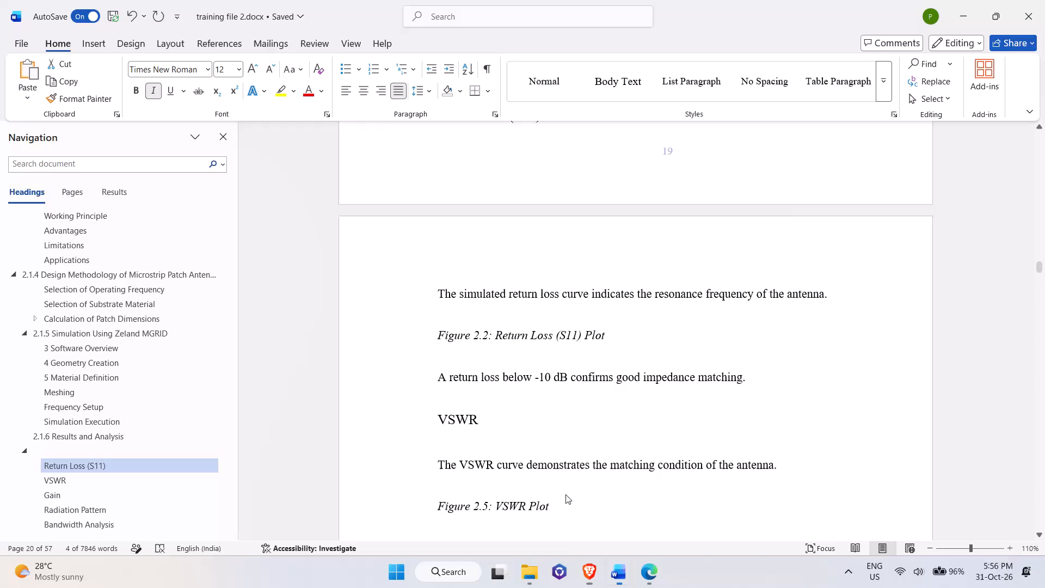
# Insert the Return Loss (S11) Plot picture from Downloads on a new line above the Figure 2.2 caption and centre it.
pyautogui.click(533, 308)
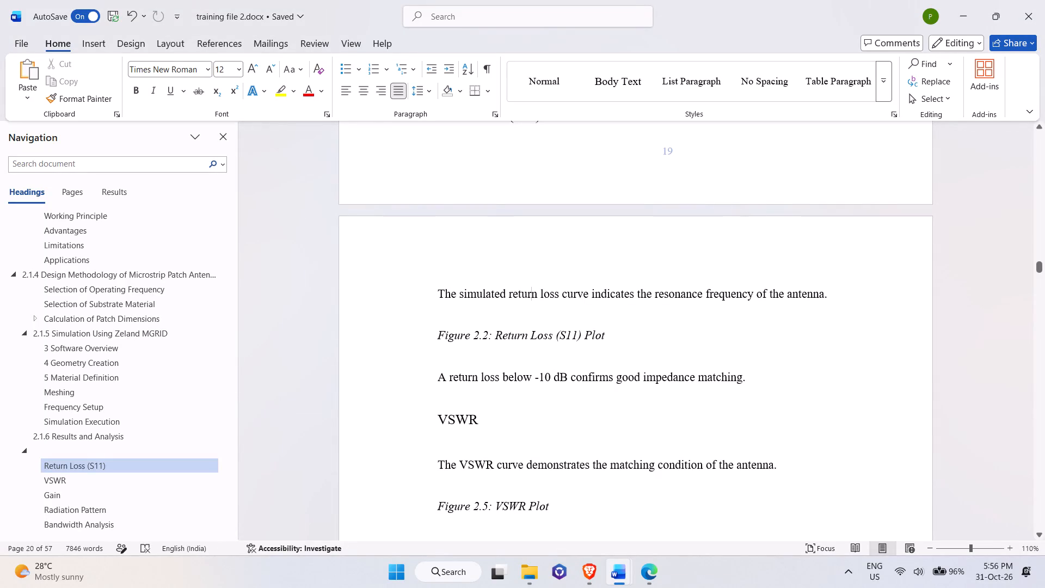
pyautogui.click(853, 296)
pyautogui.press('Return')
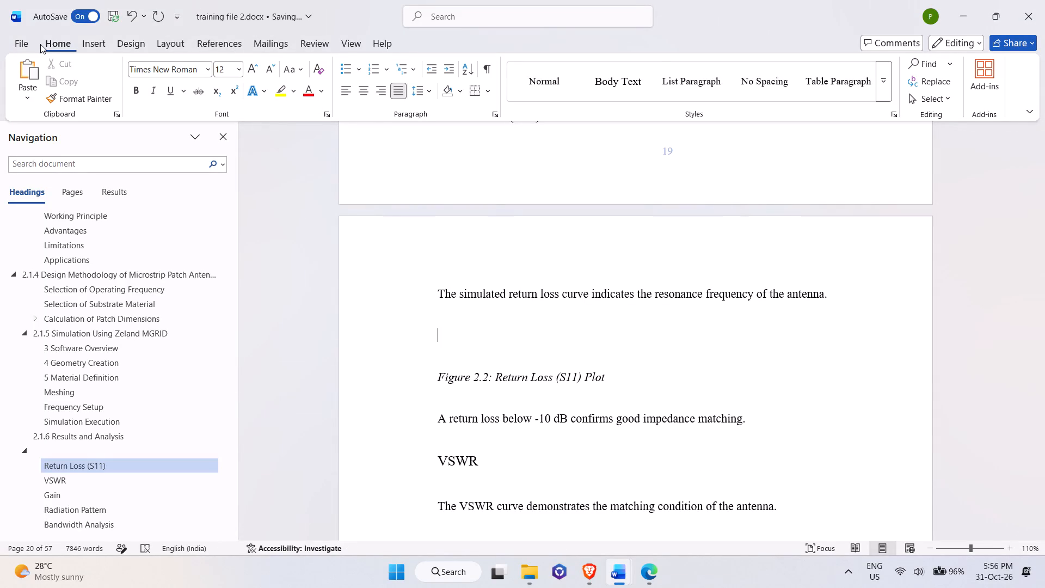
pyautogui.click(88, 41)
pyautogui.click(145, 100)
pyautogui.click(179, 144)
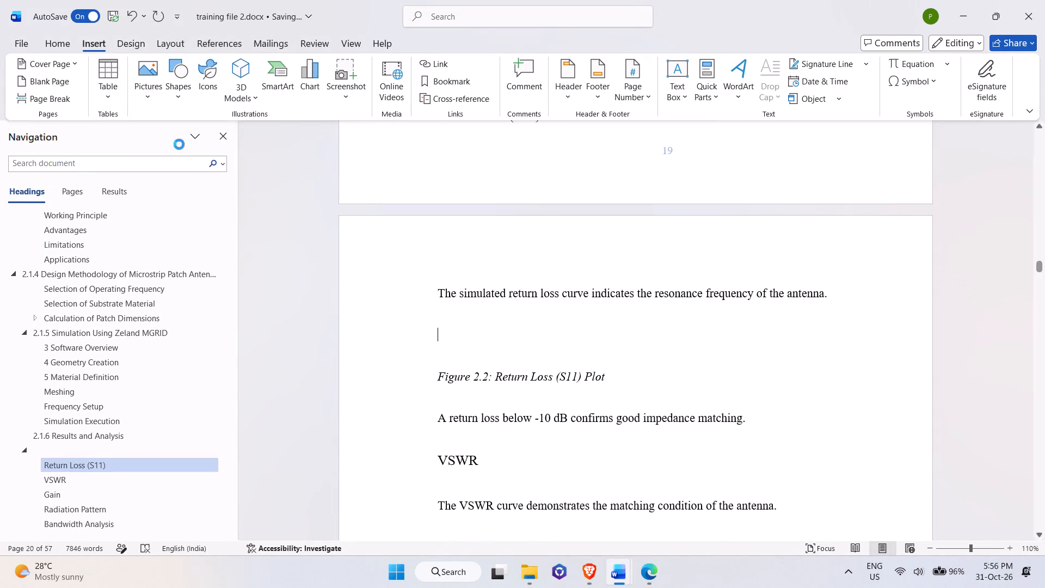
pyautogui.click(234, 125)
pyautogui.press('Return')
pyautogui.scroll(-2, 557, 397)
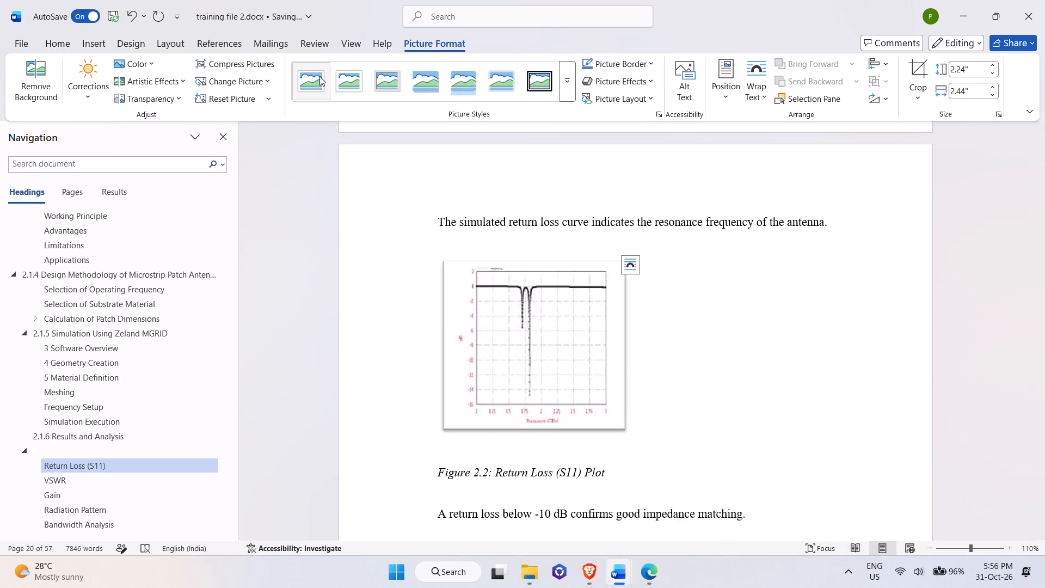
pyautogui.hotkey('ctrl', 'e')
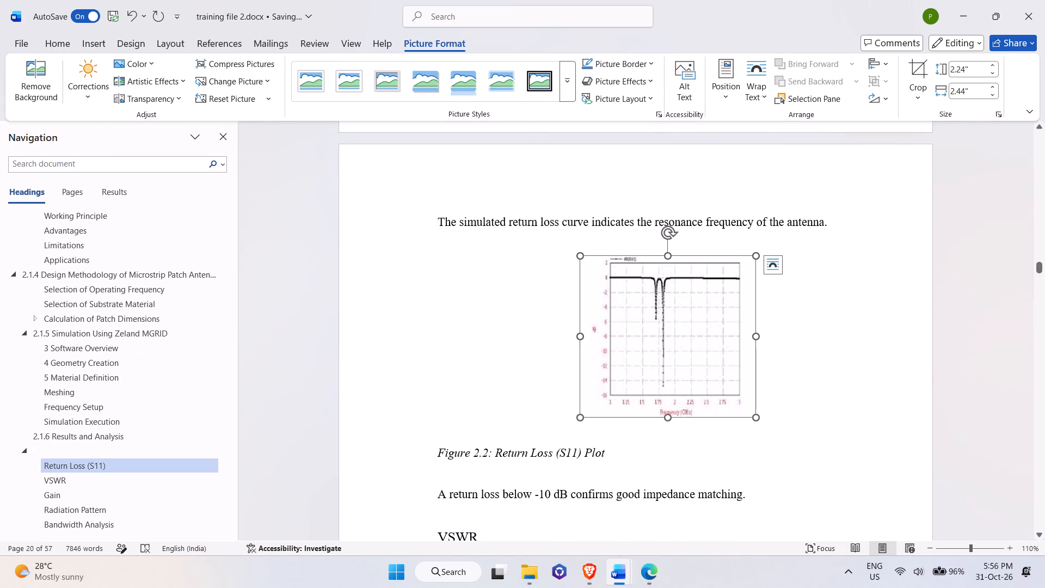
# Centre the Figure 2.2 caption and reduce its font size to 11.
pyautogui.moveTo(438, 453); pyautogui.dragTo(614, 457)
pyautogui.hotkey('ctrl', 'e')
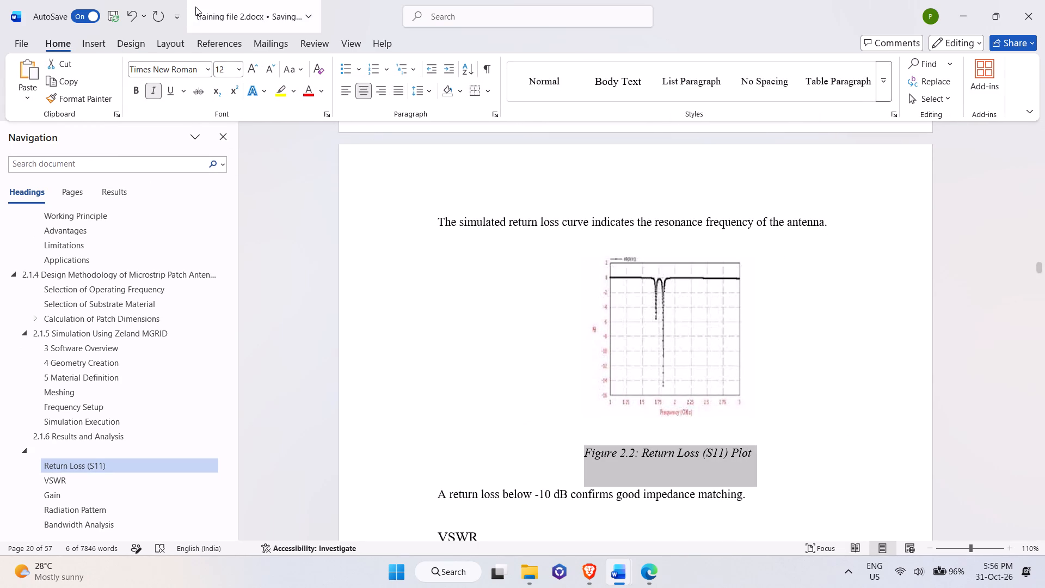
pyautogui.click(266, 63)
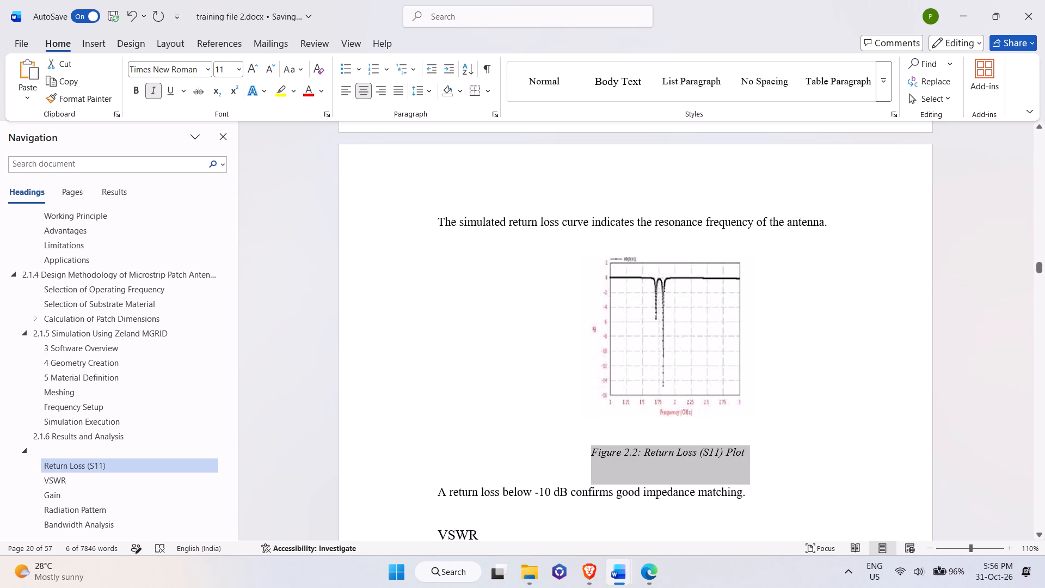
pyautogui.scroll(-2, 679, 454)
pyautogui.click(808, 346)
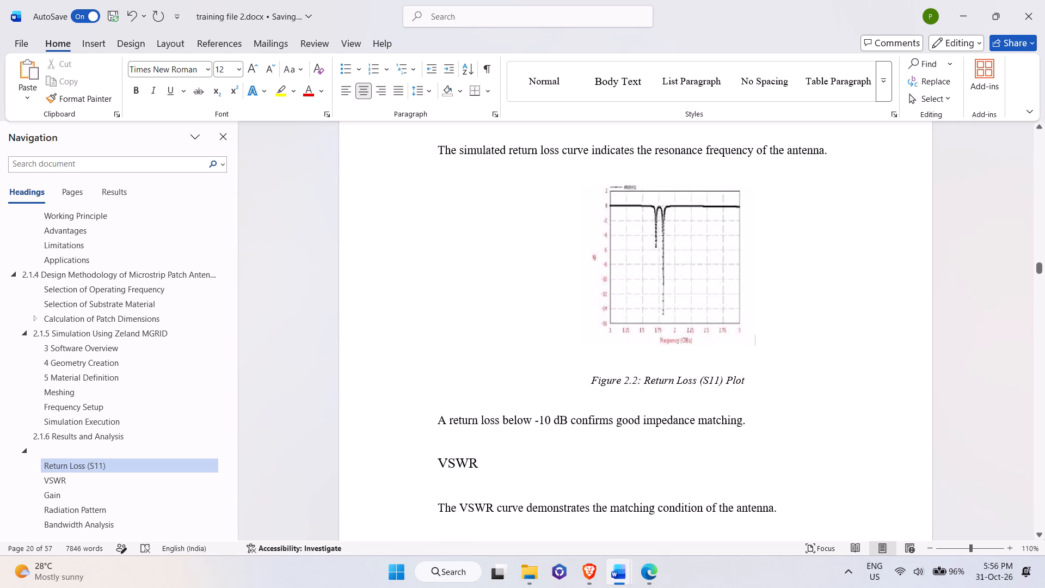
pyautogui.click(987, 318)
# Copy "VSWR Plot" from the Figure 2.5 caption and run the Google image search for "VSWR Plot in zeland IE3D software" in Brave.
pyautogui.scroll(-5, 440, 324)
pyautogui.moveTo(498, 372); pyautogui.dragTo(575, 369)
pyautogui.hotkey('ctrl', 'c')
pyautogui.hotkey('alt', 'Tab')
pyautogui.hotkey('alt', 'Tab')
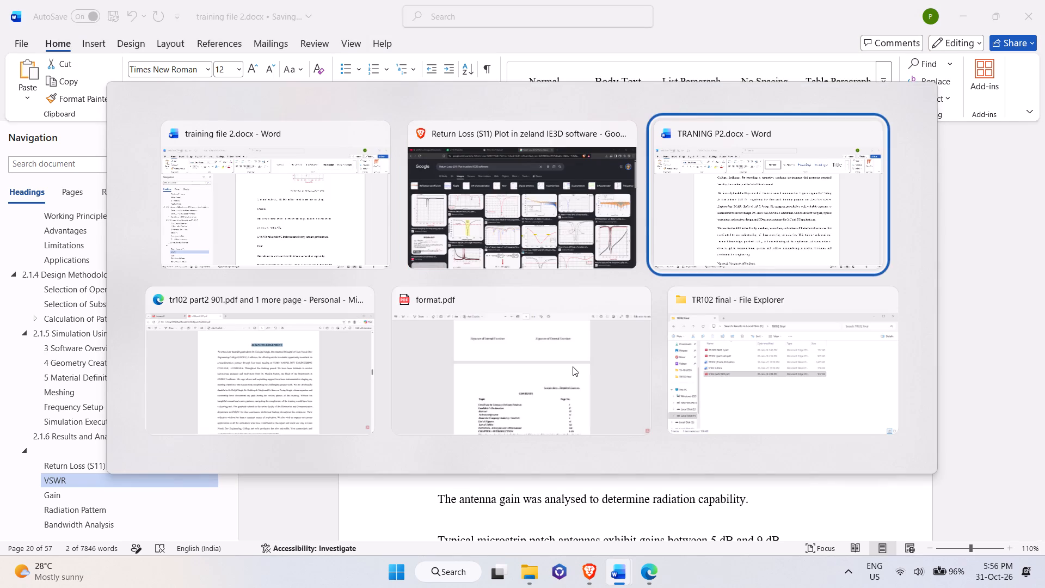
pyautogui.hotkey('alt', 'Tab')
pyautogui.hotkey('alt', 'Tab')
pyautogui.hotkey('alt', 'Tab')
pyautogui.hotkey('alt', 'Tab')
pyautogui.hotkey('alt', 'Tab')
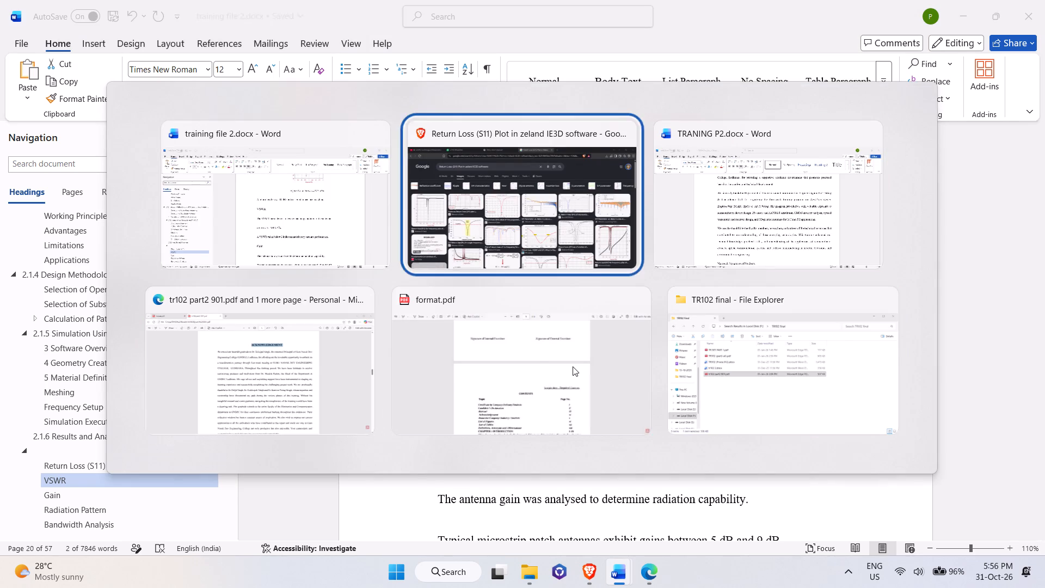
pyautogui.moveTo(250, 88); pyautogui.dragTo(90, 88)
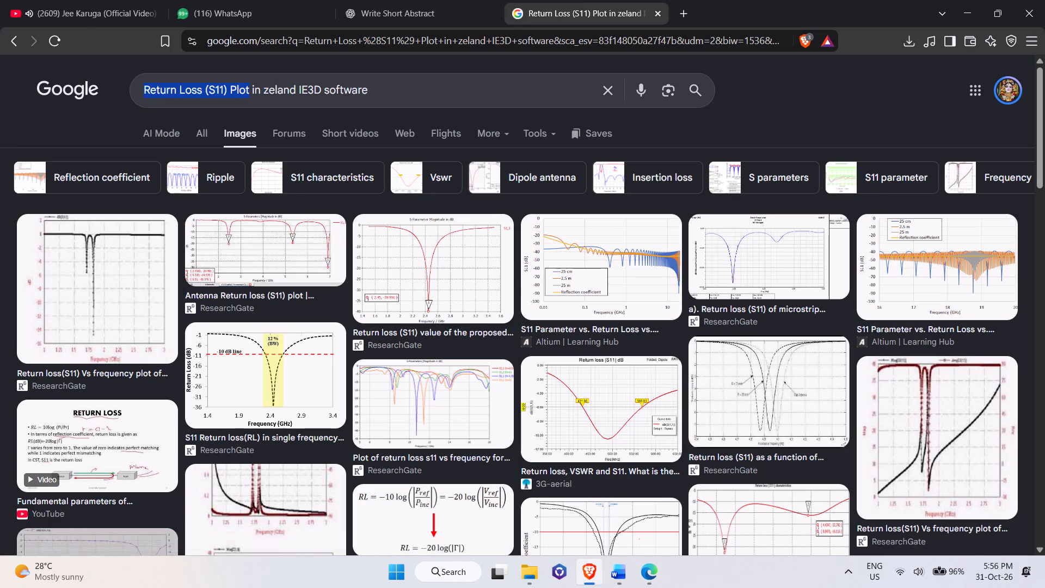
pyautogui.moveTo(90, 88); pyautogui.dragTo(90, 88)
pyautogui.hotkey('ctrl', 'v')
pyautogui.press('Return')
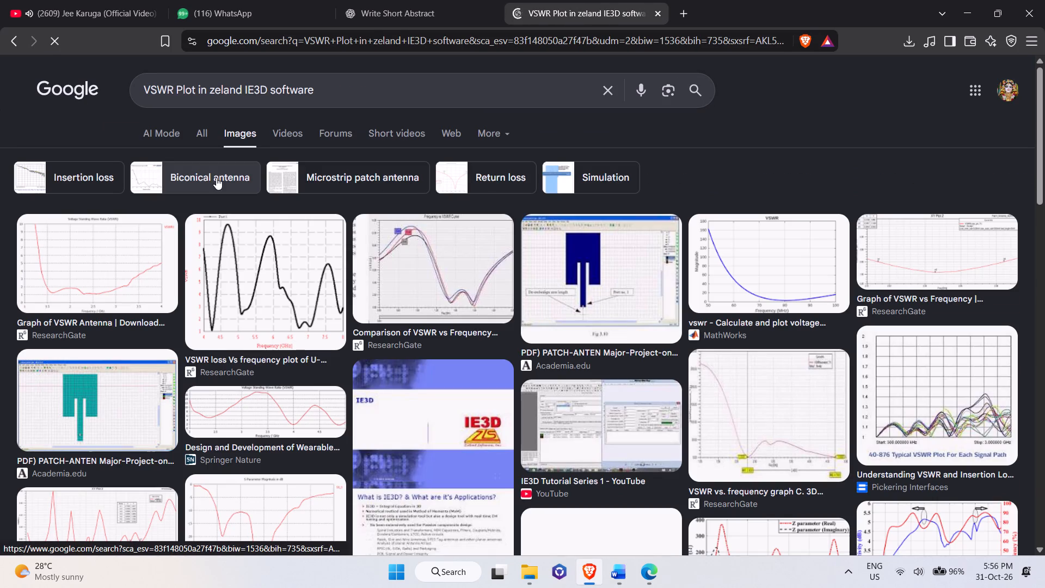
# Preview the ResearchGate image result "Graph of VSWR Antenna".
pyautogui.click(127, 256)
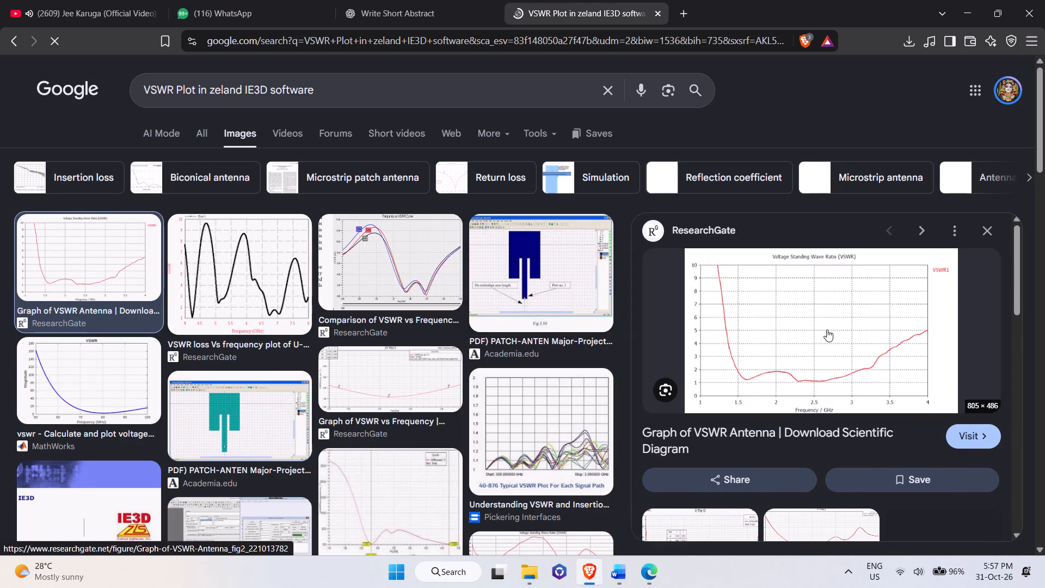
pyautogui.rightClick(827, 329)
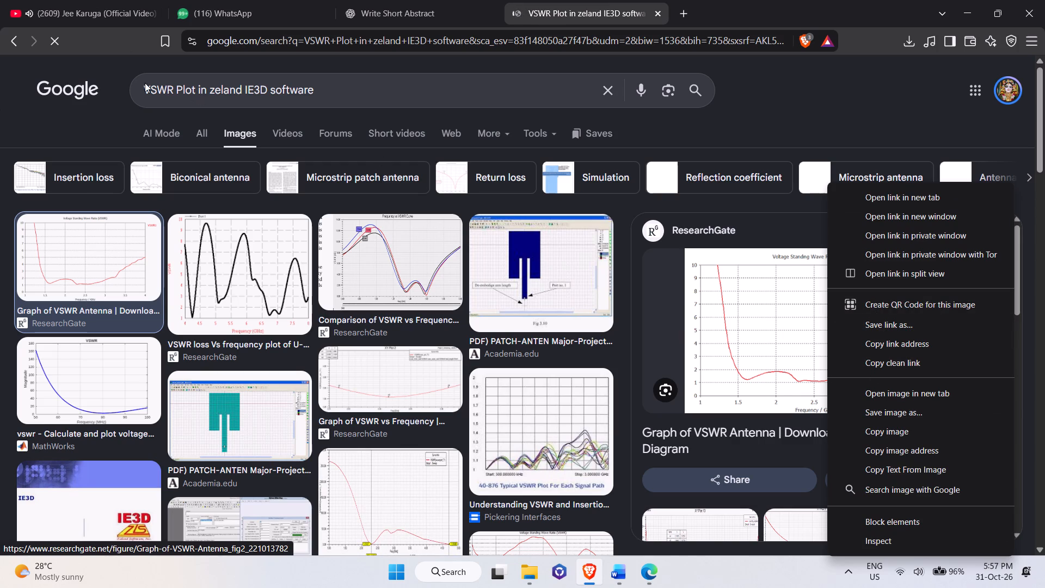
pyautogui.click(145, 83)
pyautogui.click(145, 83)
# Refine the image search to "VSWR Plot in antenna design zeland IE3D software" and preview the "Comparison of VSWR vs Frequency" result.
pyautogui.click(210, 89)
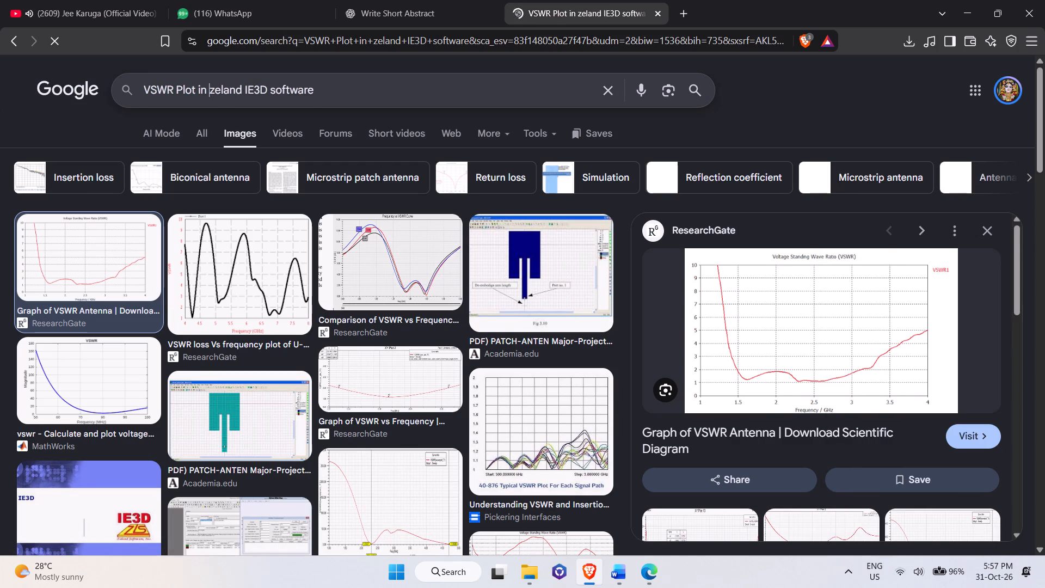
pyautogui.write('antenna design')
pyautogui.press('space')
pyautogui.press('Return')
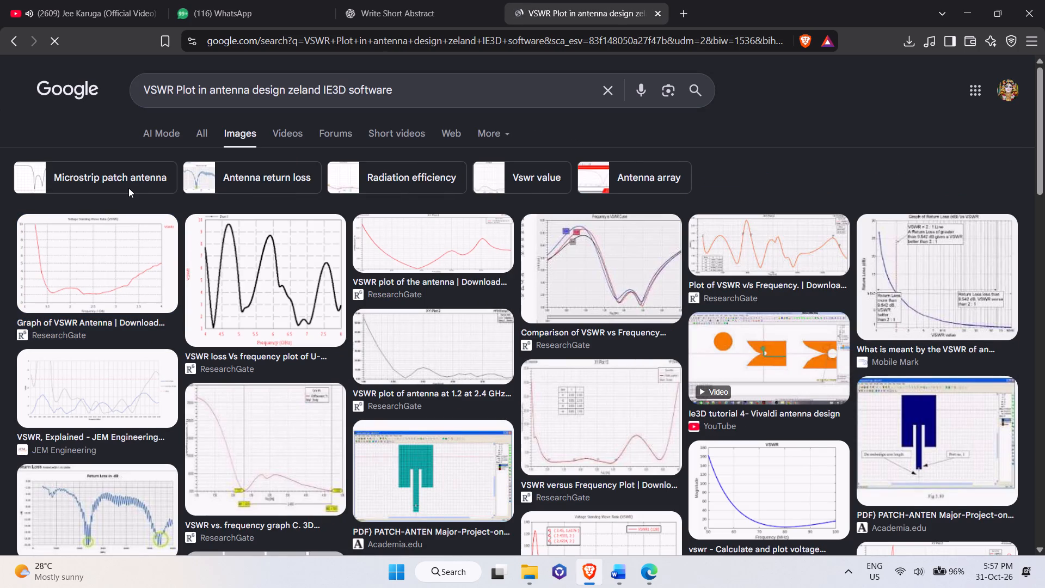
pyautogui.click(611, 267)
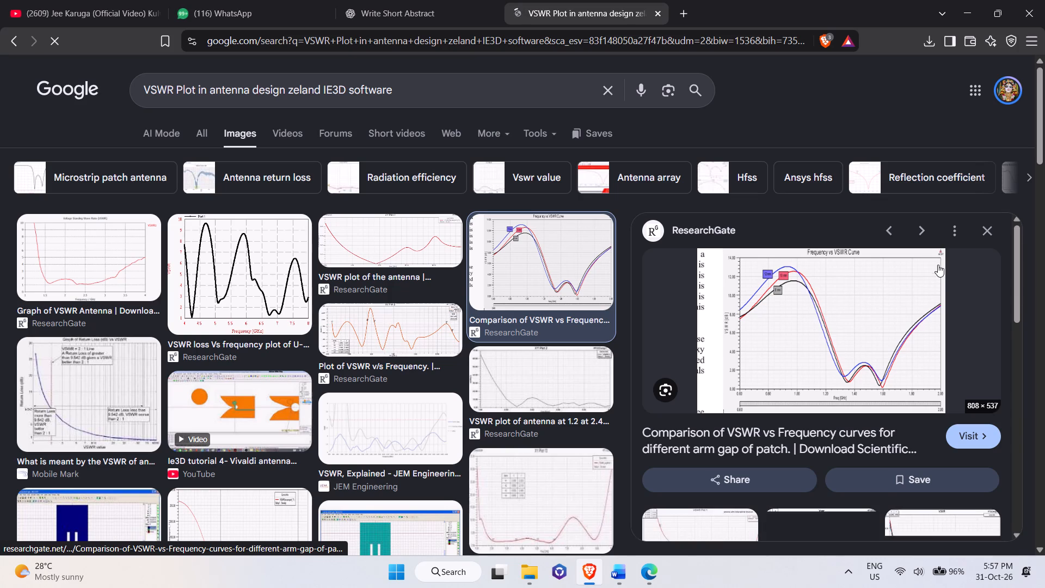
pyautogui.click(988, 231)
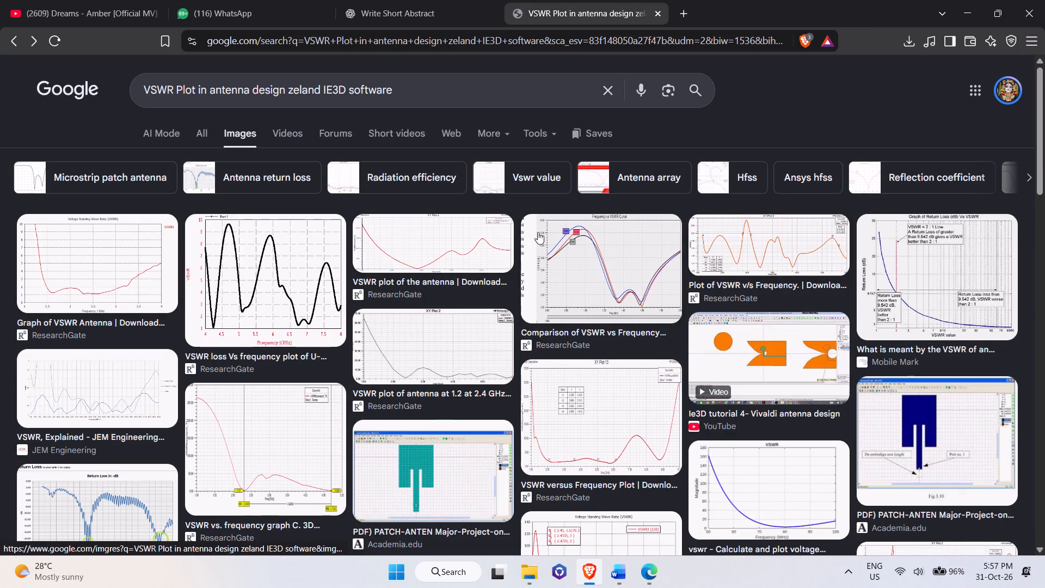
# Save the "Graph of VSWR Antenna" image to Downloads as "VSWR Plot" in PNG format.
pyautogui.rightClick(61, 254)
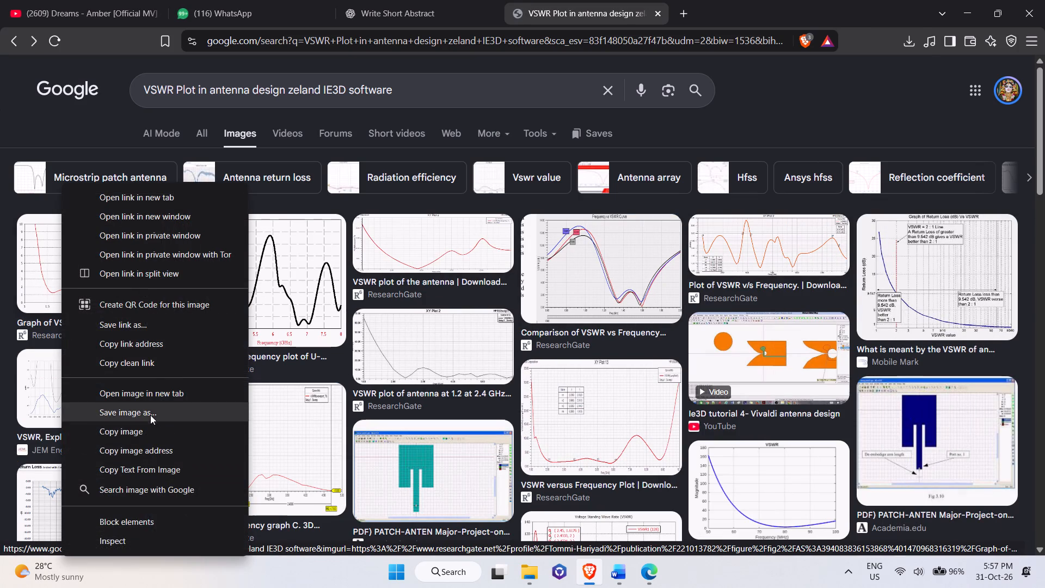
pyautogui.click(150, 413)
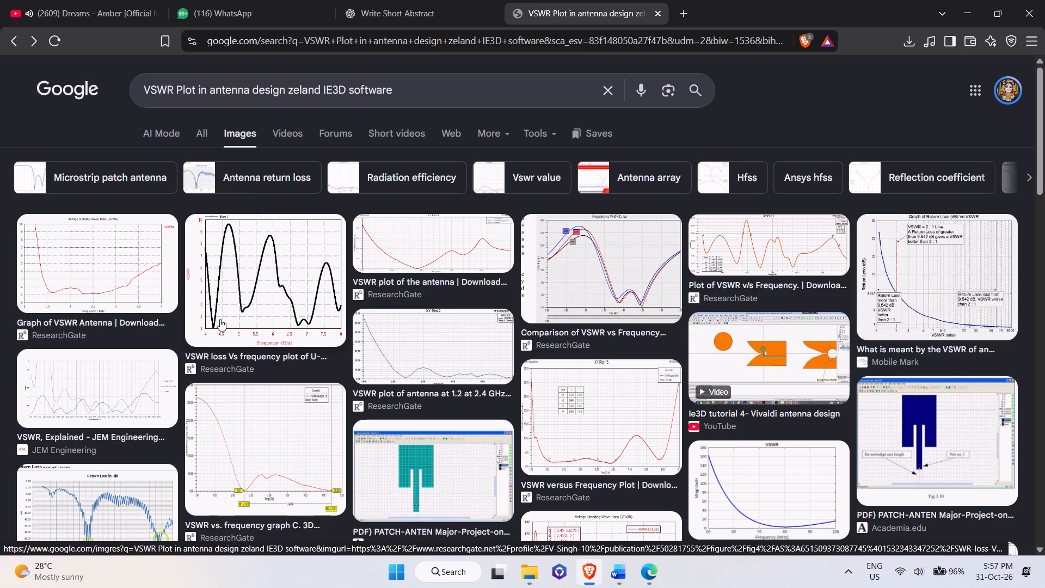
pyautogui.rightClick(146, 265)
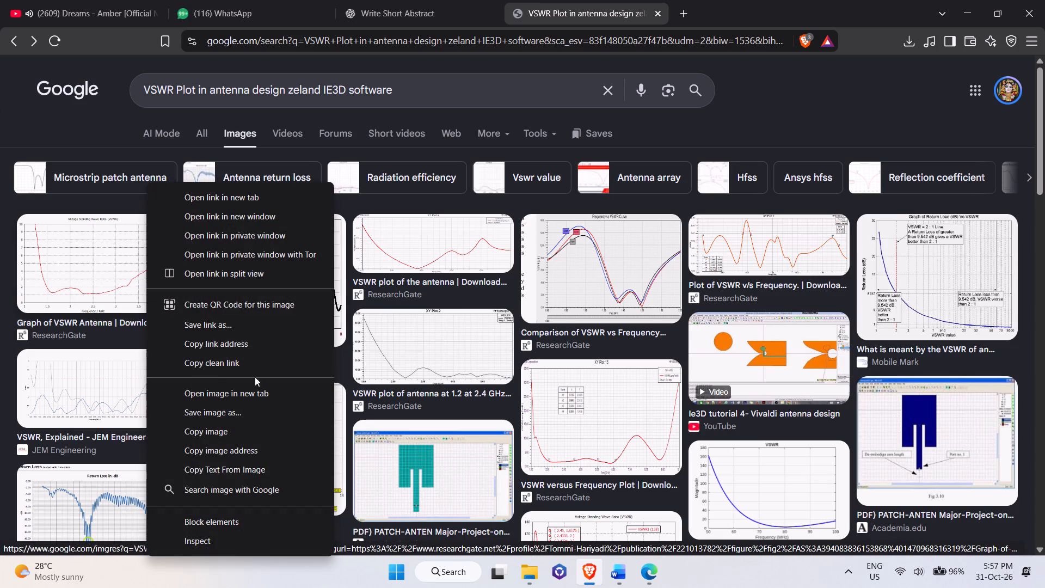
pyautogui.click(243, 418)
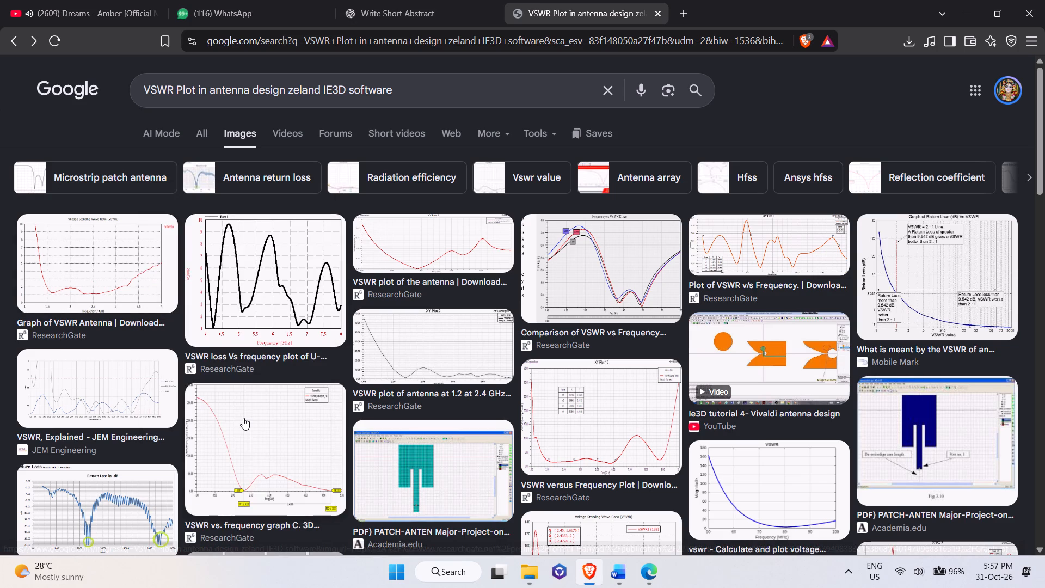
pyautogui.hotkey('ctrl', 'v')
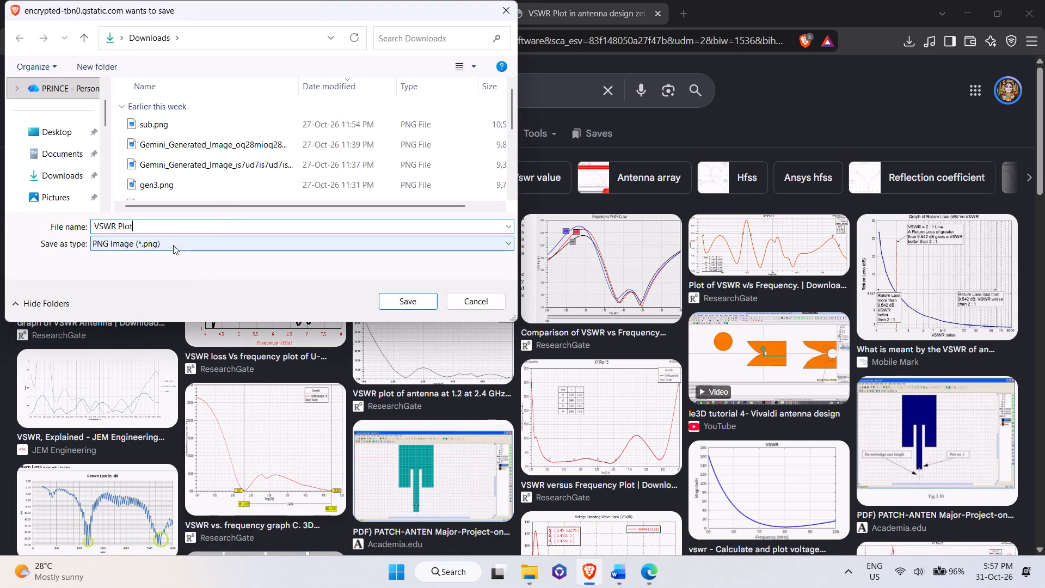
pyautogui.press('Return')
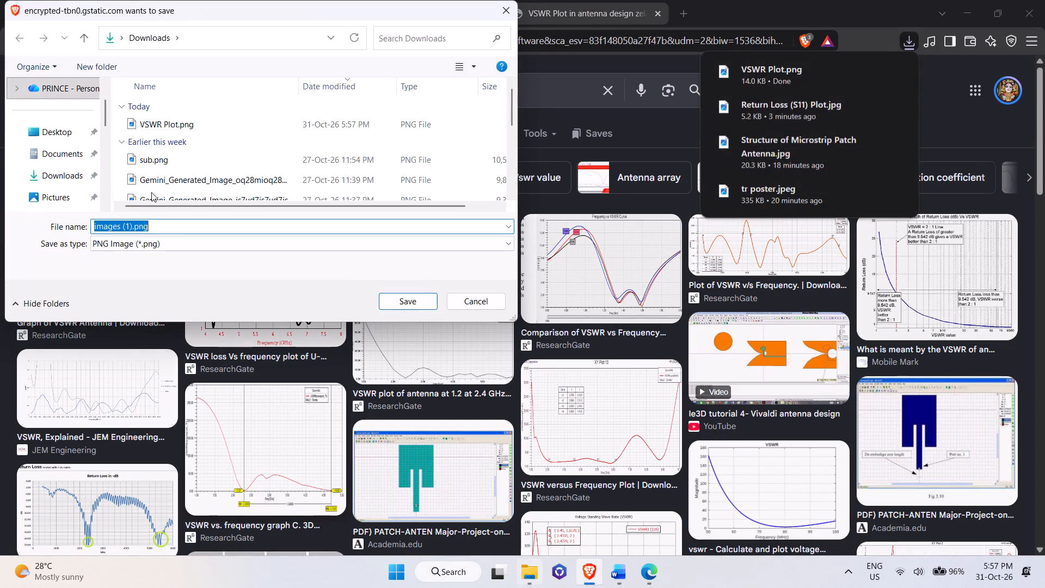
pyautogui.click(500, 295)
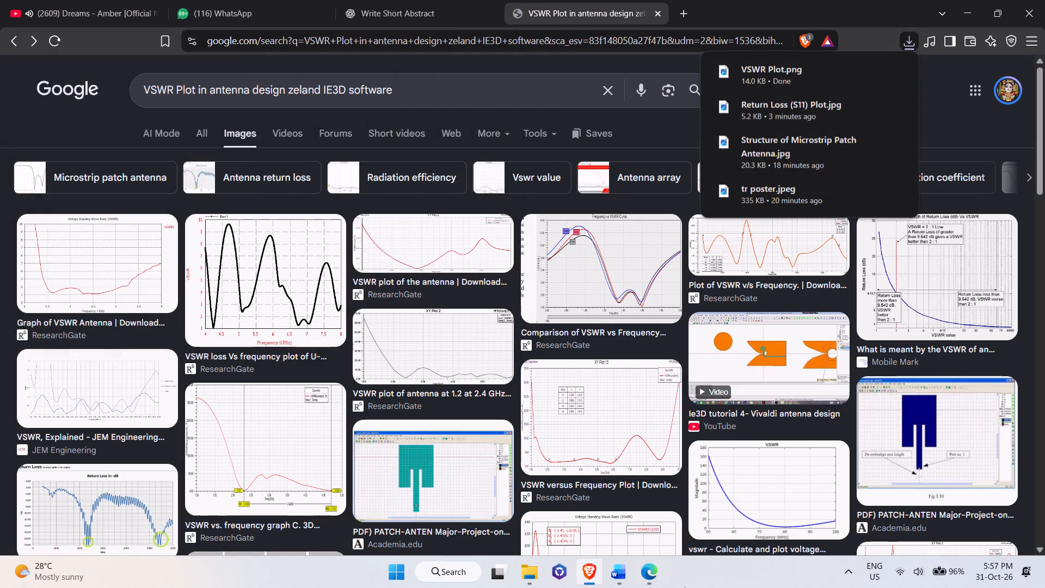
# Switch to training file 2.docx in Word and insert VSWR Plot.png, centred on a new line above the Figure 2.5 caption.
pyautogui.click(536, 478)
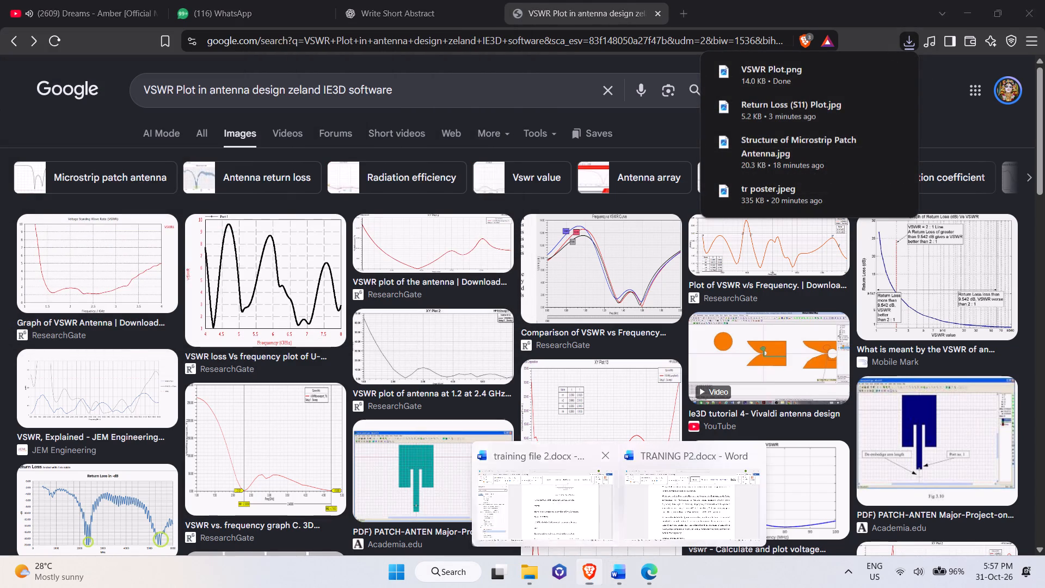
pyautogui.click(530, 339)
pyautogui.click(792, 323)
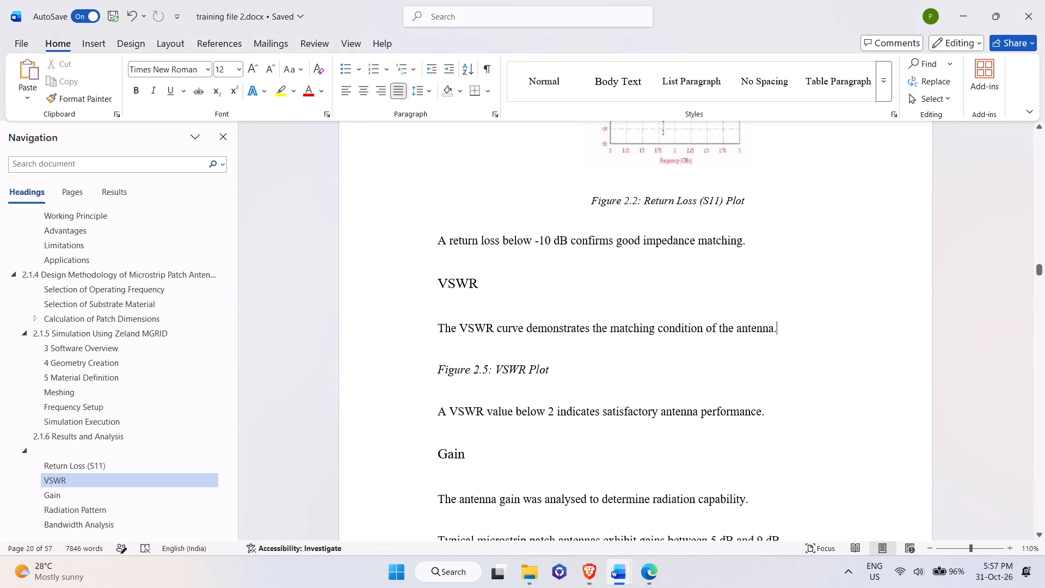
pyautogui.press('Return')
pyautogui.click(97, 38)
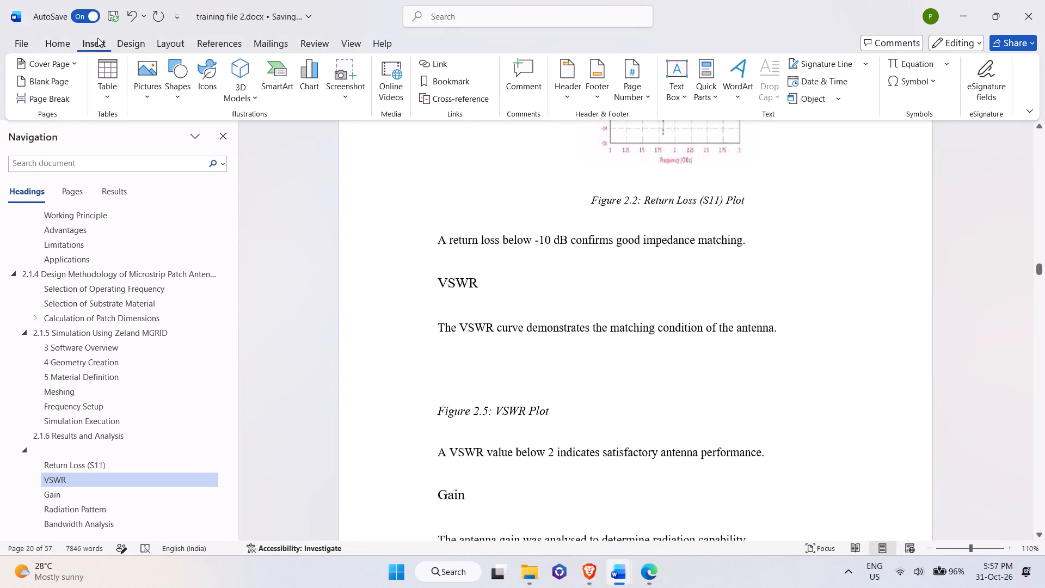
pyautogui.hotkey('ctrl', 'e')
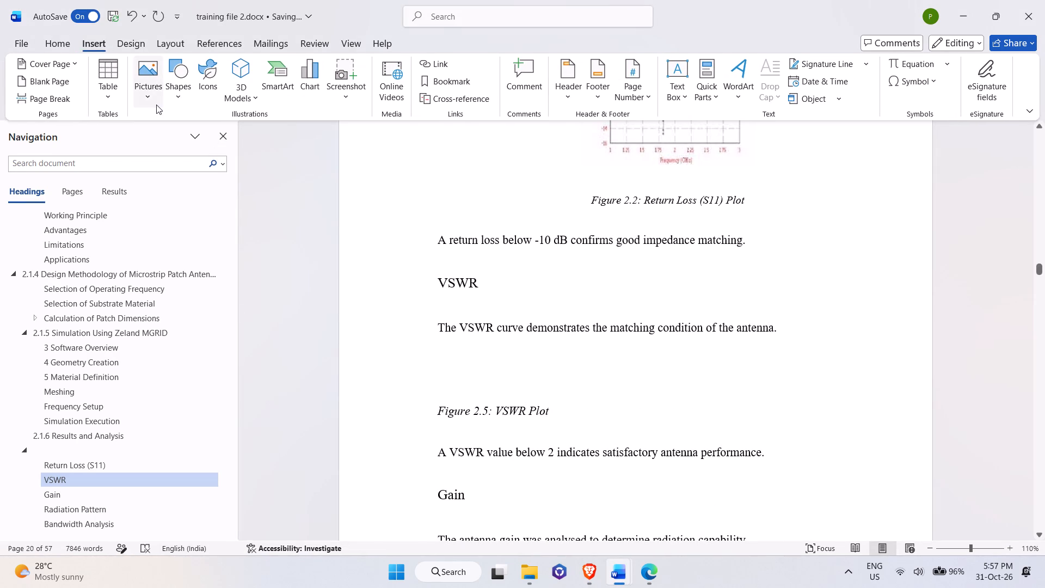
pyautogui.click(156, 105)
pyautogui.click(162, 132)
pyautogui.click(176, 126)
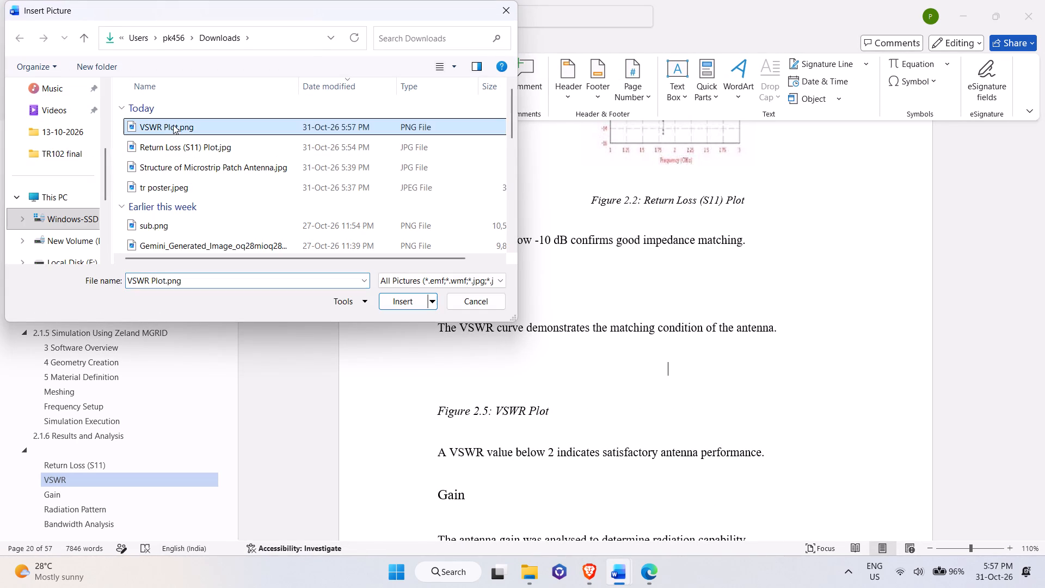
pyautogui.press('Return')
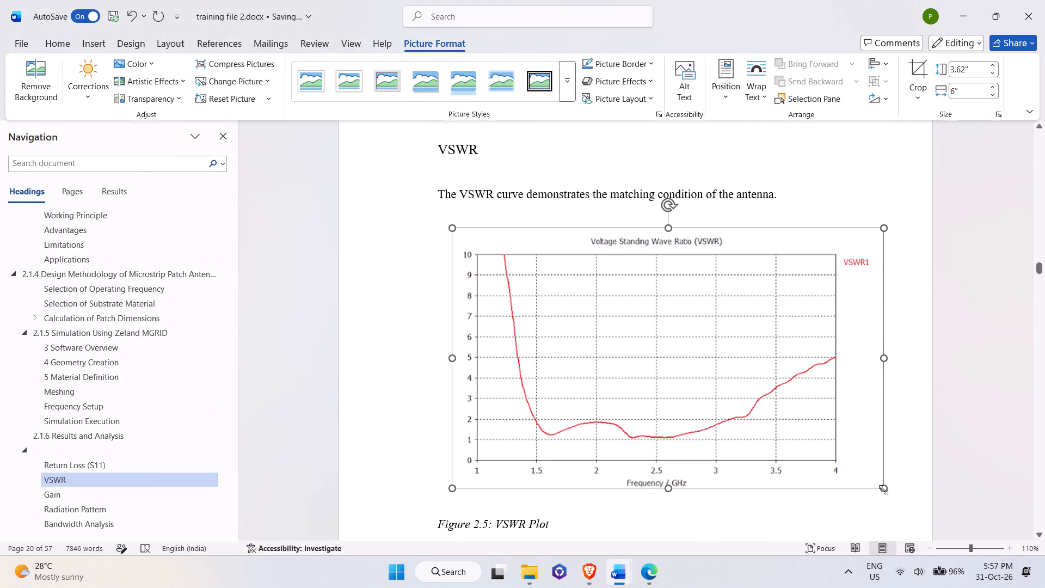
# Shrink the VSWR plot picture proportionally to about 1.91" high by 3.17" wide.
pyautogui.click(883, 480)
pyautogui.moveTo(888, 491); pyautogui.dragTo(655, 289)
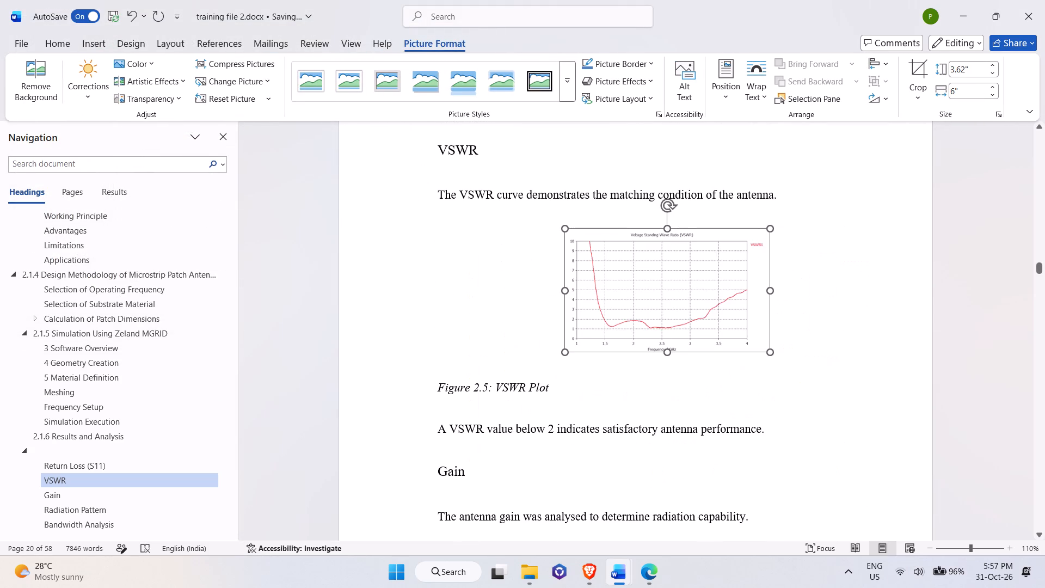
pyautogui.moveTo(655, 289); pyautogui.dragTo(649, 283)
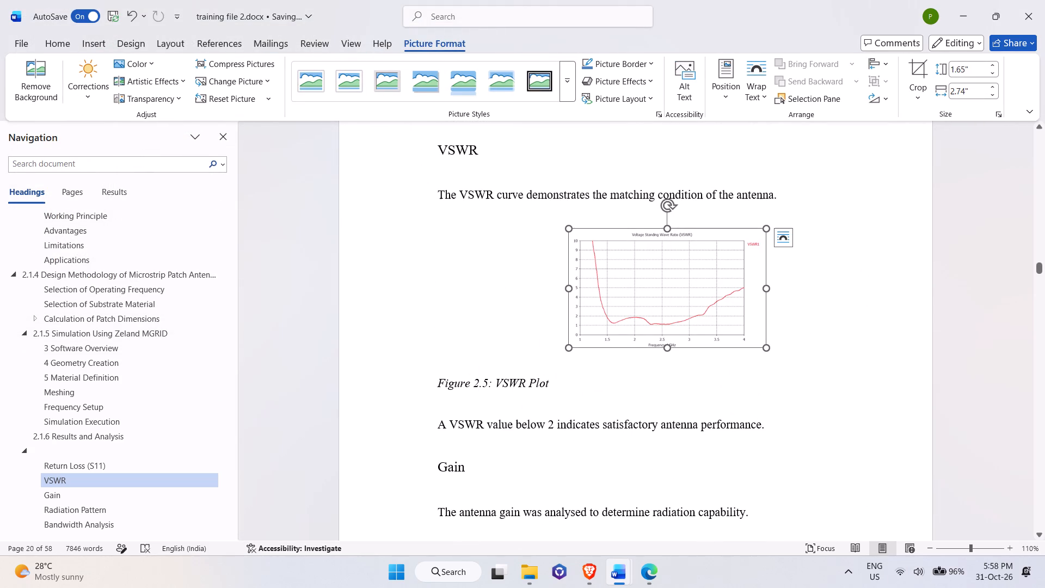
pyautogui.moveTo(766, 349); pyautogui.dragTo(786, 366)
# Centre the Figure 2.5 VSWR Plot caption and reduce its font size to 11.
pyautogui.moveTo(438, 399); pyautogui.dragTo(475, 411)
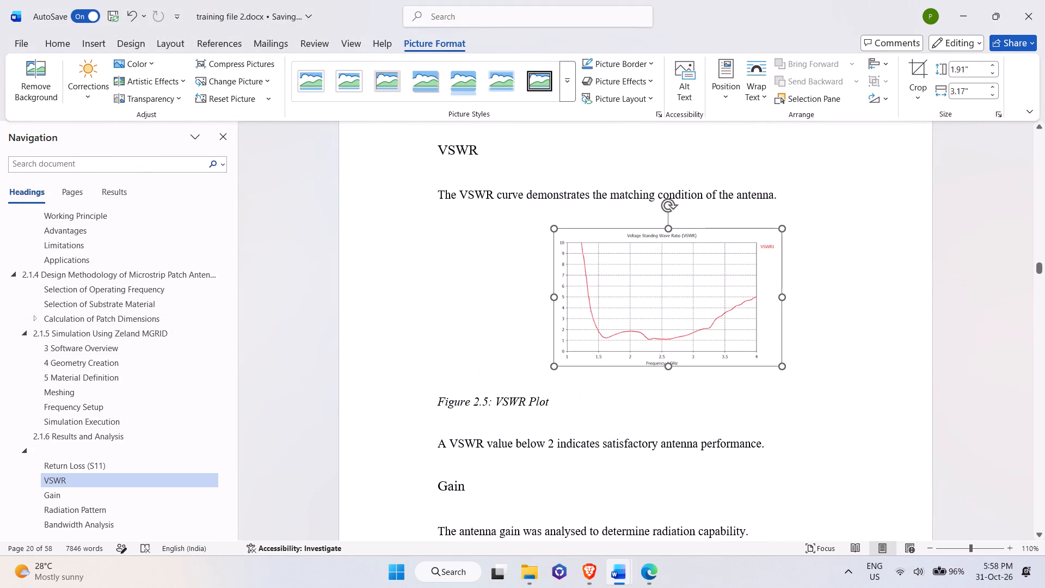
pyautogui.moveTo(475, 411); pyautogui.dragTo(547, 402)
pyautogui.hotkey('ctrl', 'e')
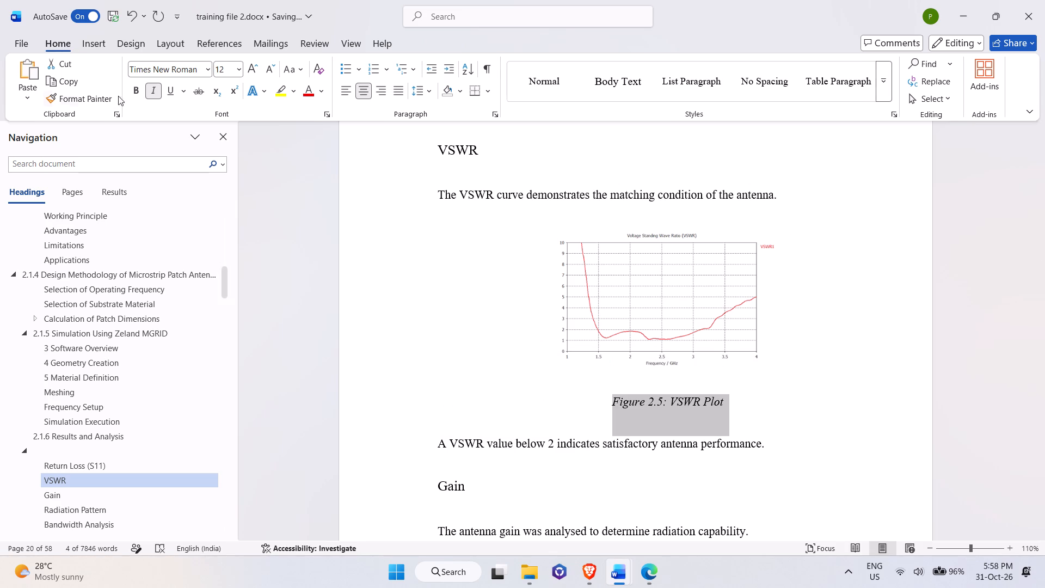
pyautogui.click(264, 75)
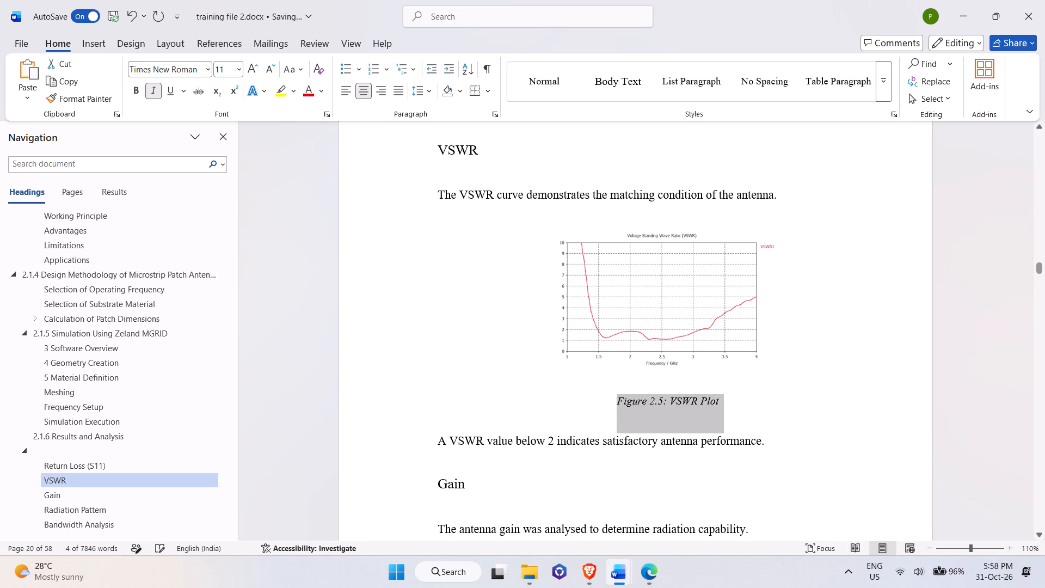
# Renumber the VSWR Plot caption as Figure 2.3.
pyautogui.scroll(-2, 717, 445)
pyautogui.scroll(-3, 515, 400)
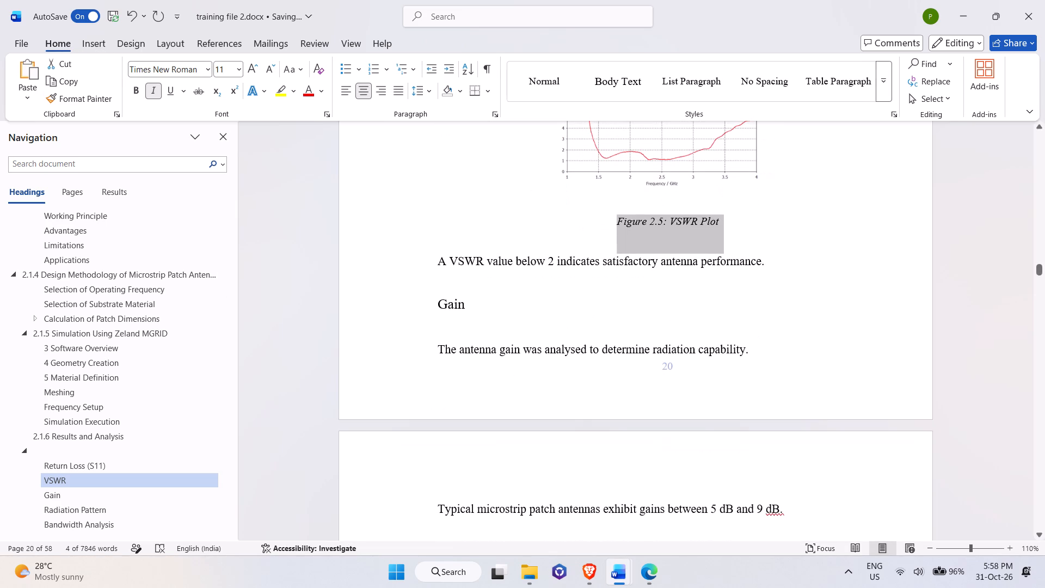
pyautogui.scroll(3, 640, 278)
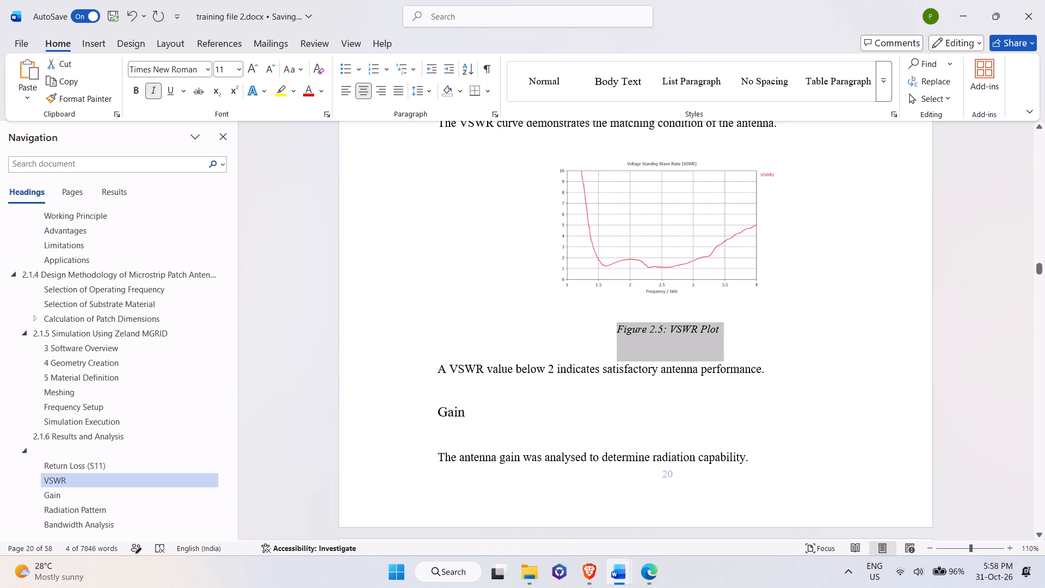
pyautogui.scroll(-12, 629, 376)
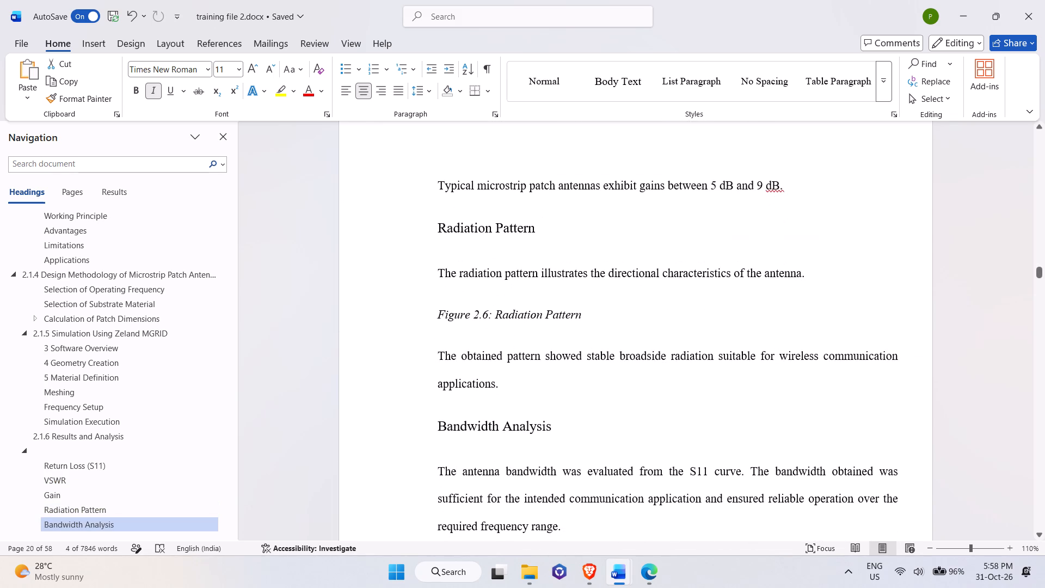
pyautogui.scroll(10, 537, 323)
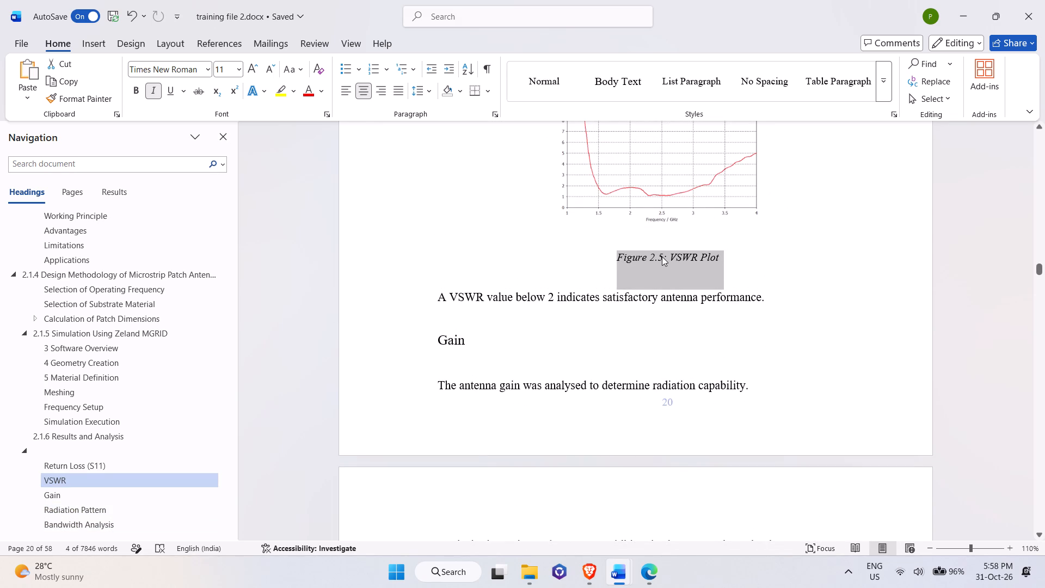
pyautogui.click(662, 256)
pyautogui.scroll(11, 653, 255)
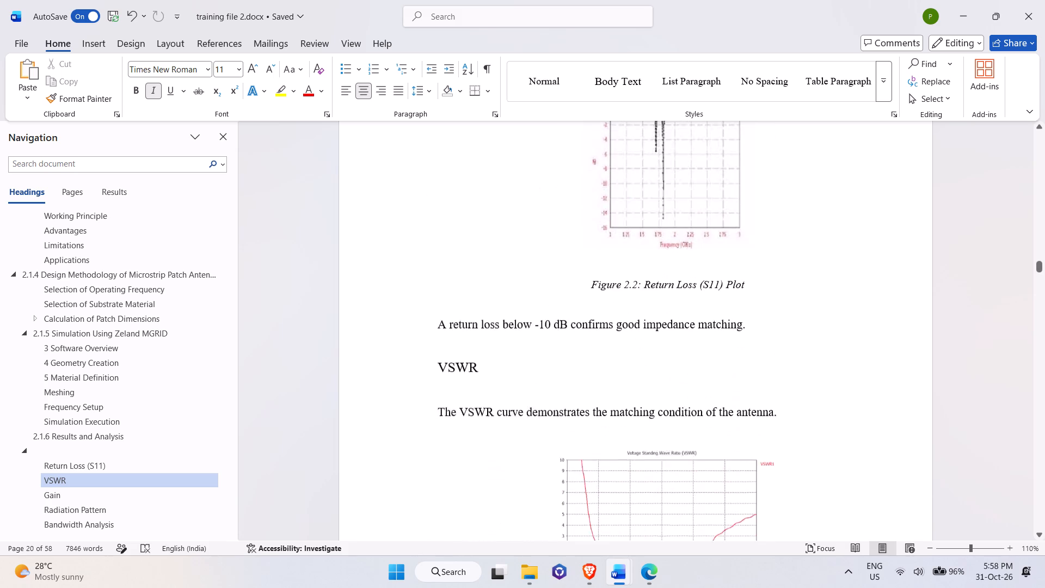
pyautogui.scroll(-9, 653, 255)
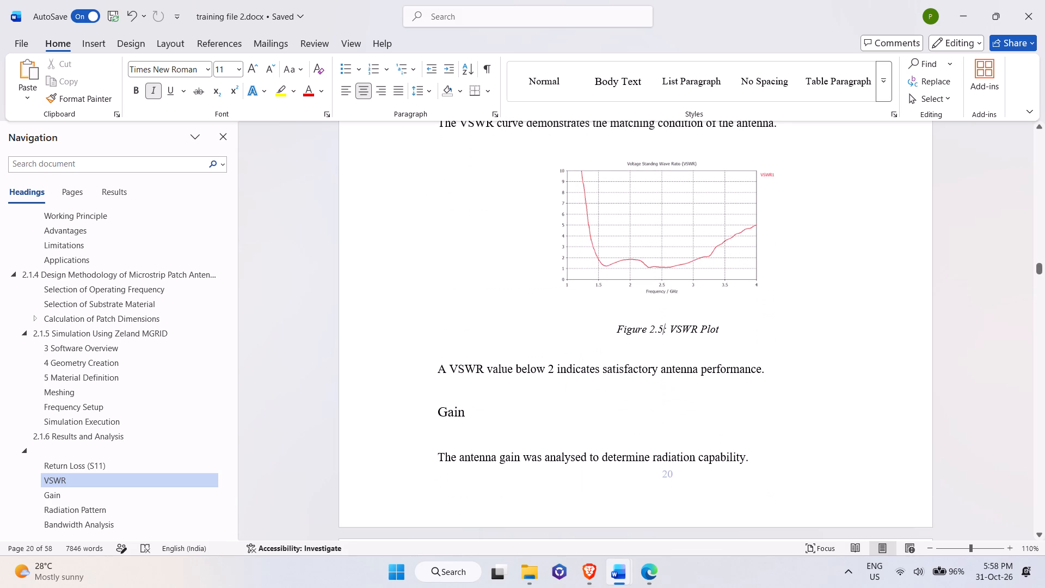
pyautogui.press('BackSpace')
pyautogui.press('3')
# Renumber the Radiation Pattern caption as Figure 2.4.
pyautogui.scroll(-7, 648, 291)
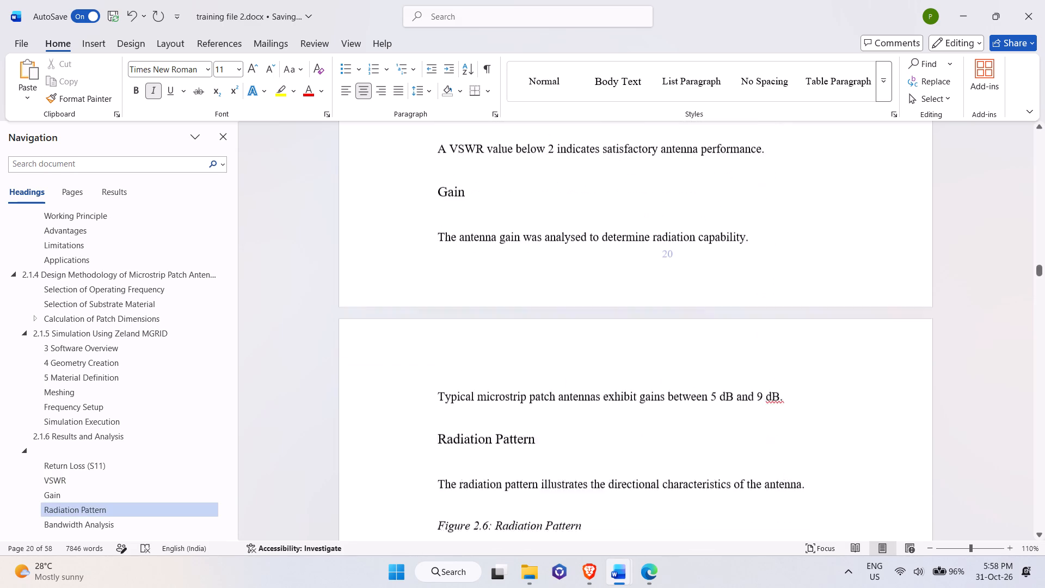
pyautogui.scroll(-2, 485, 436)
pyautogui.click(488, 420)
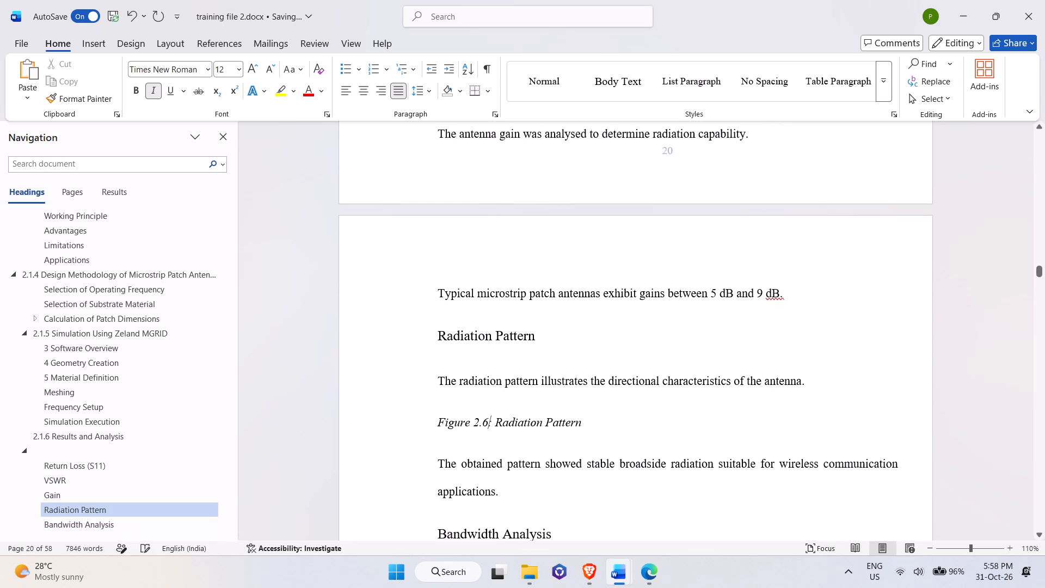
pyautogui.press('BackSpace')
pyautogui.press('4')
# Copy "Radiation Pattern" from the caption and search Google Images in Brave for "Radiation Pattern in antenna design zeland IE3D software".
pyautogui.moveTo(498, 423); pyautogui.dragTo(606, 425)
pyautogui.hotkey('ctrl', 'c')
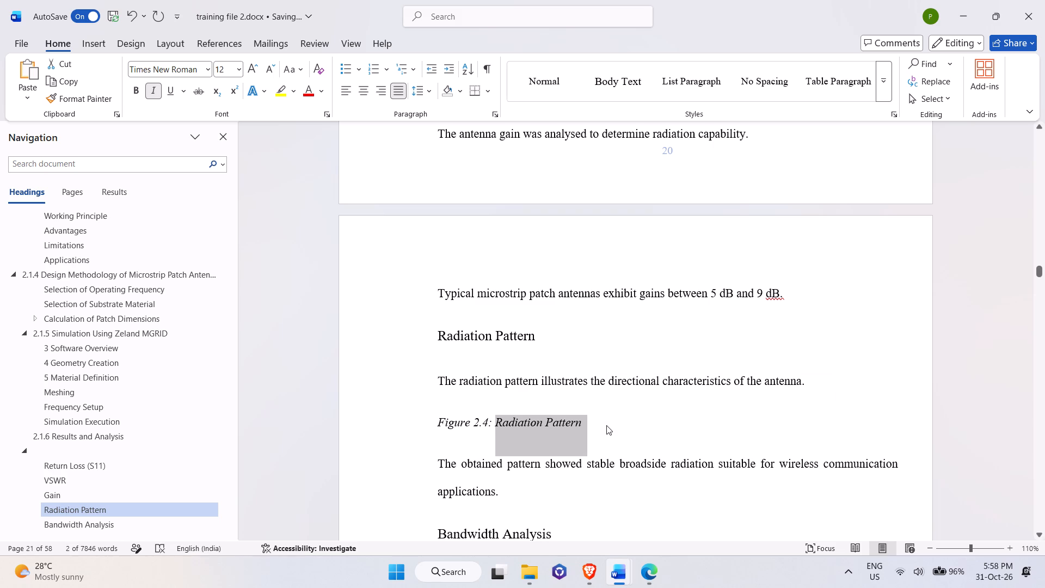
pyautogui.hotkey('alt', 'Tab')
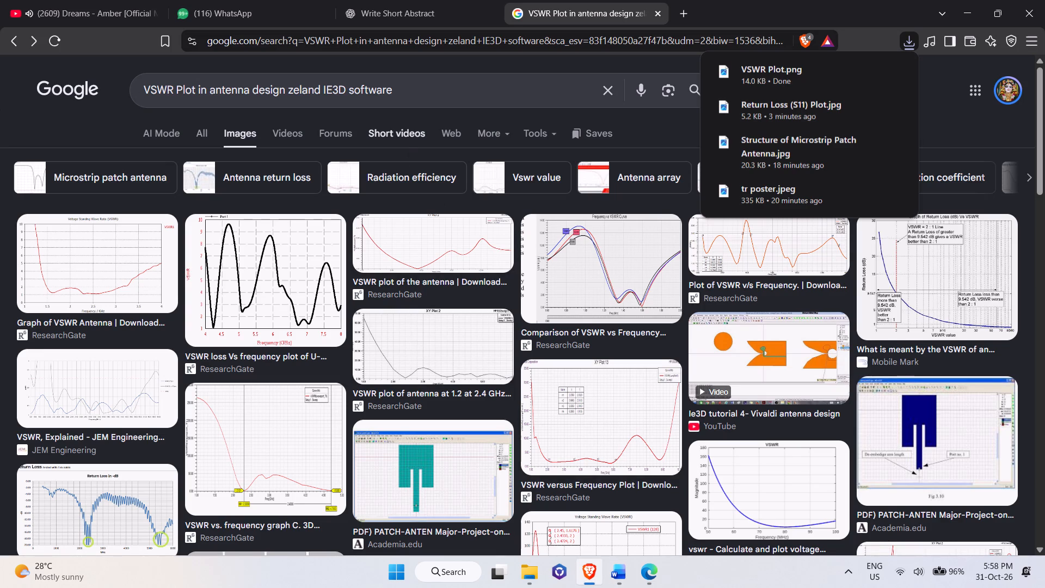
pyautogui.moveTo(196, 91); pyautogui.dragTo(71, 90)
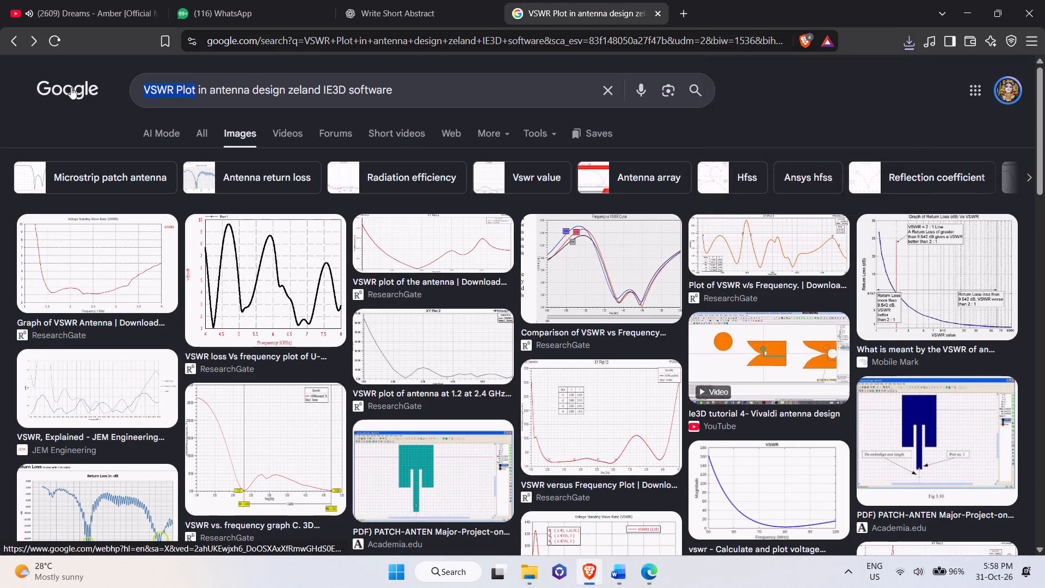
pyautogui.hotkey('ctrl', 'v')
pyautogui.press('Return')
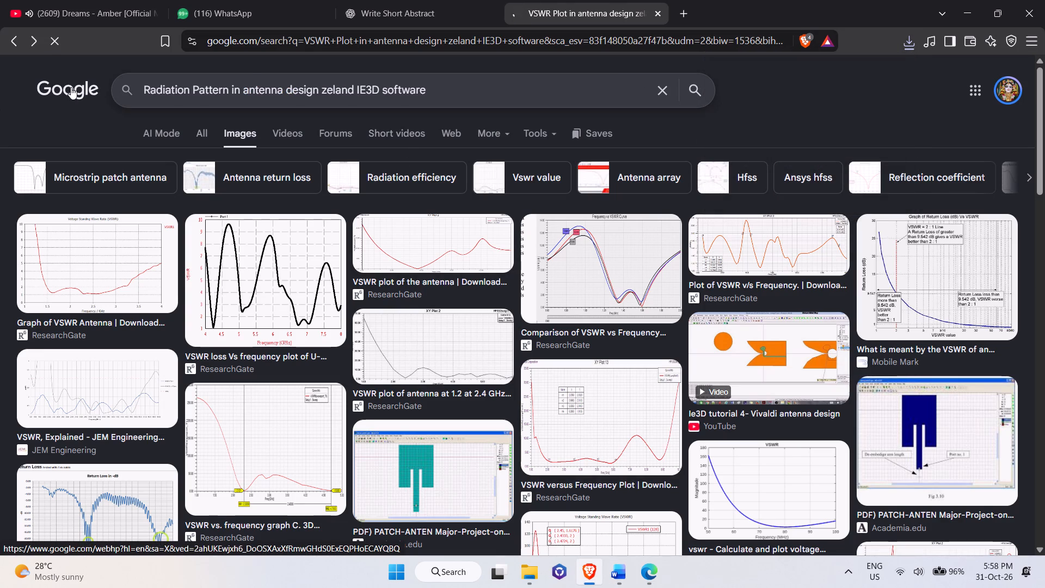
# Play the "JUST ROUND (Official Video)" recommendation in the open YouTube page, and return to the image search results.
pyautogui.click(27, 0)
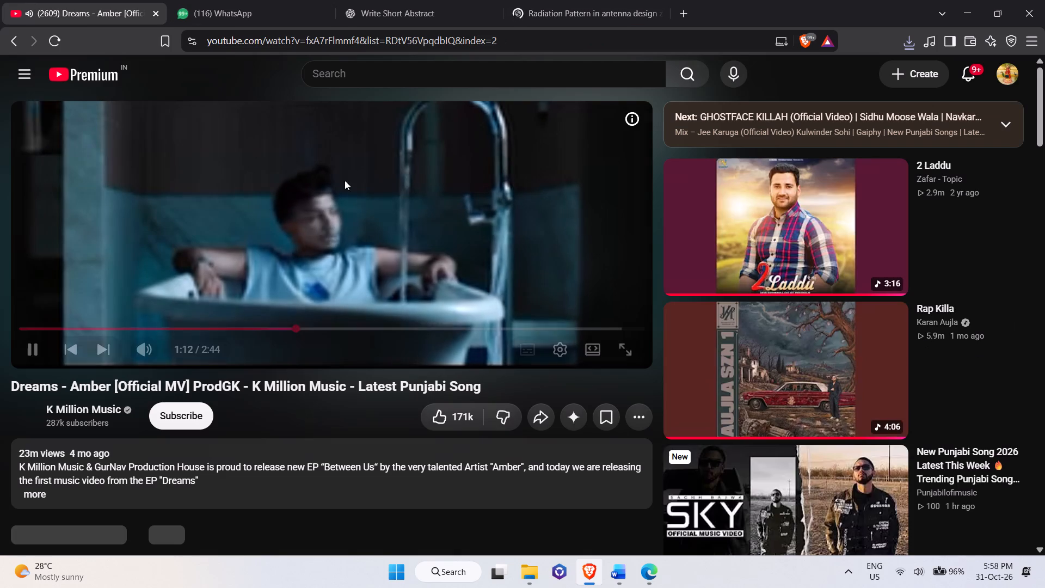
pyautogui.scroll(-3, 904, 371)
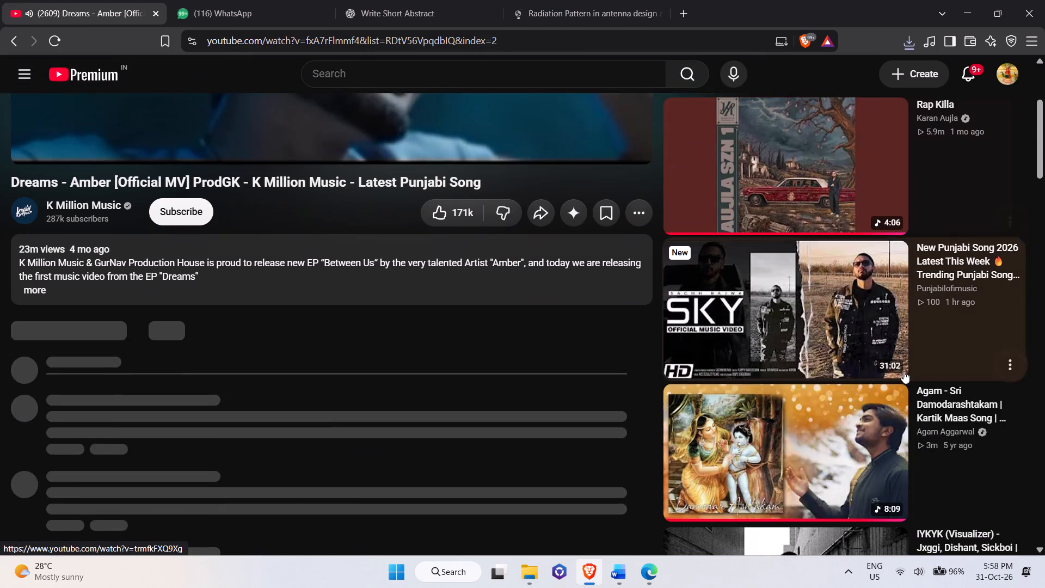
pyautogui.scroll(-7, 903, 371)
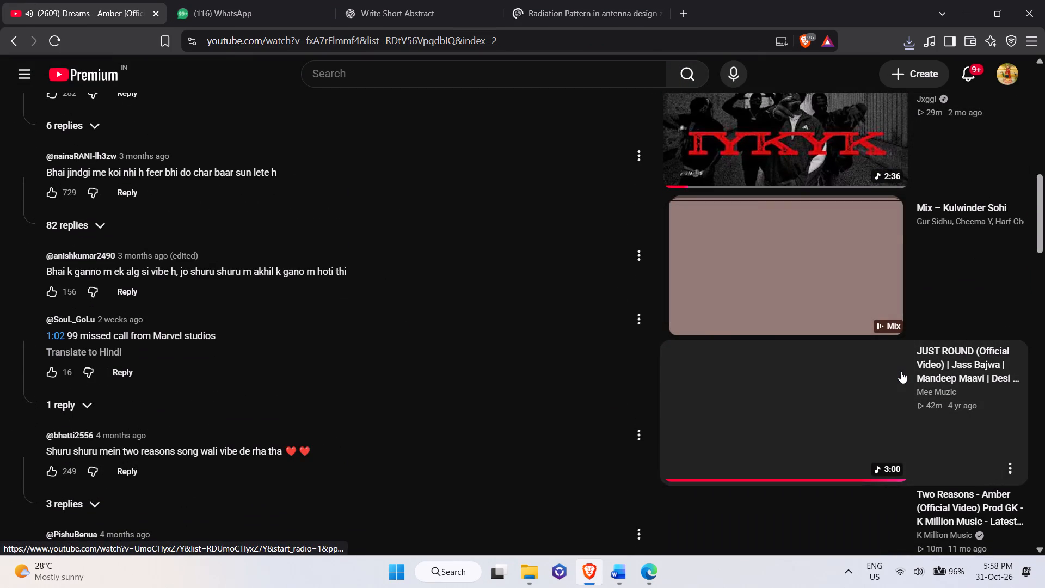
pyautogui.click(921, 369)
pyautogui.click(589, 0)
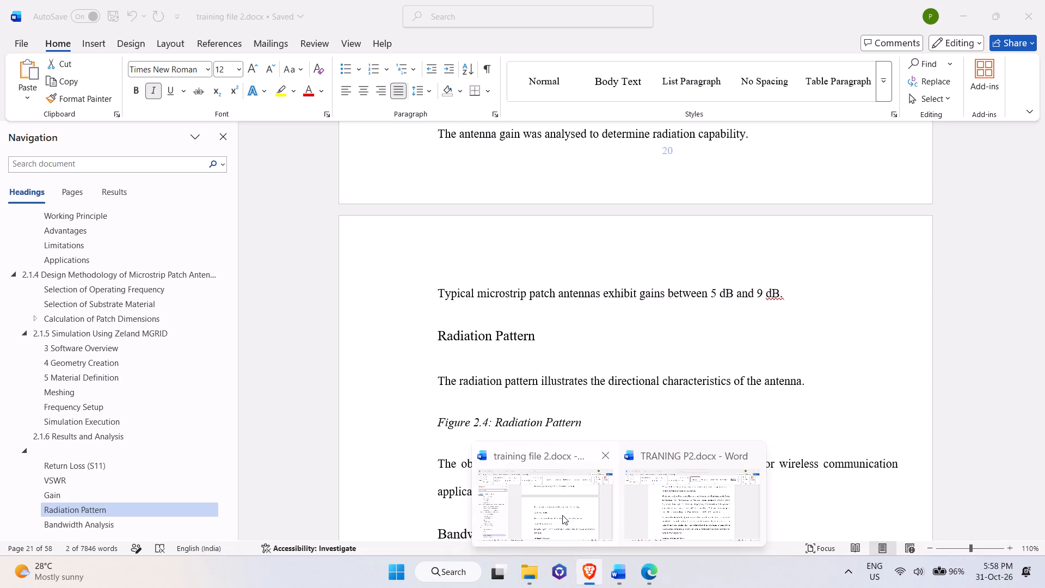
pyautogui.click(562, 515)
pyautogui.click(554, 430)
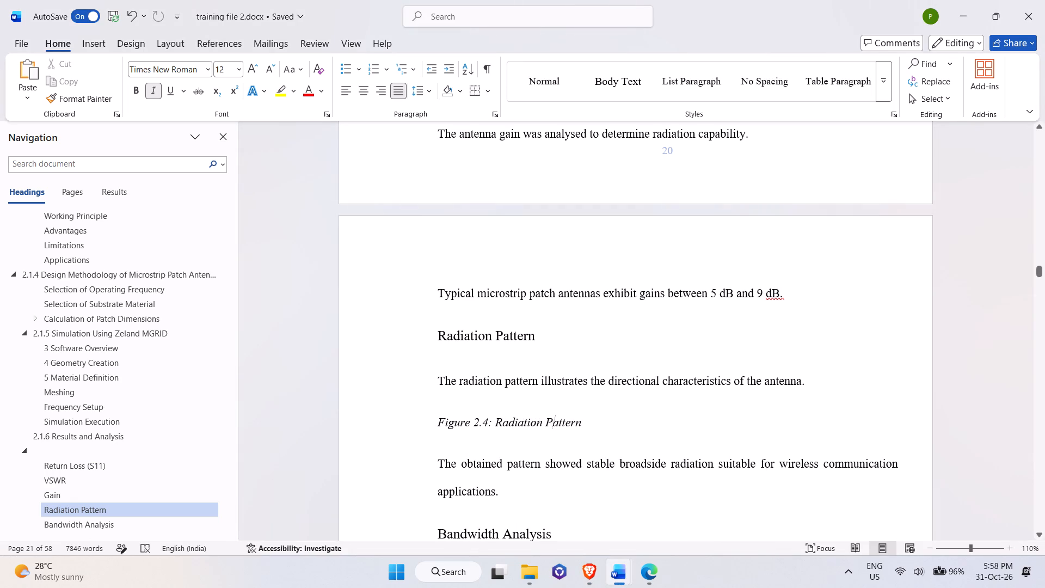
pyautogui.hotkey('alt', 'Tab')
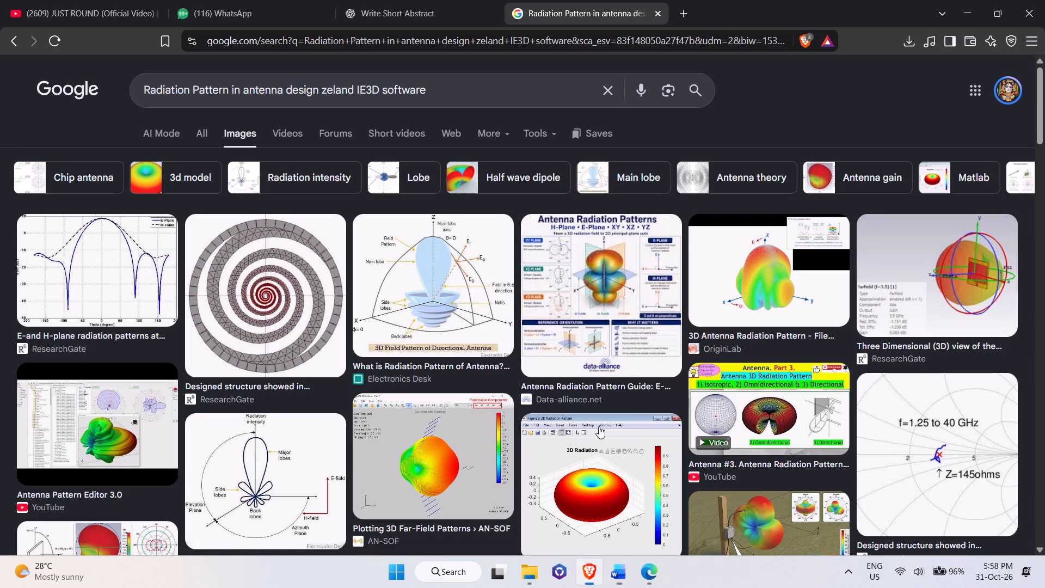
# Preview the "Dipole Antenna Radiation Patterns in MATLAB" image result from WiredWhite, and close the preview.
pyautogui.scroll(-2, 388, 311)
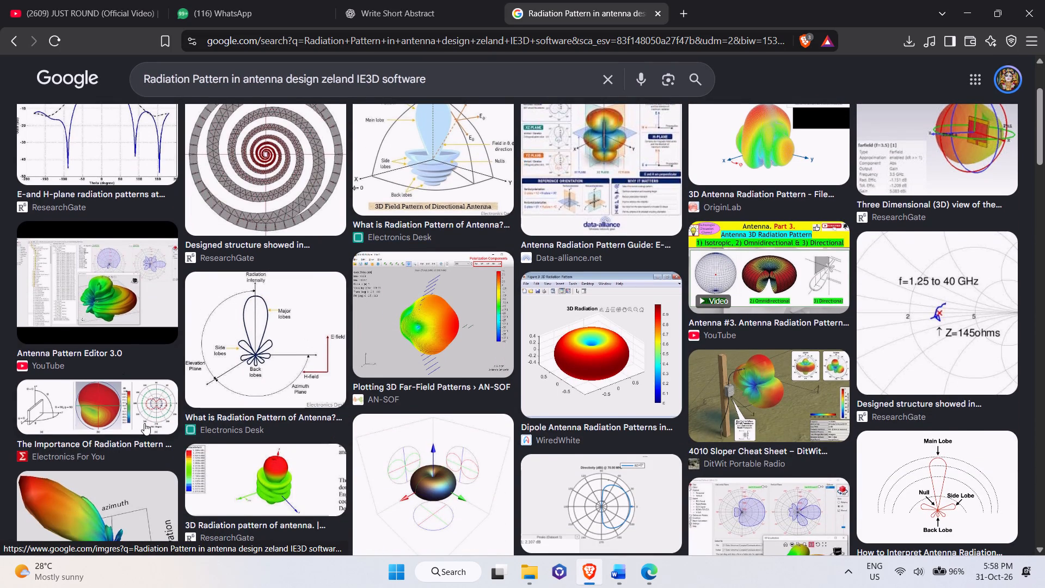
pyautogui.scroll(-1, 144, 423)
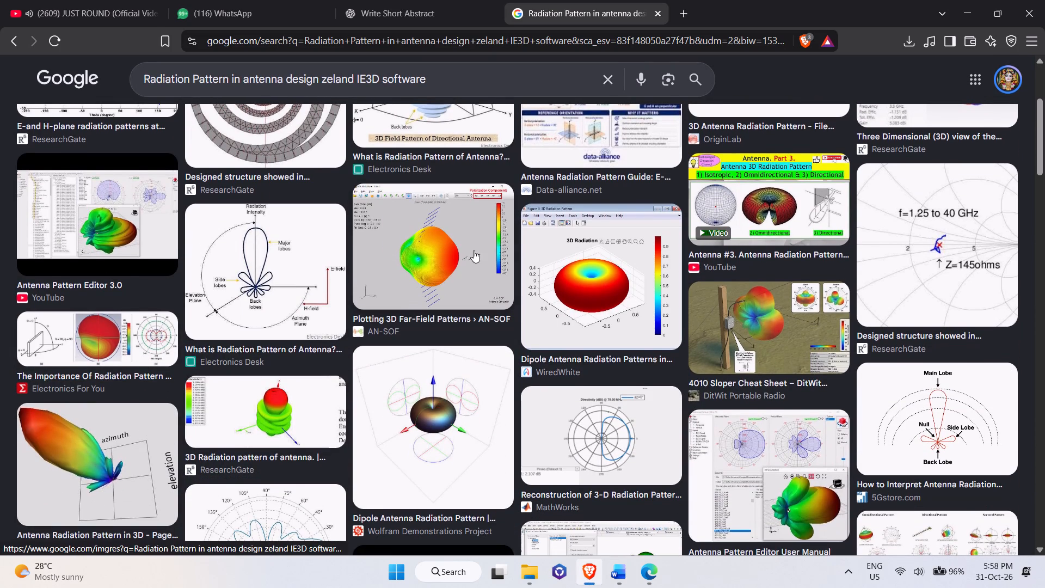
pyautogui.click(595, 285)
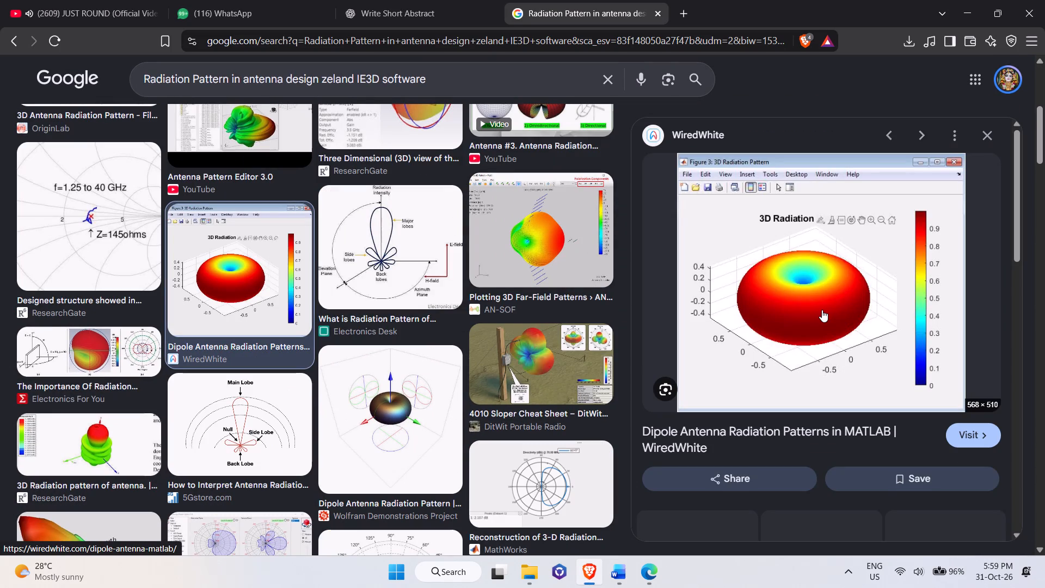
pyautogui.click(999, 130)
# Save the NOVELIC "Antenna Design and 3D Electromagnet..." result image to Downloads as "Radiation Pattern" in JPEG format.
pyautogui.scroll(-3, 687, 327)
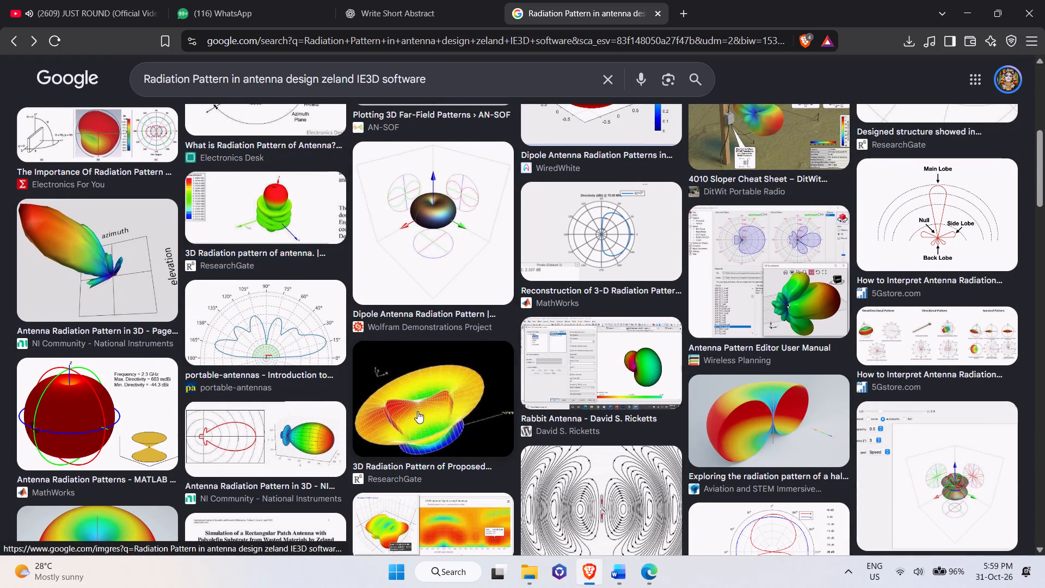
pyautogui.scroll(-4, 133, 386)
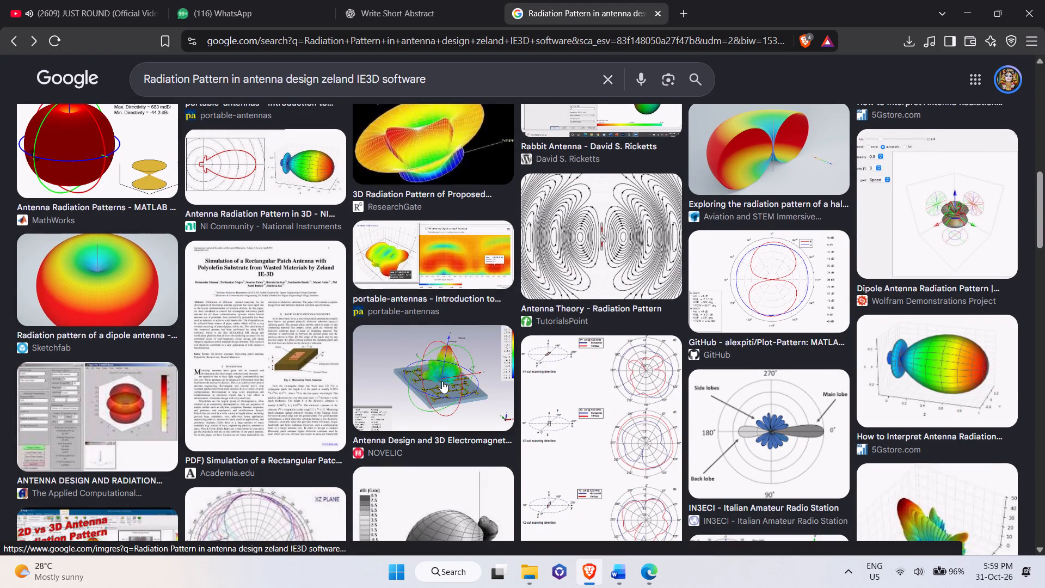
pyautogui.scroll(13, 442, 381)
pyautogui.scroll(-8, 790, 344)
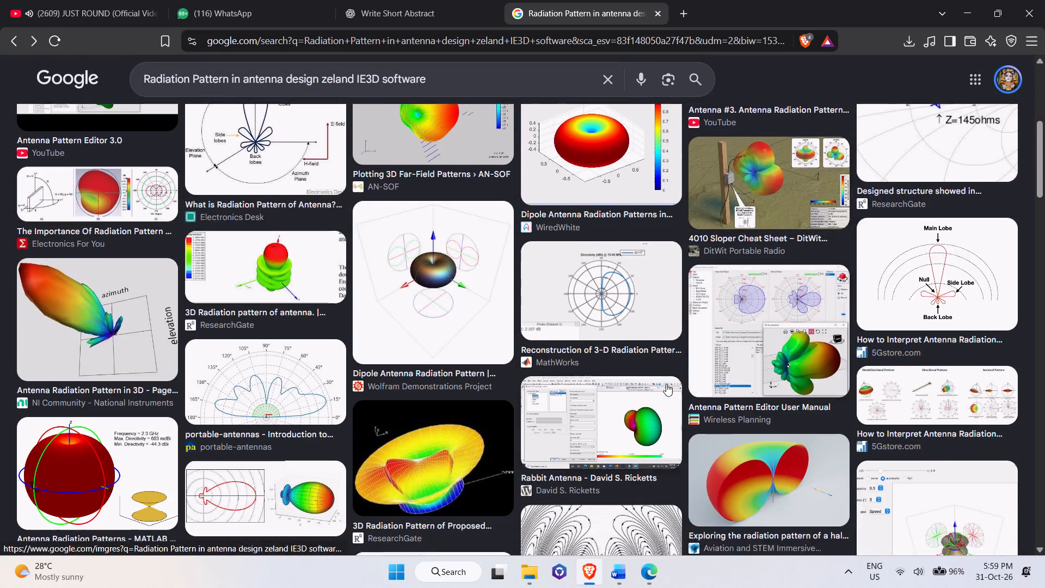
pyautogui.scroll(-2, 414, 479)
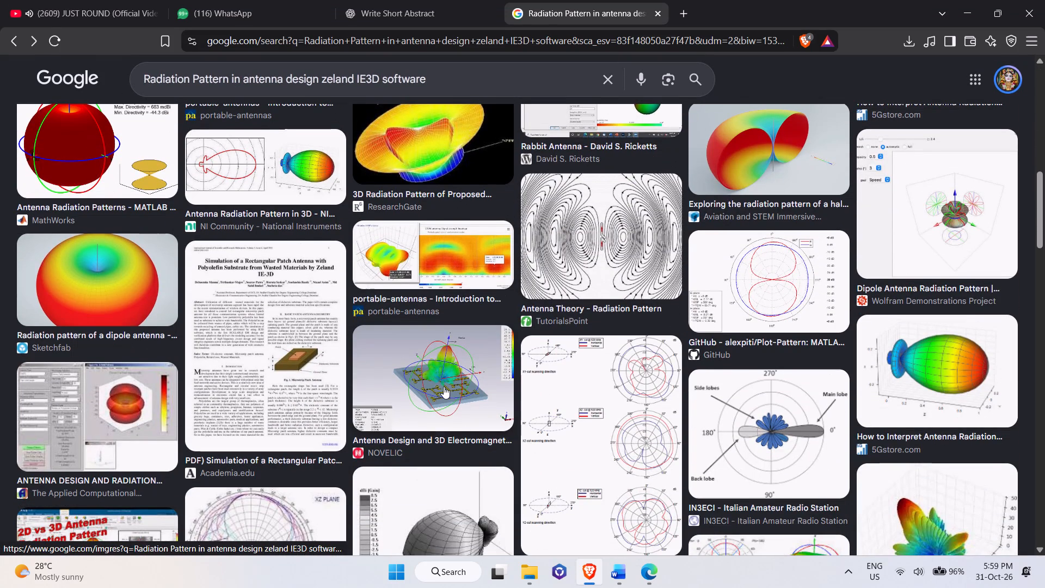
pyautogui.rightClick(443, 387)
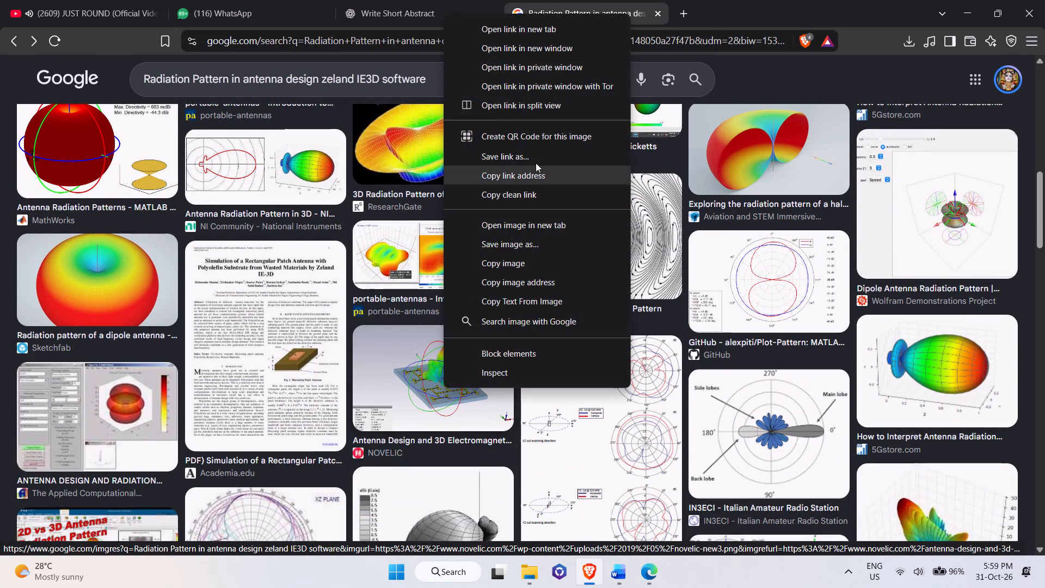
pyautogui.click(524, 246)
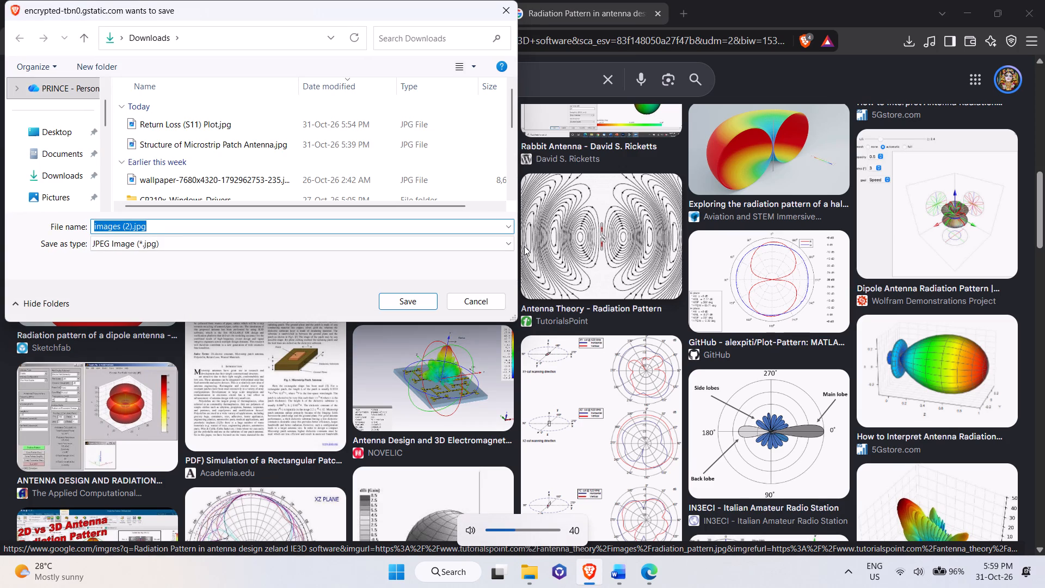
pyautogui.hotkey('ctrl', 'v')
pyautogui.press('Return')
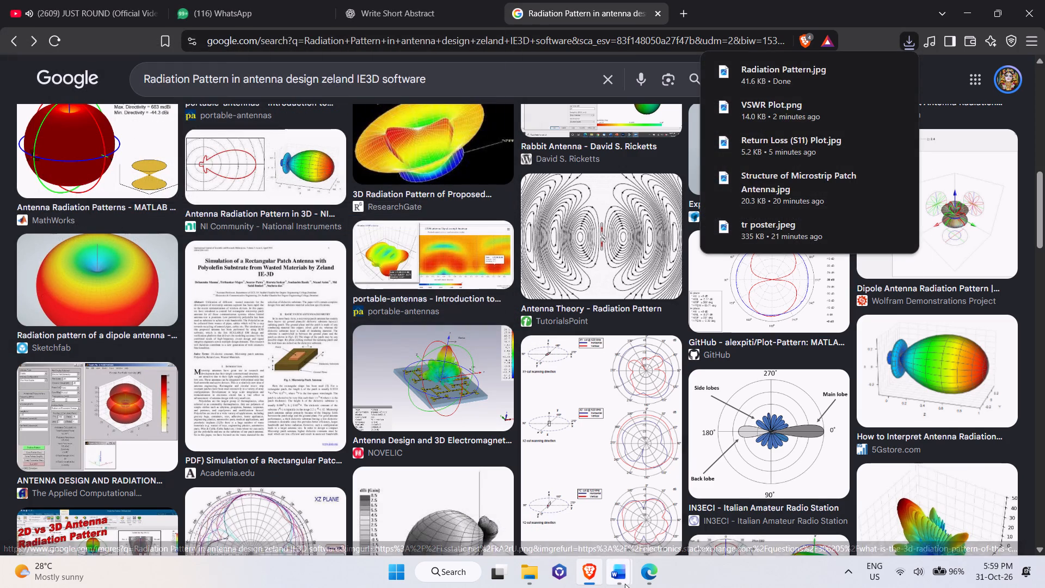
# In the Word report, insert "Radiation Pattern.jpg" from Downloads on a new centred line above the Figure 2.4 caption.
pyautogui.click(569, 517)
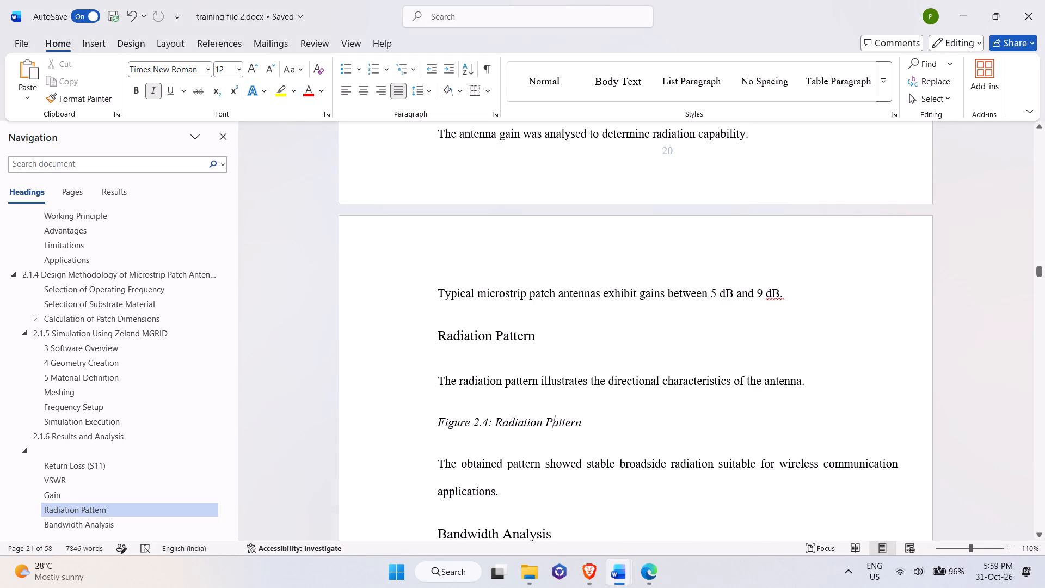
pyautogui.click(452, 400)
pyautogui.click(823, 376)
pyautogui.press('Return')
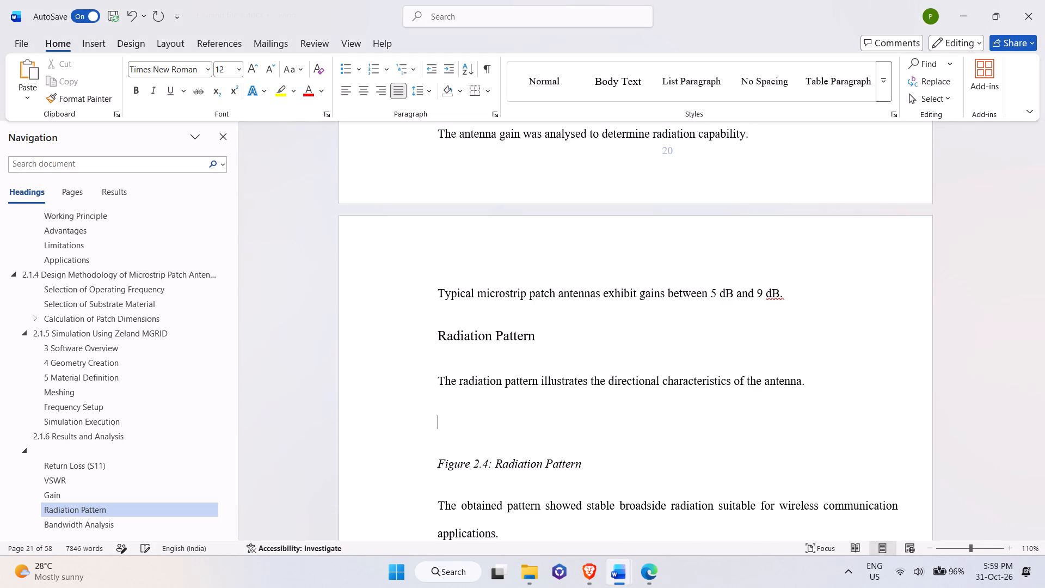
pyautogui.hotkey('ctrl', 'e')
pyautogui.click(104, 43)
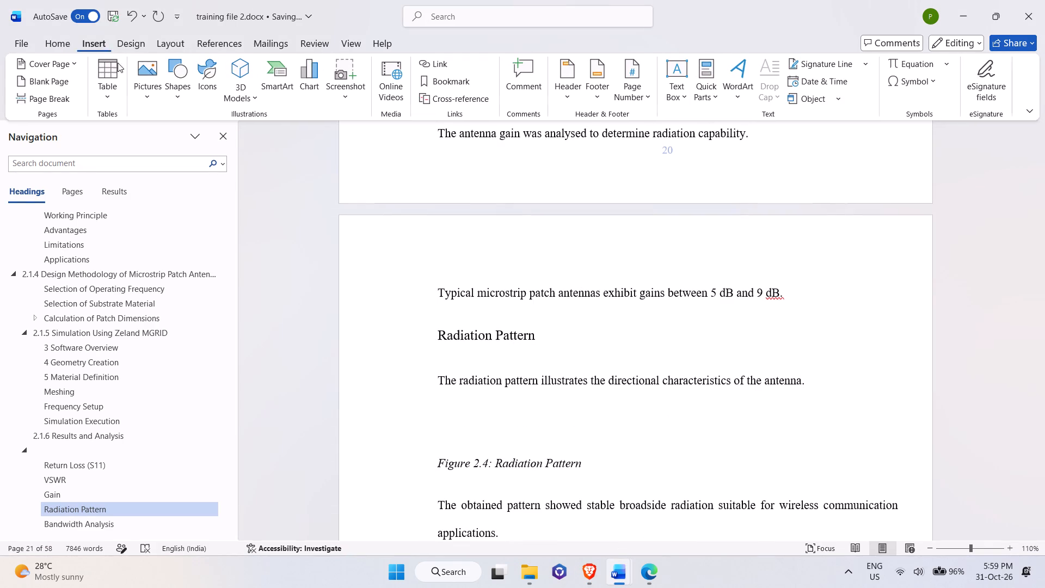
pyautogui.click(136, 97)
pyautogui.click(187, 142)
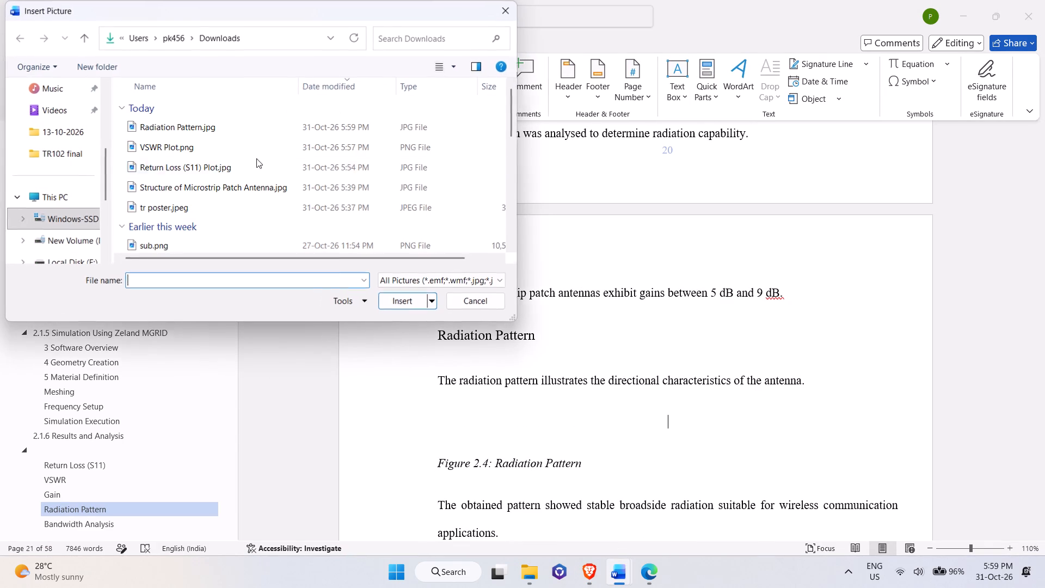
pyautogui.click(213, 130)
pyautogui.press('Return')
# Shrink the radiation pattern picture proportionally to about 2.47" high by 3.87" wide.
pyautogui.scroll(-3, 890, 389)
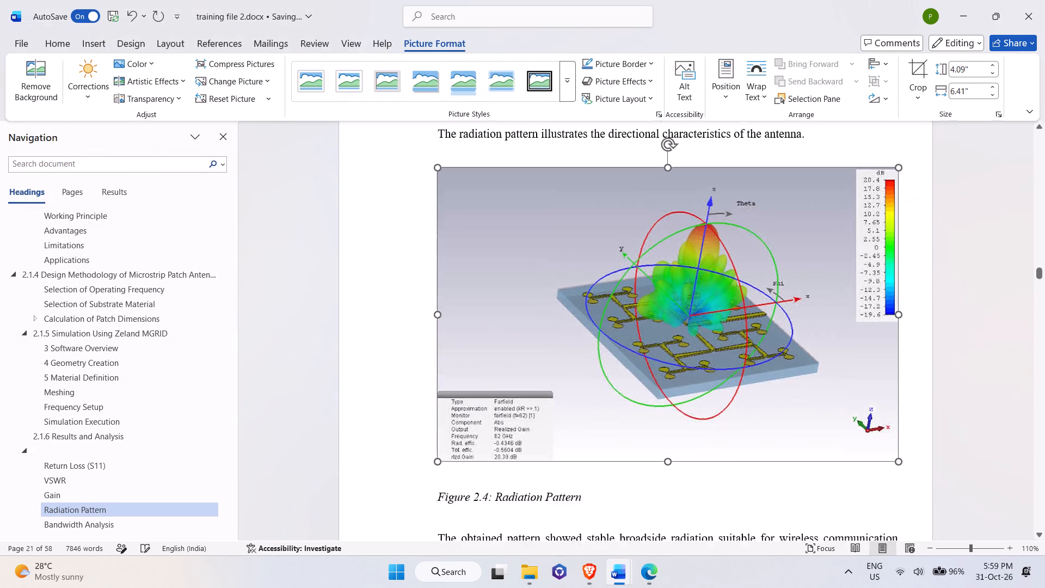
pyautogui.moveTo(900, 414); pyautogui.dragTo(780, 303)
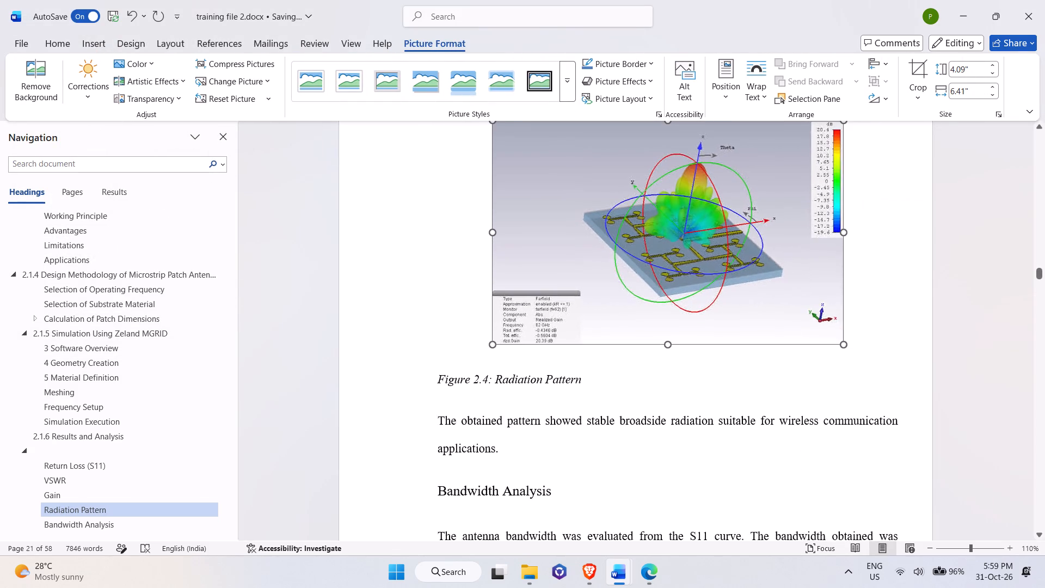
pyautogui.moveTo(780, 303); pyautogui.dragTo(716, 242)
pyautogui.scroll(3, 757, 273)
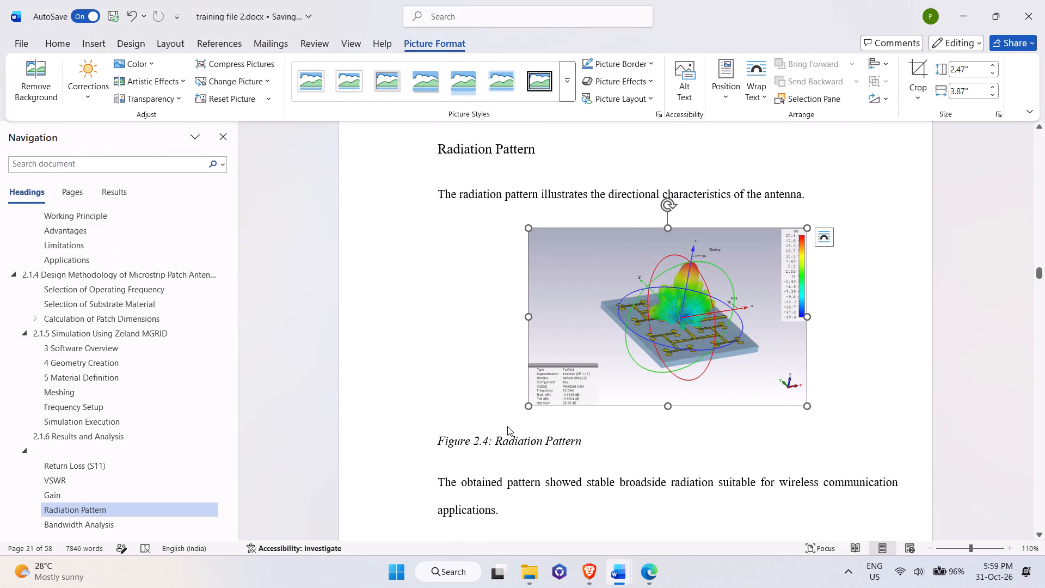
# Centre the "Figure 2.4: Radiation Pattern" caption and reduce its font size by one increment.
pyautogui.moveTo(586, 443); pyautogui.dragTo(378, 435)
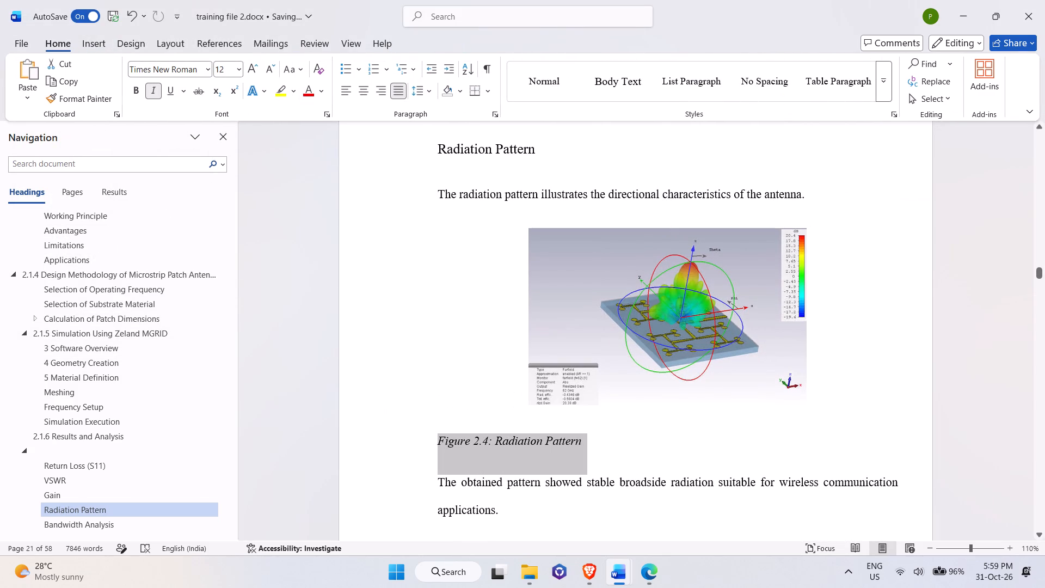
pyautogui.hotkey('ctrl', 'e')
pyautogui.click(265, 68)
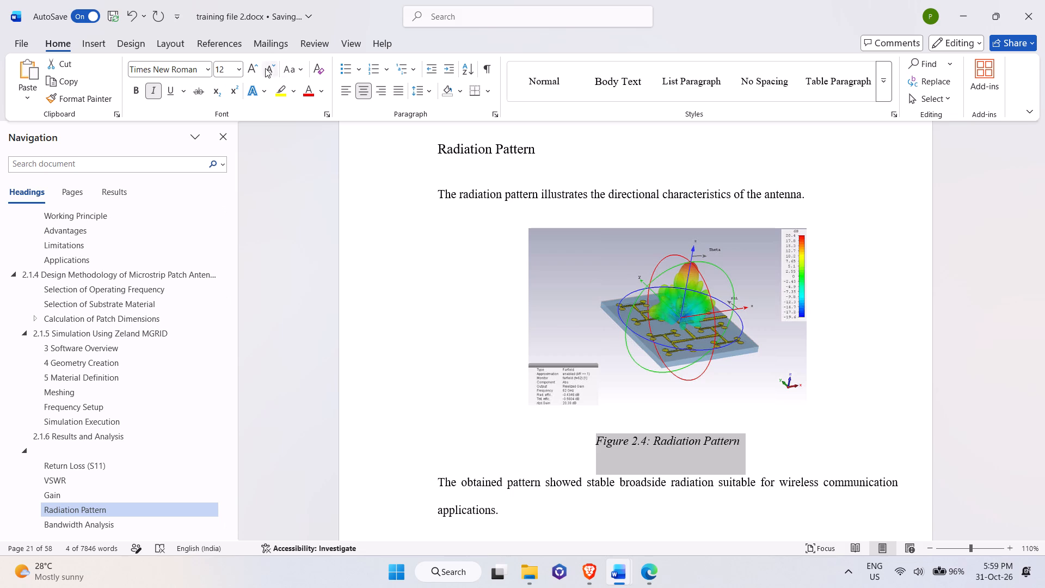
pyautogui.click(969, 399)
# Remove the blank lines between the last Learning Outcomes bullet and the "2.2 TCAD Simulation" heading.
pyautogui.scroll(-8, 820, 413)
pyautogui.scroll(-17, 706, 420)
pyautogui.scroll(-5, 706, 420)
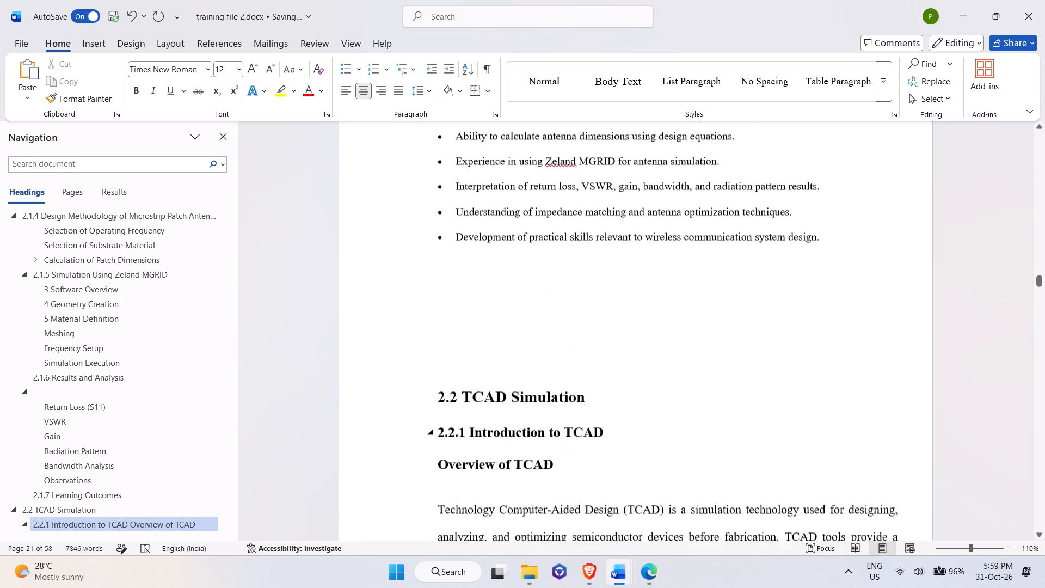
pyautogui.click(454, 316)
pyautogui.press('BackSpace')
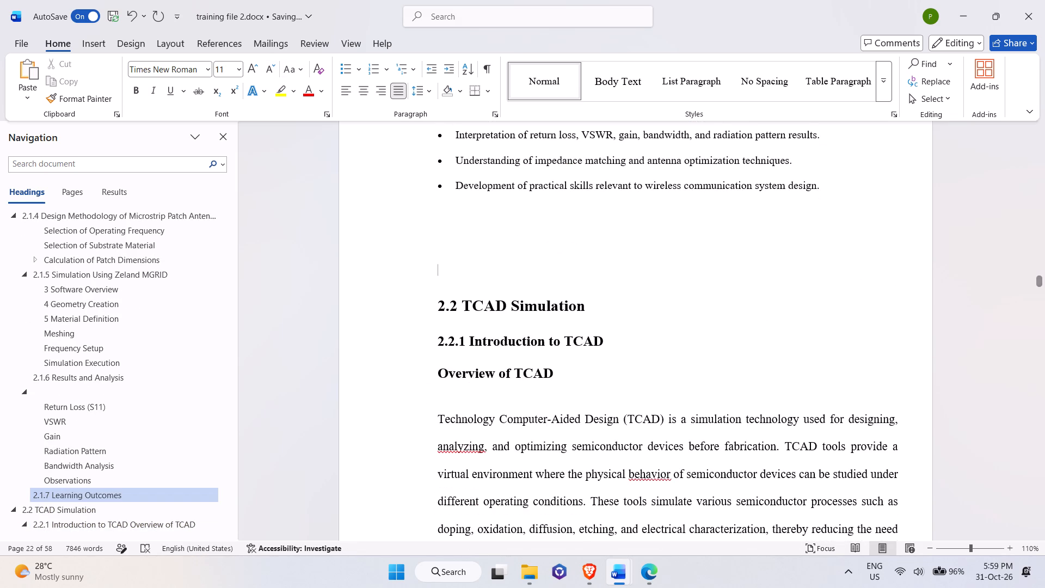
pyautogui.press('BackSpace')
pyautogui.press('BackSpace')
# Look through sections 2.1.7 to 2.2.2 to check the layout and find the next figure caption.
pyautogui.scroll(-5, 612, 370)
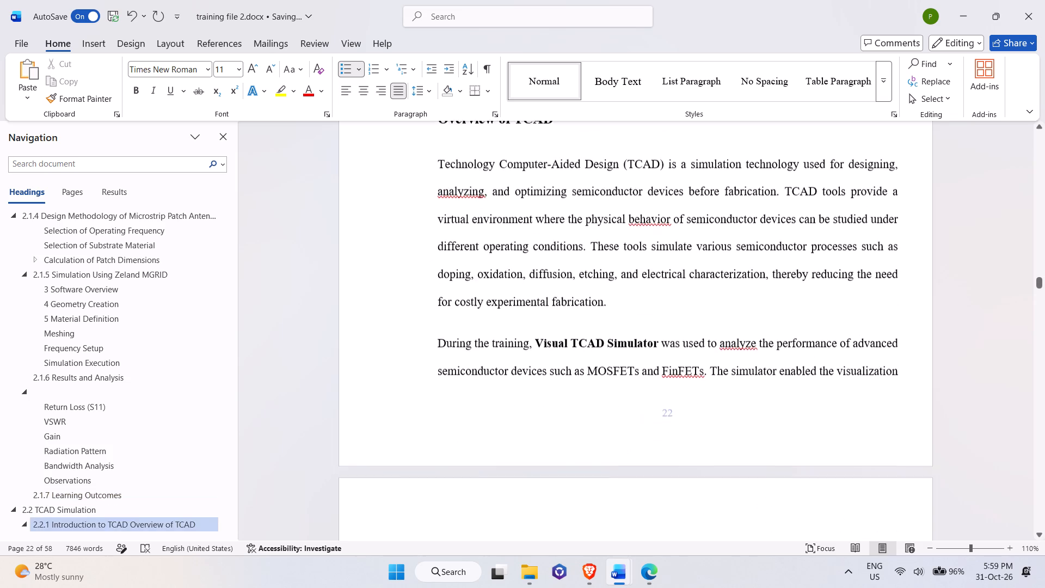
pyautogui.scroll(-13, 613, 371)
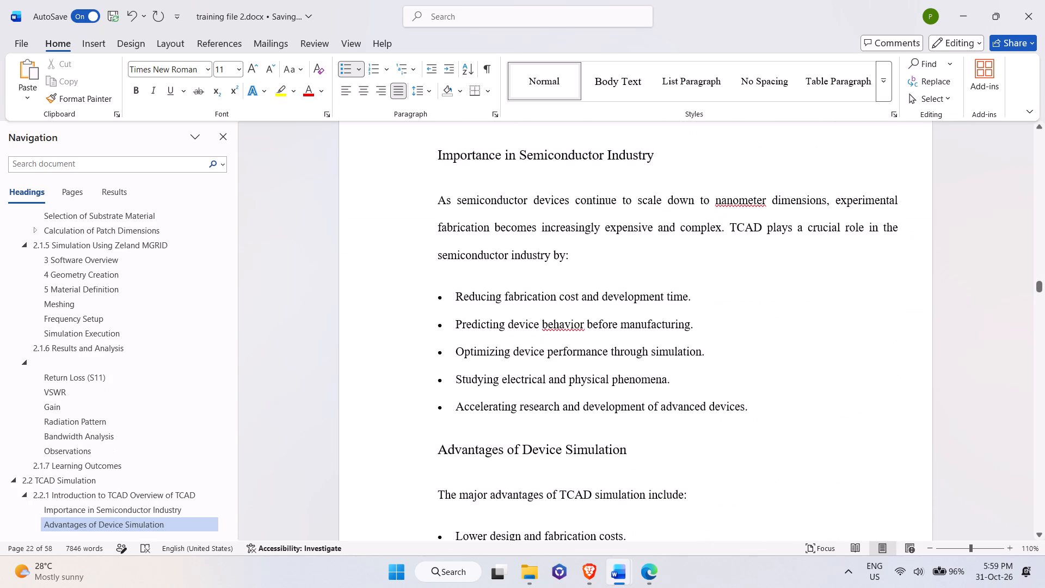
pyautogui.scroll(-3, 613, 371)
pyautogui.scroll(19, 613, 371)
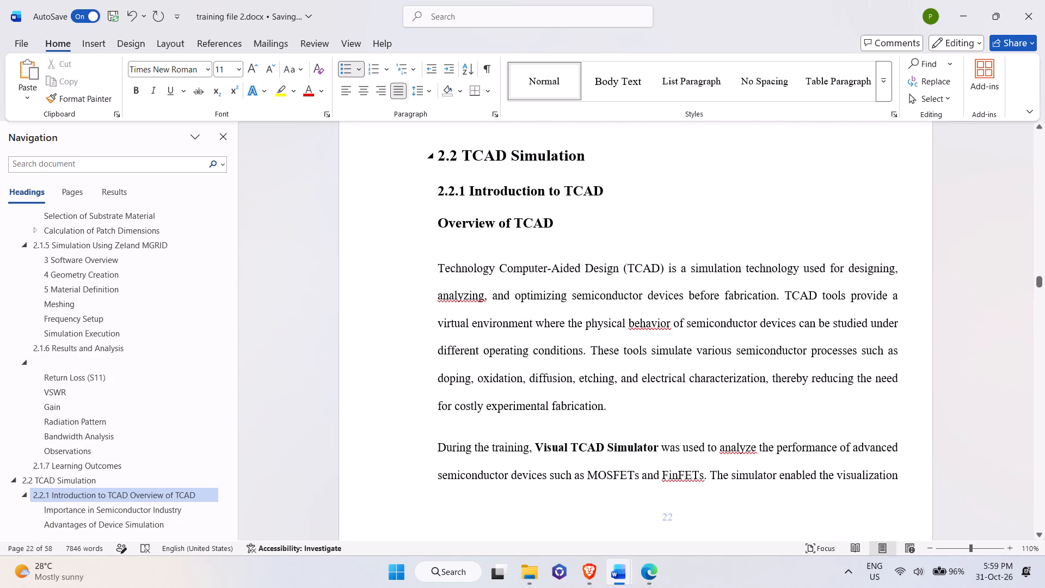
pyautogui.scroll(-13, 613, 372)
pyautogui.scroll(-10, 613, 372)
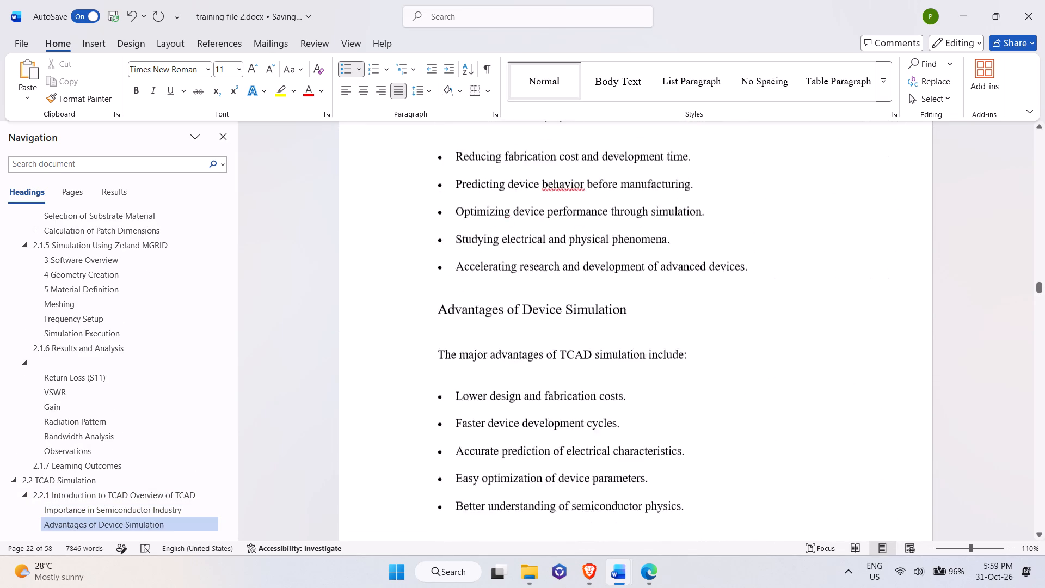
pyautogui.scroll(-6, 613, 372)
pyautogui.scroll(-4, 519, 298)
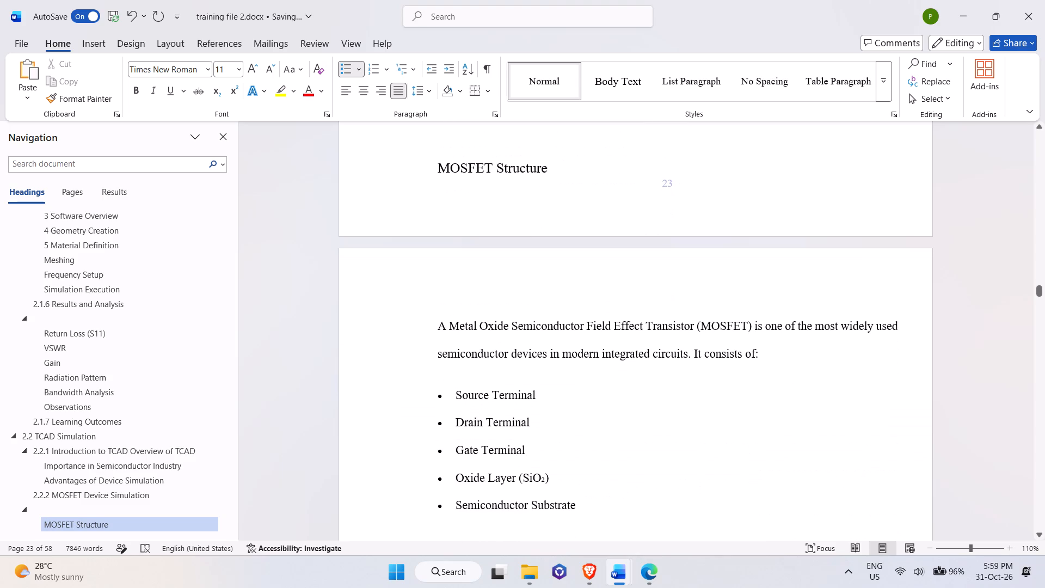
pyautogui.scroll(-11, 519, 298)
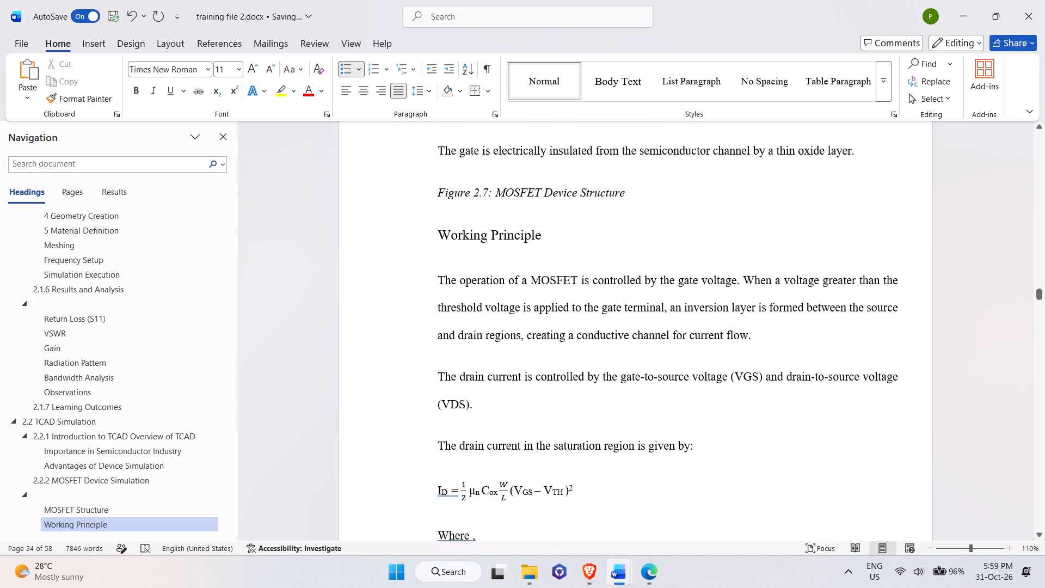
pyautogui.scroll(8, 519, 254)
pyautogui.scroll(-1, 530, 264)
pyautogui.scroll(18, 531, 265)
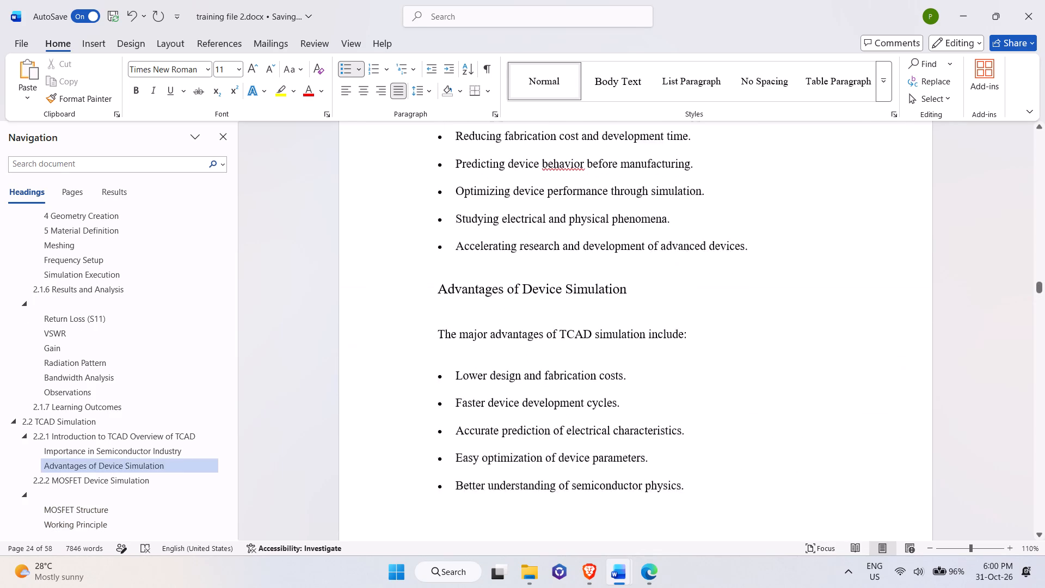
pyautogui.scroll(20, 531, 265)
pyautogui.scroll(7, 531, 265)
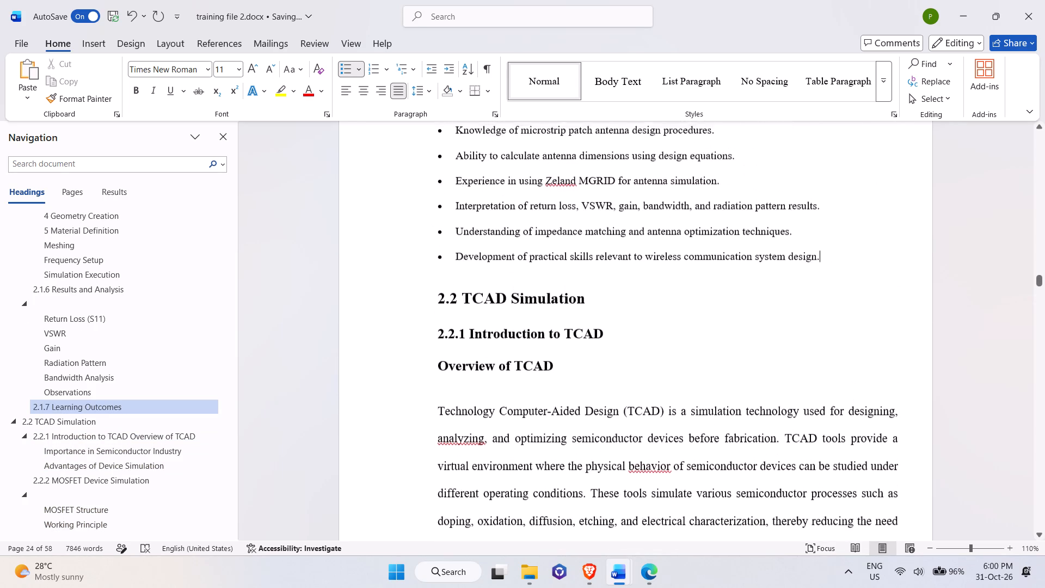
pyautogui.scroll(20, 531, 265)
pyautogui.scroll(4, 531, 265)
pyautogui.scroll(-15, 531, 265)
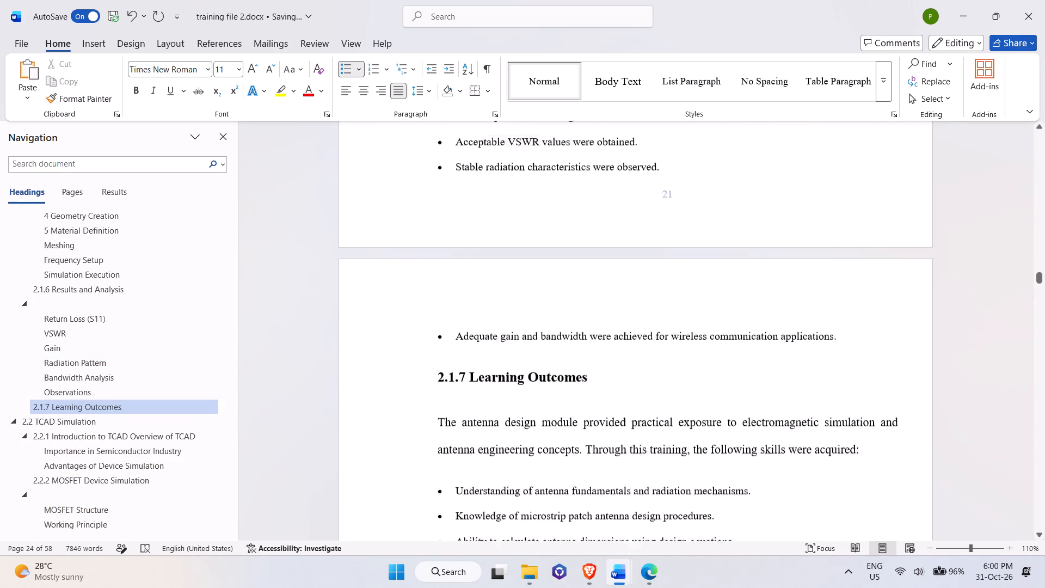
# Renumber the "MOSFET Device Structure" caption in section 2.2.2 as Figure 2.5.
pyautogui.scroll(-20, 531, 265)
pyautogui.scroll(-20, 531, 265)
pyautogui.scroll(-5, 531, 265)
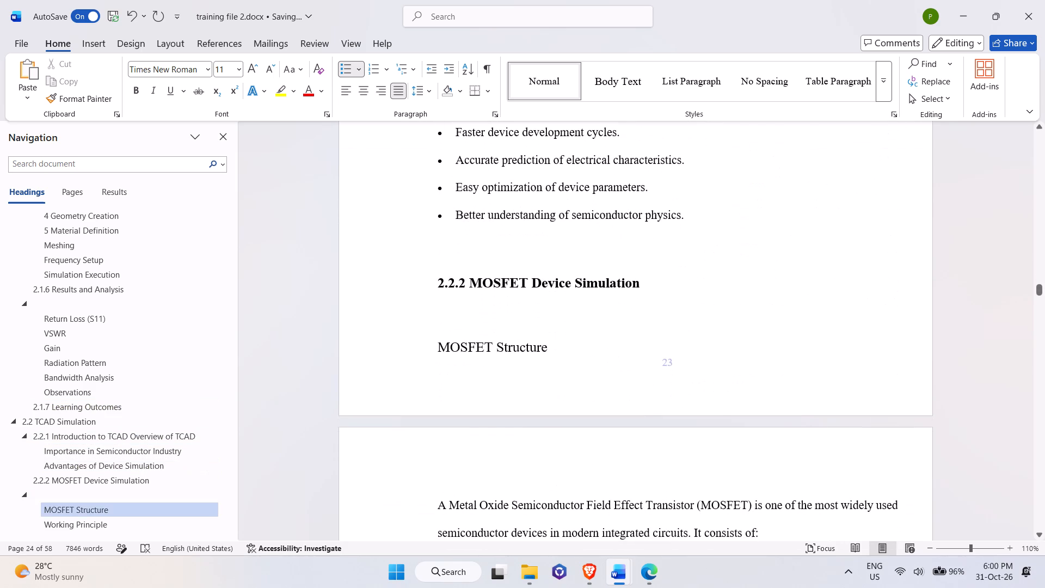
pyautogui.scroll(-7, 509, 328)
pyautogui.scroll(-5, 490, 384)
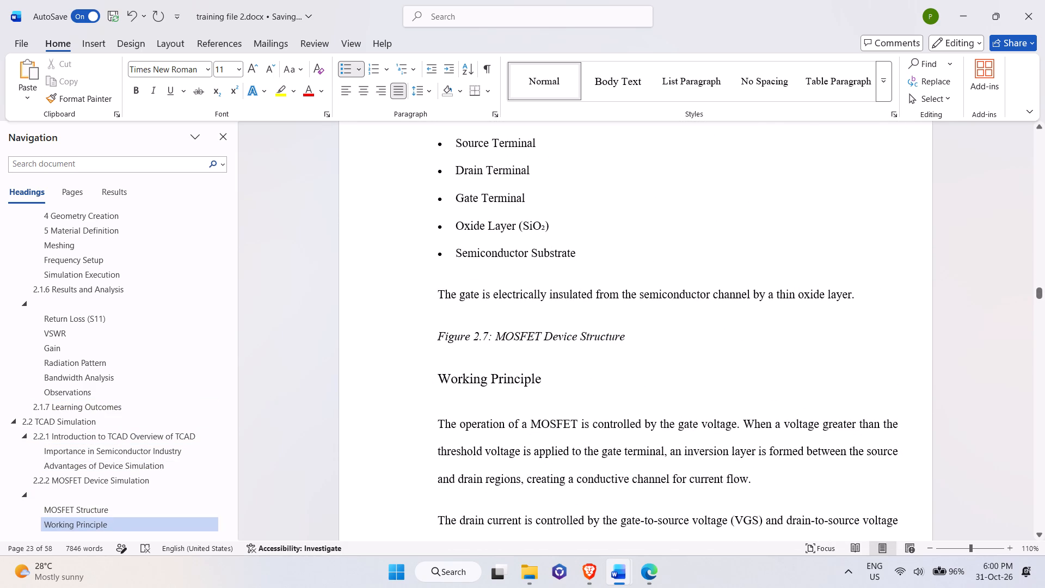
pyautogui.click(487, 338)
pyautogui.press('BackSpace')
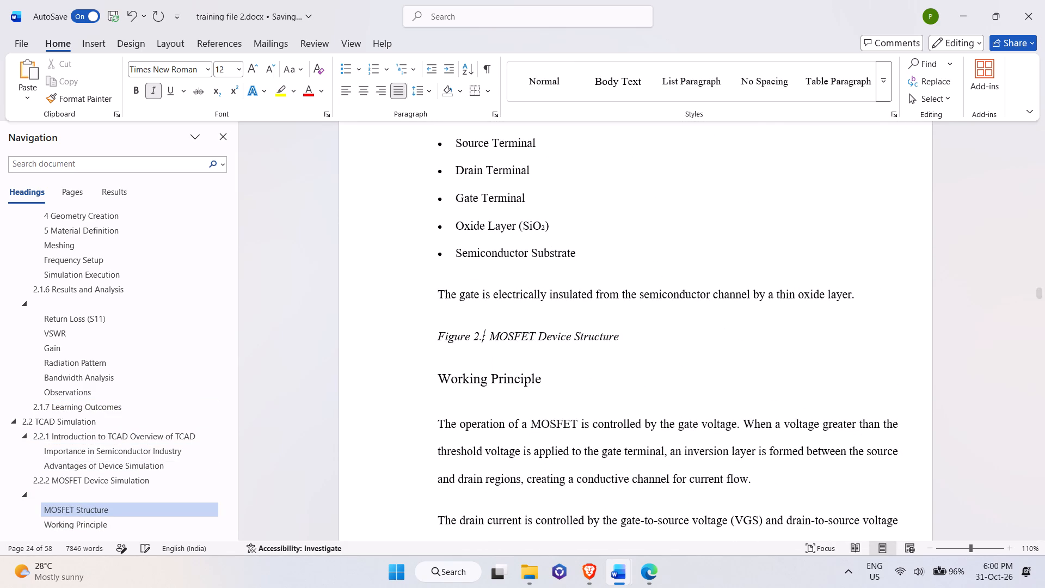
pyautogui.press('5')
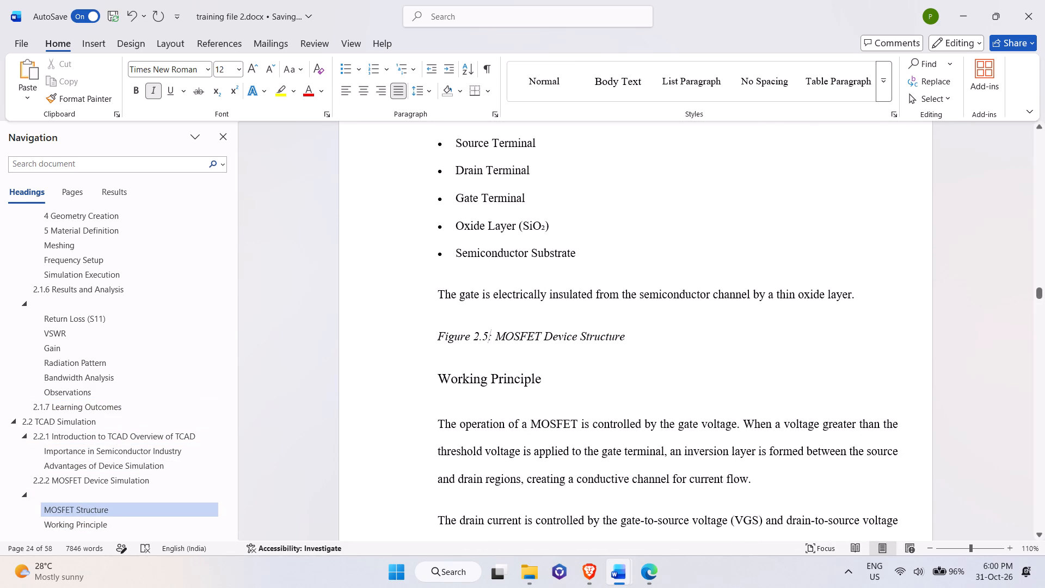
# Copy "MOSFET Device Structure" from the caption and search Google Images in Brave for "MOSFET Device Structure in TCAD software".
pyautogui.moveTo(499, 338); pyautogui.dragTo(611, 335)
pyautogui.hotkey('ctrl', 'c')
pyautogui.hotkey('alt', 'space')
pyautogui.hotkey('alt', 'Tab')
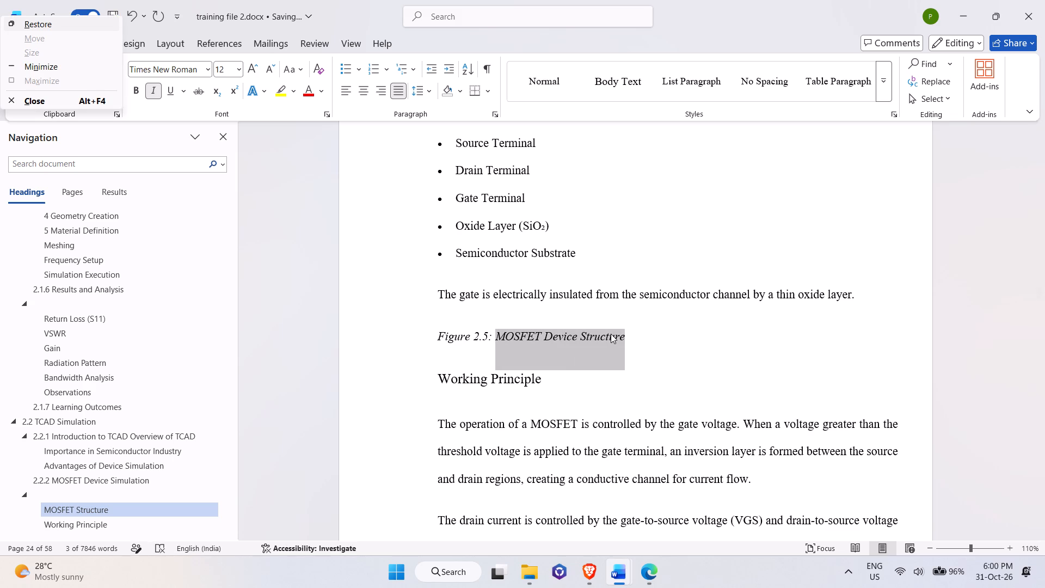
pyautogui.hotkey('alt', 'Tab')
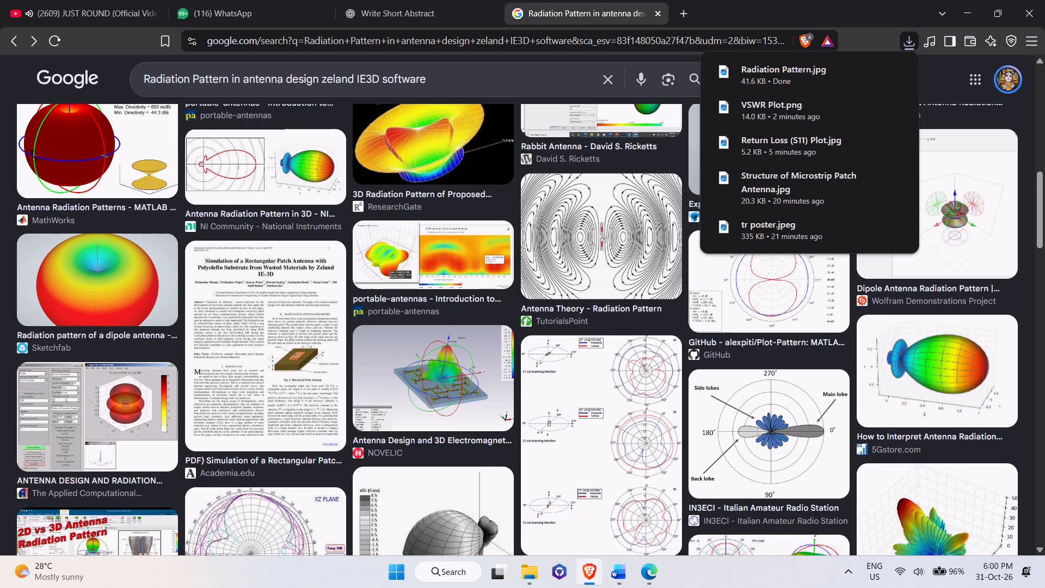
pyautogui.moveTo(228, 81); pyautogui.dragTo(51, 64)
pyautogui.hotkey('ctrl', 'v')
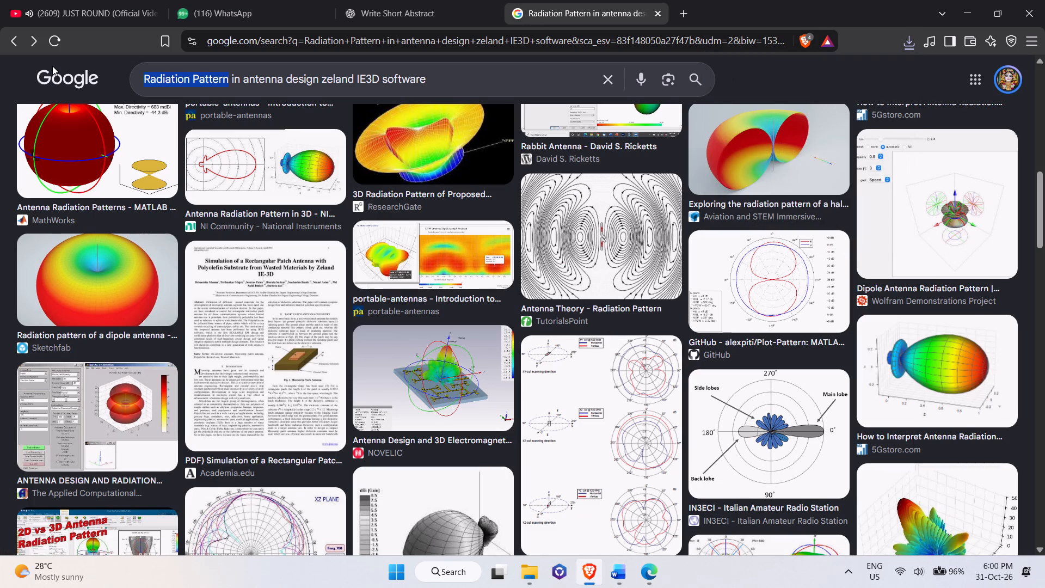
pyautogui.moveTo(356, 79); pyautogui.dragTo(297, 77)
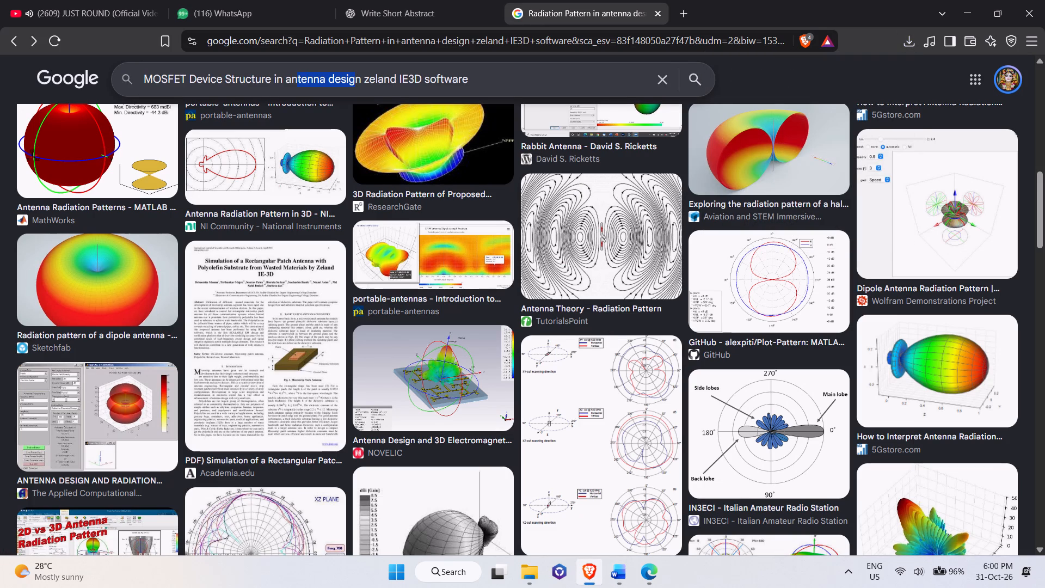
pyautogui.moveTo(286, 78); pyautogui.dragTo(417, 85)
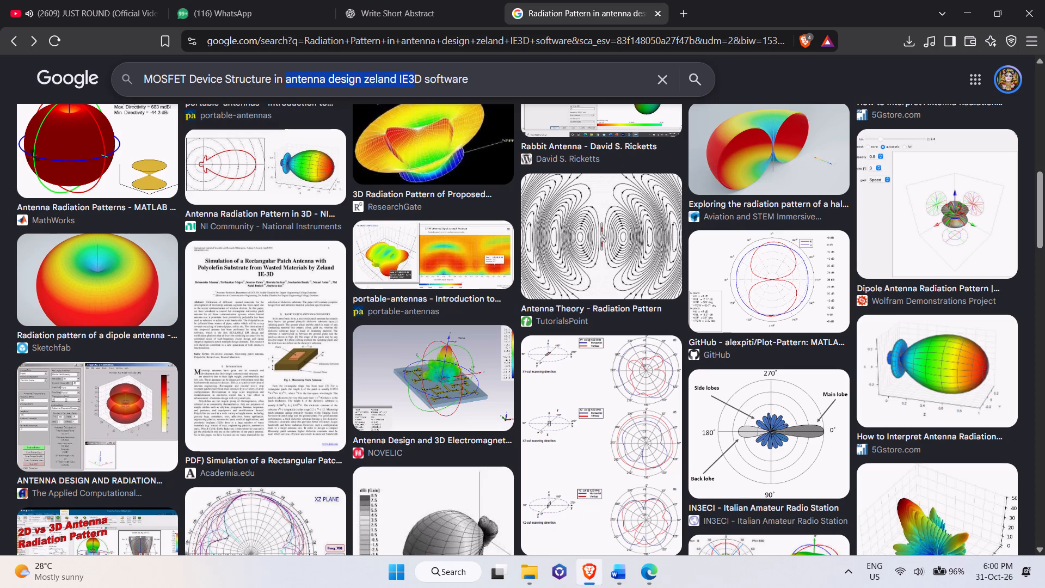
pyautogui.moveTo(417, 85); pyautogui.dragTo(422, 85)
pyautogui.press('BackSpace')
pyautogui.write('TCAD')
pyautogui.press('Return')
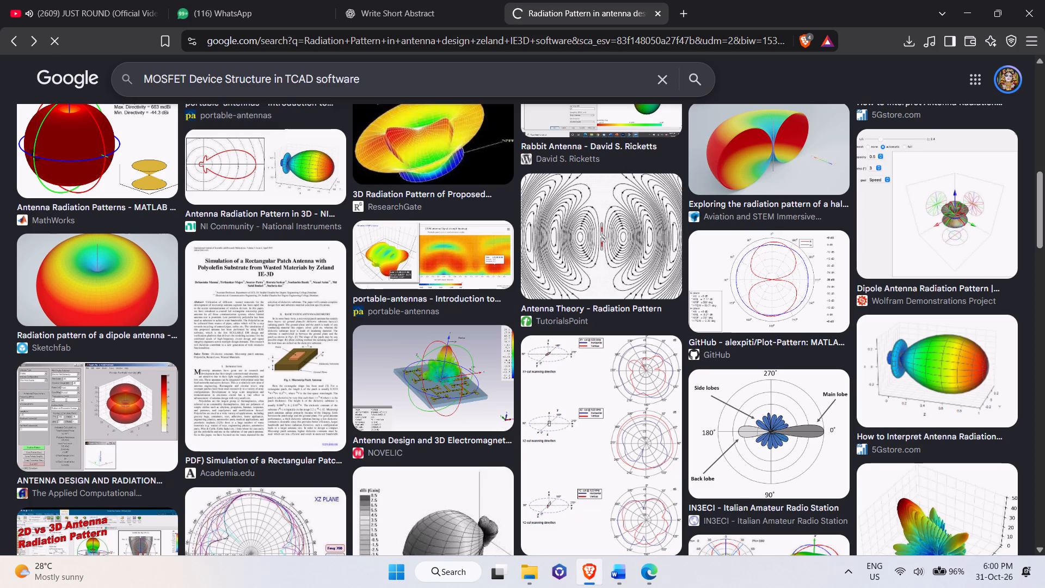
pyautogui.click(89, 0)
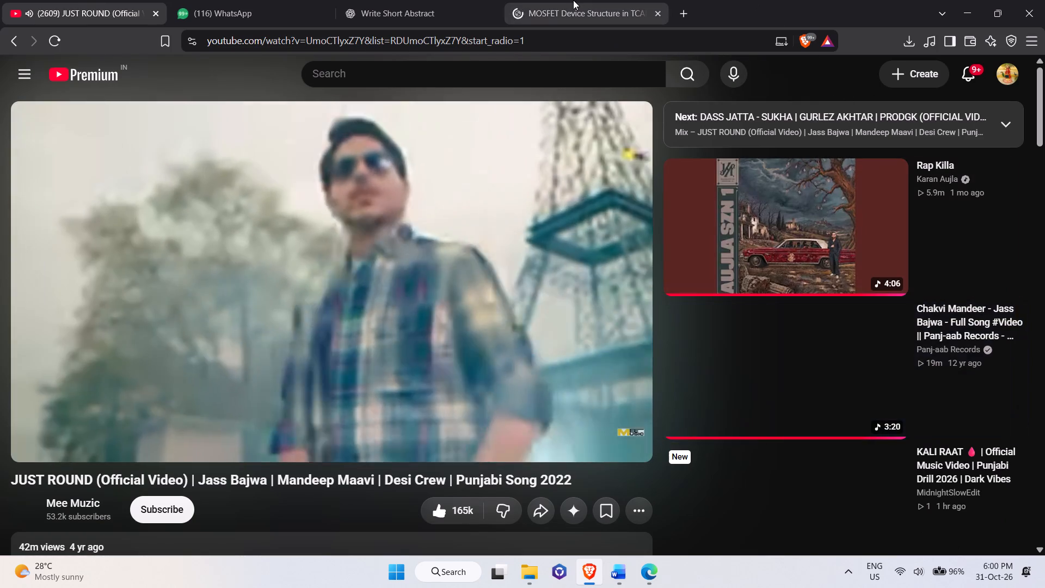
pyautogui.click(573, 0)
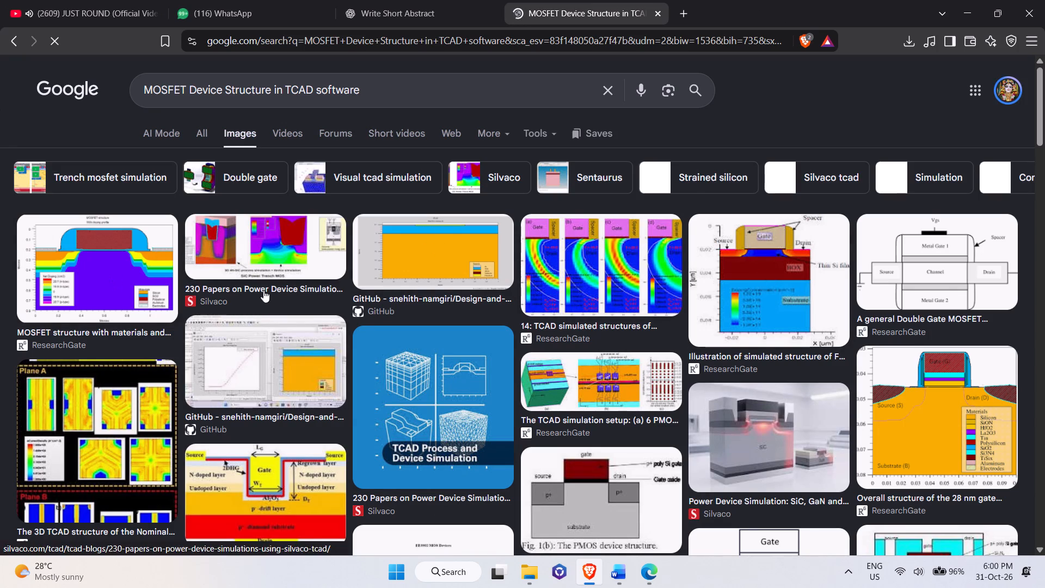
# Look through the MOSFET device structure image results for a picture that suits the Figure 2.5 caption in the report.
pyautogui.scroll(-4, 412, 329)
pyautogui.scroll(2, 511, 308)
pyautogui.scroll(-3, 511, 308)
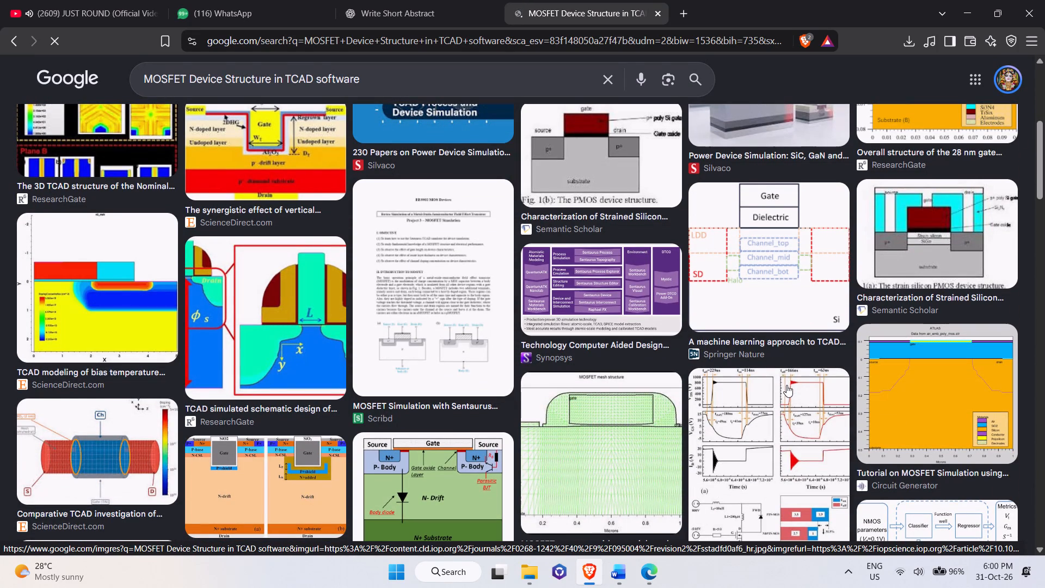
pyautogui.scroll(10, 747, 378)
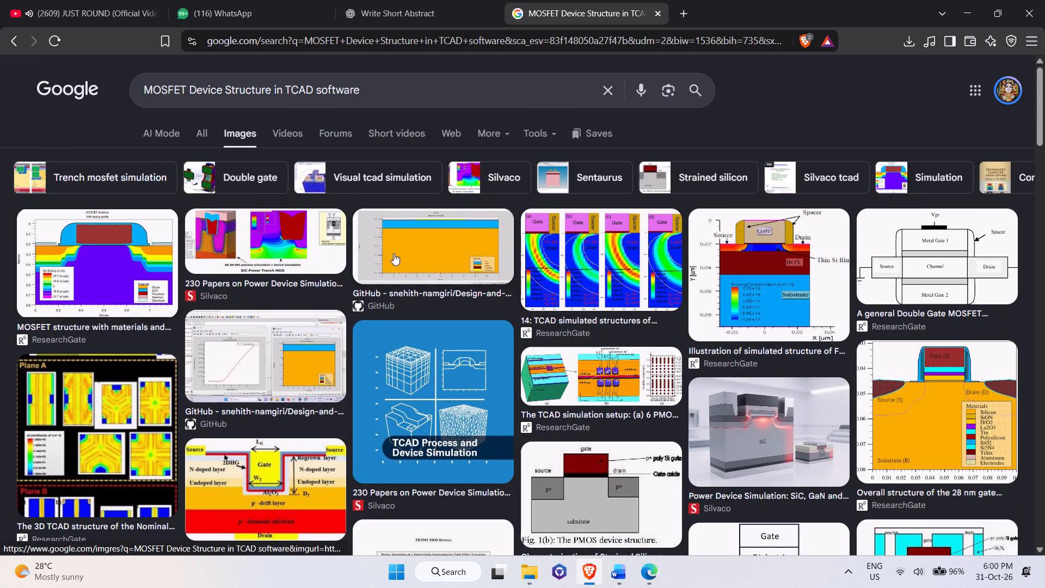
pyautogui.scroll(-3, 453, 296)
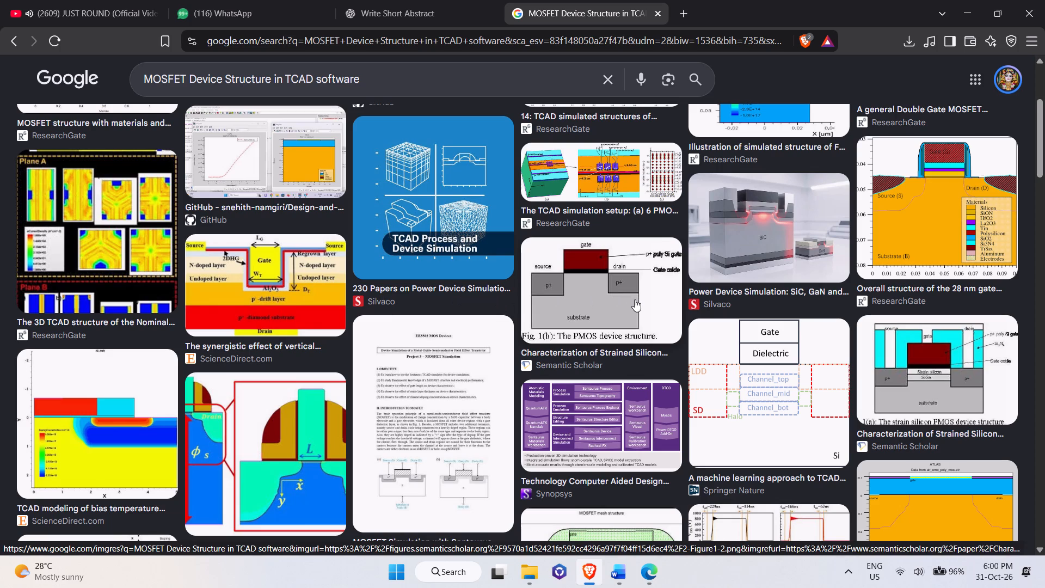
pyautogui.hotkey('alt', 'Tab')
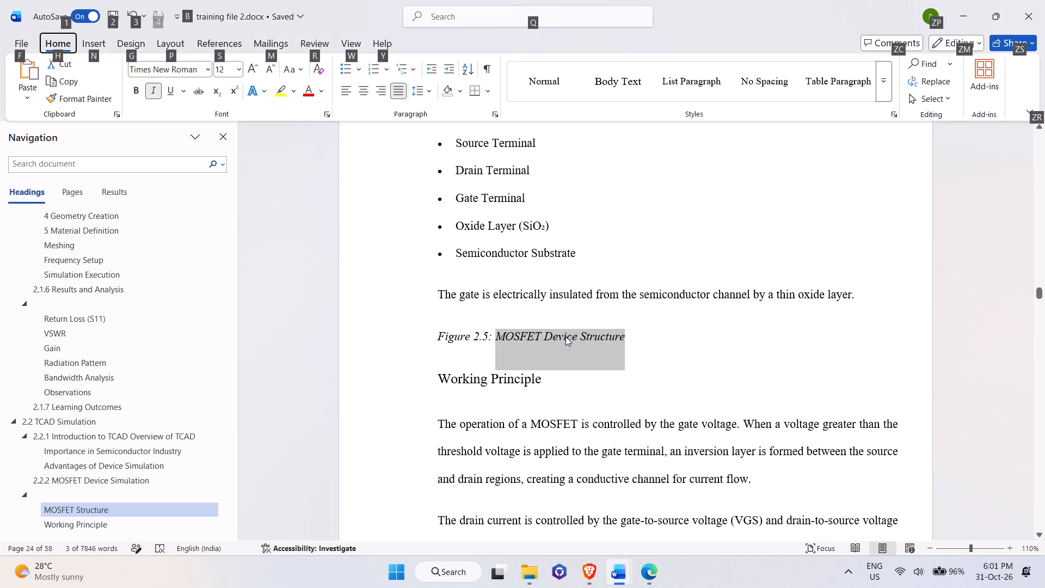
pyautogui.click(729, 345)
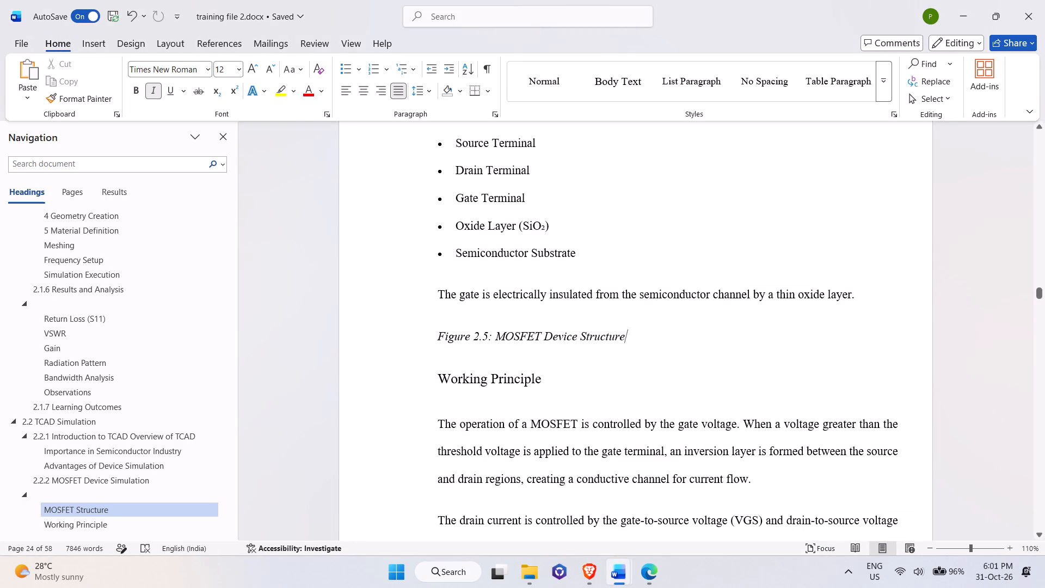
pyautogui.hotkey('alt', 'Tab')
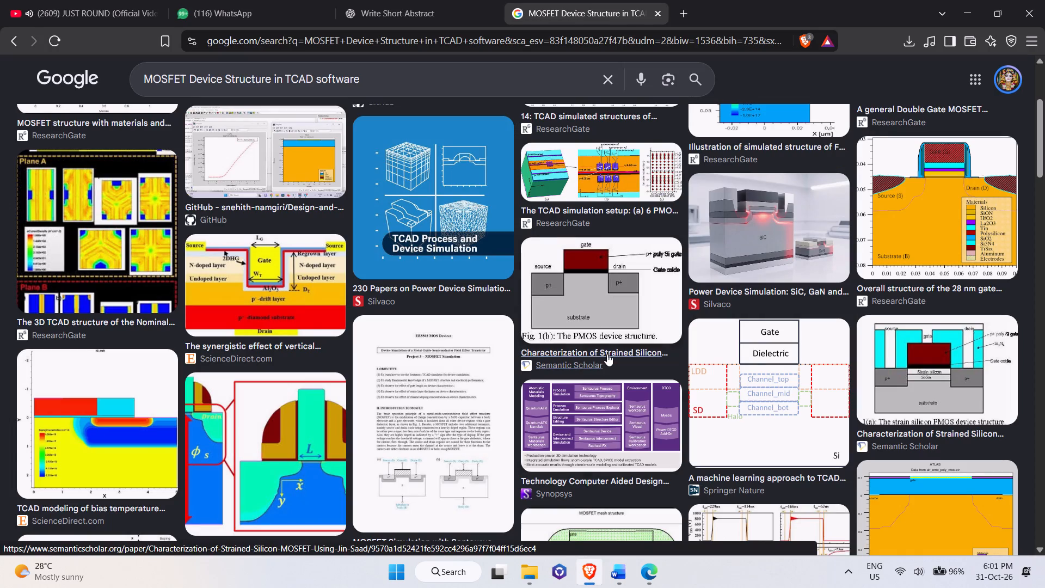
# Preview the Semantic Scholar PMOS device structure image, compare it with other results, and save it to Downloads as "MOSFET Device Structure".
pyautogui.click(613, 275)
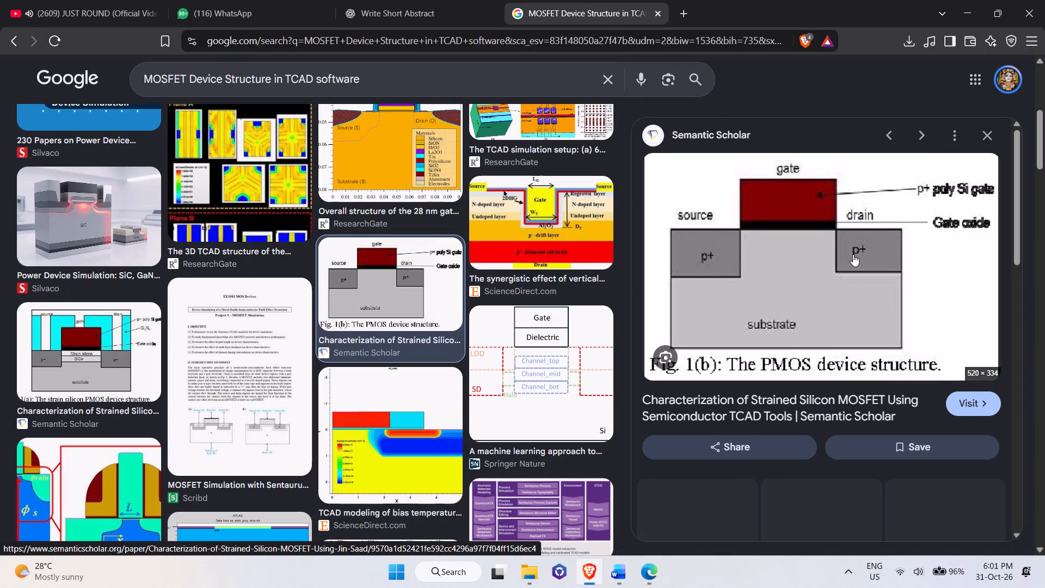
pyautogui.scroll(-2, 509, 378)
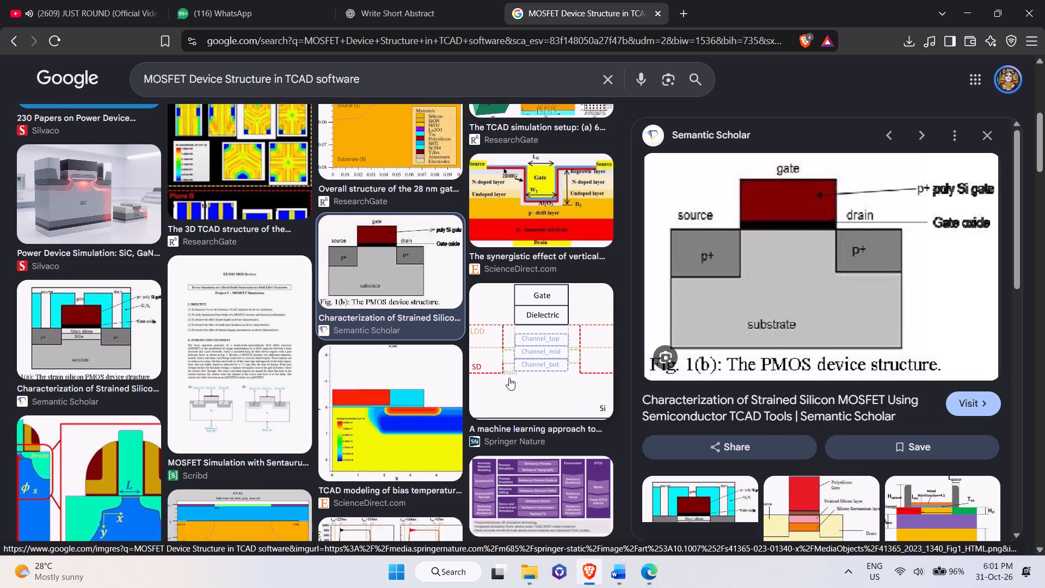
pyautogui.scroll(-4, 509, 378)
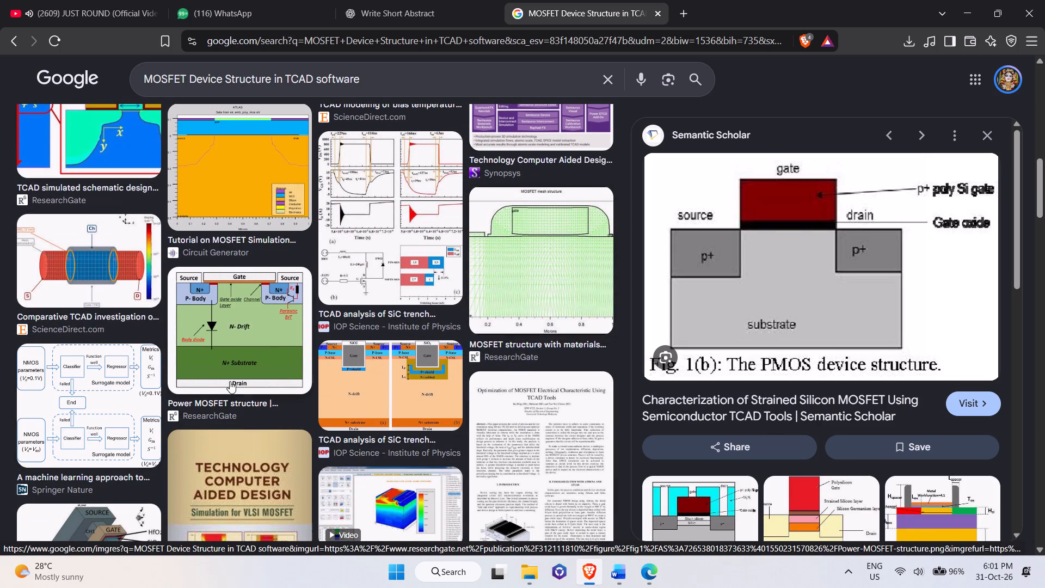
pyautogui.scroll(-1, 337, 359)
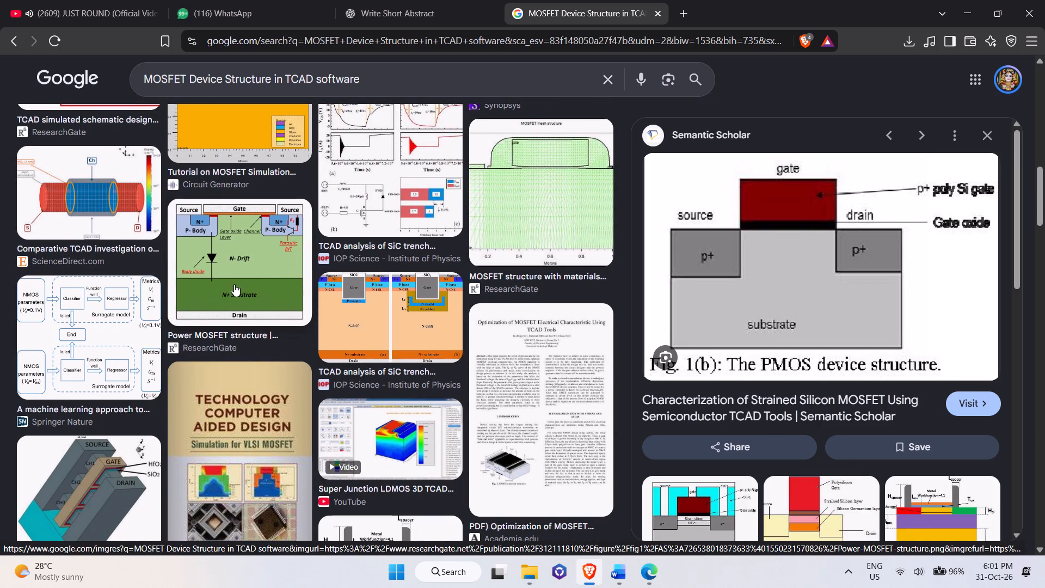
pyautogui.scroll(-4, 282, 279)
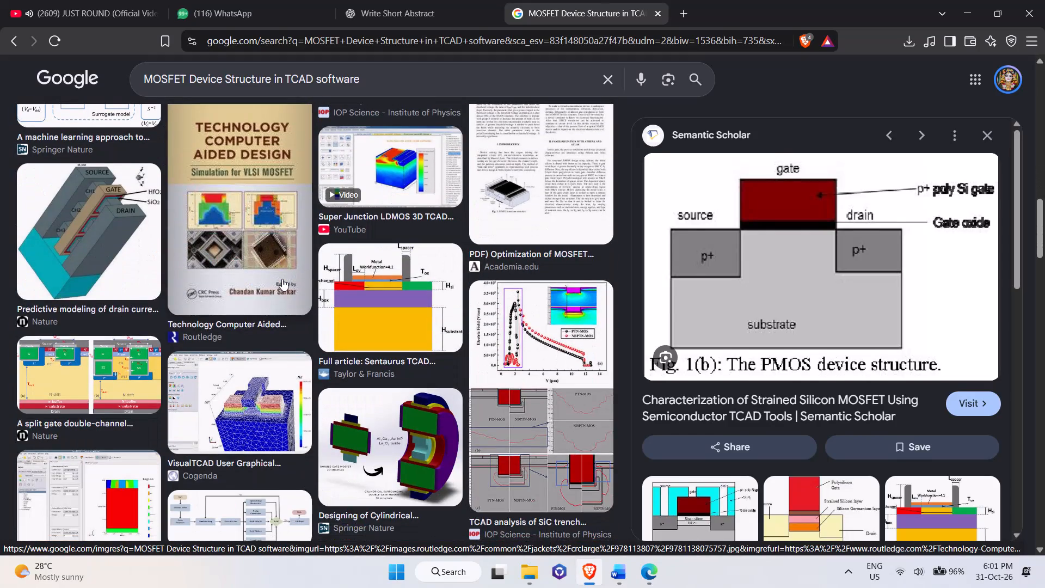
pyautogui.scroll(5, 282, 279)
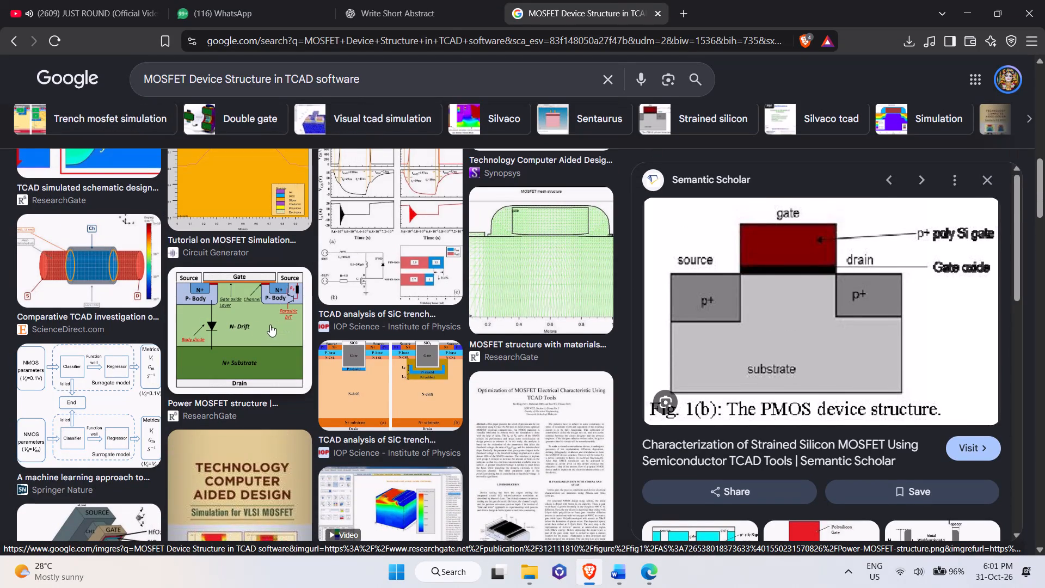
pyautogui.scroll(-5, 325, 336)
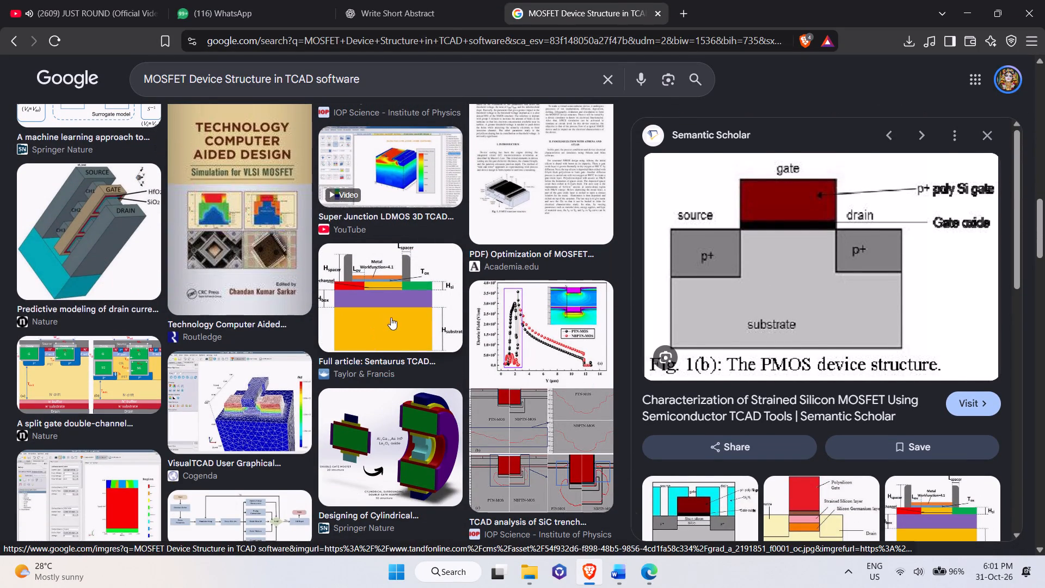
pyautogui.scroll(-4, 289, 402)
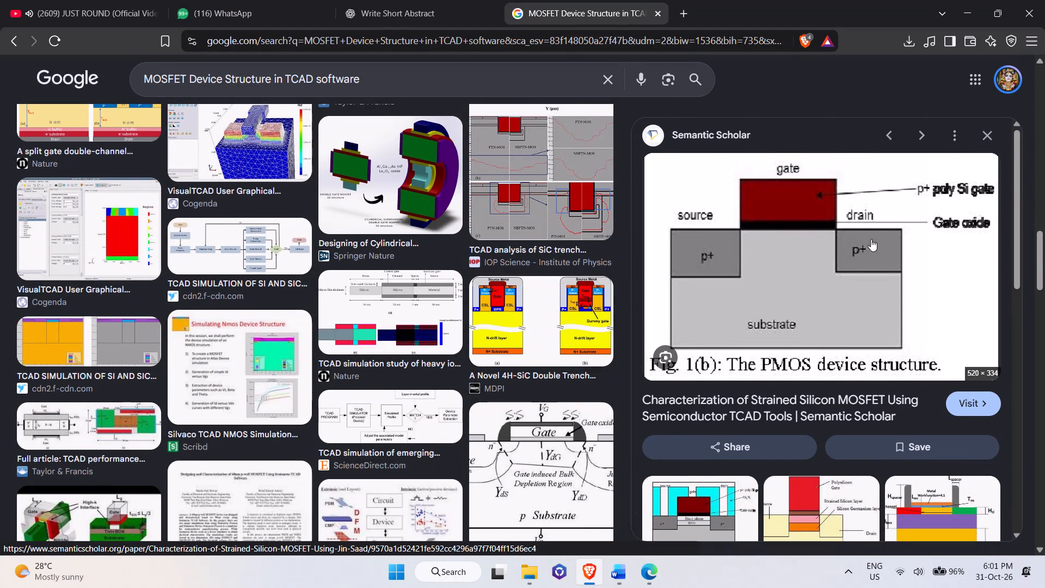
pyautogui.rightClick(830, 252)
pyautogui.click(893, 413)
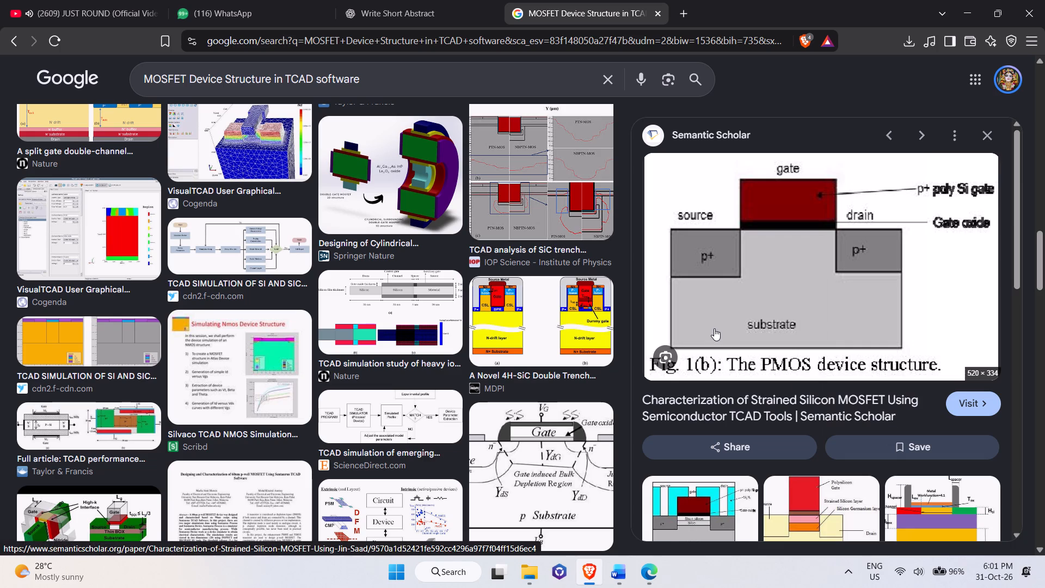
pyautogui.scroll(20, 257, 299)
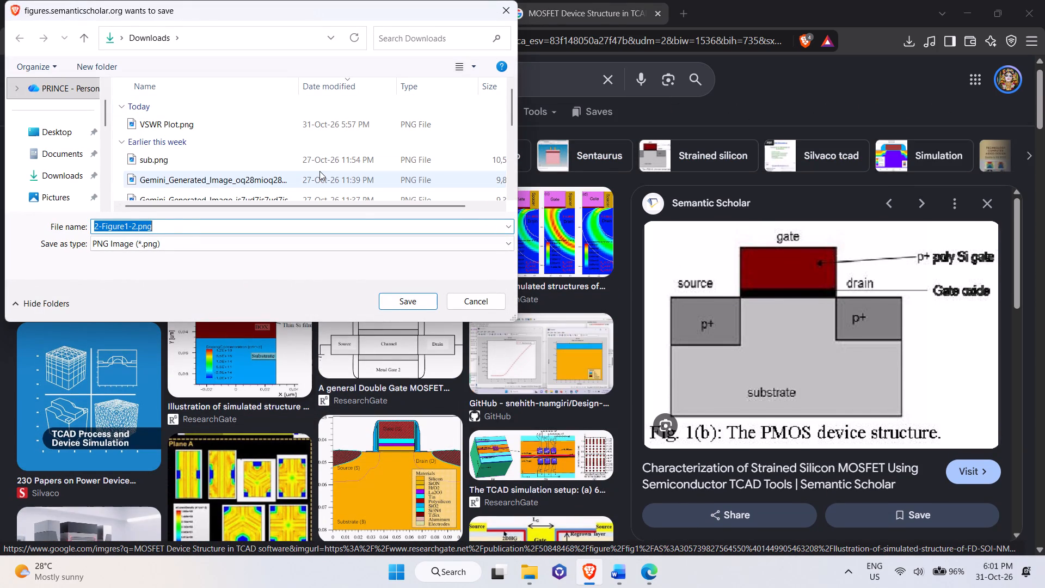
pyautogui.hotkey('ctrl', 'v')
pyautogui.press('Return')
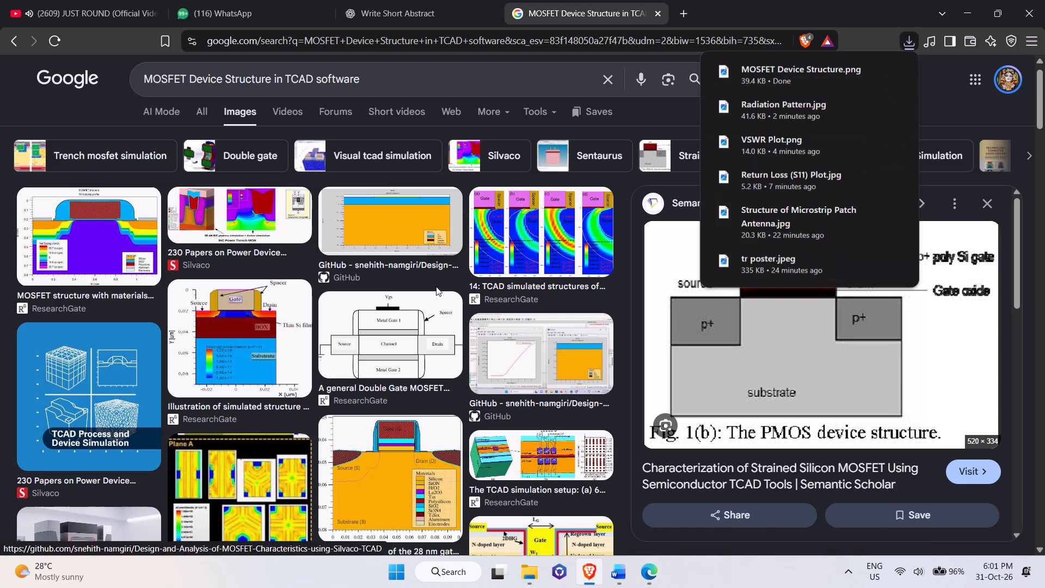
# Switch to training file 2 in Word and insert the saved "MOSFET Device Structure" image on a new line above the Figure 2.5 caption.
pyautogui.click(637, 523)
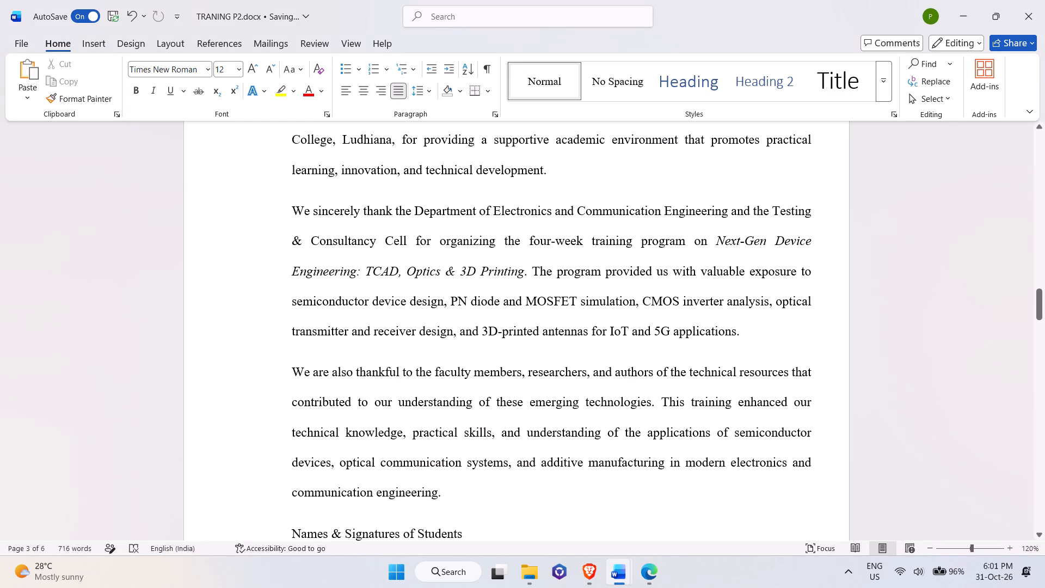
pyautogui.click(537, 496)
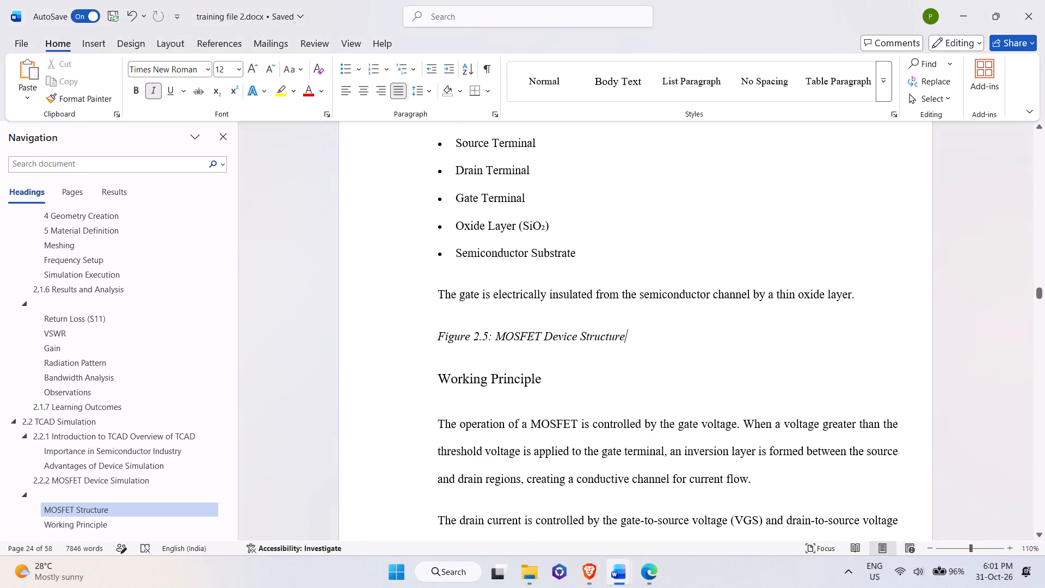
pyautogui.click(896, 297)
pyautogui.press('Return')
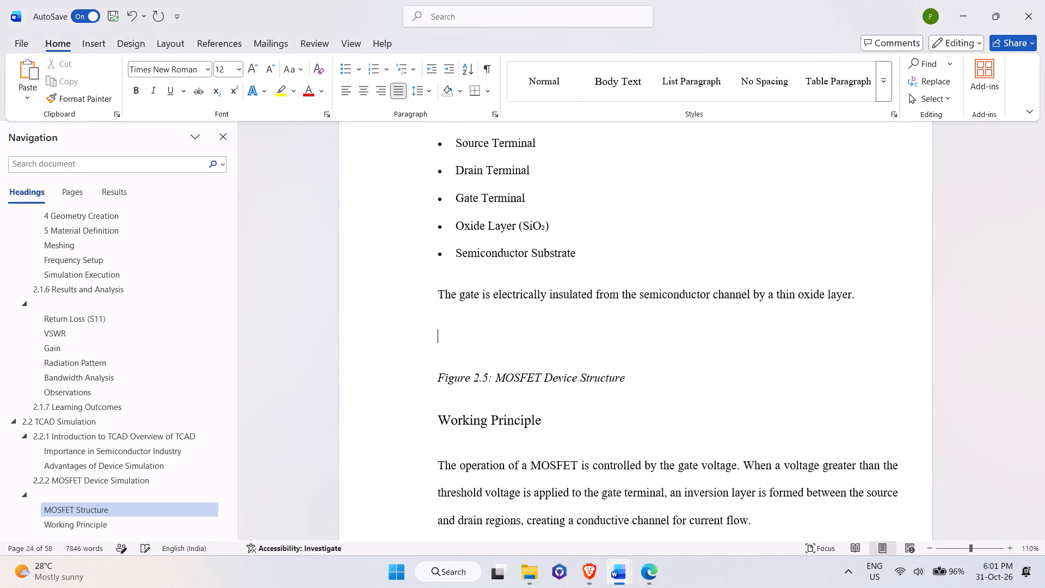
pyautogui.click(97, 45)
pyautogui.click(137, 94)
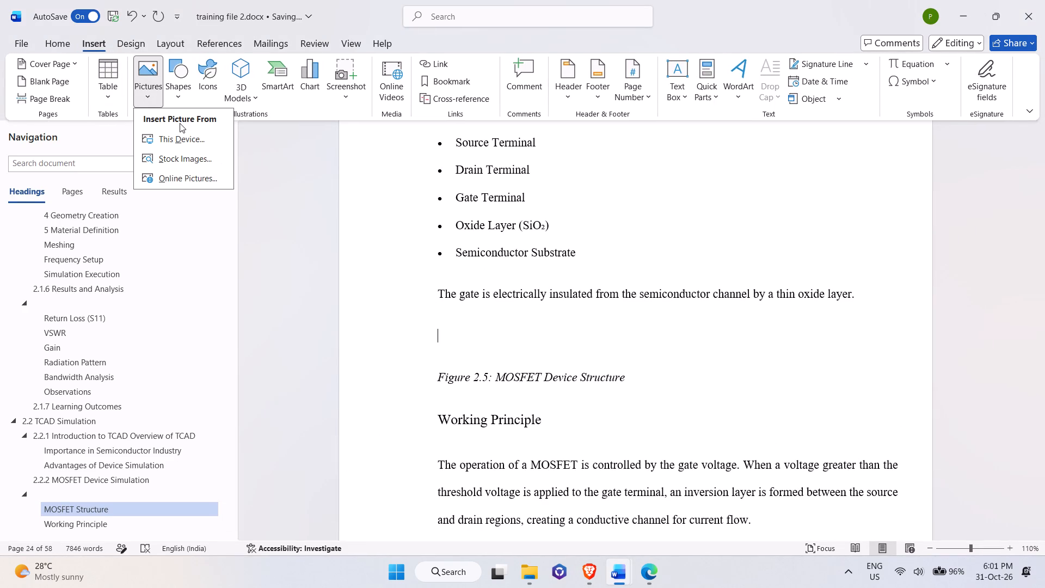
pyautogui.click(184, 137)
pyautogui.click(254, 124)
pyautogui.press('Return')
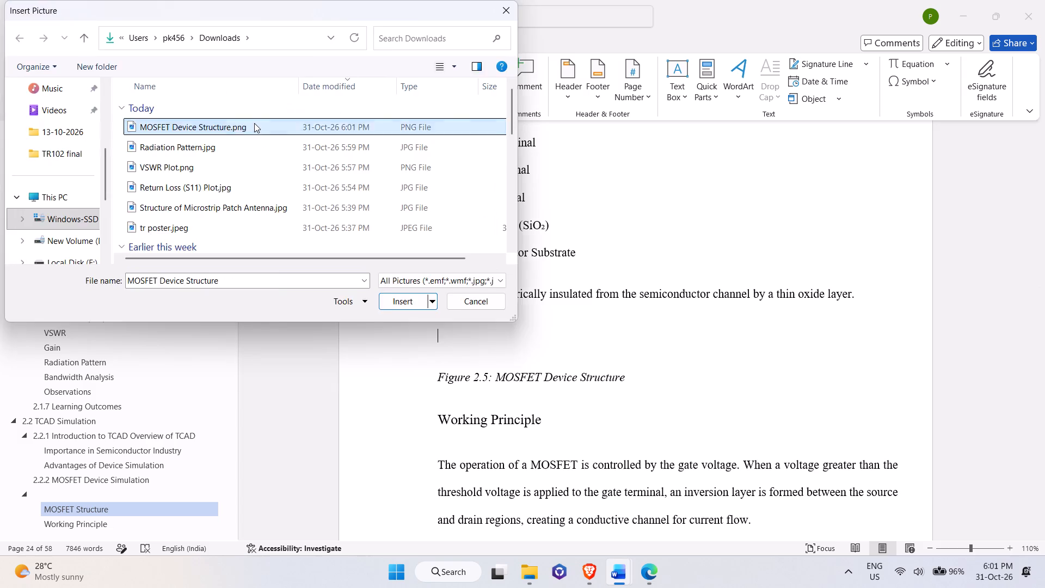
# Shrink the MOSFET device structure picture to about 1.92" by 2.99" and centre it.
pyautogui.scroll(-6, 694, 507)
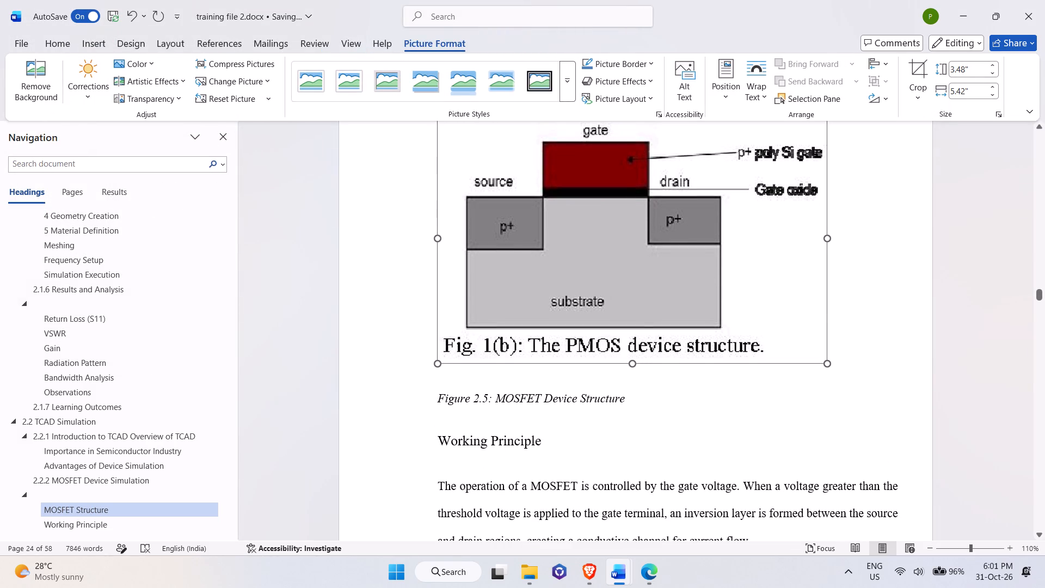
pyautogui.moveTo(828, 362); pyautogui.dragTo(747, 303)
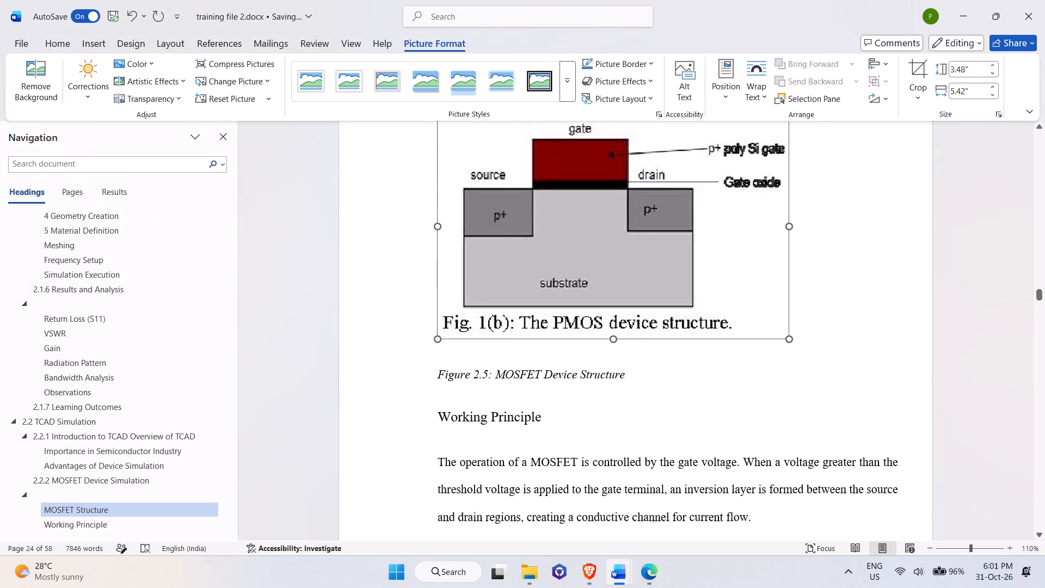
pyautogui.moveTo(747, 303); pyautogui.dragTo(646, 234)
pyautogui.hotkey('ctrl', 'e')
# Centre the "Figure 2.5: MOSFET Device Structure" caption and reduce its font size by one step.
pyautogui.moveTo(641, 286); pyautogui.dragTo(362, 272)
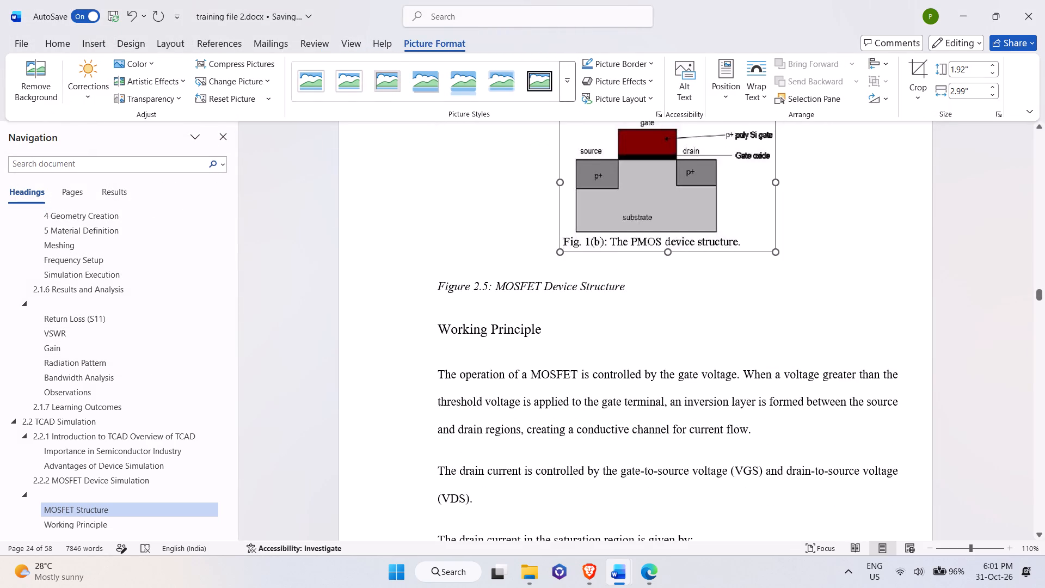
pyautogui.moveTo(362, 272); pyautogui.dragTo(364, 278)
pyautogui.hotkey('ctrl', 'e')
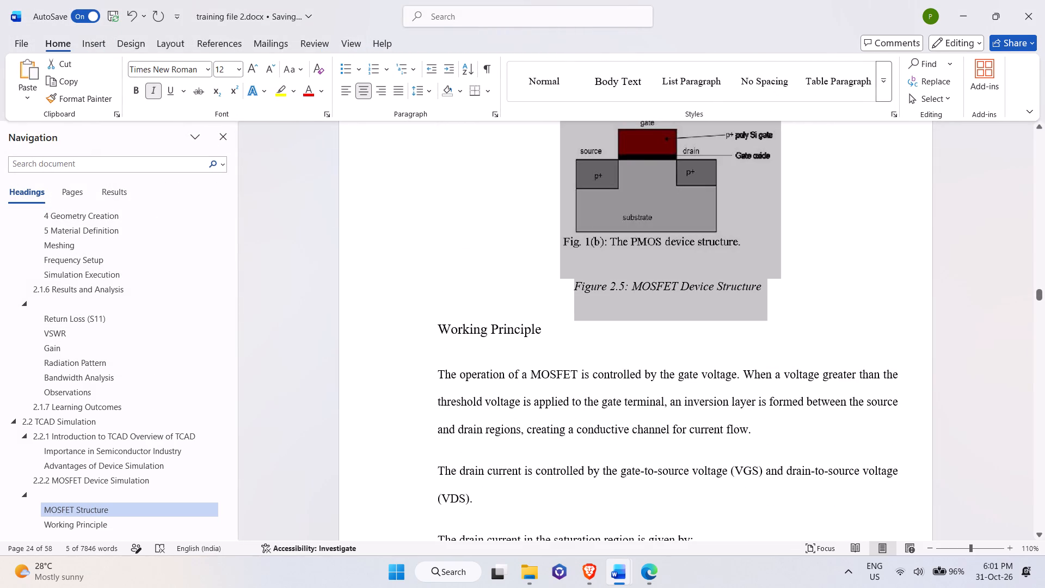
pyautogui.click(607, 294)
pyautogui.moveTo(577, 283); pyautogui.dragTo(778, 278)
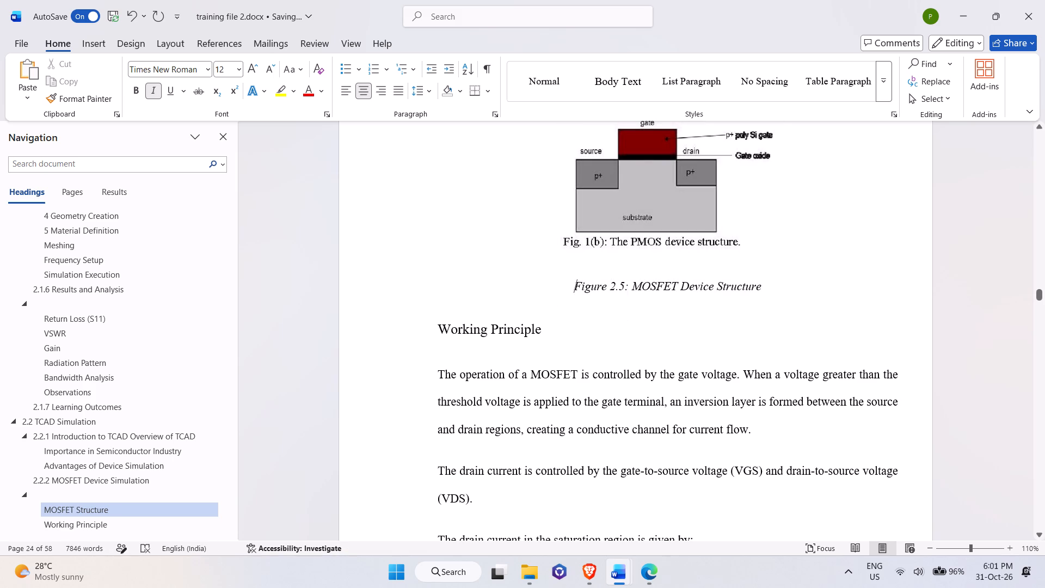
pyautogui.moveTo(778, 278); pyautogui.dragTo(778, 287)
pyautogui.click(274, 66)
# Crop the "Fig. 1(b): The PMOS device structure." text off the bottom of the picture, leaving a height of about 1.7".
pyautogui.scroll(3, 710, 328)
pyautogui.click(638, 339)
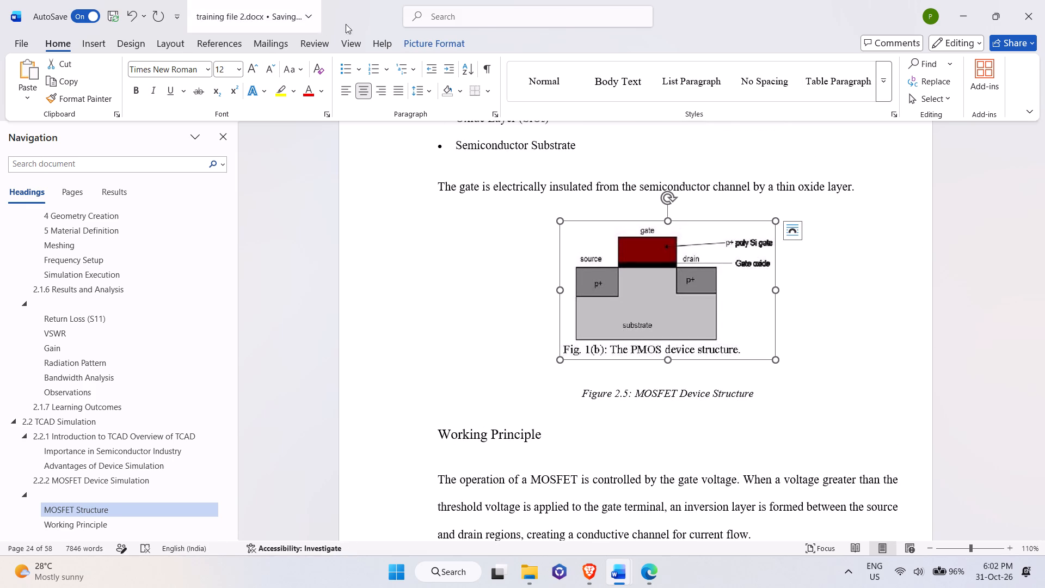
pyautogui.click(408, 42)
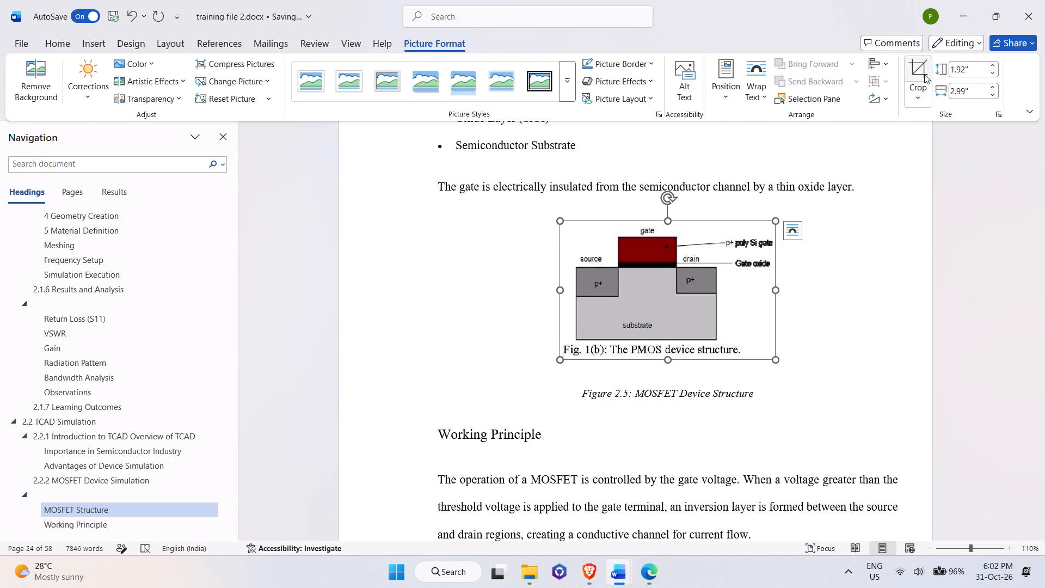
pyautogui.click(924, 74)
pyautogui.moveTo(667, 359); pyautogui.dragTo(668, 360)
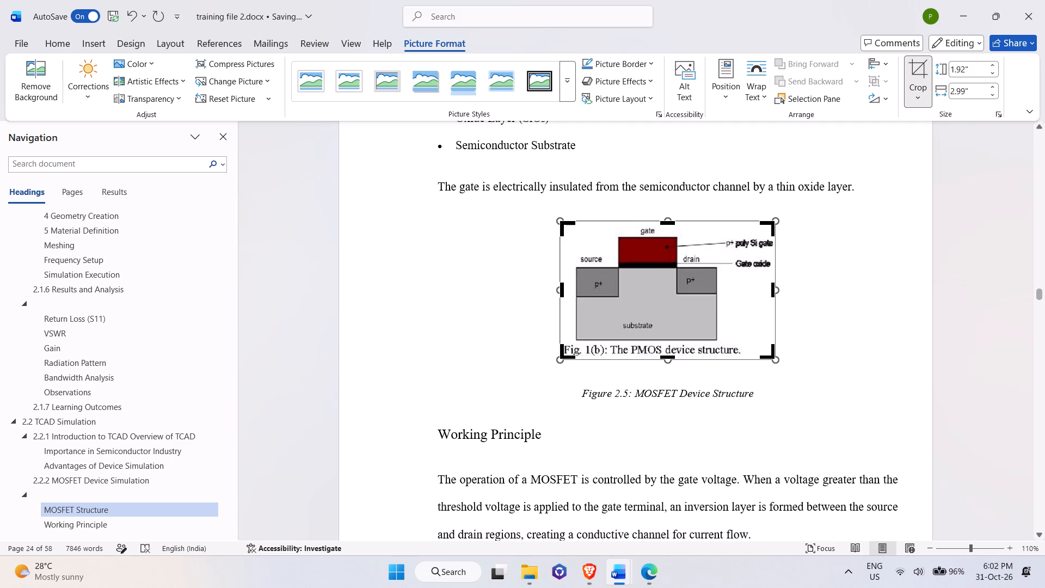
pyautogui.moveTo(668, 360); pyautogui.dragTo(677, 344)
pyautogui.press('Return')
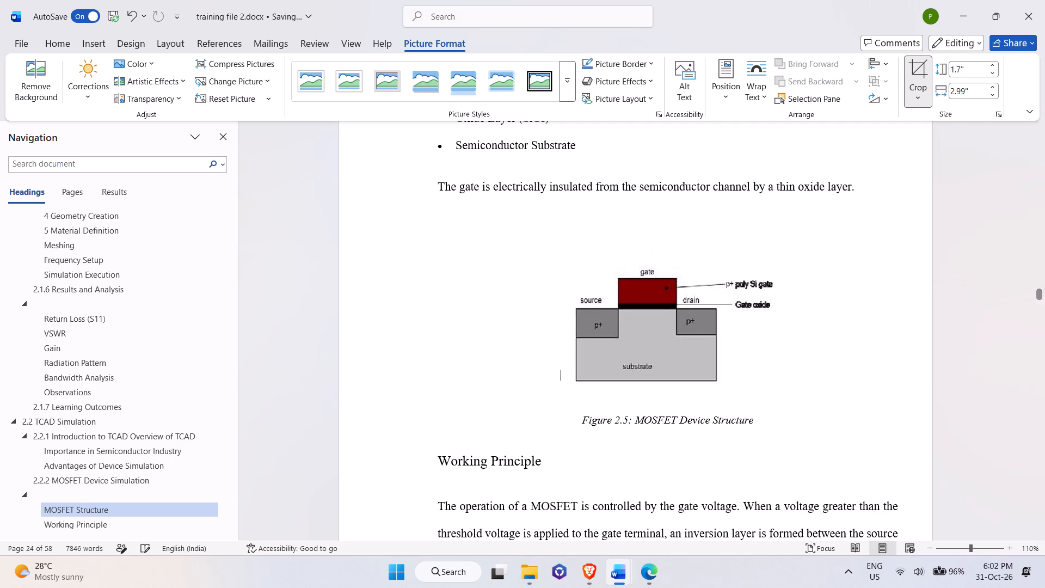
# Remove the empty line between the oxide layer sentence and the cropped MOSFET picture.
pyautogui.click(715, 319)
pyautogui.click(481, 225)
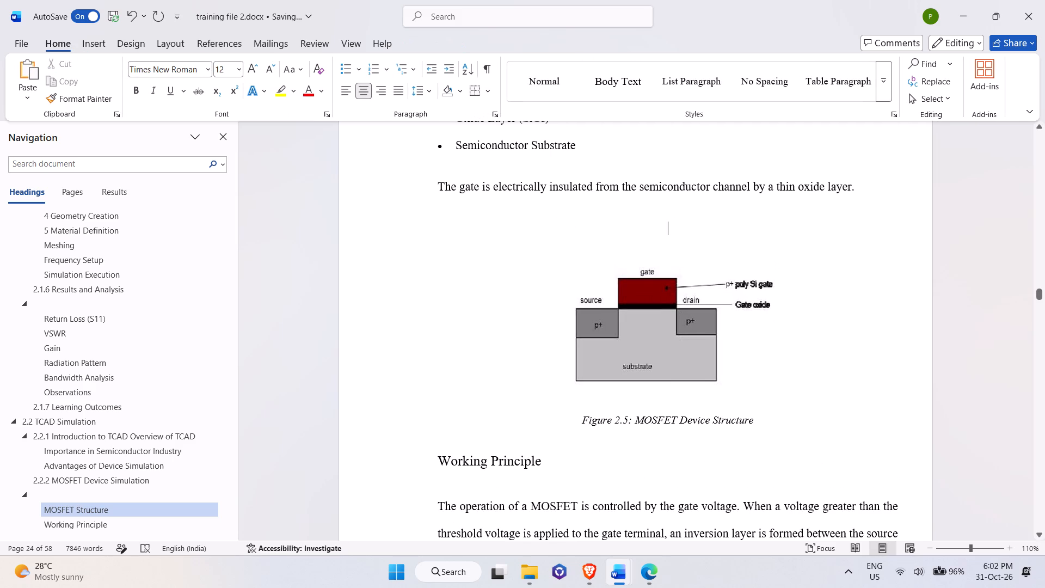
pyautogui.press('BackSpace')
pyautogui.press('BackSpace')
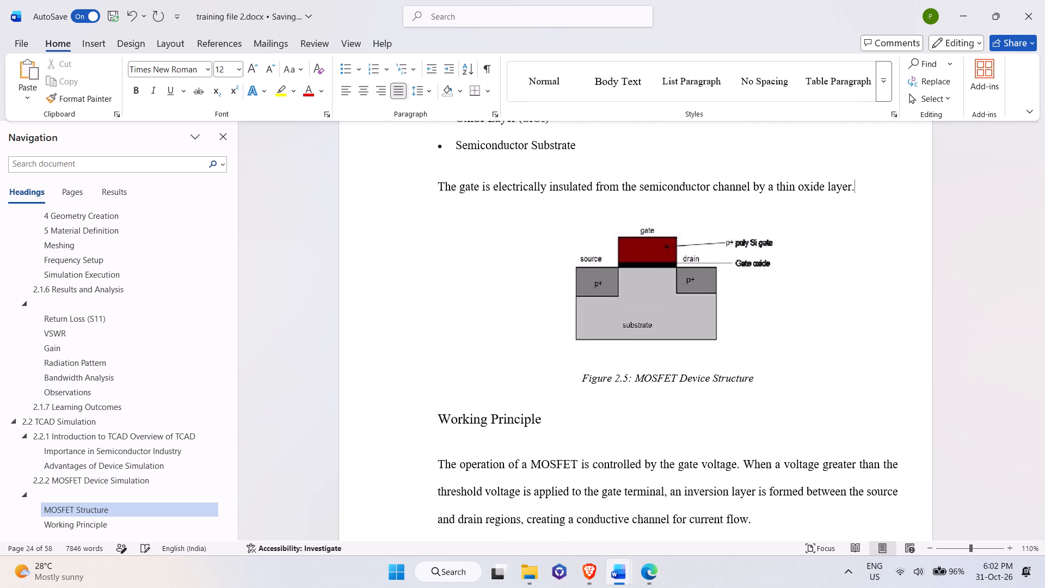
# Apply the plain full-grid table style to the MOSFET parameter table under Device Parameters.
pyautogui.scroll(-9, 540, 380)
pyautogui.scroll(6, 540, 382)
pyautogui.scroll(-4, 540, 382)
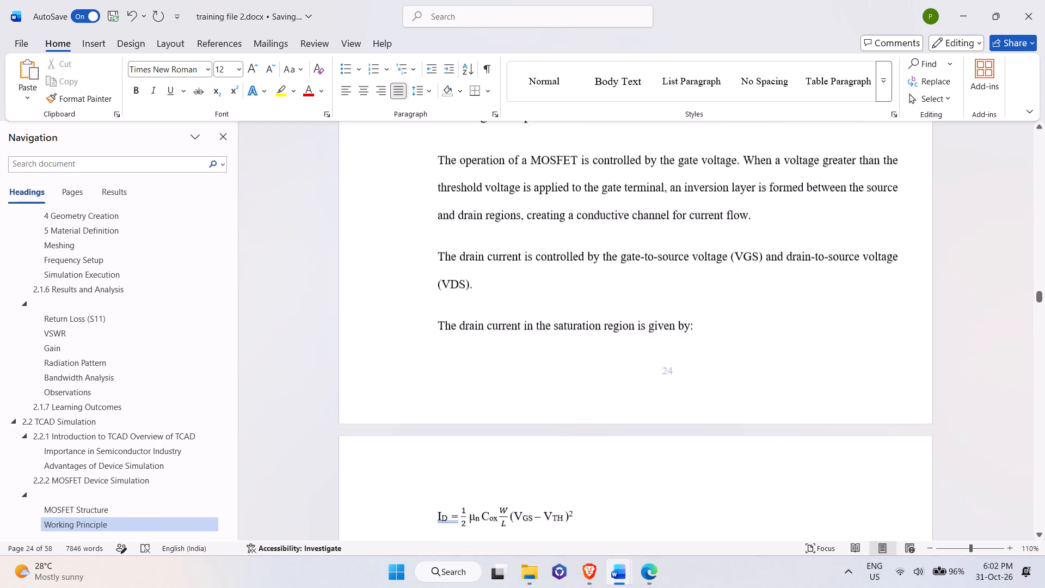
pyautogui.scroll(-20, 540, 382)
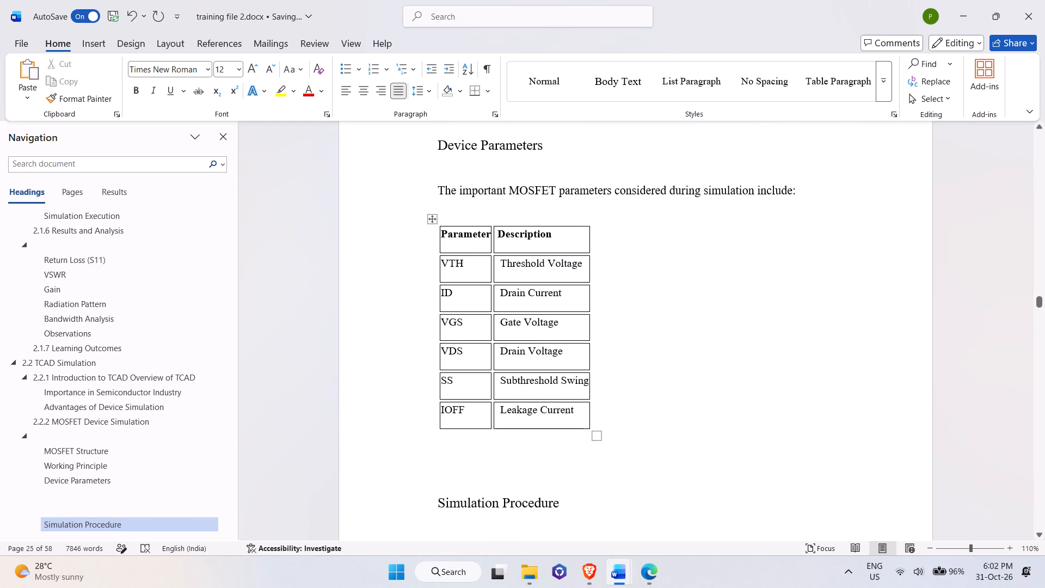
pyautogui.scroll(-5, 527, 330)
pyautogui.scroll(2, 527, 332)
pyautogui.click(533, 322)
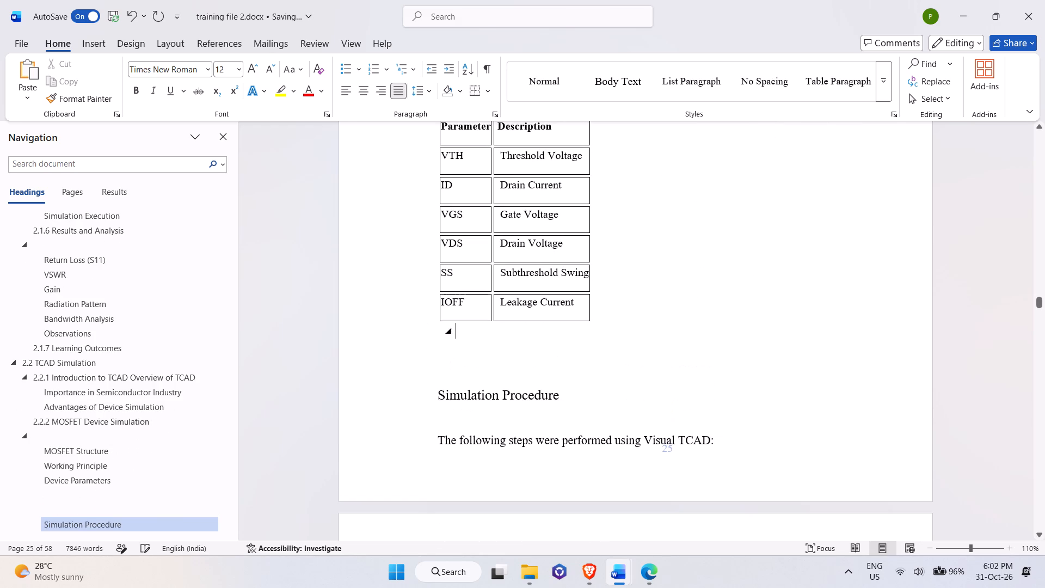
pyautogui.click(493, 243)
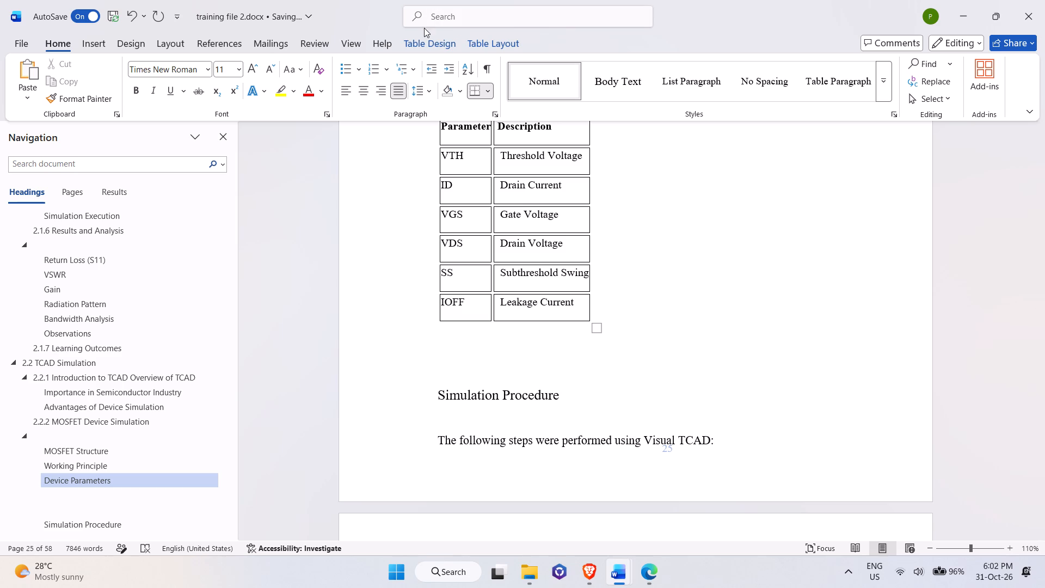
pyautogui.click(424, 28)
pyautogui.click(427, 50)
pyautogui.click(194, 82)
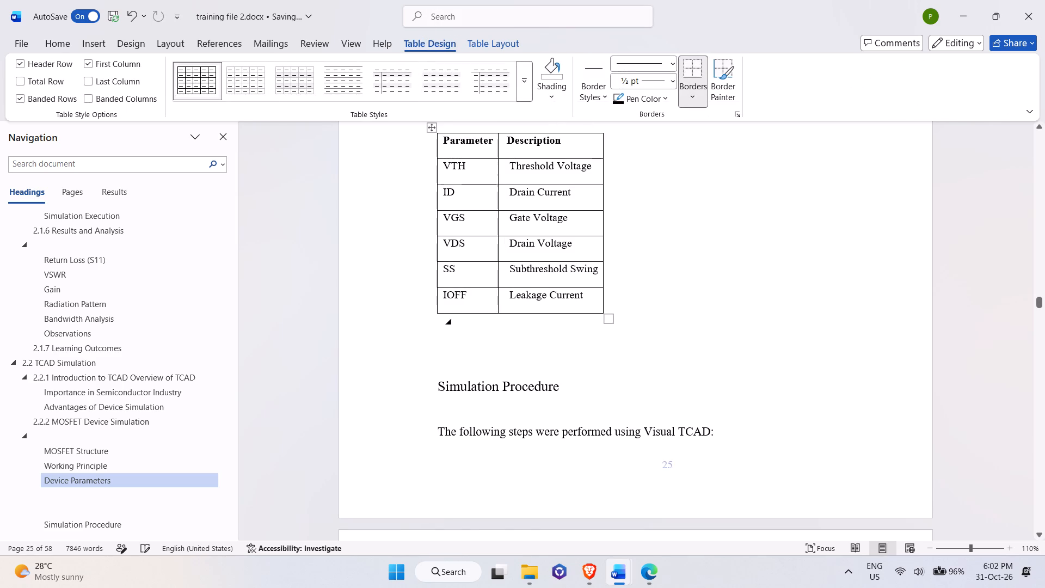
# Renumber the MOSFET Structure in Visual TCAD caption as Figure 2.6 and the MOSFET Doping Profile caption as Figure 2.7.
pyautogui.scroll(-15, 669, 340)
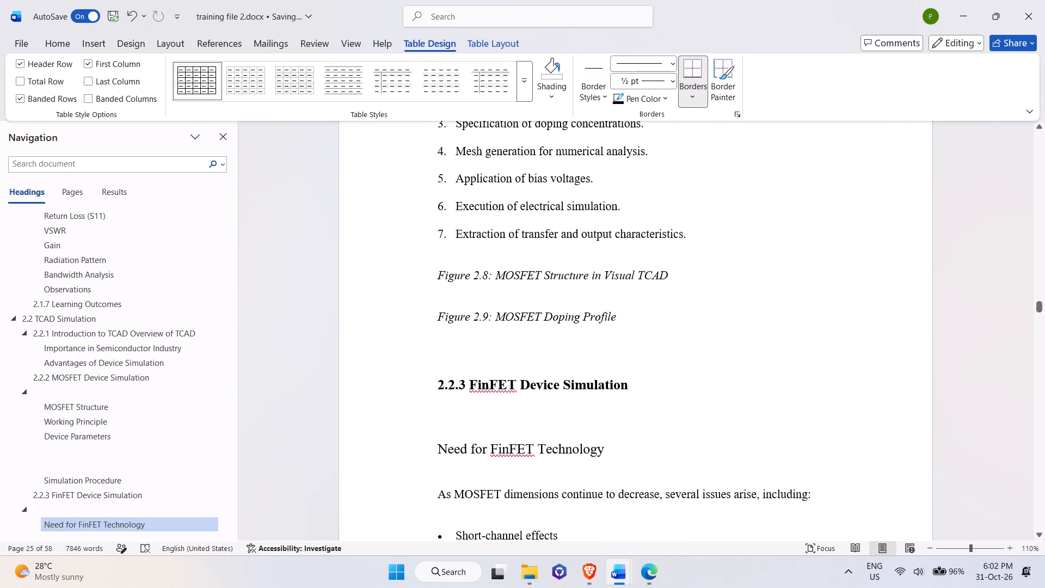
pyautogui.scroll(20, 502, 334)
pyautogui.scroll(15, 502, 334)
pyautogui.scroll(8, 503, 335)
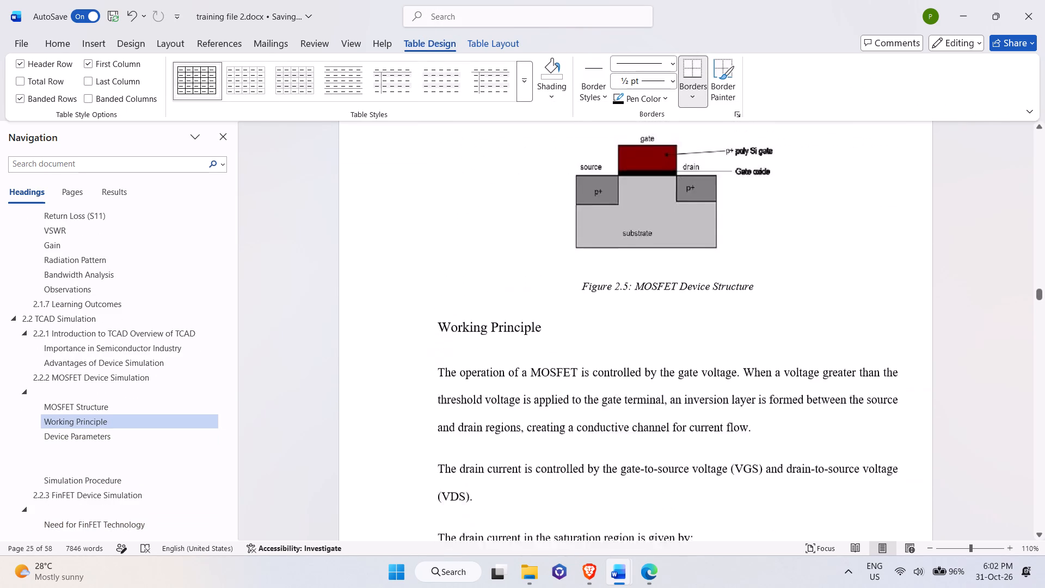
pyautogui.scroll(-20, 503, 335)
pyautogui.scroll(-20, 503, 335)
pyautogui.scroll(-5, 503, 341)
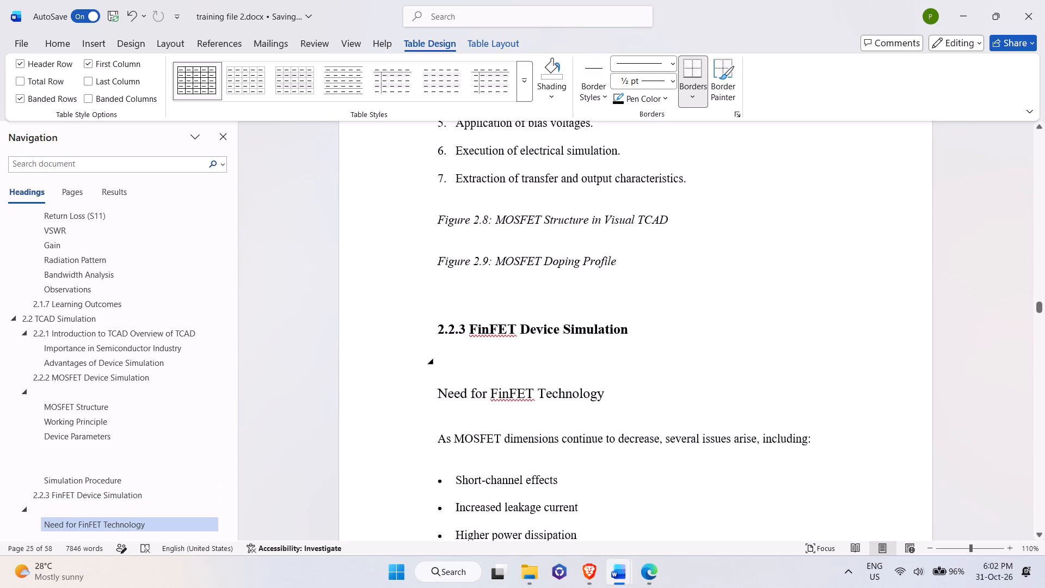
pyautogui.click(489, 207)
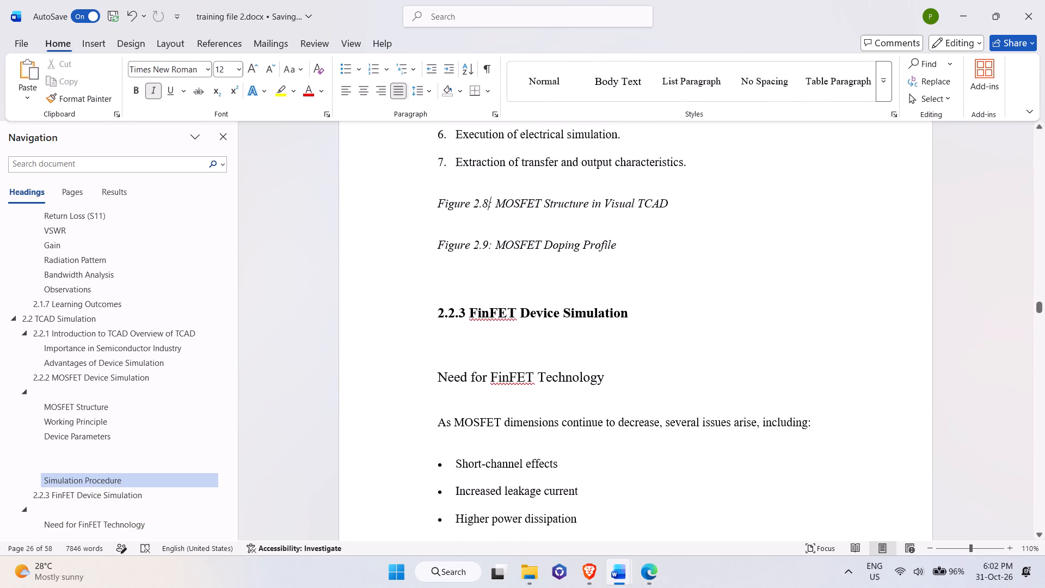
pyautogui.press('BackSpace')
pyautogui.press('6')
pyautogui.press('Down')
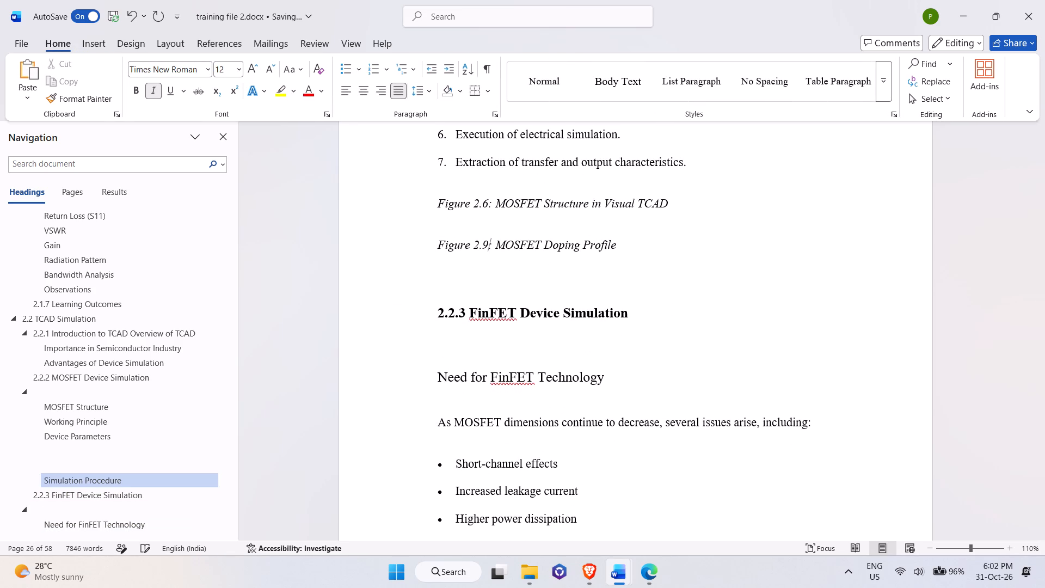
pyautogui.press('BackSpace')
pyautogui.press('7')
# Copy the text "MOSFET Structure in Visual TCAD" from the Figure 2.6 caption.
pyautogui.moveTo(498, 199); pyautogui.dragTo(706, 195)
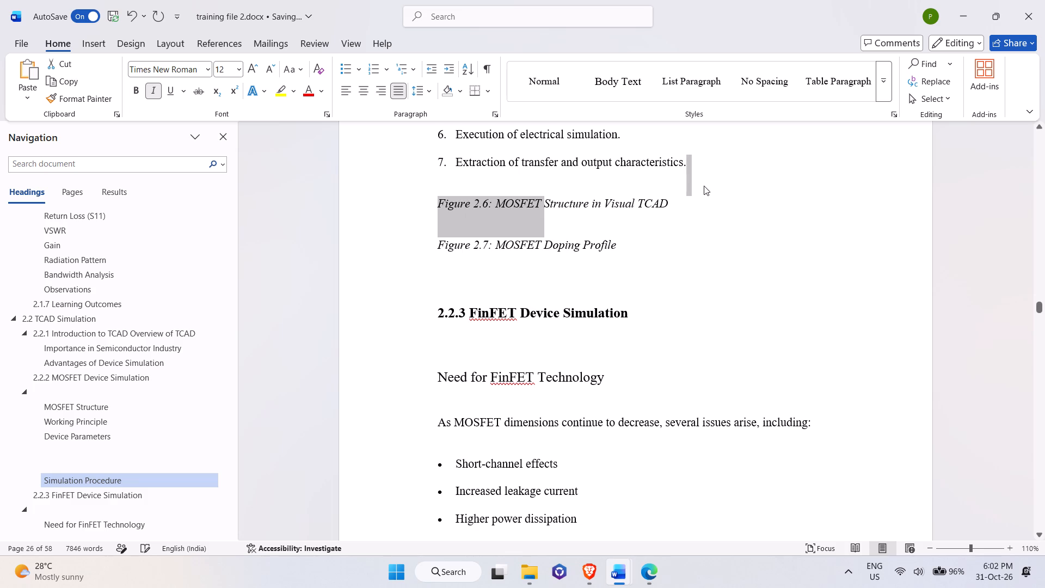
pyautogui.click(693, 189)
pyautogui.moveTo(498, 202); pyautogui.dragTo(700, 199)
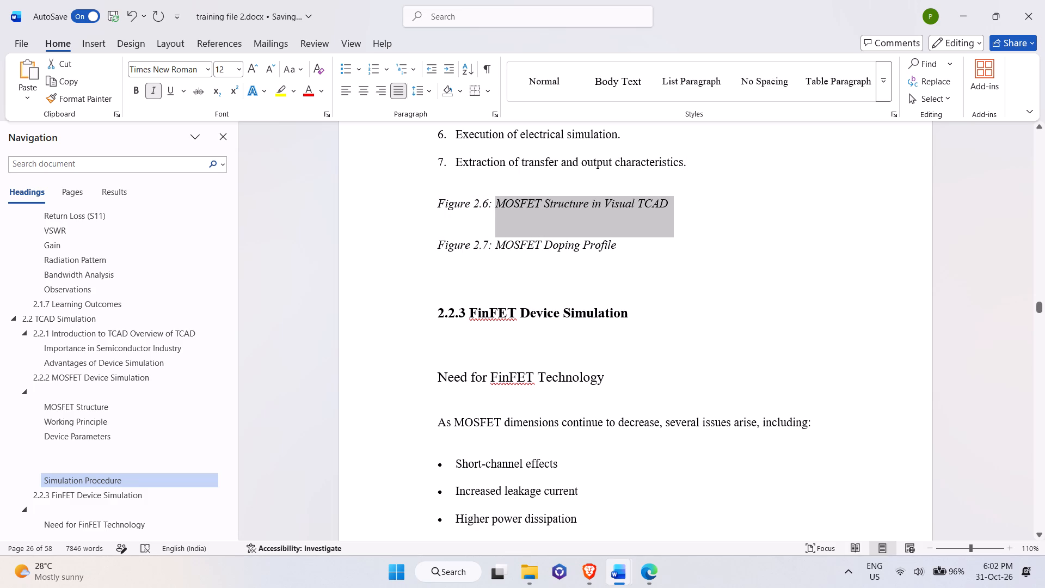
pyautogui.hotkey('ctrl', 'c')
# Switch to the Brave browser and search Google Images for "MOSFET Structure in Visual TCAD software".
pyautogui.hotkey('alt', 'Tab')
pyautogui.hotkey('alt', 'Tab')
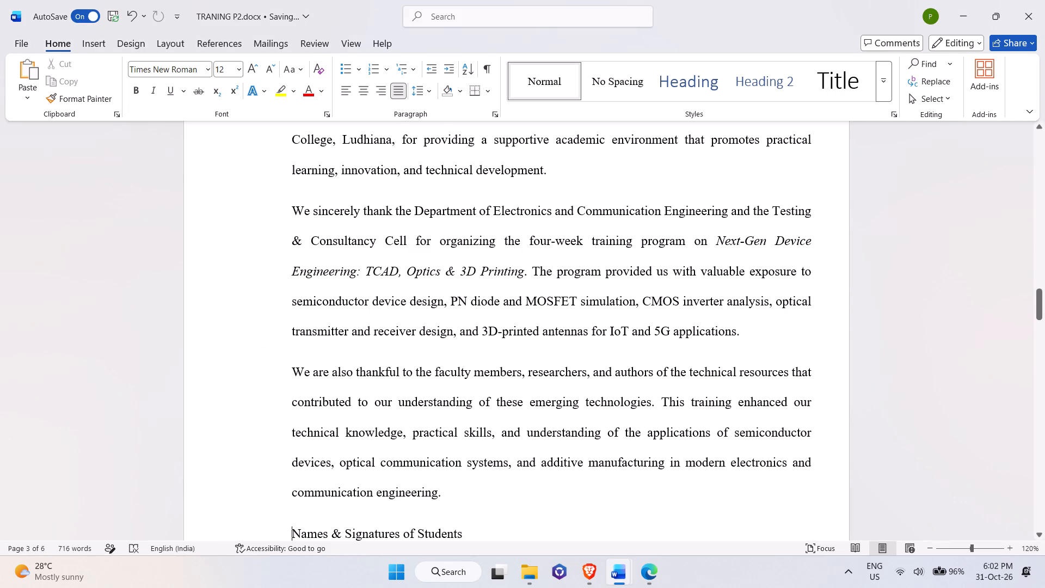
pyautogui.hotkey('alt', 'Tab')
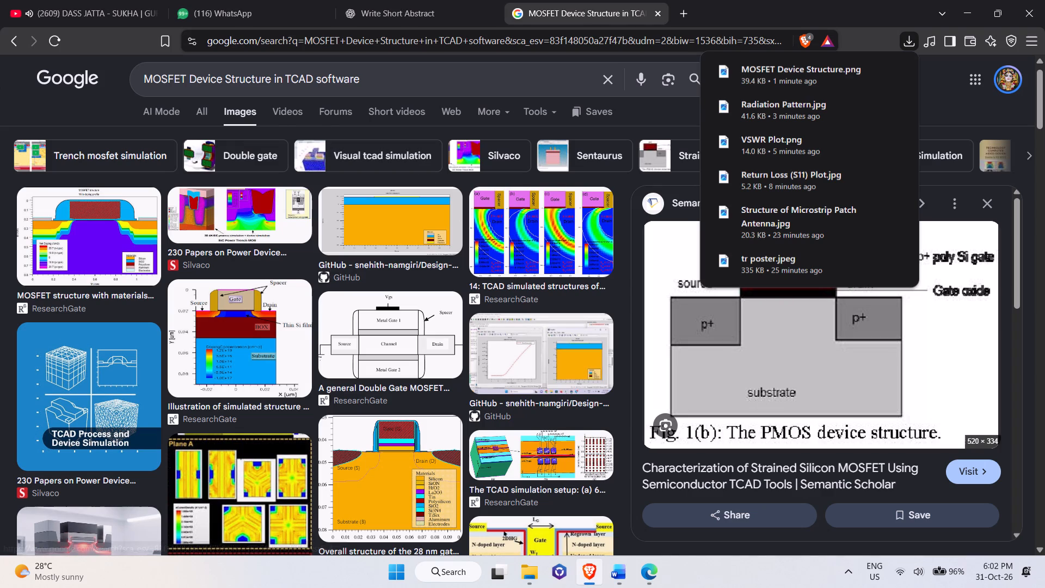
pyautogui.moveTo(271, 77); pyautogui.dragTo(87, 75)
pyautogui.hotkey('ctrl', 'v')
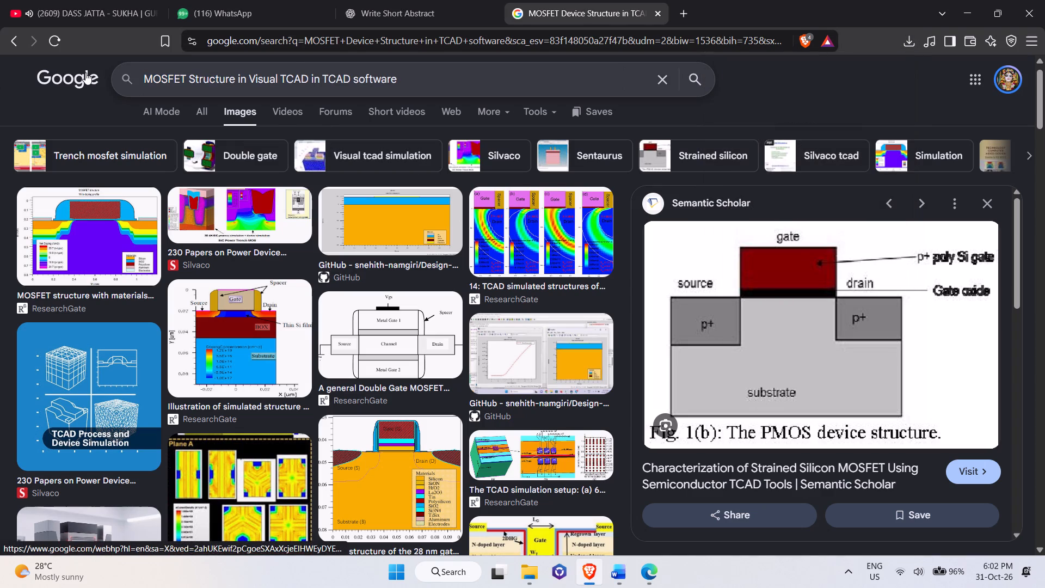
pyautogui.press('BackSpace')
pyautogui.press('BackSpace')
pyautogui.press('BackSpace')
pyautogui.press('BackSpace')
pyautogui.press('Right')
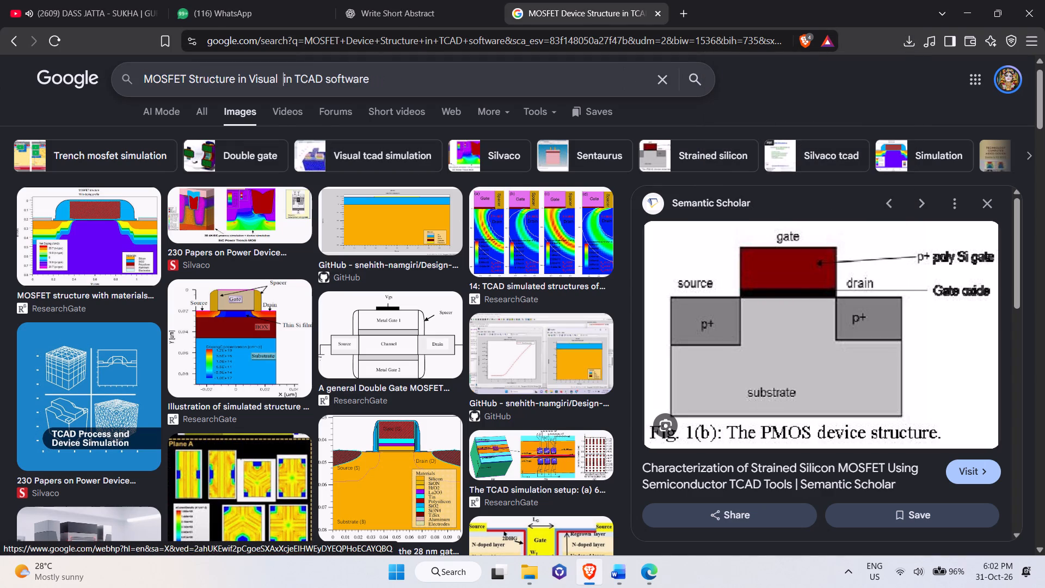
pyautogui.press('Right')
pyautogui.press('Right')
pyautogui.press('BackSpace')
pyautogui.press('BackSpace')
pyautogui.press('BackSpace')
pyautogui.press('Return')
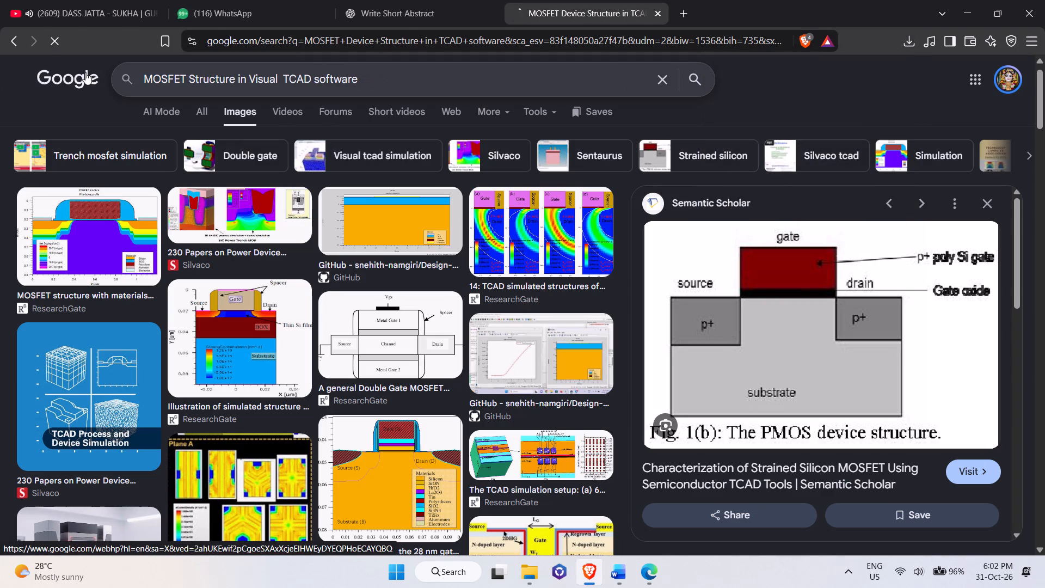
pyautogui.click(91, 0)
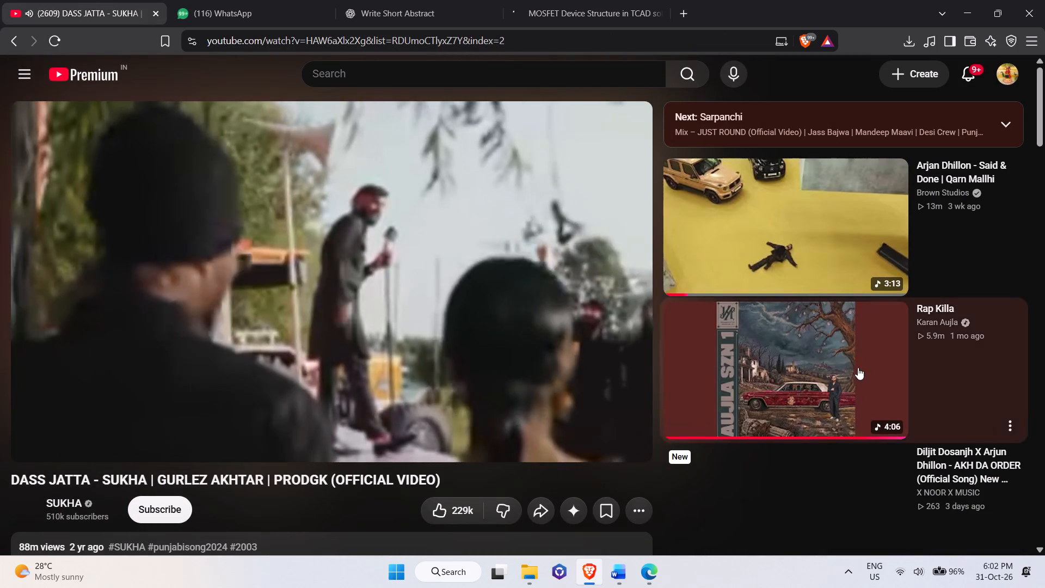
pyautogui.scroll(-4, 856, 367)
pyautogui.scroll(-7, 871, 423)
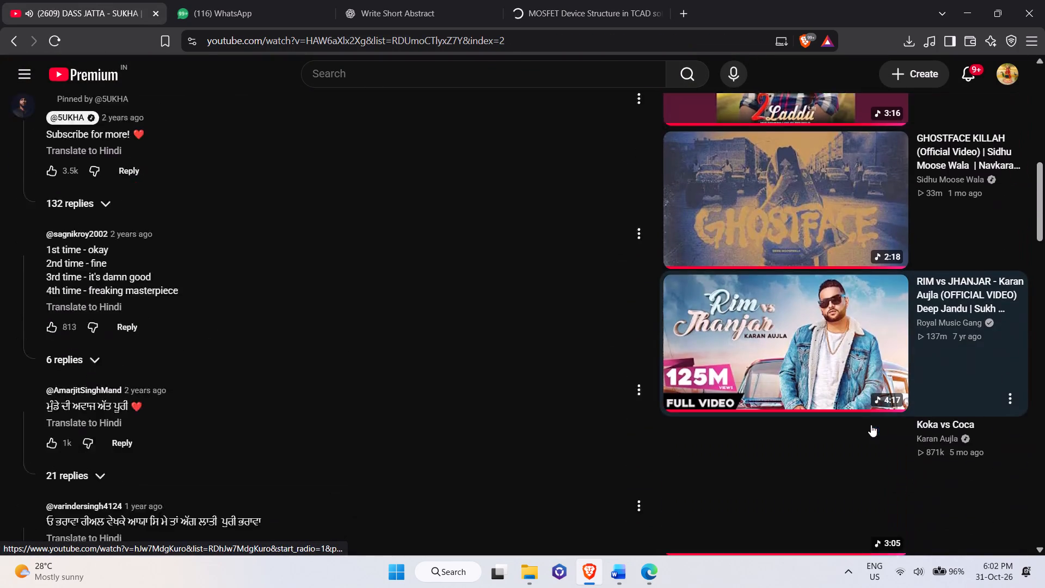
# Look through the Google Images results for "MOSFET Structure in Visual TCAD software" for a suitable MOSFET structure picture.
pyautogui.click(593, 0)
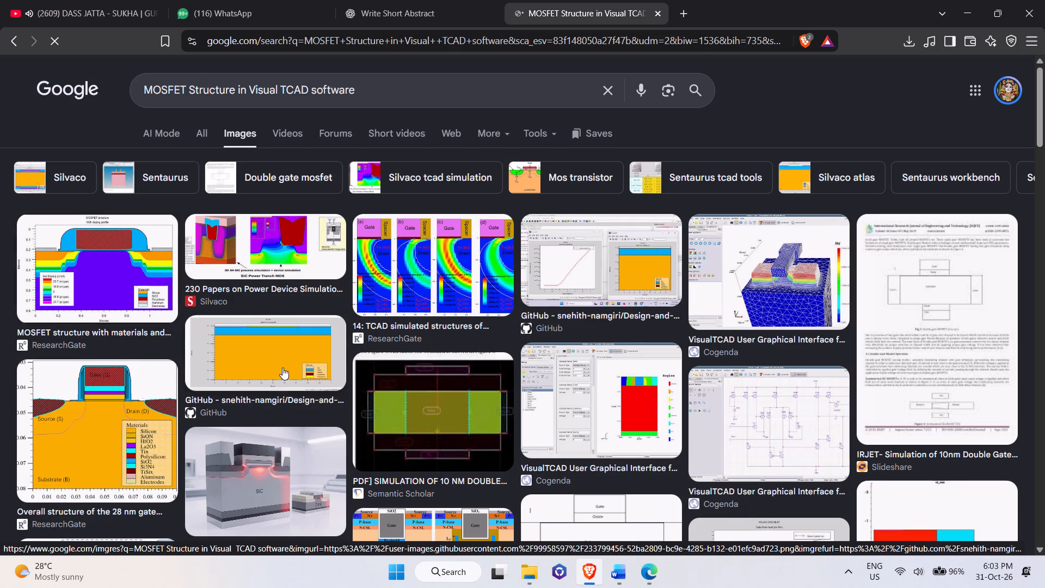
pyautogui.scroll(-6, 282, 371)
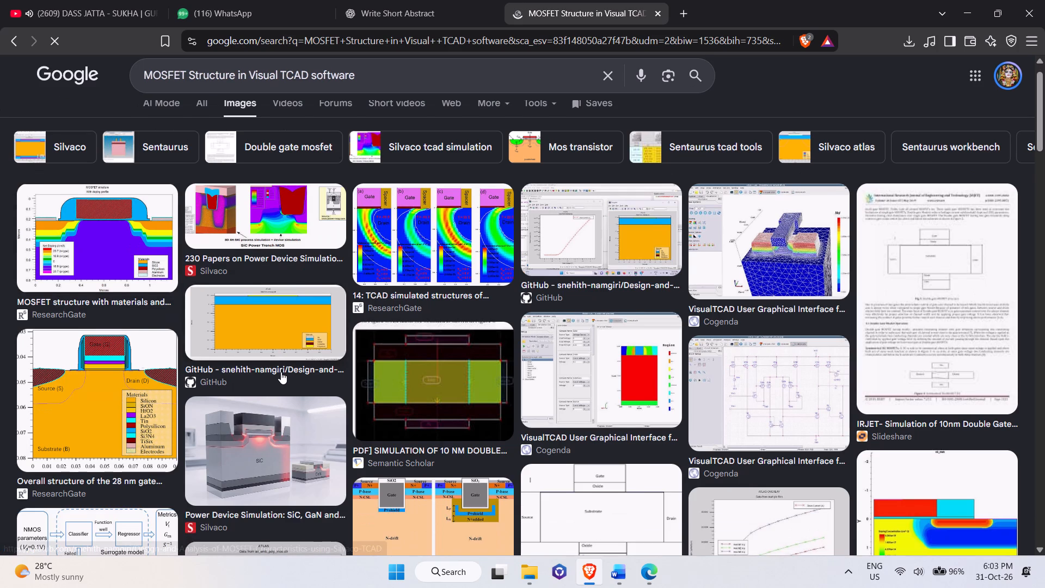
pyautogui.scroll(-3, 913, 439)
pyautogui.scroll(4, 642, 460)
pyautogui.scroll(-7, 642, 460)
pyautogui.scroll(-4, 608, 383)
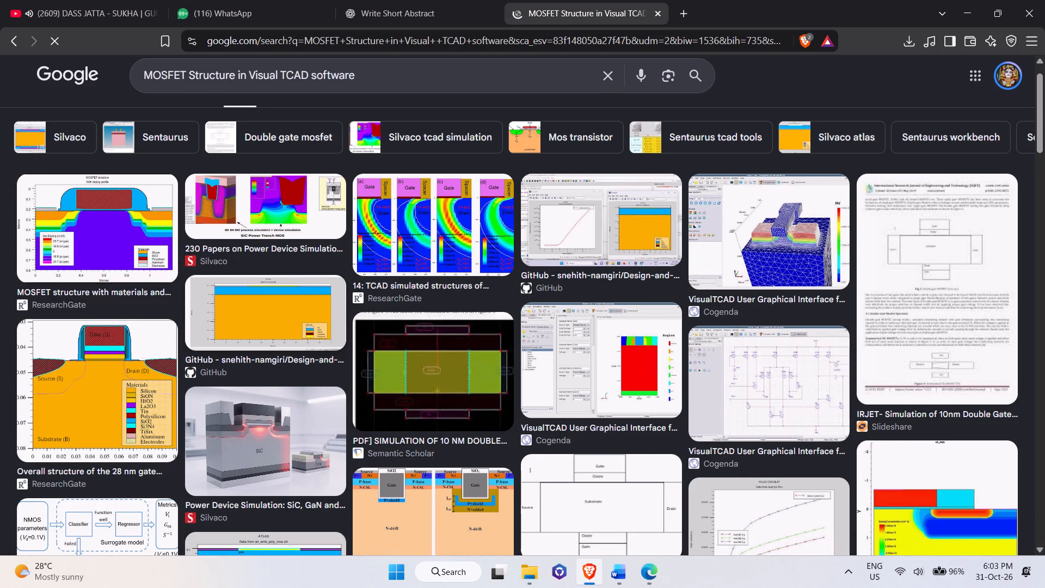
pyautogui.click(903, 573)
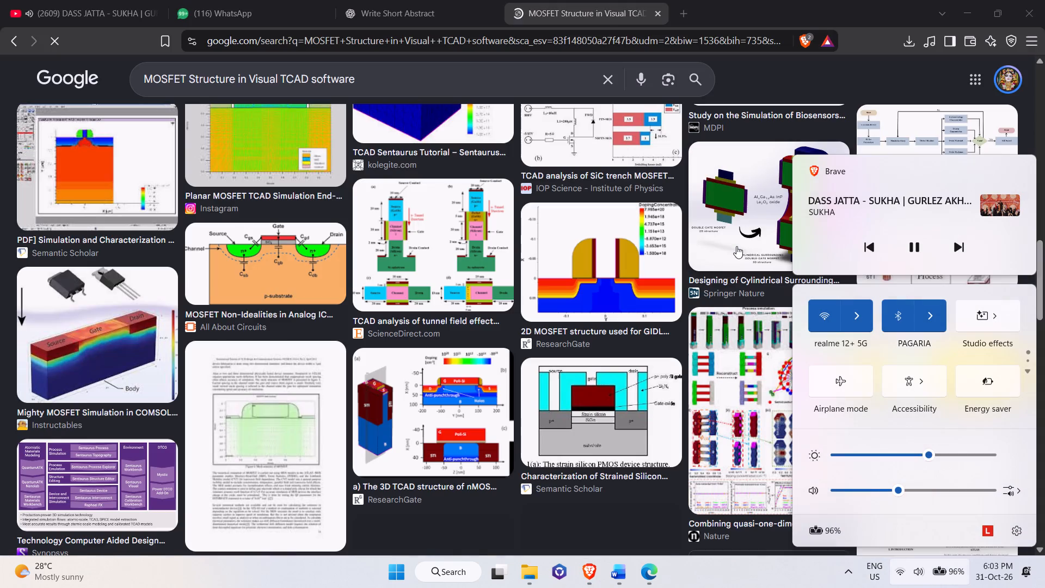
pyautogui.scroll(-4, 470, 312)
pyautogui.scroll(5, 470, 312)
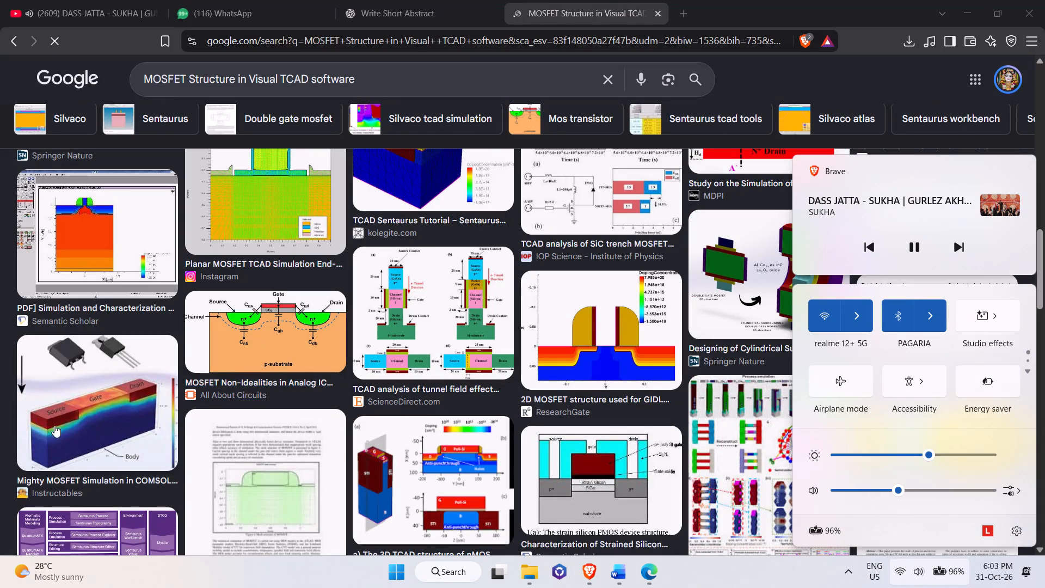
pyautogui.scroll(11, 132, 383)
pyautogui.click(908, 0)
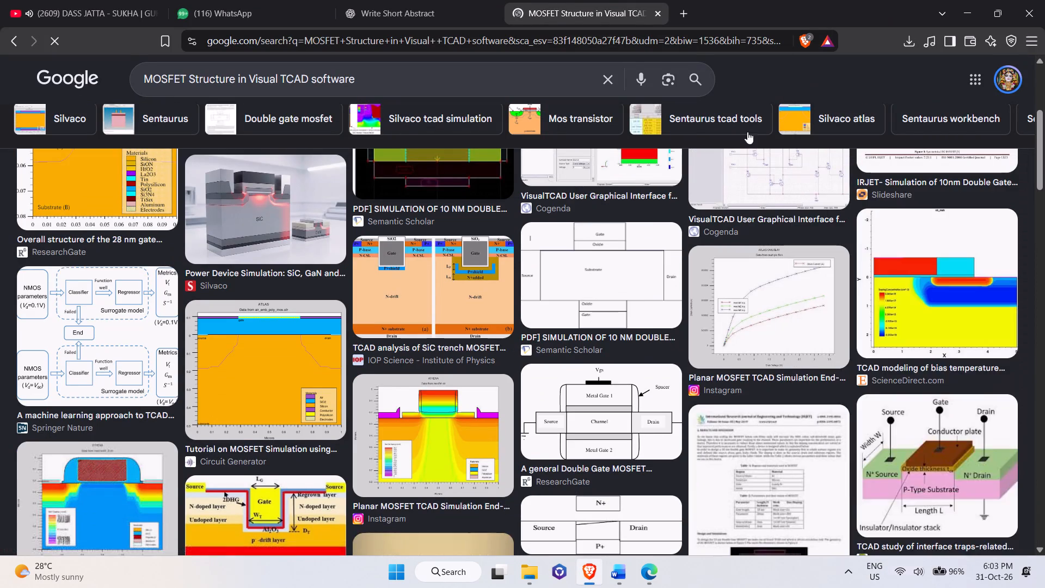
pyautogui.scroll(6, 575, 270)
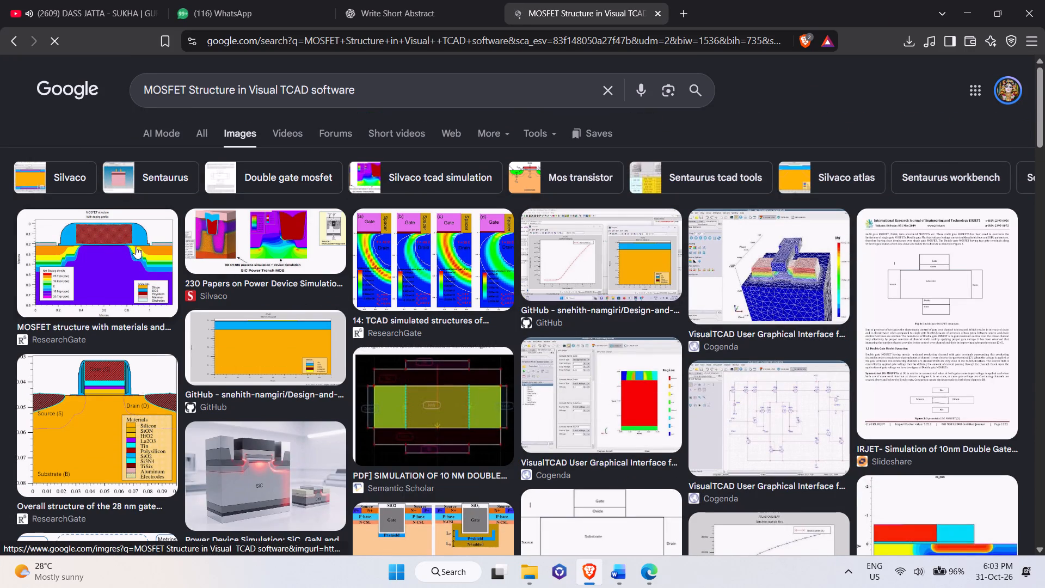
# Save the ResearchGate image of the MOSFET structure with materials and junctions to Downloads as "MOSFET Structure in Visual TCAD".
pyautogui.click(109, 247)
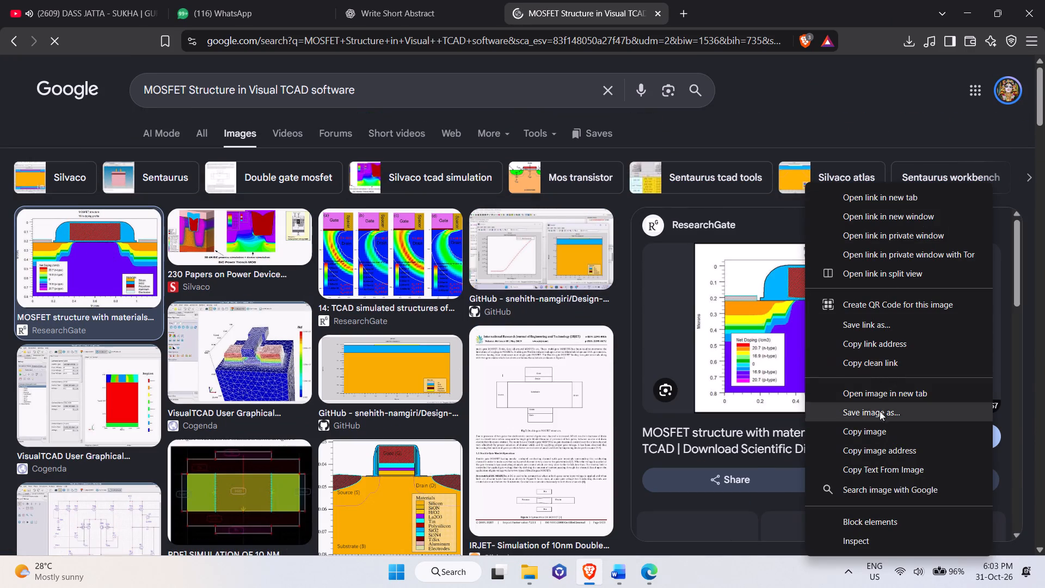
pyautogui.click(880, 407)
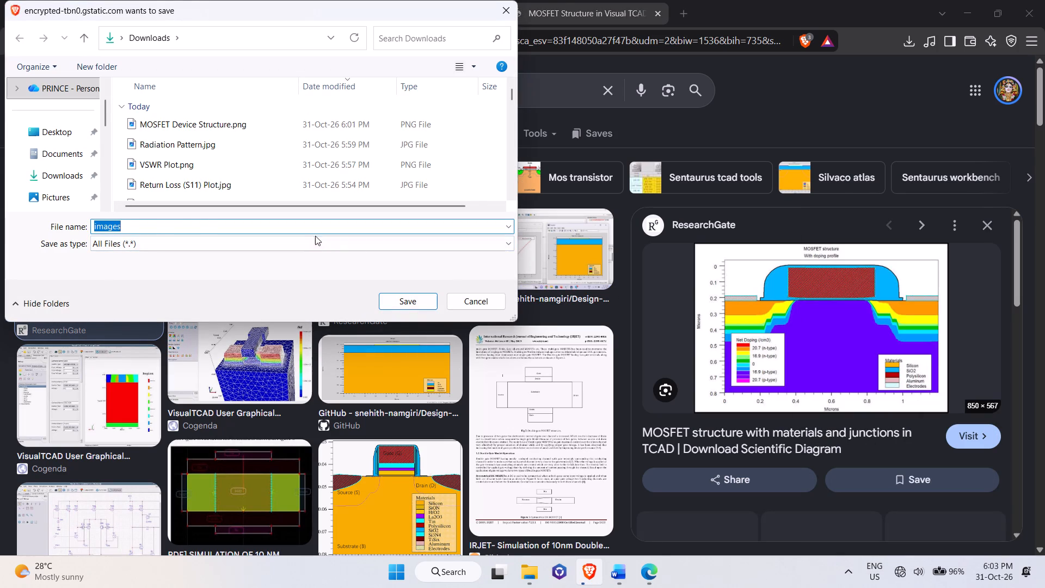
pyautogui.hotkey('ctrl', 'v')
pyautogui.press('Return')
# Return to training file 2.docx in Word and add a centred, unnumbered blank line above the Figure 2.6 caption.
pyautogui.hotkey('alt', 'Tab')
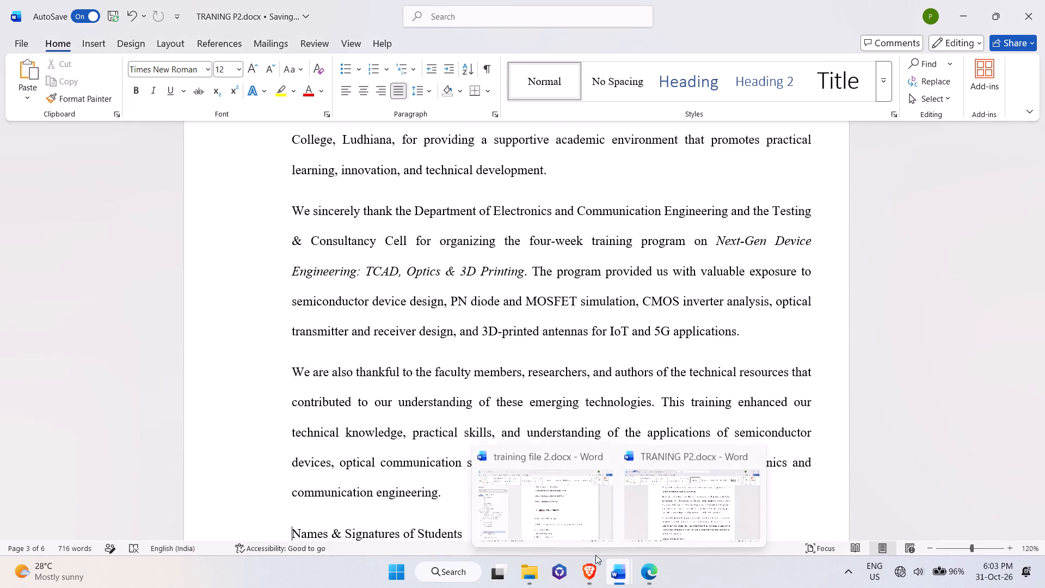
pyautogui.click(559, 503)
pyautogui.click(495, 186)
pyautogui.click(709, 154)
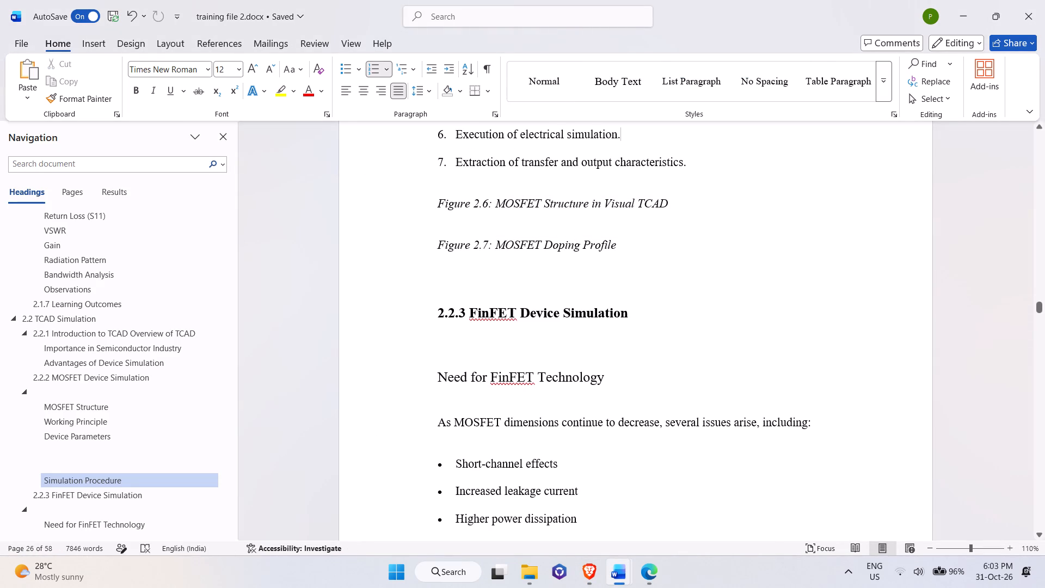
pyautogui.click(716, 171)
pyautogui.press('Return')
pyautogui.press('BackSpace')
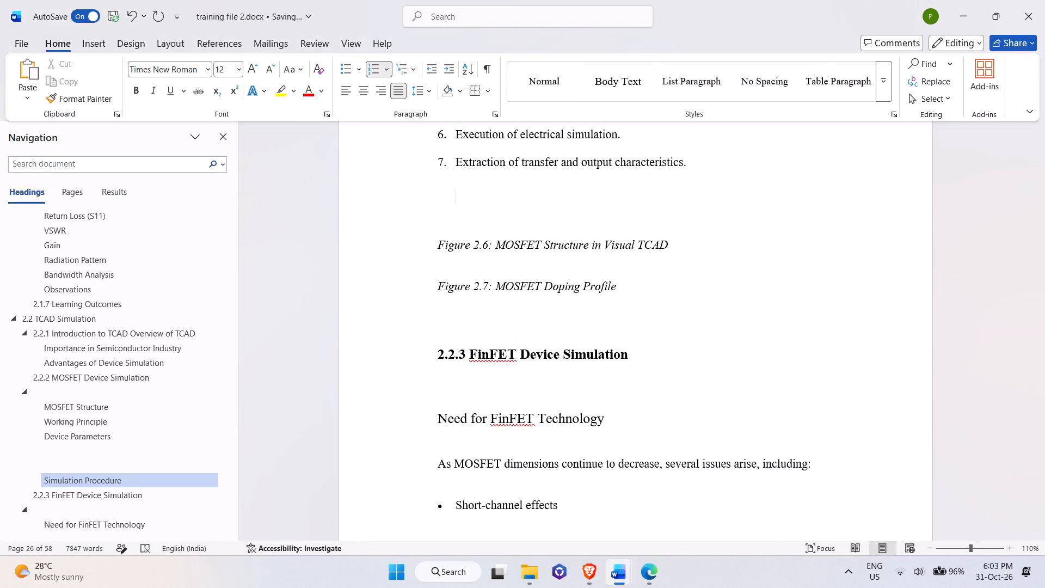
pyautogui.hotkey('ctrl', 'e')
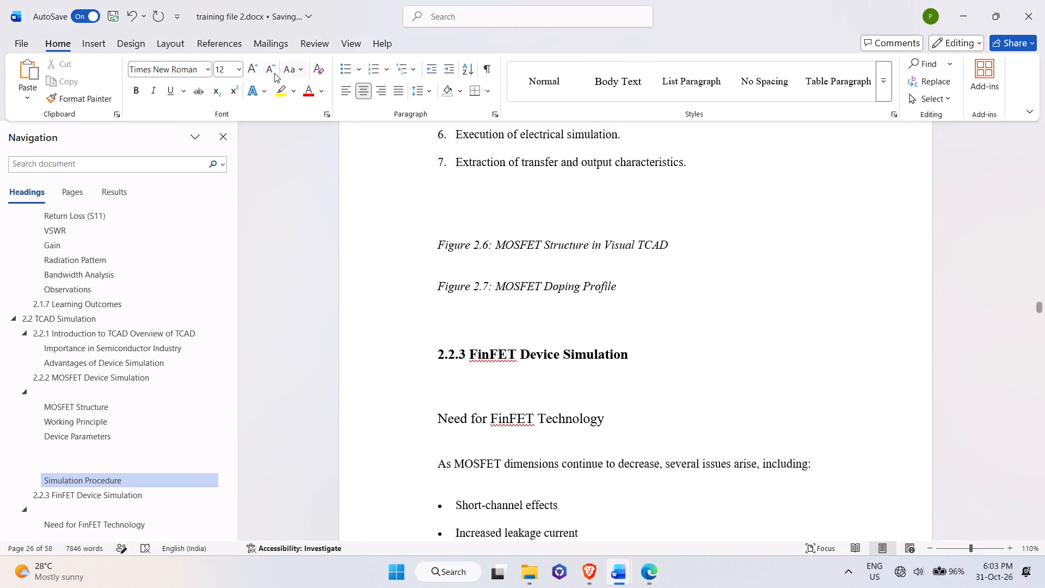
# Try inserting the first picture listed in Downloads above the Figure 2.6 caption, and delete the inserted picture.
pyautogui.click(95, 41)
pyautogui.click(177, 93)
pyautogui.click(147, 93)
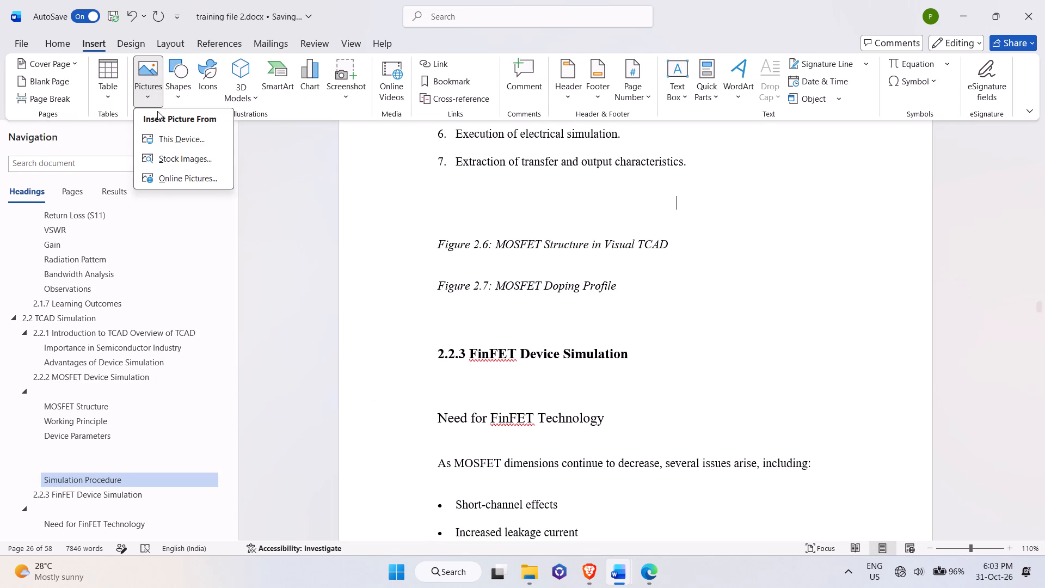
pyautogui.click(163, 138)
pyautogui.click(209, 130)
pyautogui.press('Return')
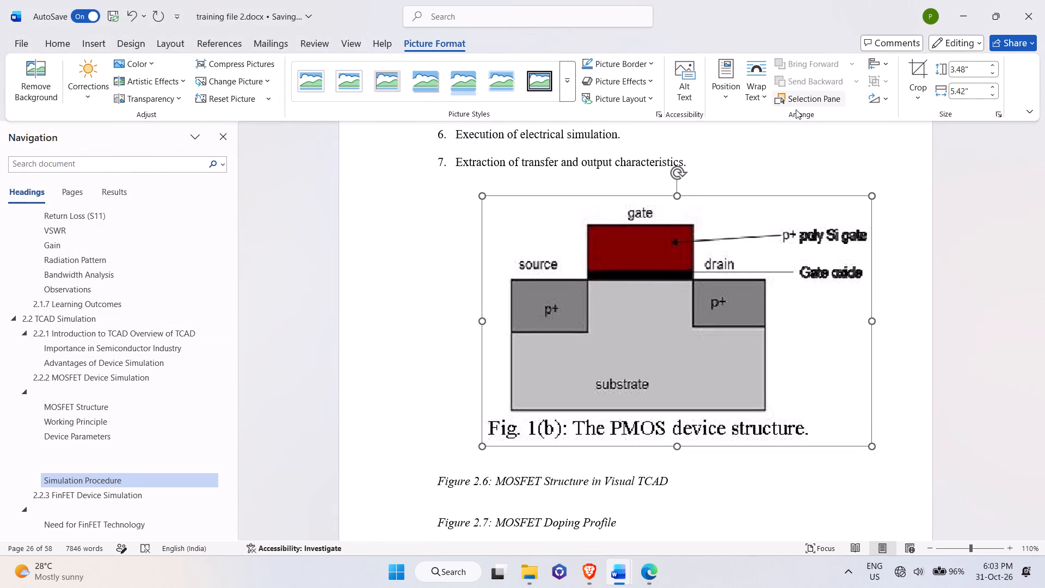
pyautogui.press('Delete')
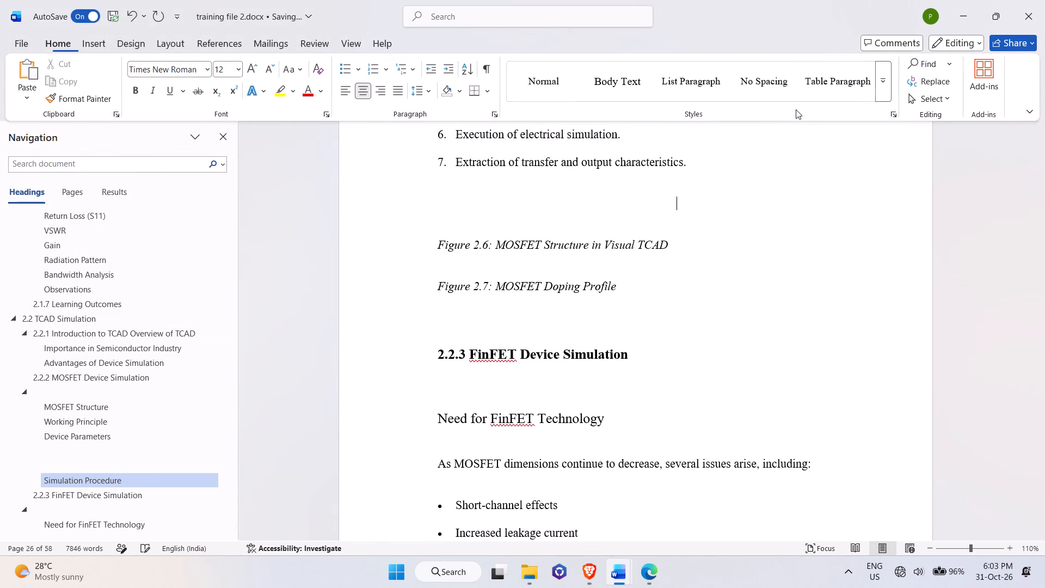
# Insert MOSFET Device Structure.png from Downloads on the centred blank line above the Figure 2.6 caption.
pyautogui.click(101, 50)
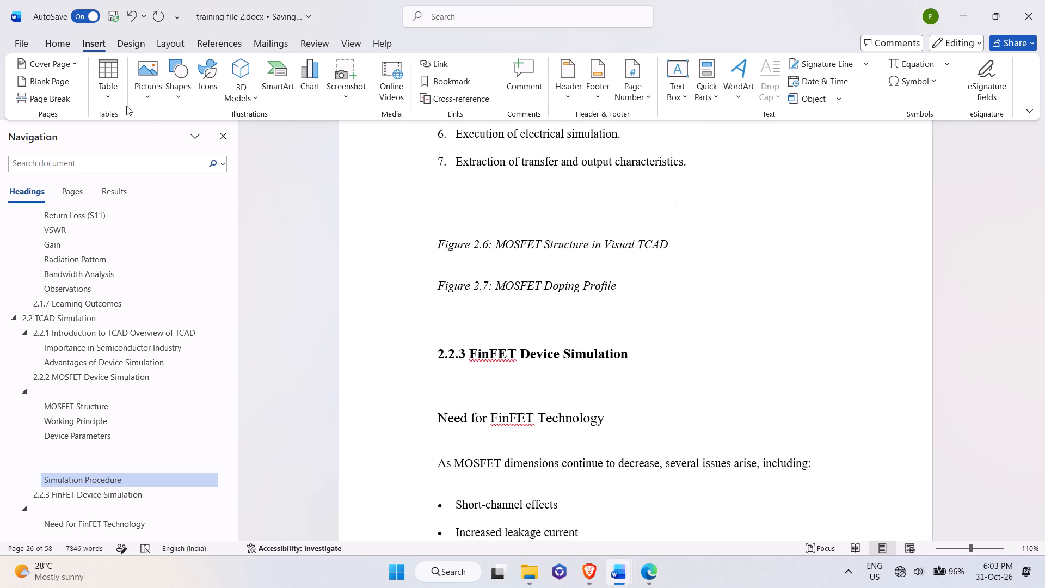
pyautogui.click(146, 90)
pyautogui.click(182, 143)
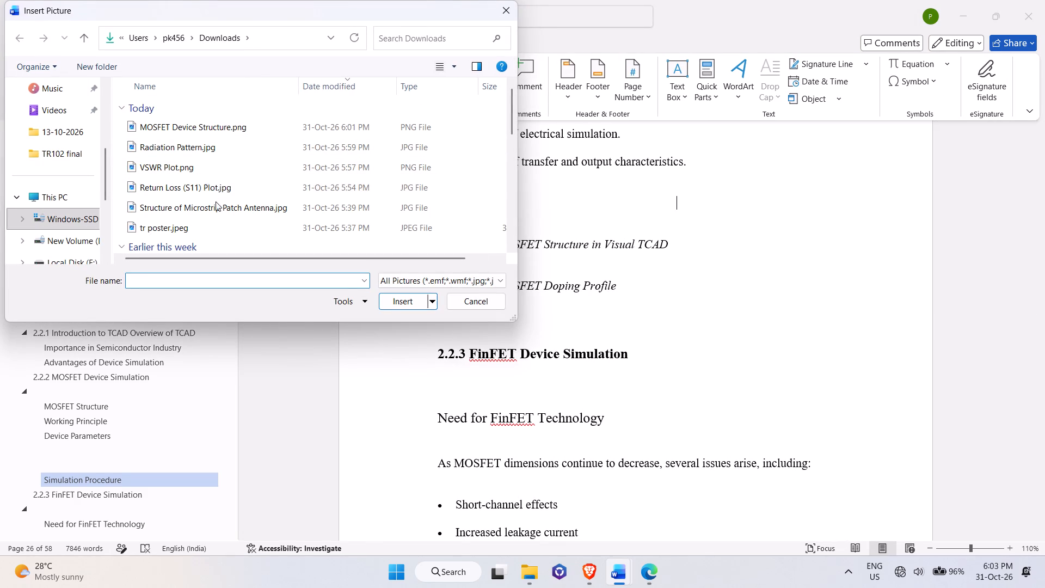
pyautogui.click(228, 137)
pyautogui.click(235, 123)
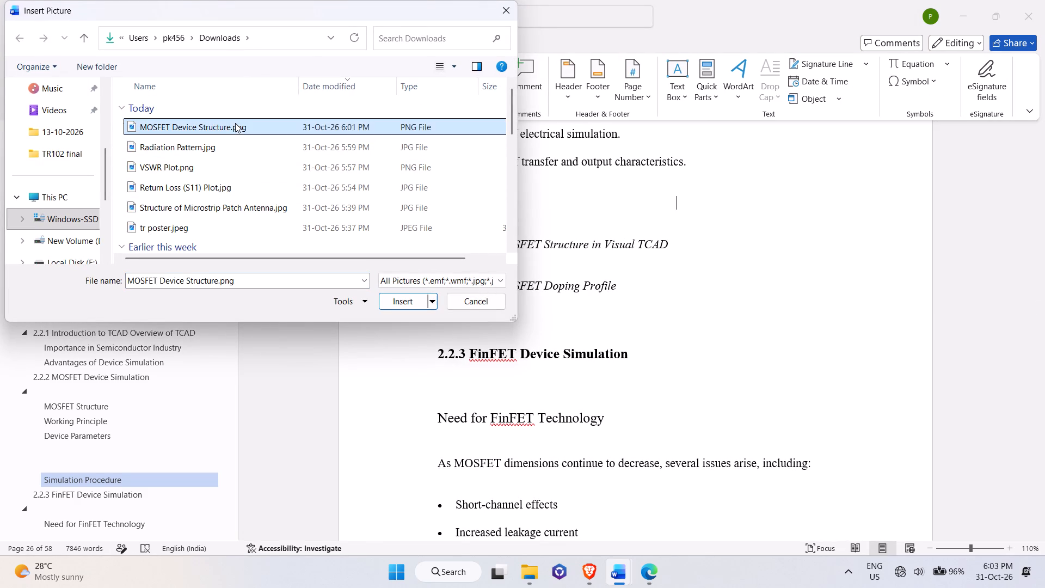
pyautogui.press('Return')
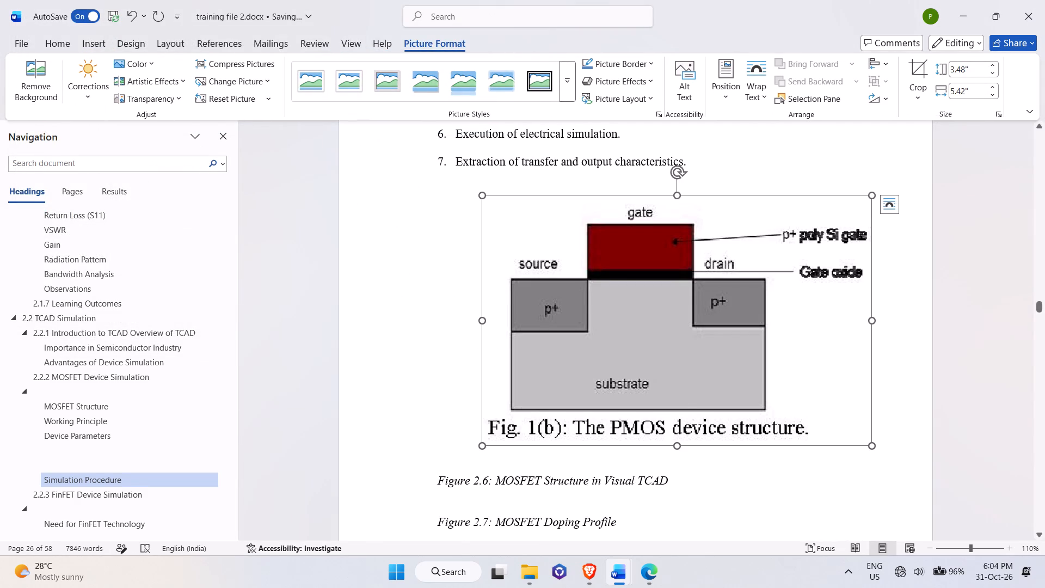
pyautogui.scroll(-1, 599, 335)
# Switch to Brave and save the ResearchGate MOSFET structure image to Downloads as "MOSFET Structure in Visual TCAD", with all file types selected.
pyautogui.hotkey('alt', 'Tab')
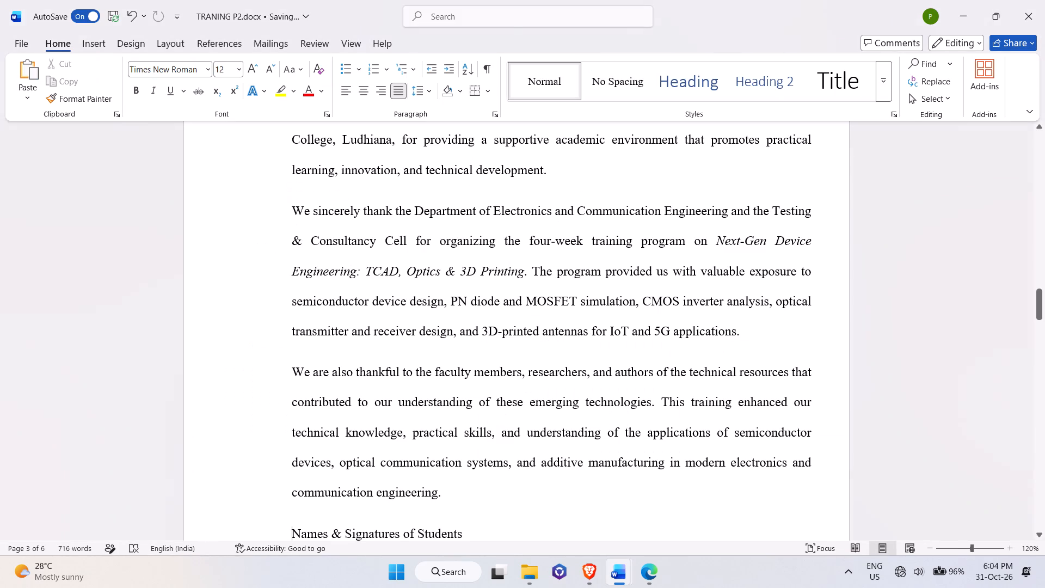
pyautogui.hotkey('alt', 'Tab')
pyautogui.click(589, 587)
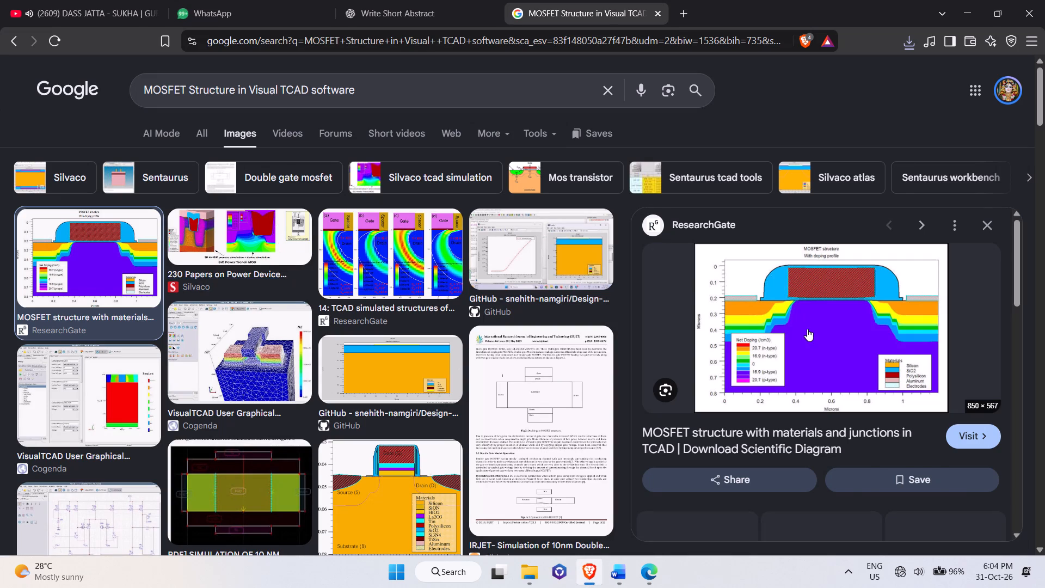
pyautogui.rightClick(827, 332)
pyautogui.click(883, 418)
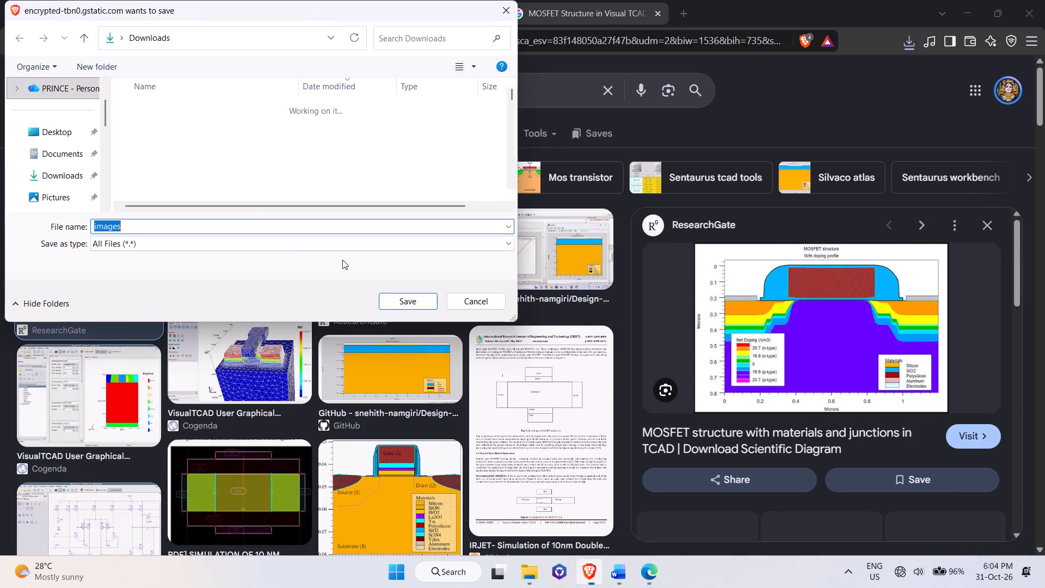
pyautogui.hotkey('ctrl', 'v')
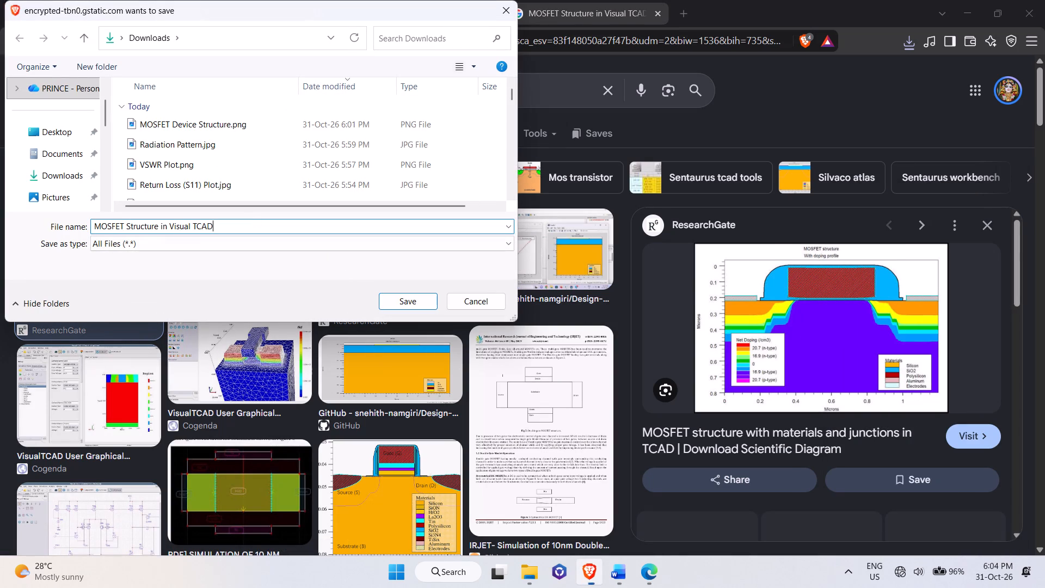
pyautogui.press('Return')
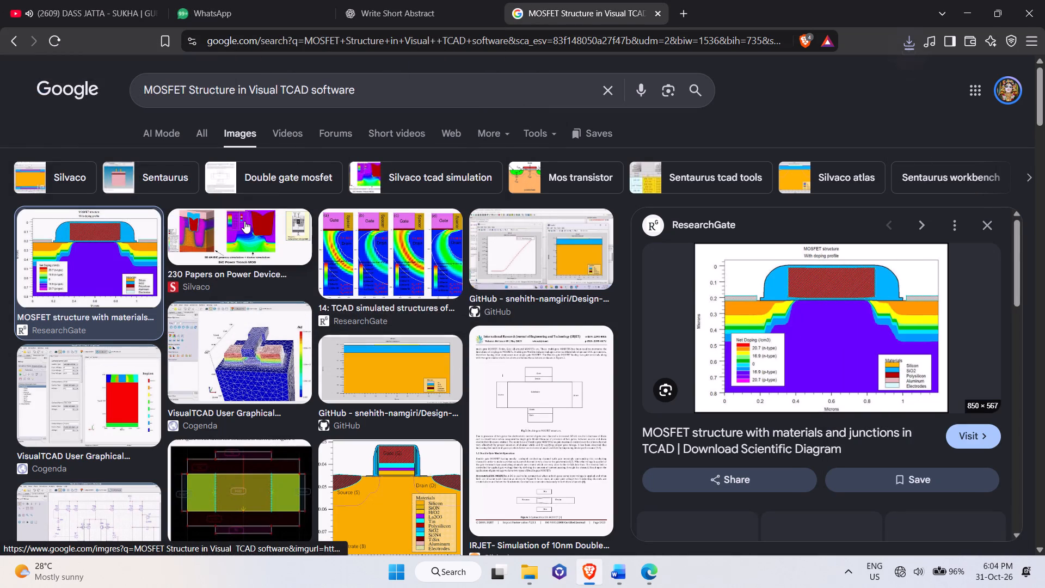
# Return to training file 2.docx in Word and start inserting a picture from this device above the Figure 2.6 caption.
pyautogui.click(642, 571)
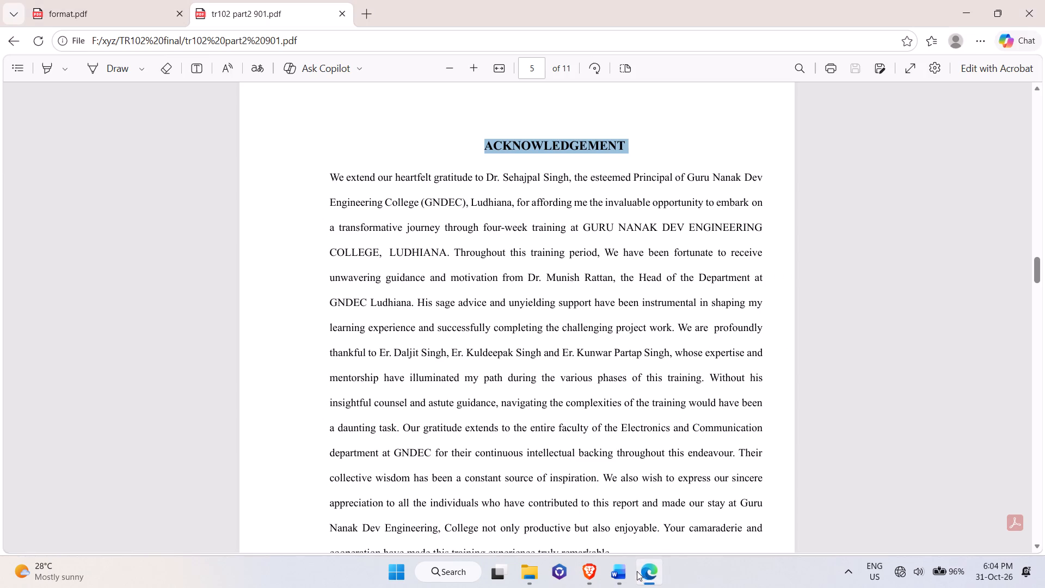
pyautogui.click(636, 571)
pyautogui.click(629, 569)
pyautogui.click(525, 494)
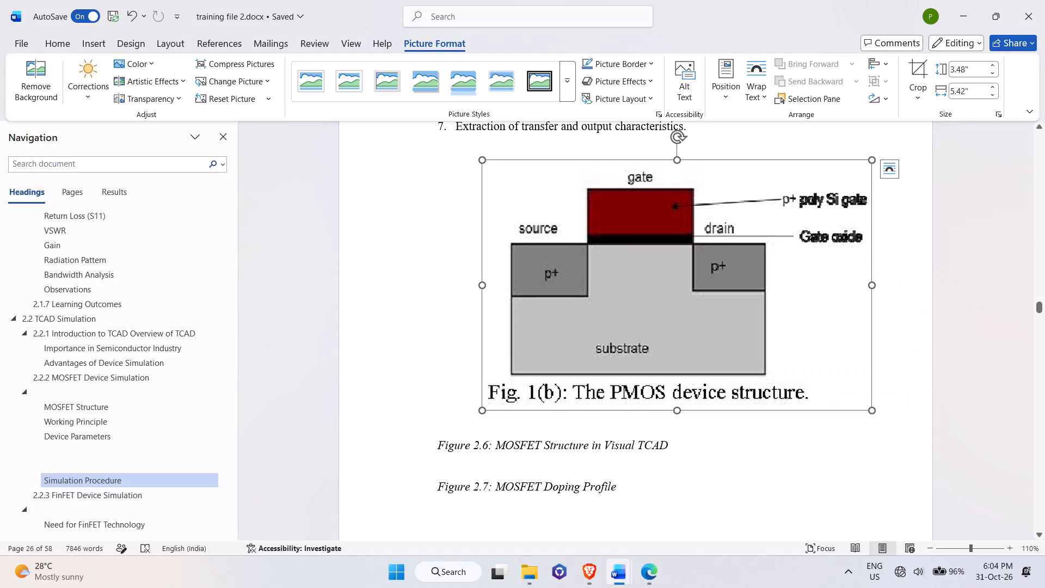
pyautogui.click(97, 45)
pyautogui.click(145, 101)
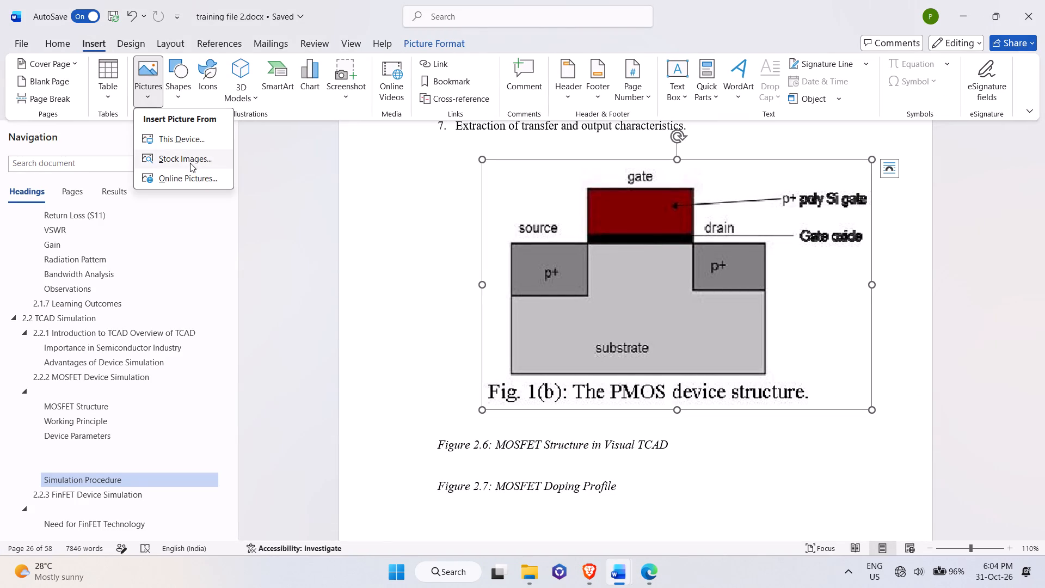
# Browse Downloads from the Insert Picture dialog for the saved "MOSFET Structure in Visual TCAD" image.
pyautogui.click(187, 144)
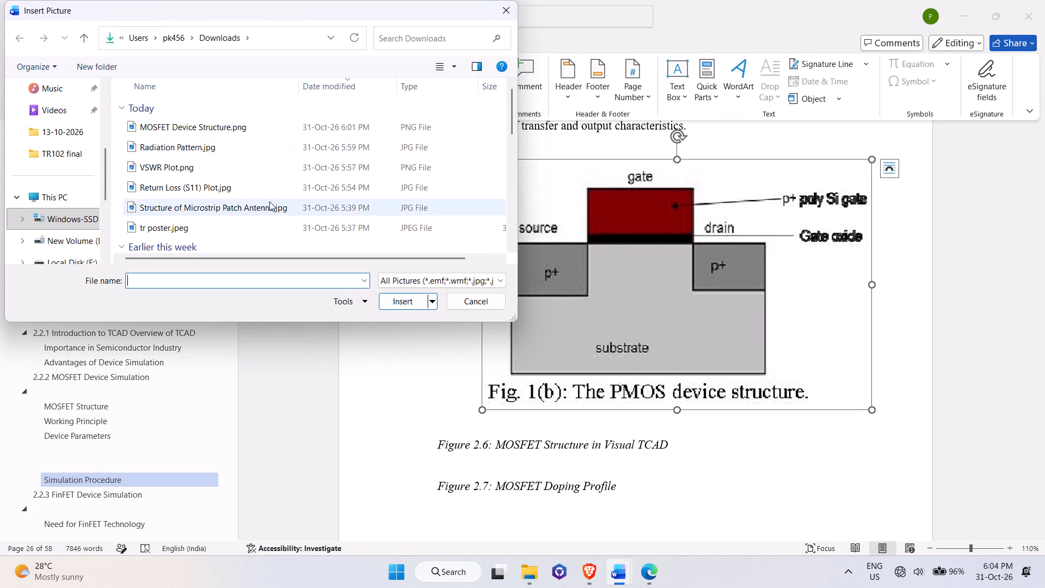
pyautogui.scroll(-2, 269, 201)
pyautogui.scroll(6, 269, 201)
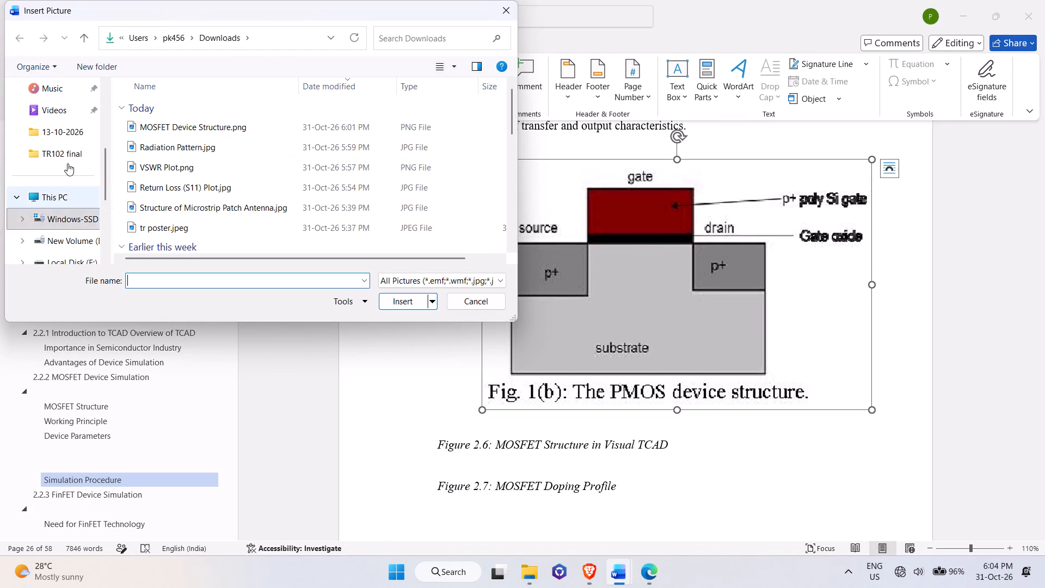
pyautogui.scroll(3, 67, 162)
pyautogui.click(65, 224)
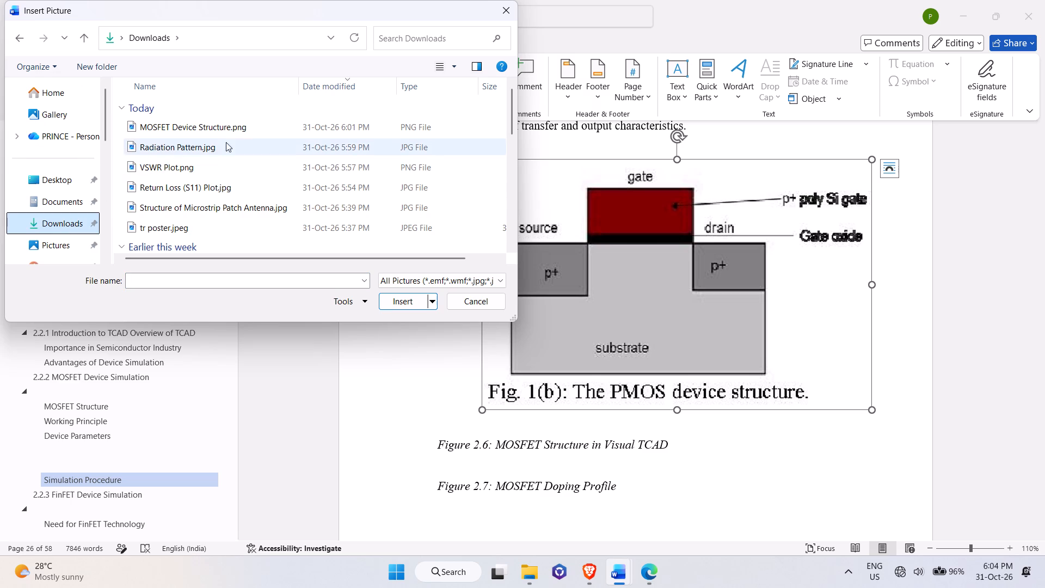
pyautogui.tripleClick(140, 107)
pyautogui.click(140, 107)
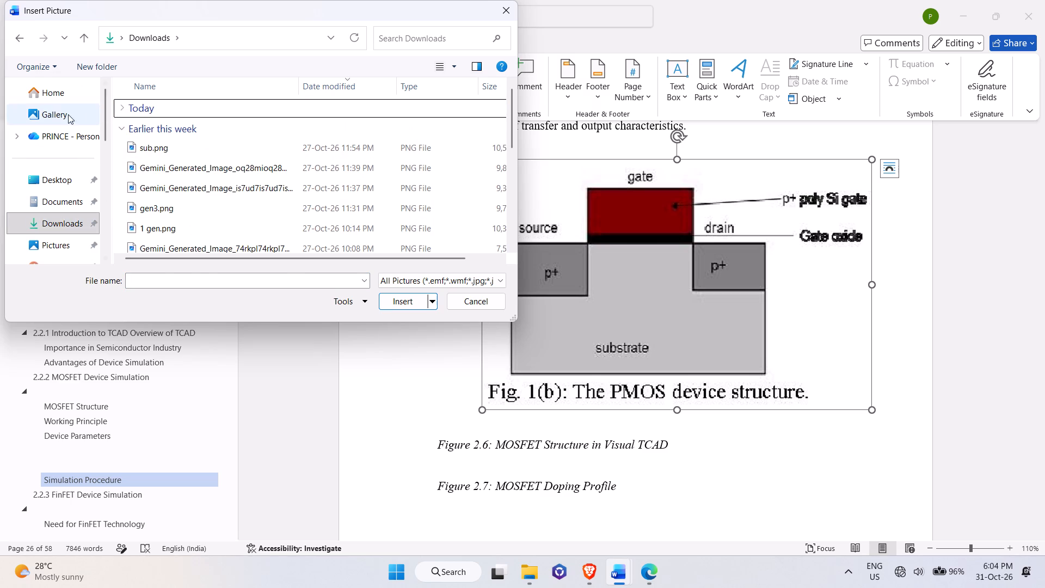
pyautogui.click(60, 142)
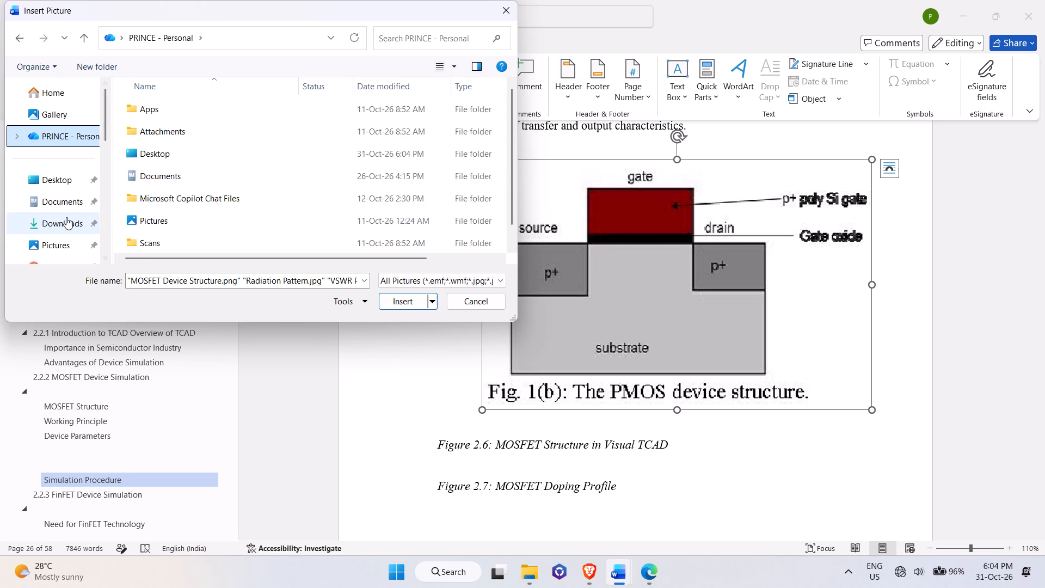
pyautogui.click(66, 217)
pyautogui.click(123, 114)
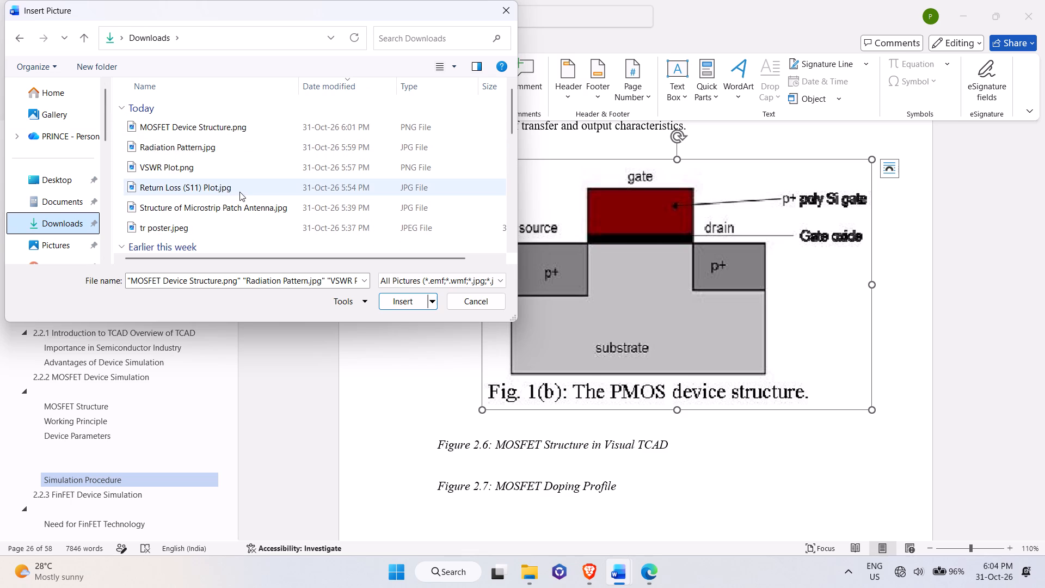
pyautogui.scroll(-1, 233, 182)
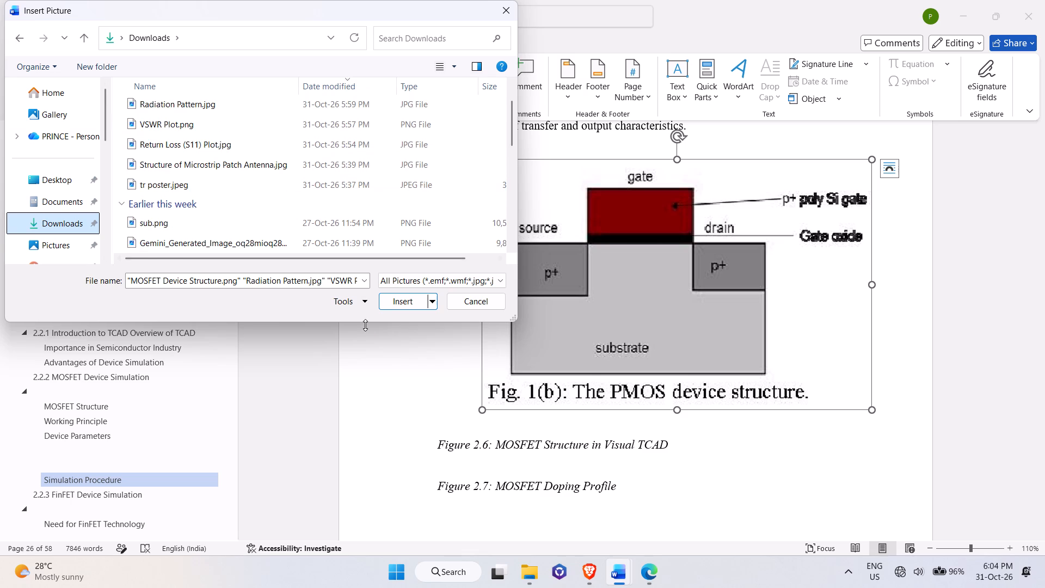
# Switch to Brave and check the recent download history for the "MOSFET Structure in Visual TCAD" image.
pyautogui.click(597, 567)
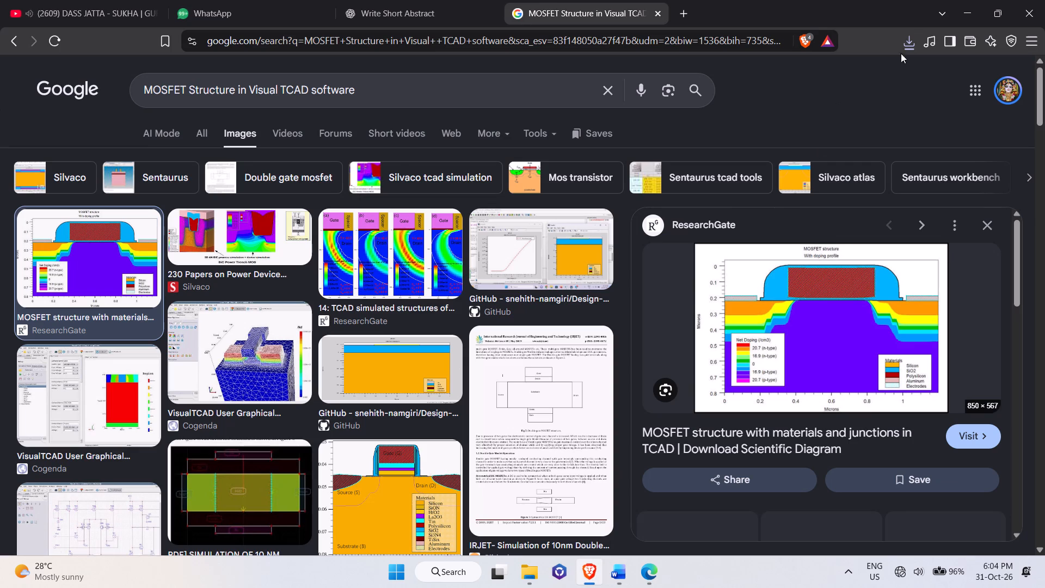
pyautogui.click(908, 41)
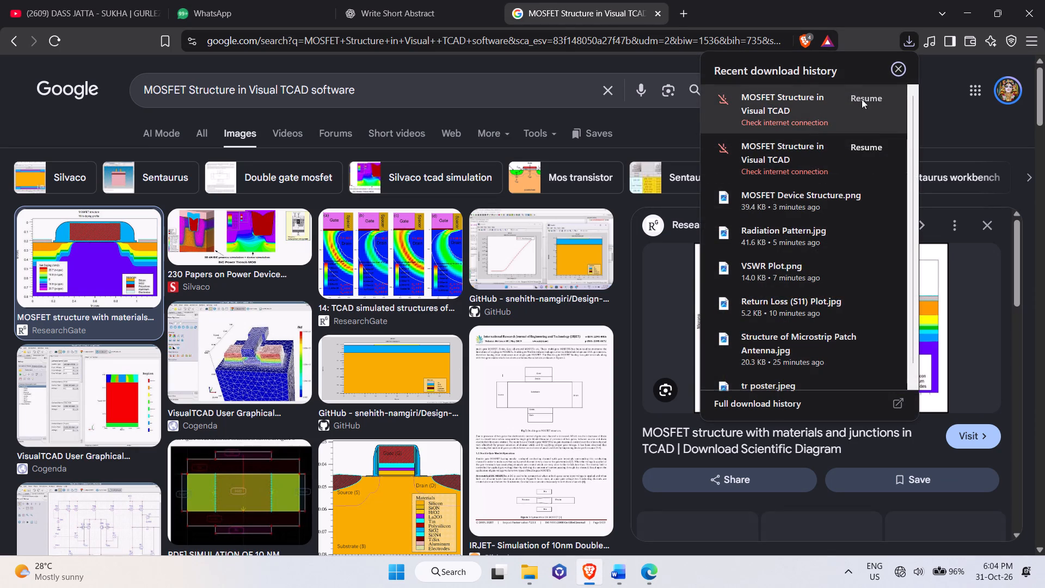
# Rescan the available Wi-Fi networks to bring the computer back online through the realme 14 network.
pyautogui.click(904, 575)
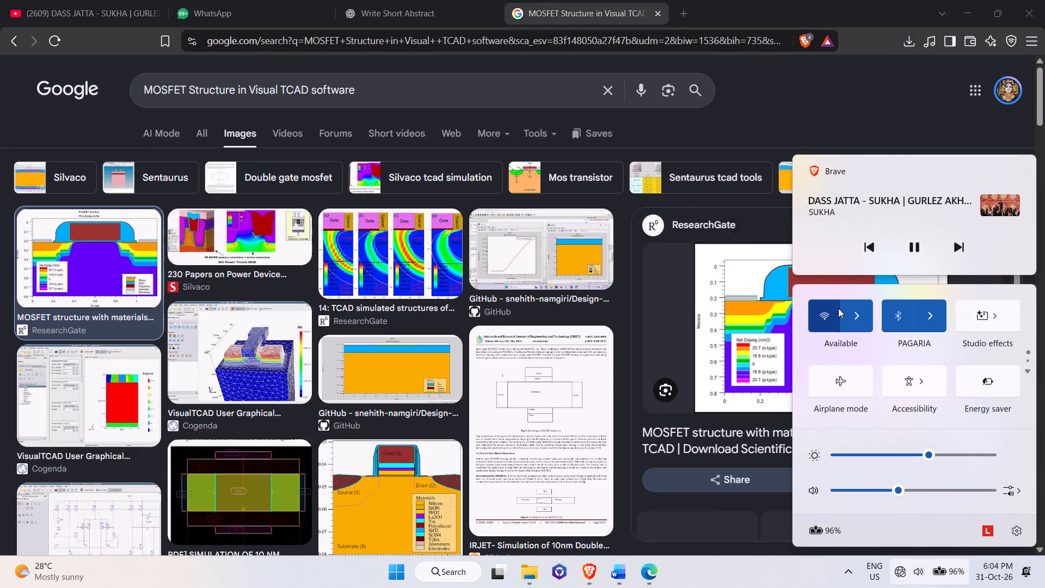
pyautogui.click(850, 311)
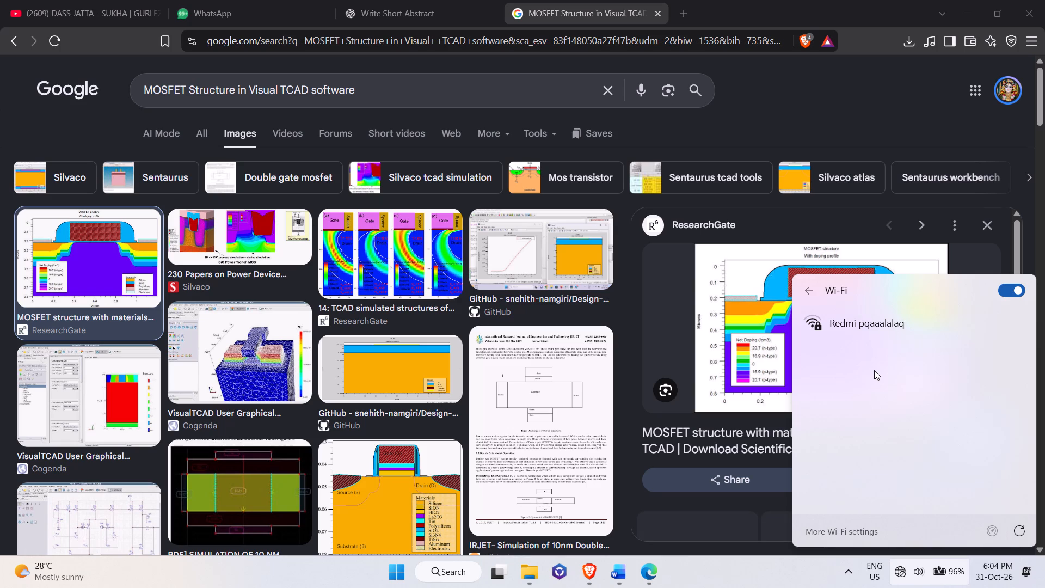
pyautogui.click(1022, 538)
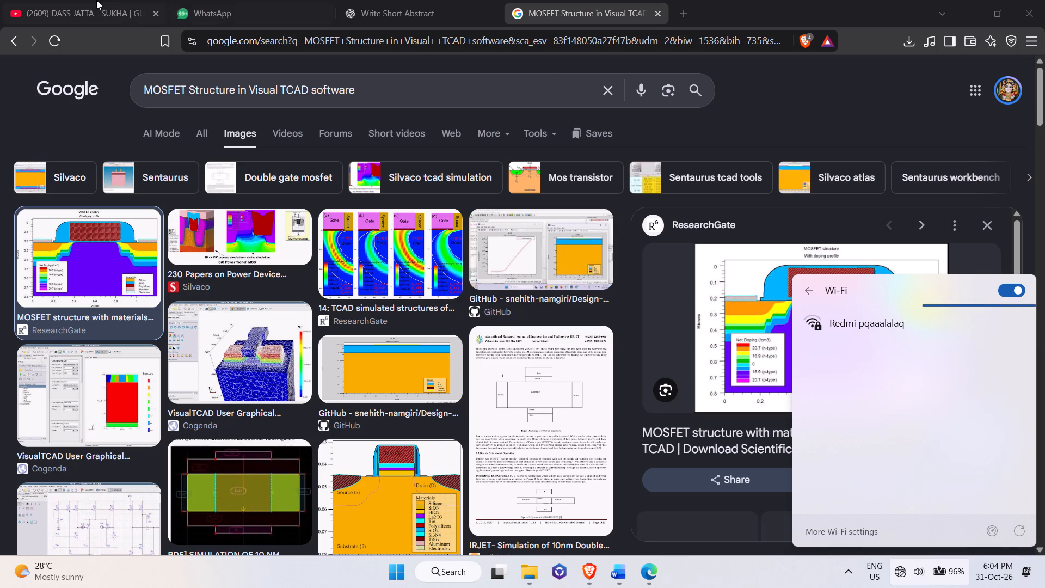
pyautogui.click(80, 0)
pyautogui.click(543, 0)
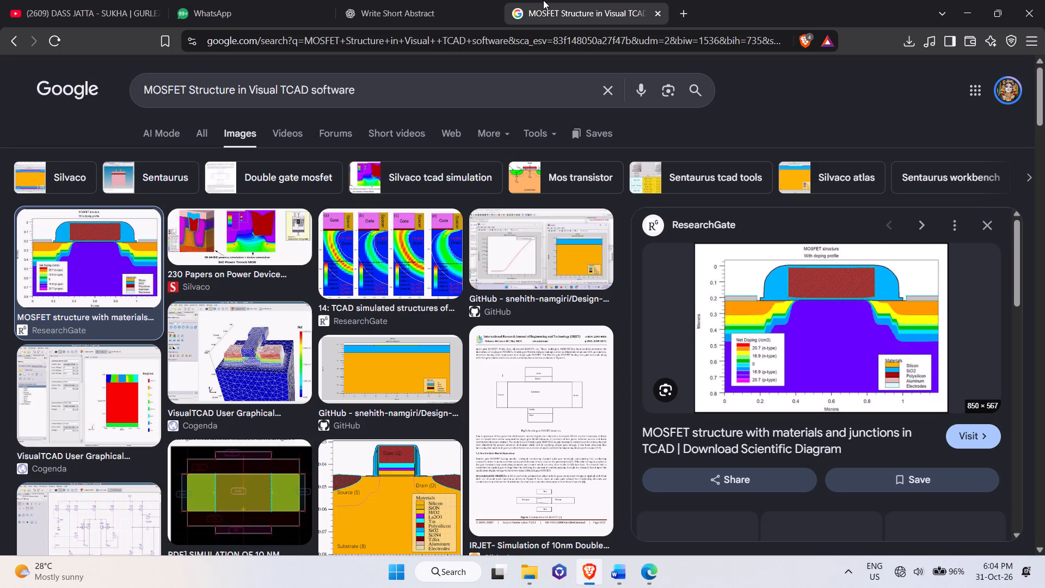
pyautogui.click(905, 586)
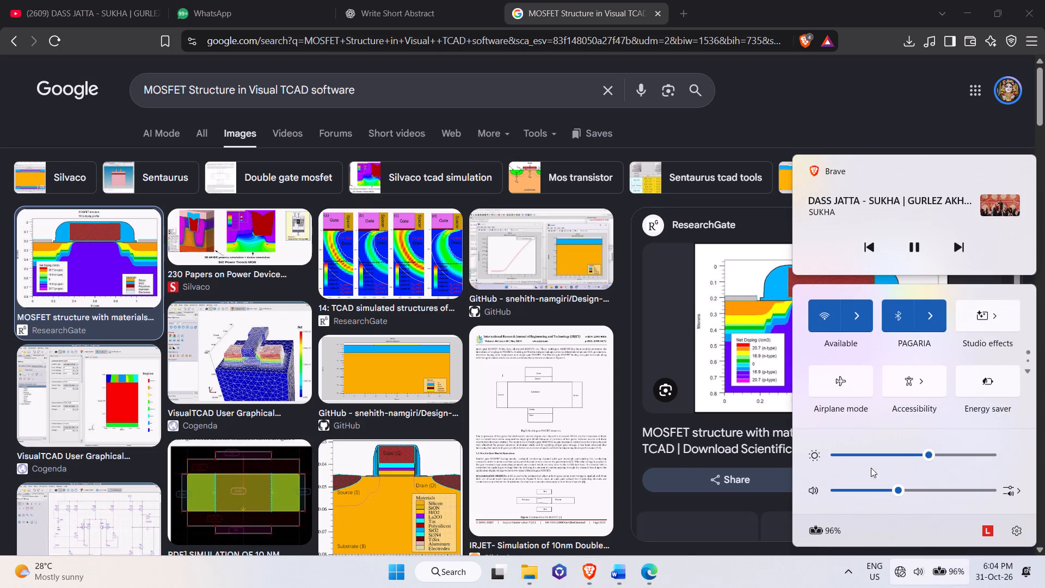
pyautogui.click(863, 312)
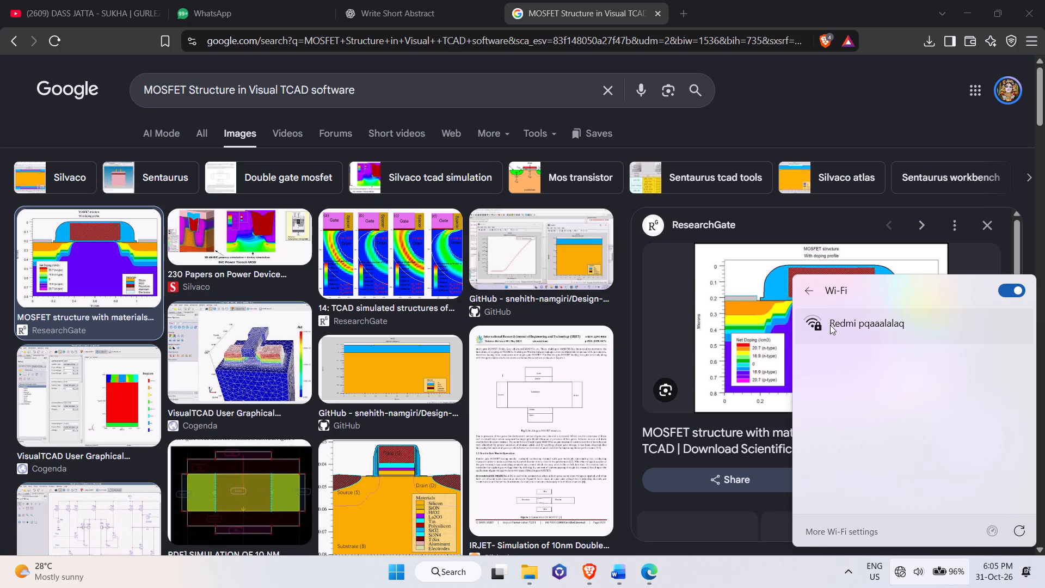
pyautogui.click(1014, 530)
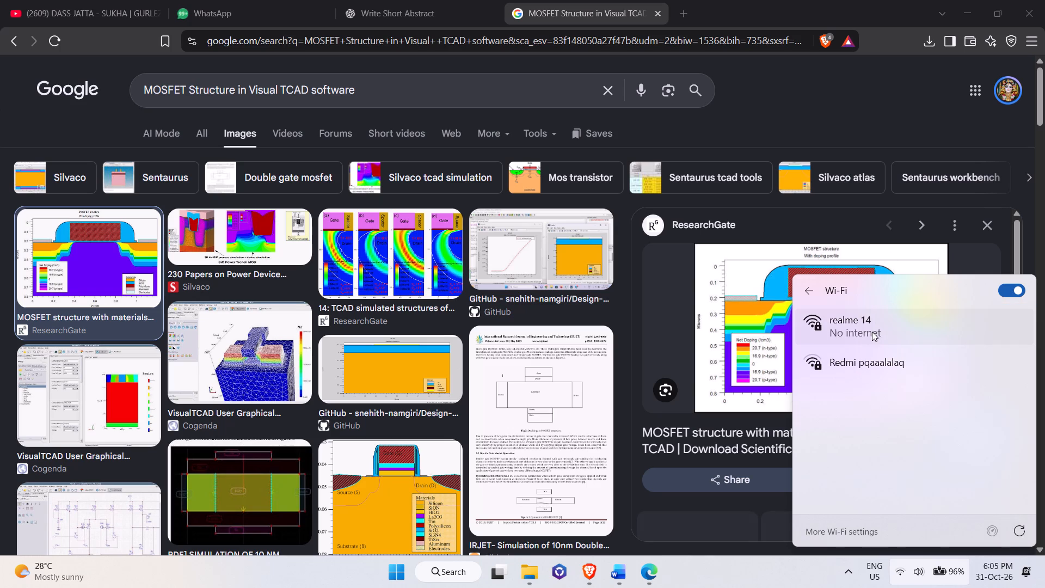
pyautogui.click(876, 0)
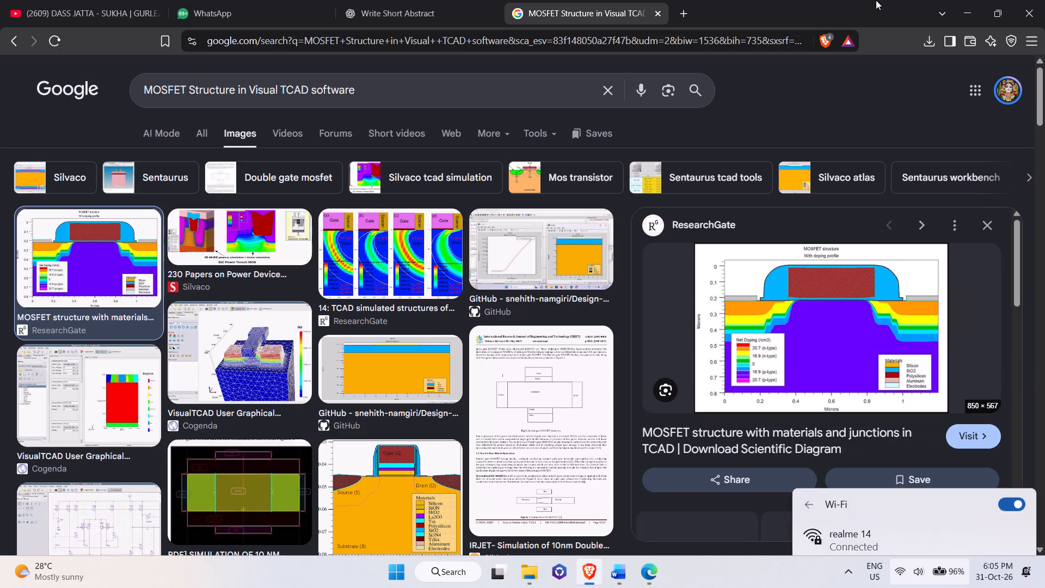
# Resume the older of the two interrupted "MOSFET Structure in Visual TCAD" downloads and close the download history.
pyautogui.click(931, 41)
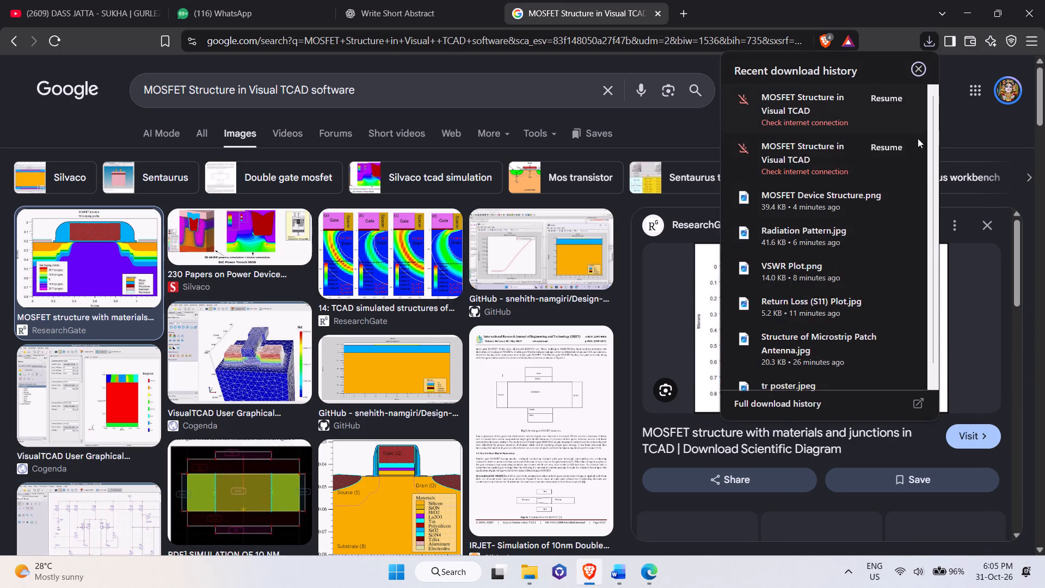
pyautogui.click(901, 146)
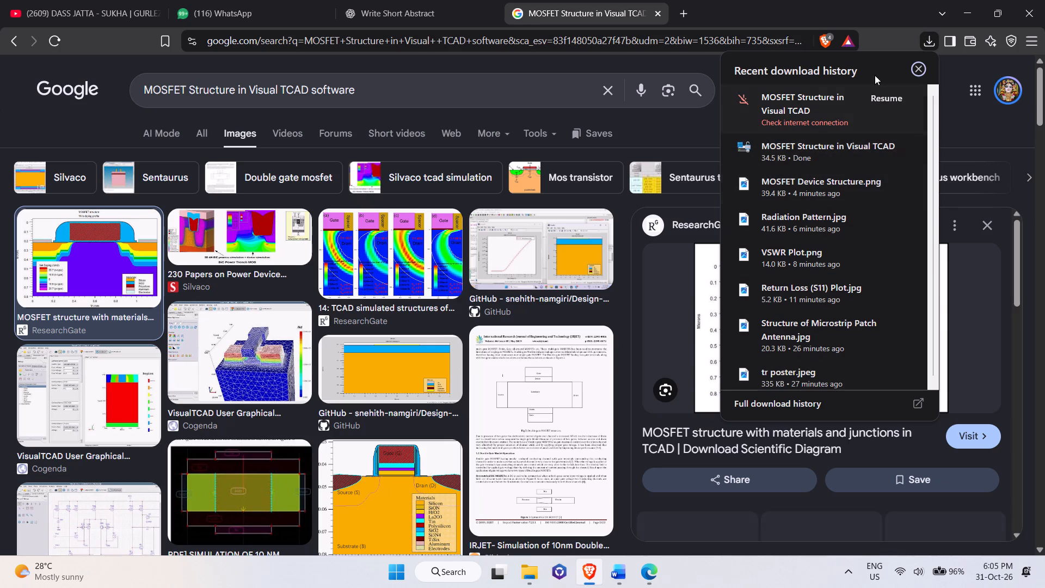
pyautogui.click(915, 65)
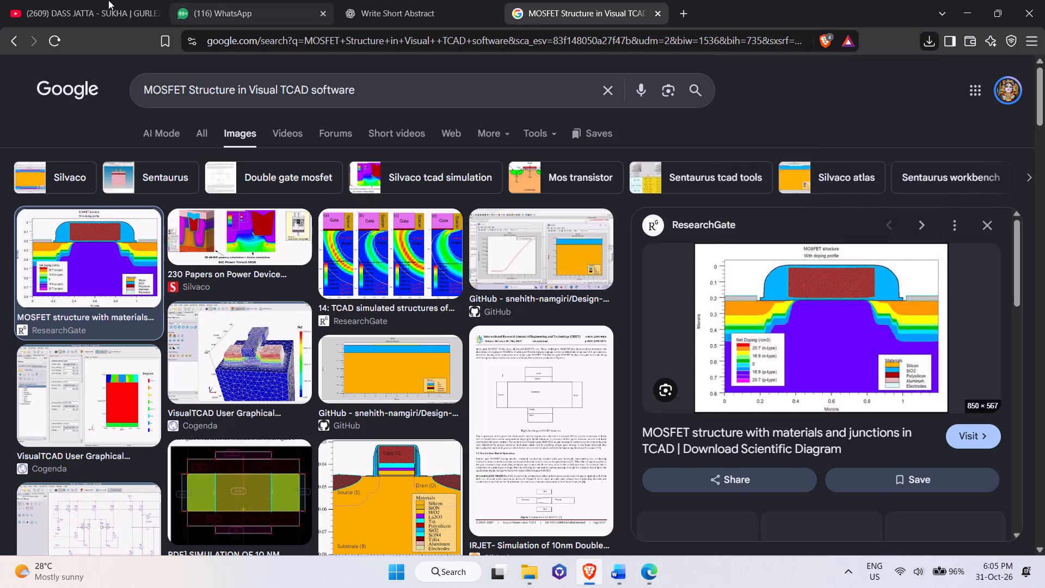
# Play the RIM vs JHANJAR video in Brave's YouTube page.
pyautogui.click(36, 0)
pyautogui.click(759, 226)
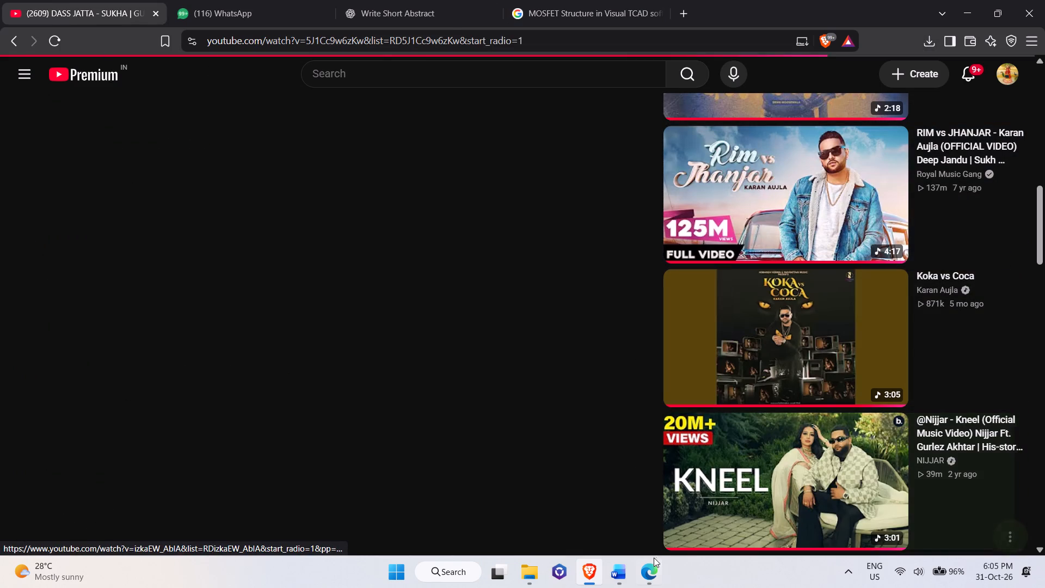
# Return to Word's picture insertion and look through Downloads for the saved MOSFET Structure in Visual TCAD image.
pyautogui.click(648, 574)
pyautogui.click(615, 570)
pyautogui.click(604, 512)
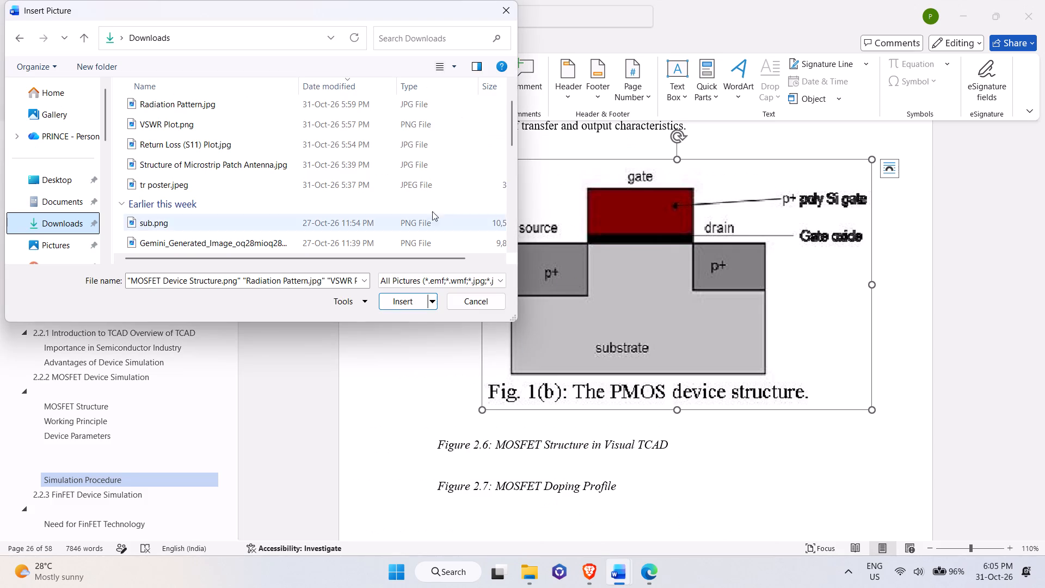
pyautogui.click(70, 241)
pyautogui.click(72, 219)
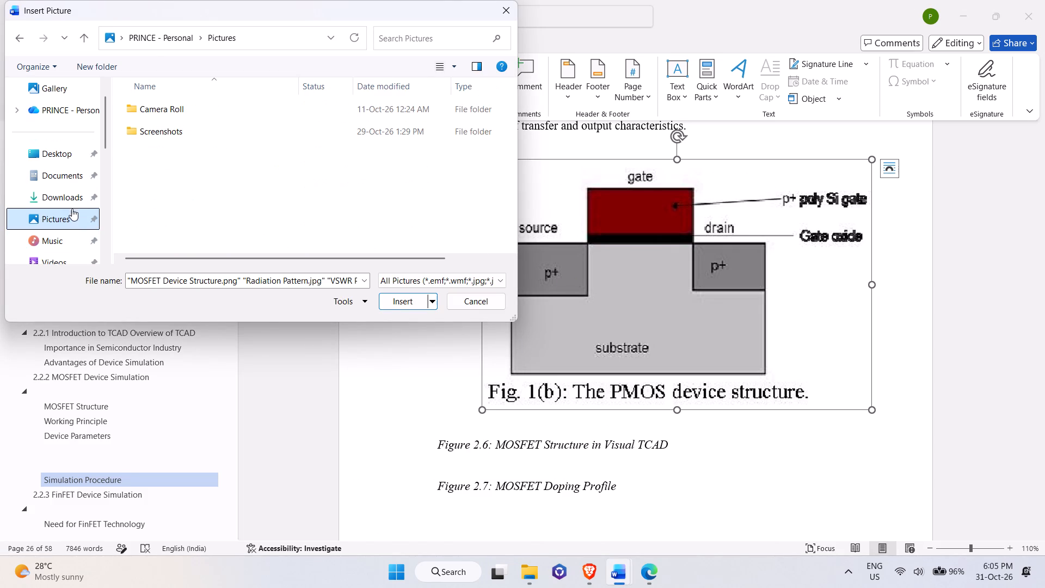
pyautogui.click(74, 195)
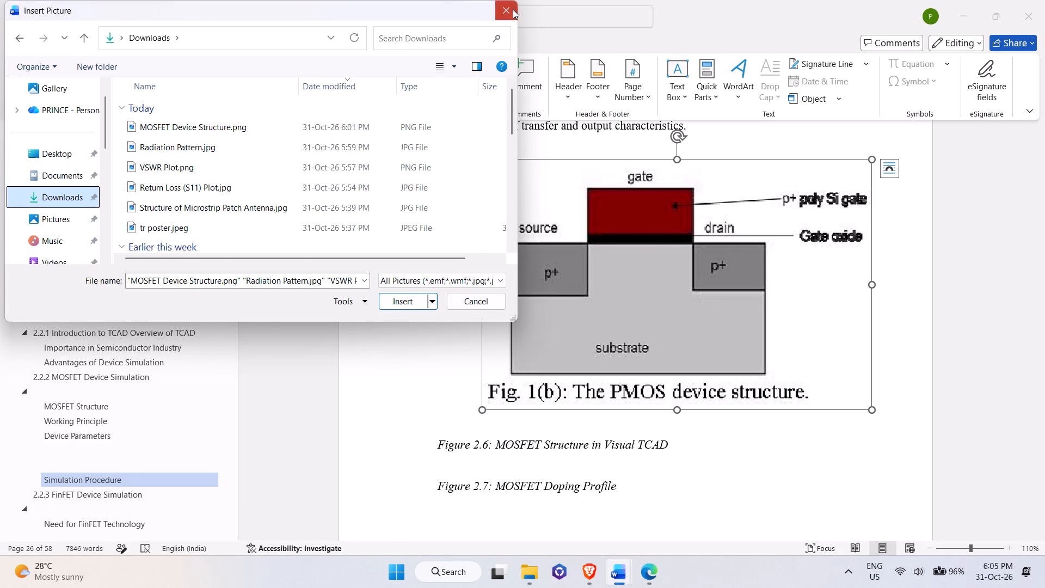
pyautogui.click(513, 9)
pyautogui.click(152, 94)
pyautogui.click(162, 143)
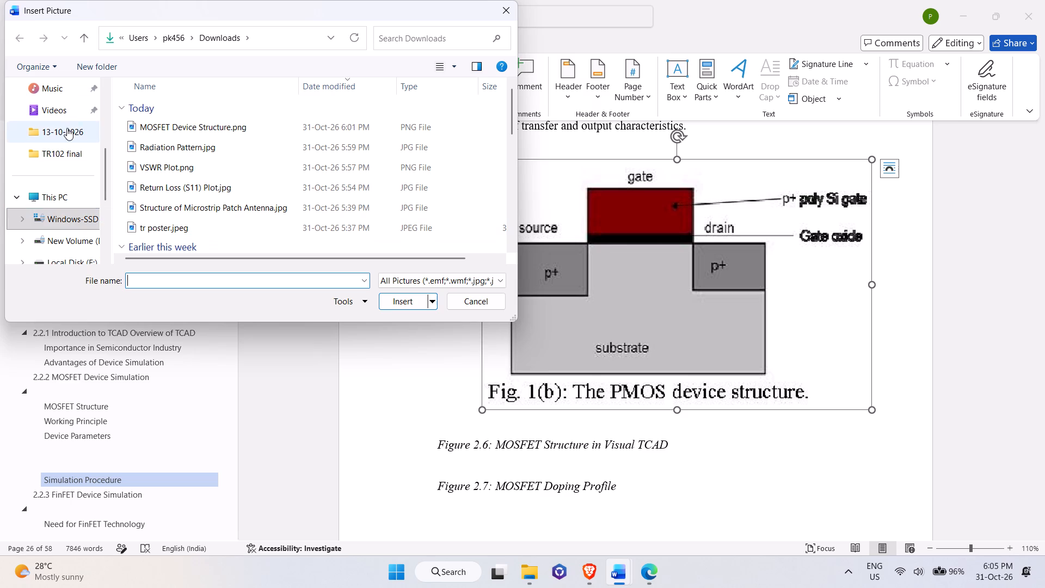
pyautogui.scroll(1, 53, 157)
pyautogui.click(69, 107)
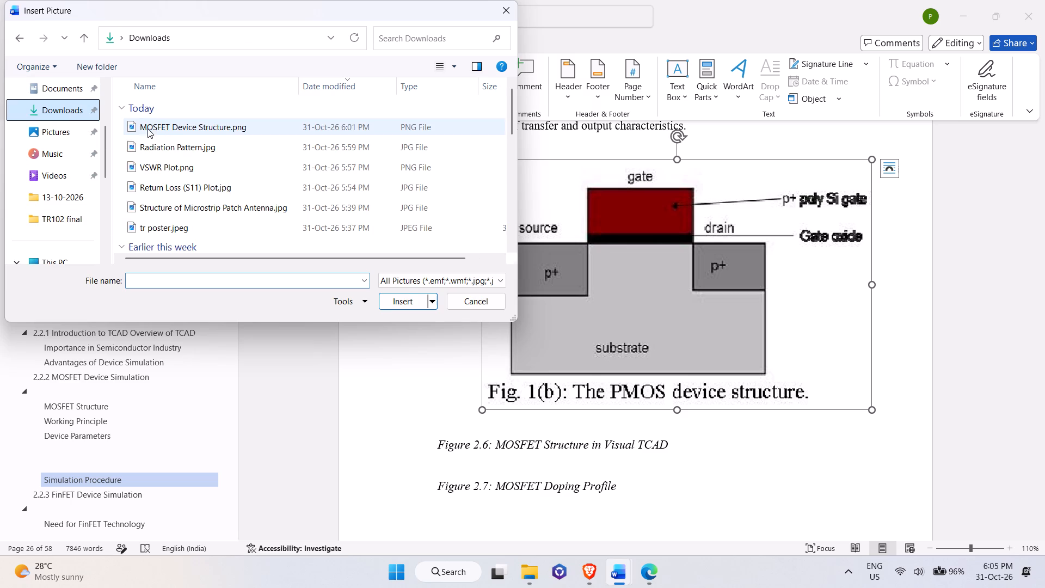
pyautogui.scroll(-2, 222, 203)
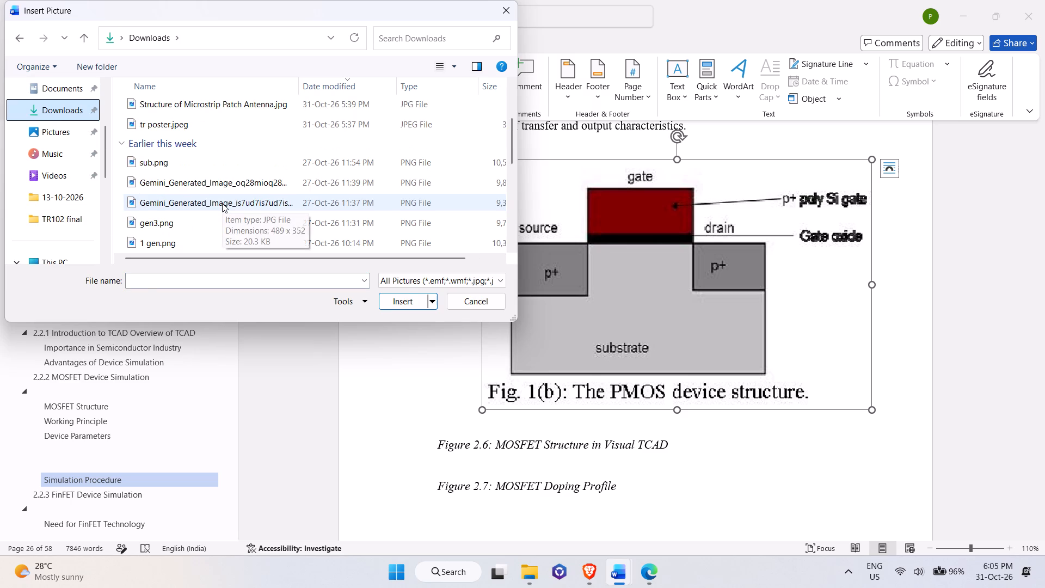
pyautogui.scroll(7, 222, 203)
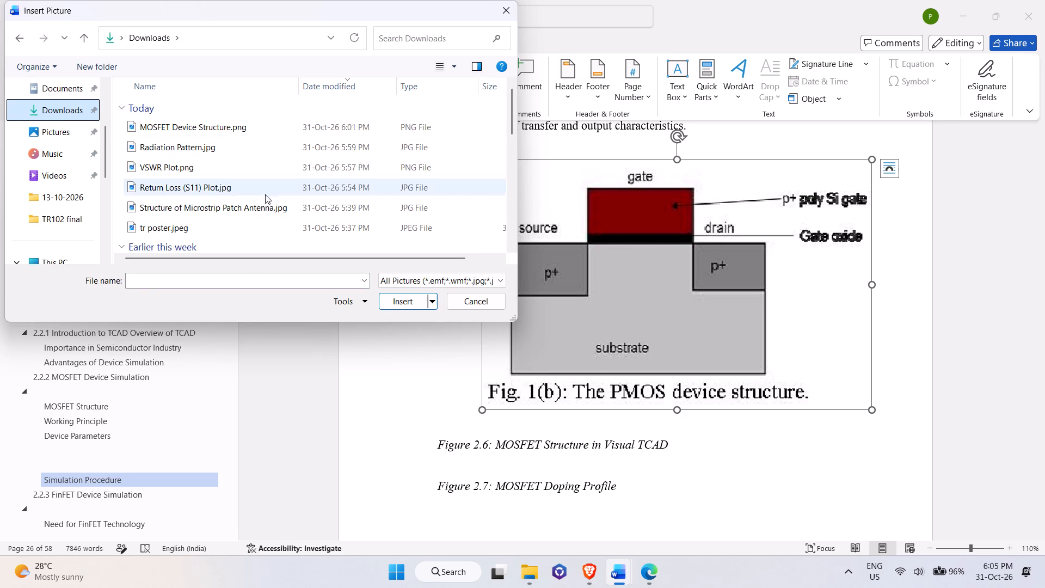
pyautogui.click(247, 276)
pyautogui.write('tca')
pyautogui.press('BackSpace')
pyautogui.press('BackSpace')
pyautogui.press('BackSpace')
pyautogui.press('BackSpace')
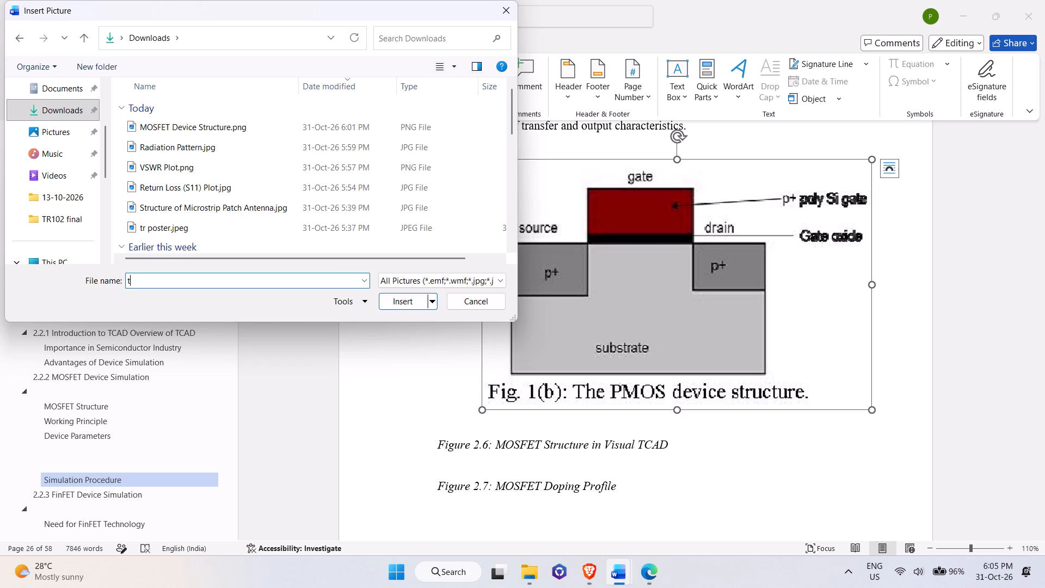
# In Brave, resume and cancel the interrupted MOSFET Structure in Visual TCAD download, and delete the finished copy of the same name.
pyautogui.hotkey('alt', 'Tab')
pyautogui.hotkey('alt', 'Tab')
pyautogui.hotkey('alt', 'Tab')
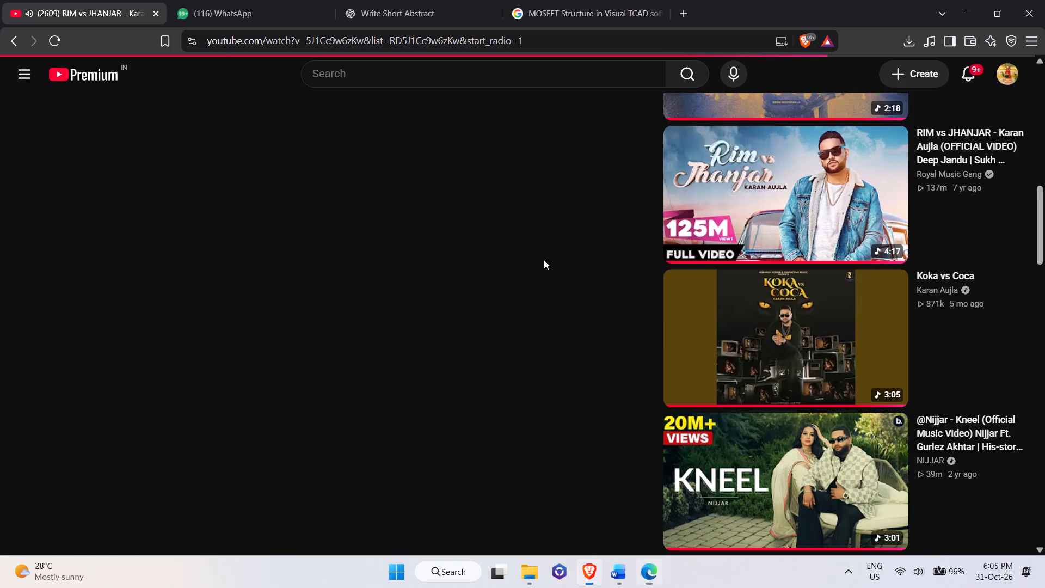
pyautogui.click(907, 36)
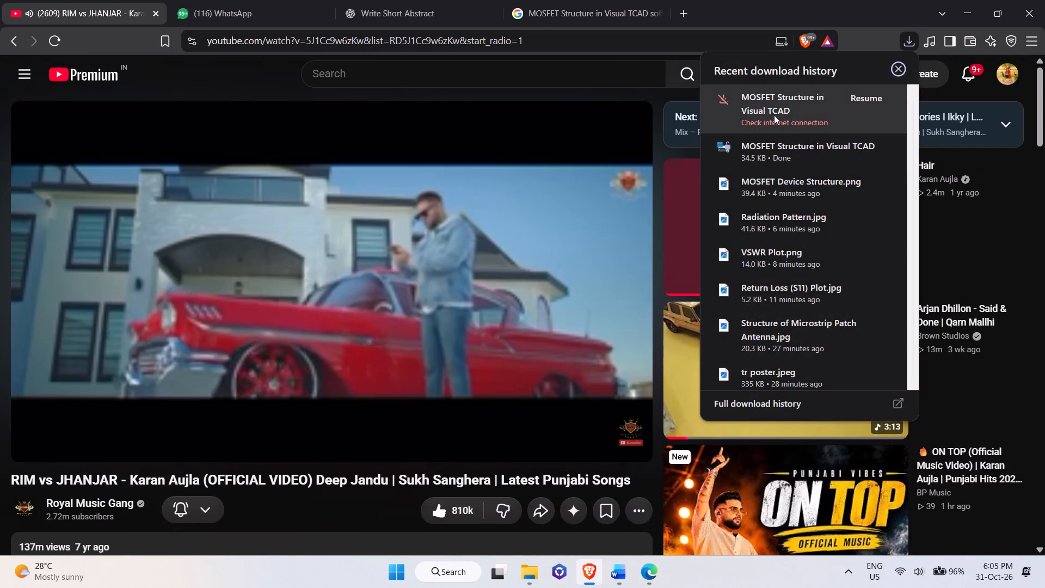
pyautogui.click(856, 98)
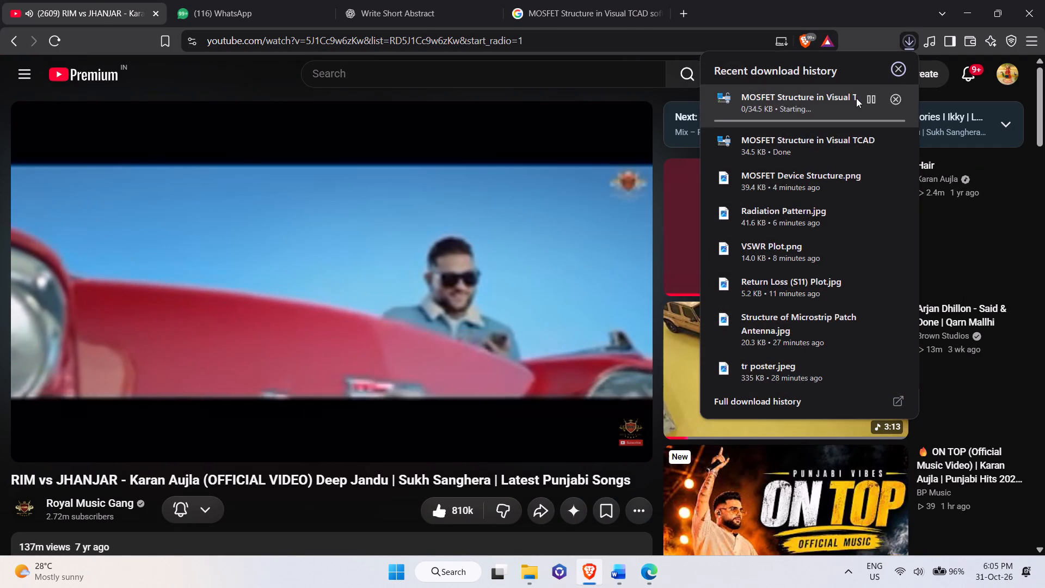
pyautogui.click(894, 98)
pyautogui.click(896, 137)
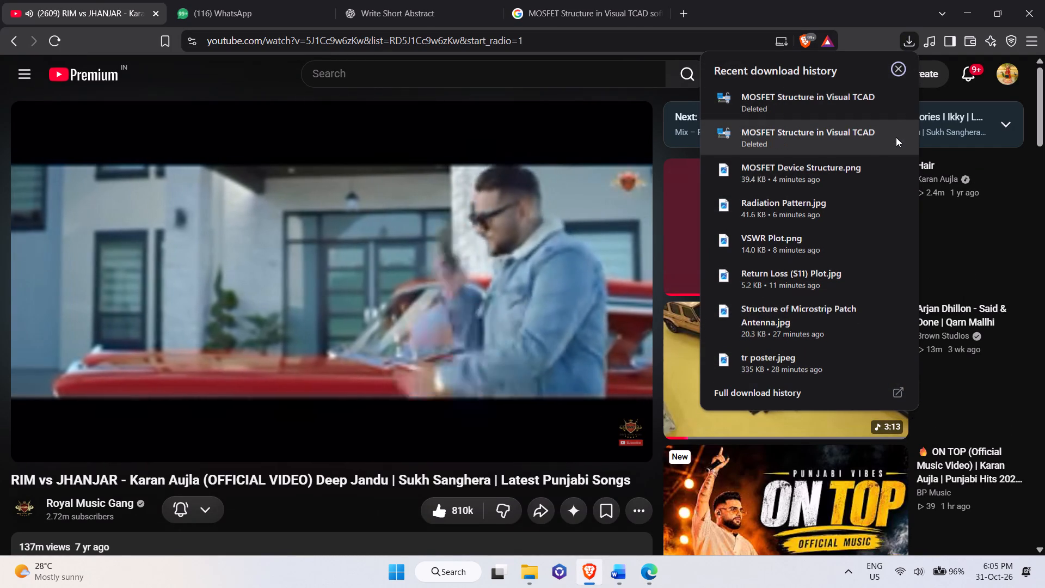
# Save the ResearchGate MOSFET structure image to Downloads as a JPEG named "MOSFET Structure in Visual TCAD".
pyautogui.click(593, 0)
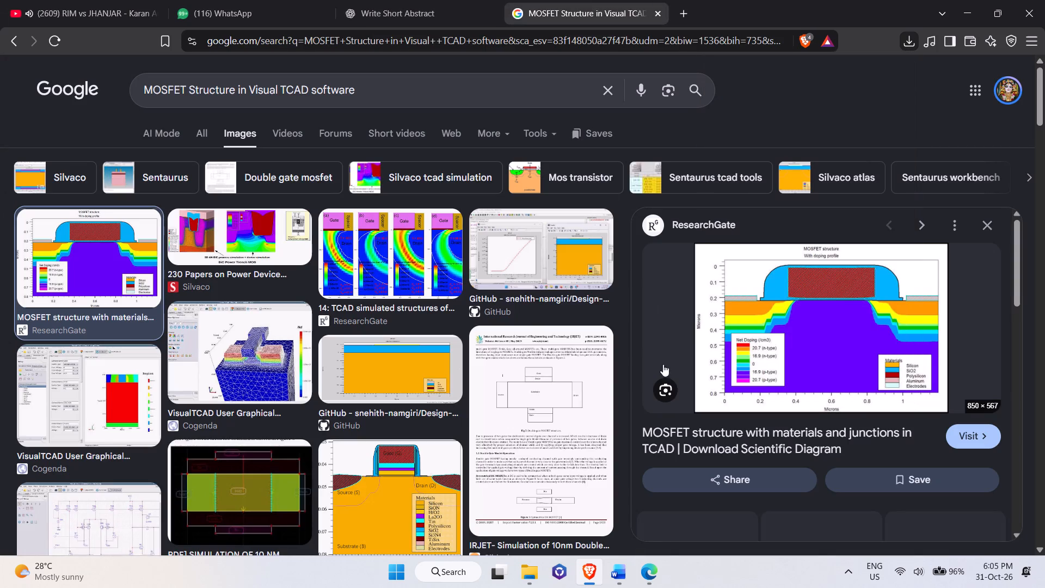
pyautogui.rightClick(815, 322)
pyautogui.click(872, 419)
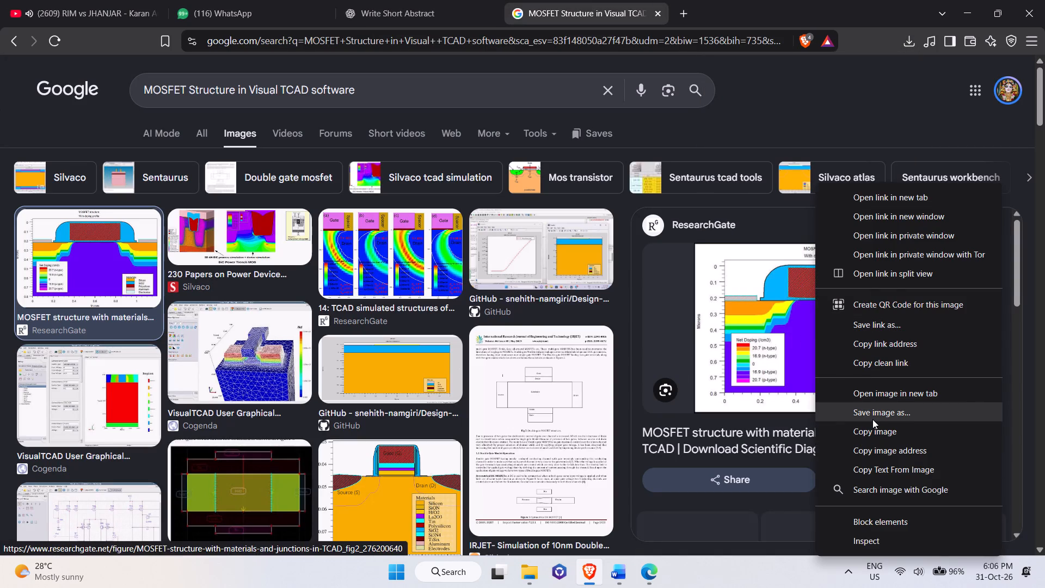
pyautogui.hotkey('ctrl', 'v')
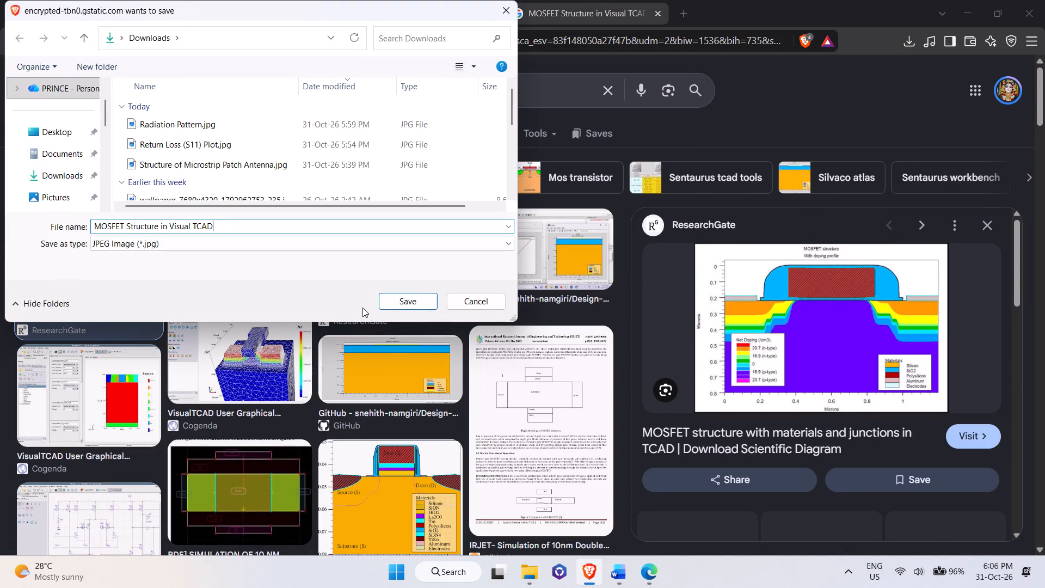
pyautogui.press('Return')
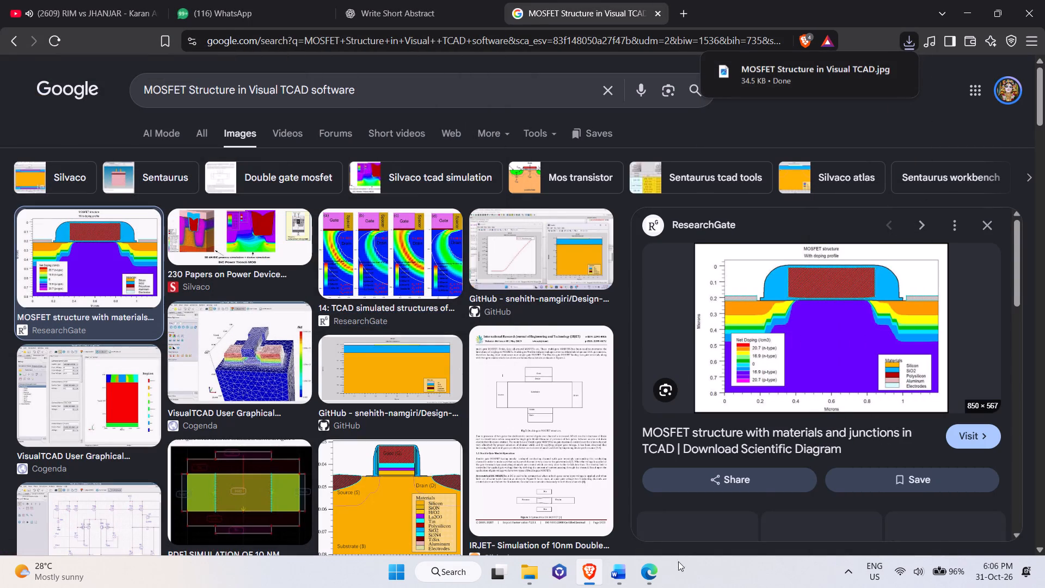
# In Word, replace the selected PMOS picture above the Figure 2.6 caption with MOSFET Structure in Visual TCAD.jpg from Downloads.
pyautogui.click(621, 585)
pyautogui.click(567, 476)
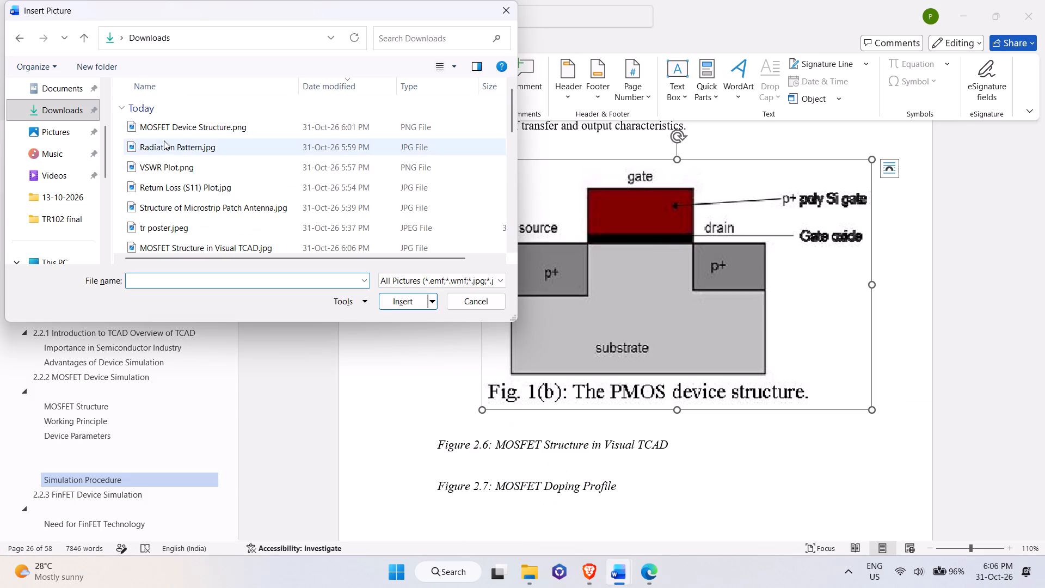
pyautogui.click(26, 151)
pyautogui.click(64, 116)
pyautogui.click(54, 120)
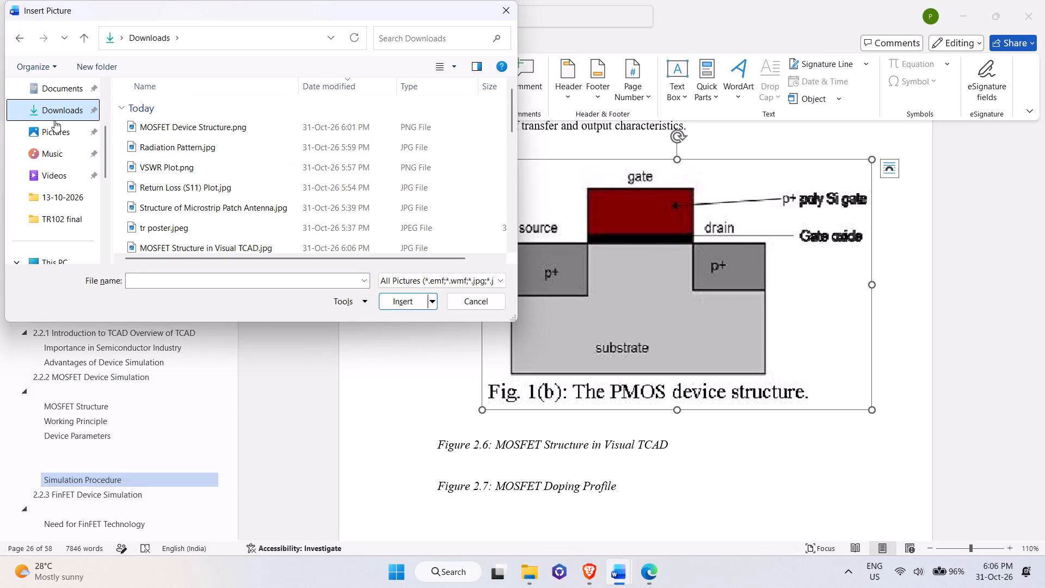
pyautogui.click(59, 134)
pyautogui.click(60, 118)
pyautogui.click(219, 128)
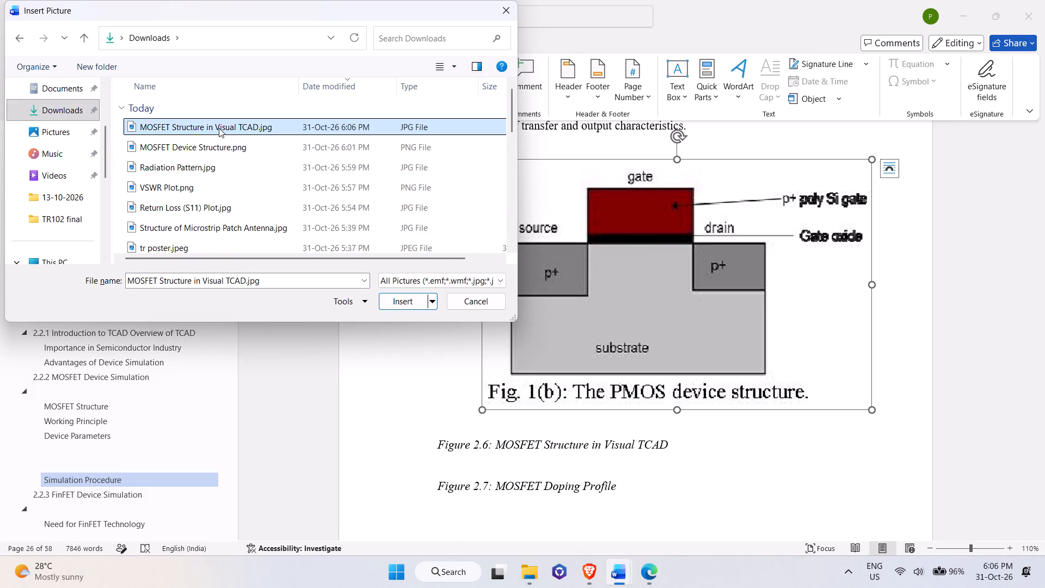
pyautogui.press('Return')
# Shrink the MOSFET structure picture above the Figure 2.6 caption to about 2.36" high by 3.54" wide.
pyautogui.moveTo(881, 434); pyautogui.dragTo(871, 433)
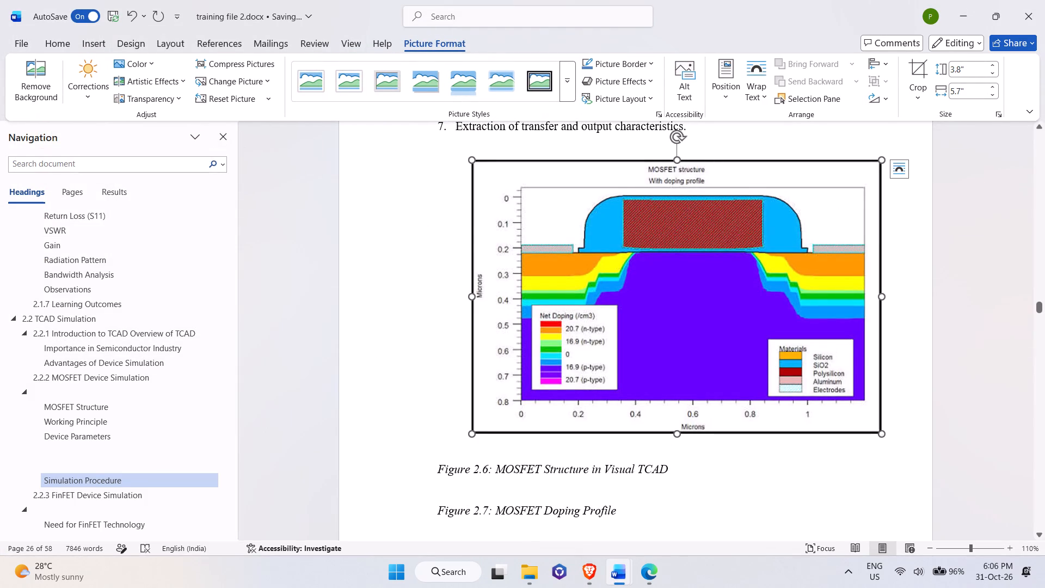
pyautogui.moveTo(871, 433); pyautogui.dragTo(726, 324)
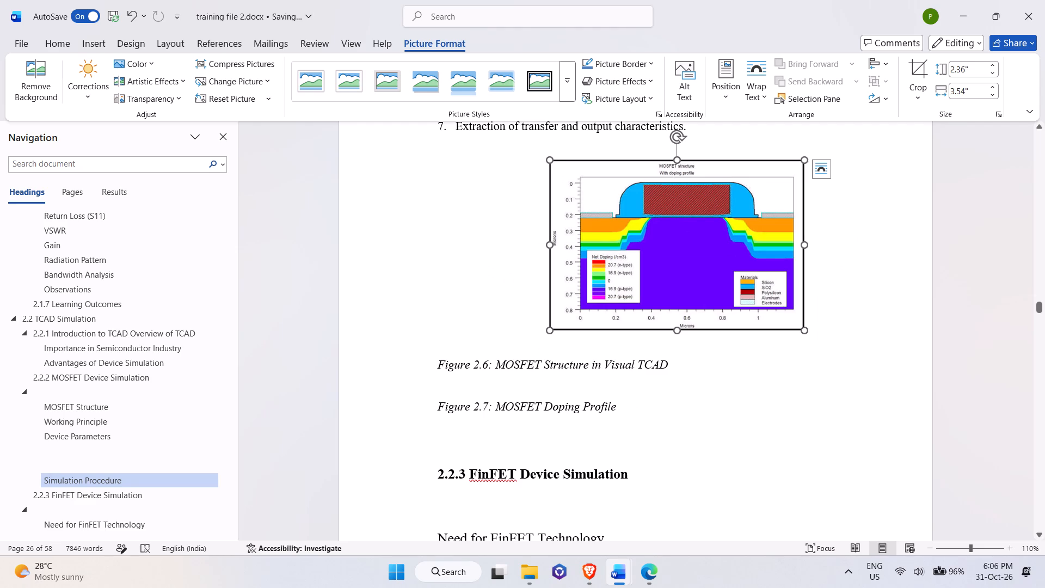
# Centre the Figure 2.6 caption and reduce its font size to 11.
pyautogui.moveTo(435, 362); pyautogui.dragTo(721, 363)
pyautogui.hotkey('ctrl', 'e')
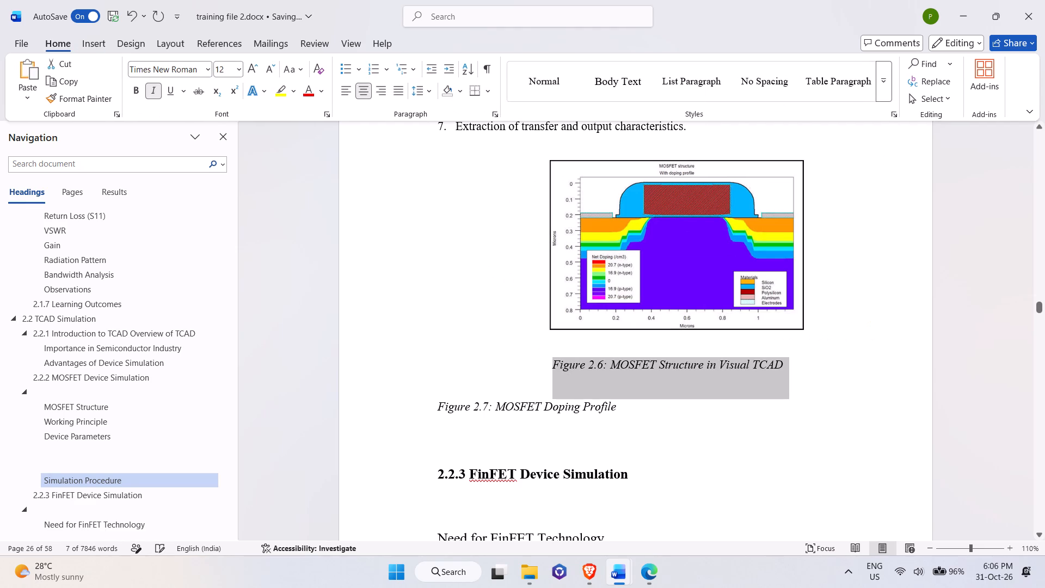
pyautogui.click(267, 66)
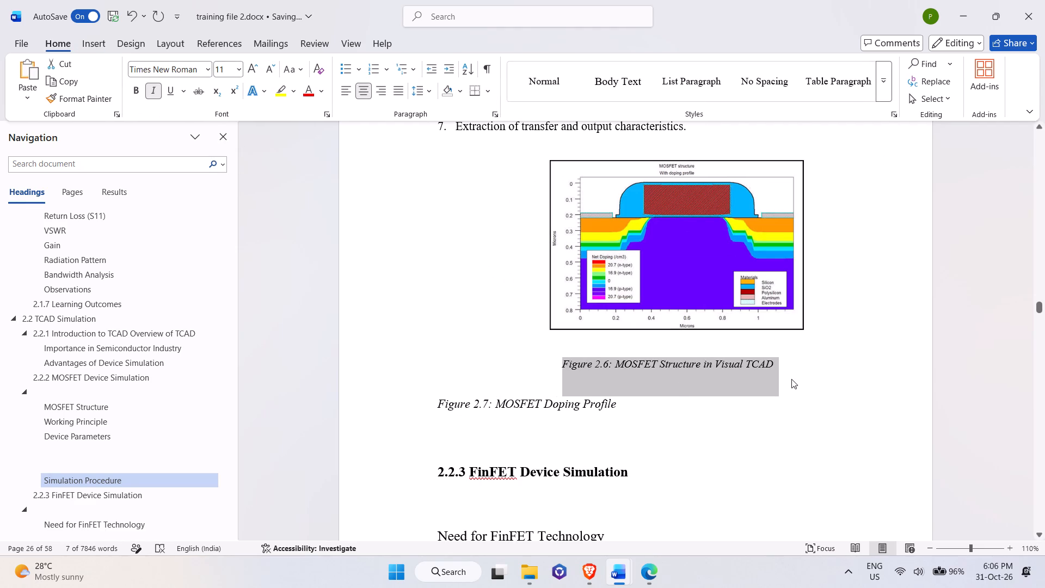
# Add a centred, non-italic blank line between the Figure 2.6 and Figure 2.7 captions.
pyautogui.click(792, 378)
pyautogui.press('Return')
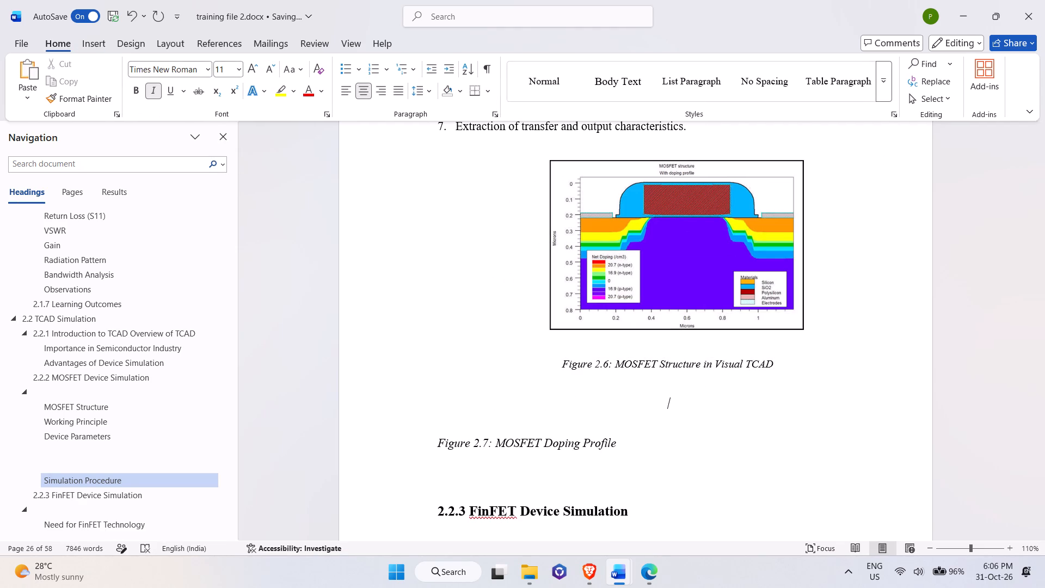
pyautogui.hotkey('ctrl', 'i')
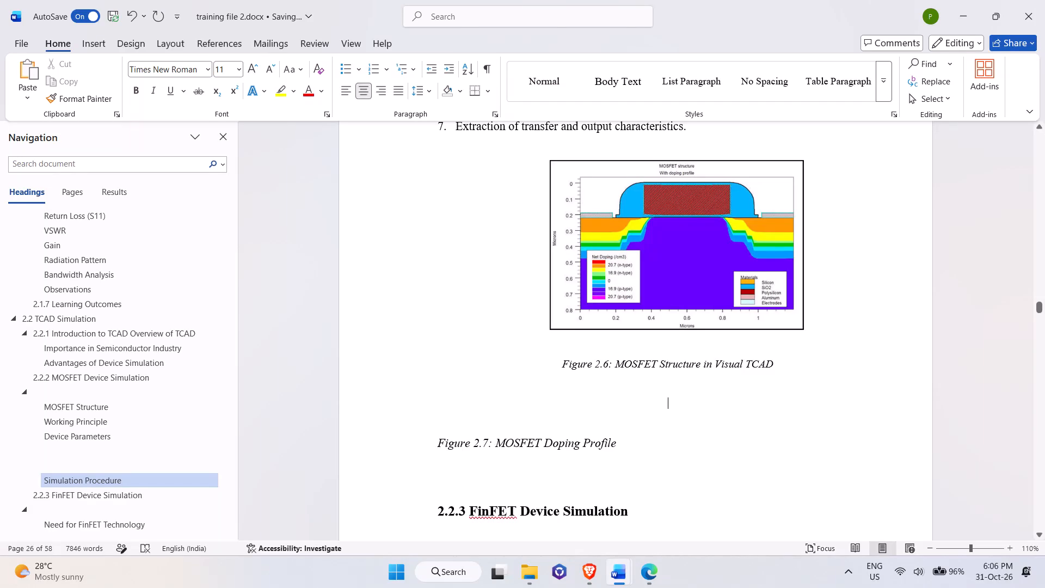
# Copy the Figure 2.7 caption text, switch to Brave and browse image results for "MOSFET Doping Profile TCAD software".
pyautogui.moveTo(500, 443); pyautogui.dragTo(598, 439)
pyautogui.hotkey('ctrl', 'c')
pyautogui.hotkey('alt', 'Tab')
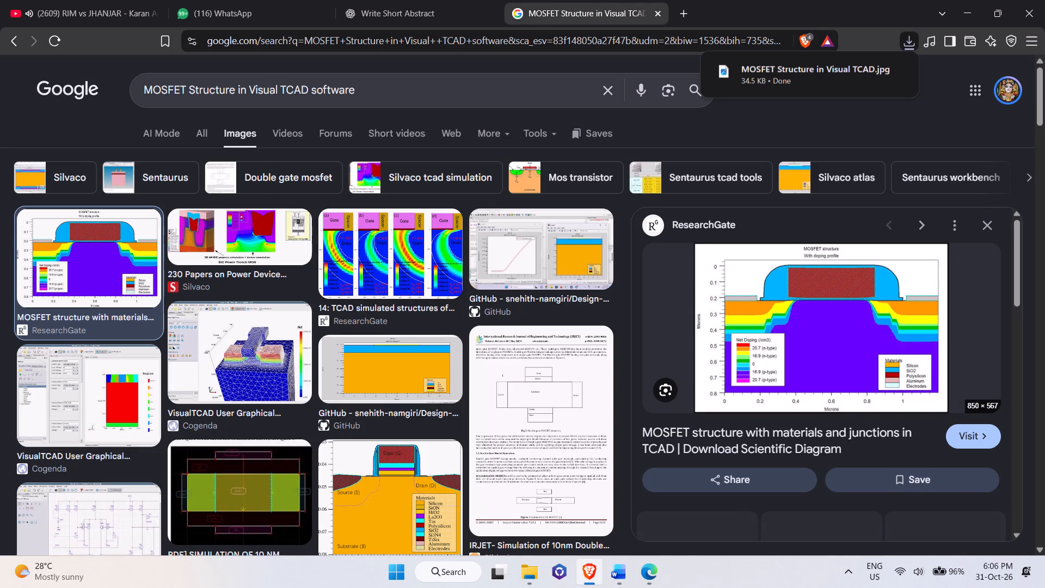
pyautogui.moveTo(278, 88); pyautogui.dragTo(108, 98)
pyautogui.hotkey('ctrl', 'v')
pyautogui.press('Return')
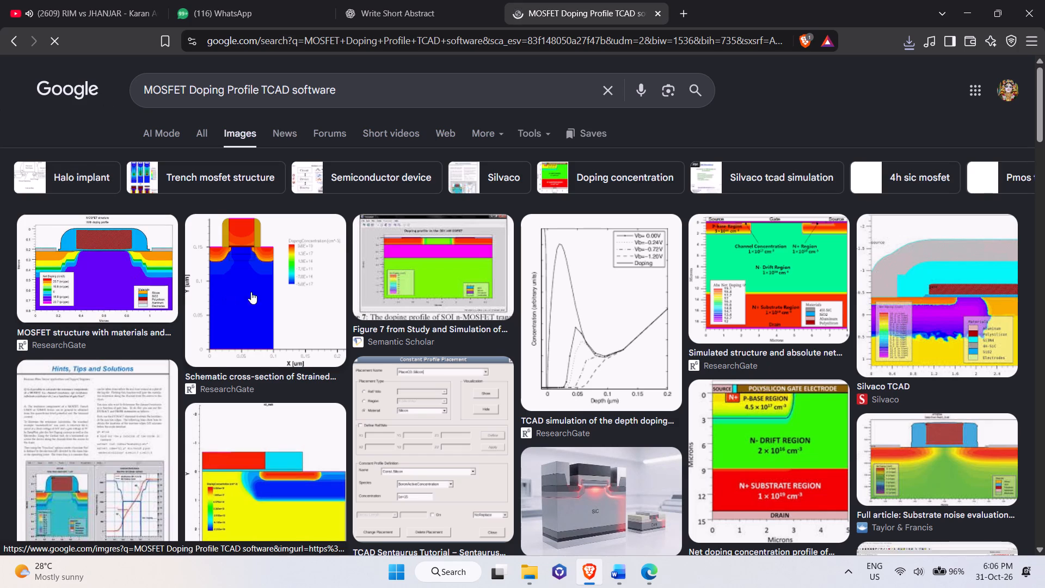
pyautogui.scroll(-2, 379, 377)
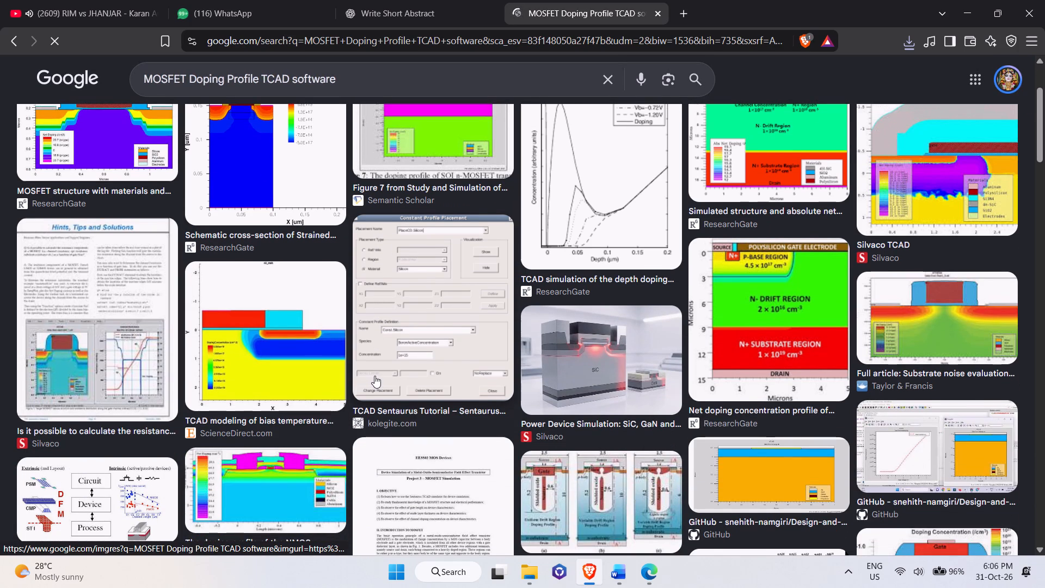
pyautogui.scroll(3, 348, 376)
pyautogui.scroll(-2, 348, 376)
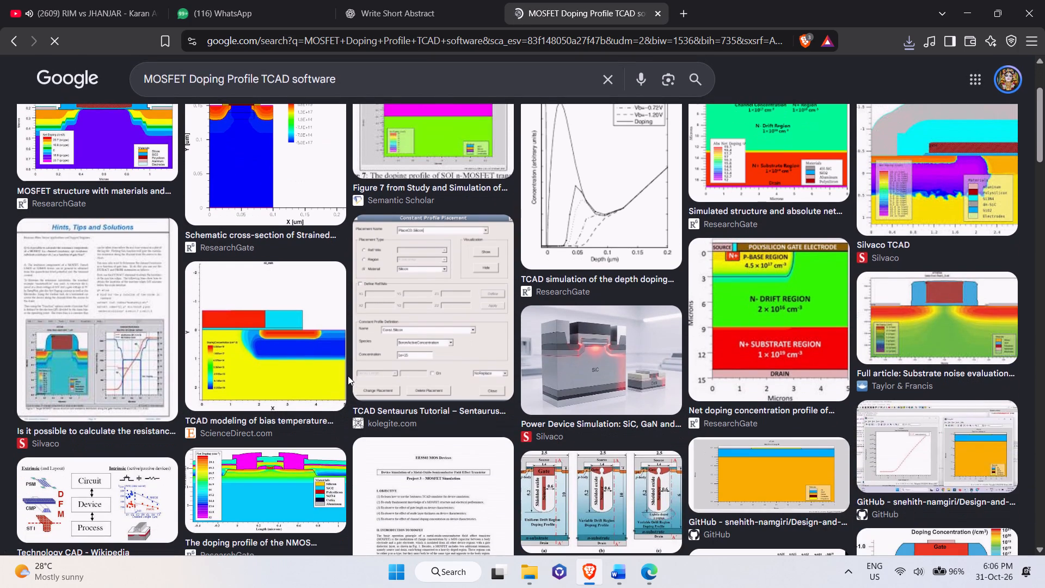
pyautogui.scroll(-3, 346, 376)
pyautogui.scroll(13, 346, 376)
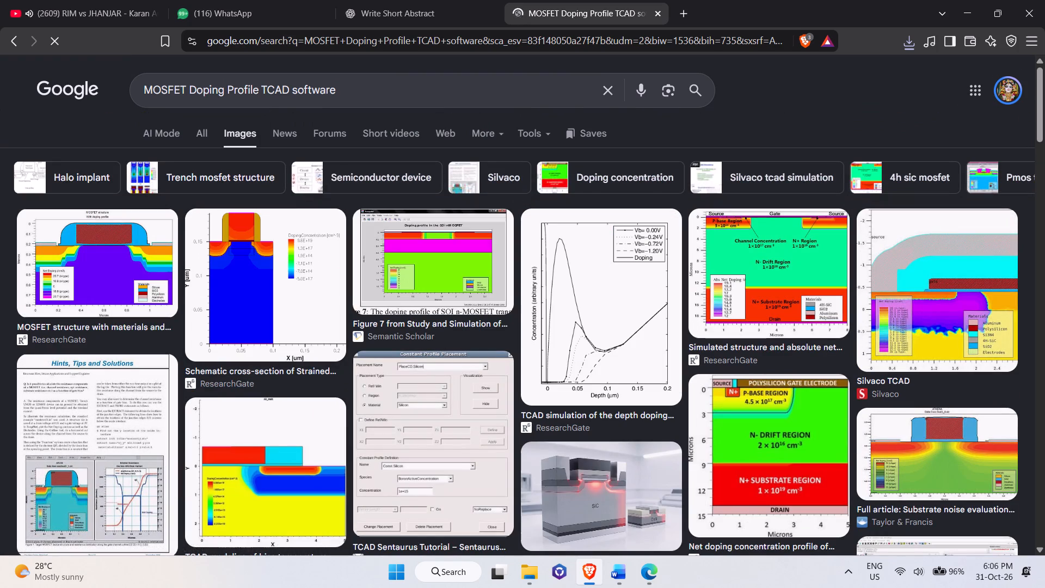
# Change the image search to "MOSFET Doping inTCAD software" and look through the results for a doping profile picture.
pyautogui.click(257, 82)
pyautogui.click(256, 90)
pyautogui.moveTo(256, 90); pyautogui.dragTo(233, 90)
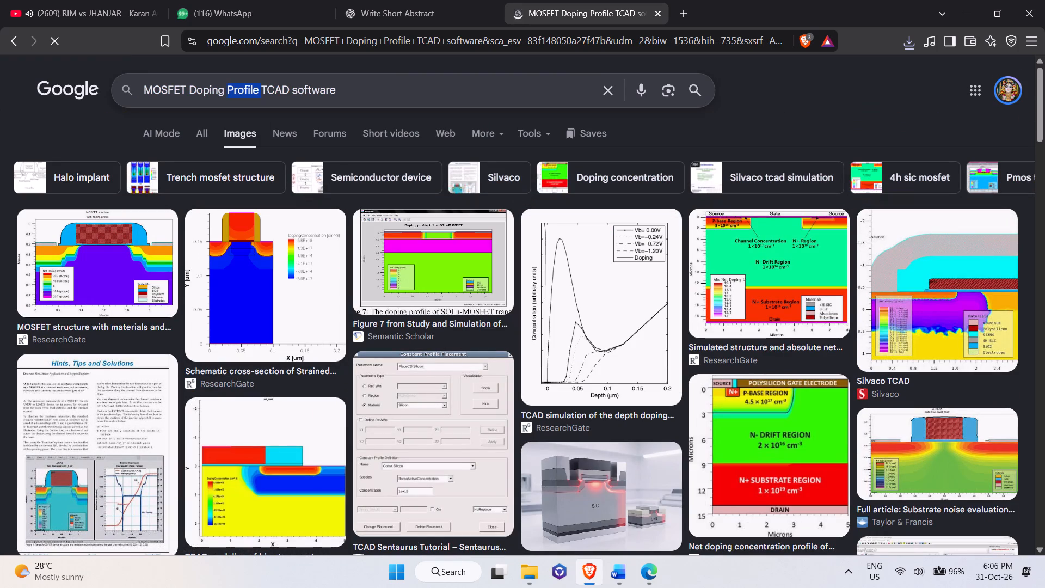
pyautogui.press('i')
pyautogui.press('n')
pyautogui.press('Return')
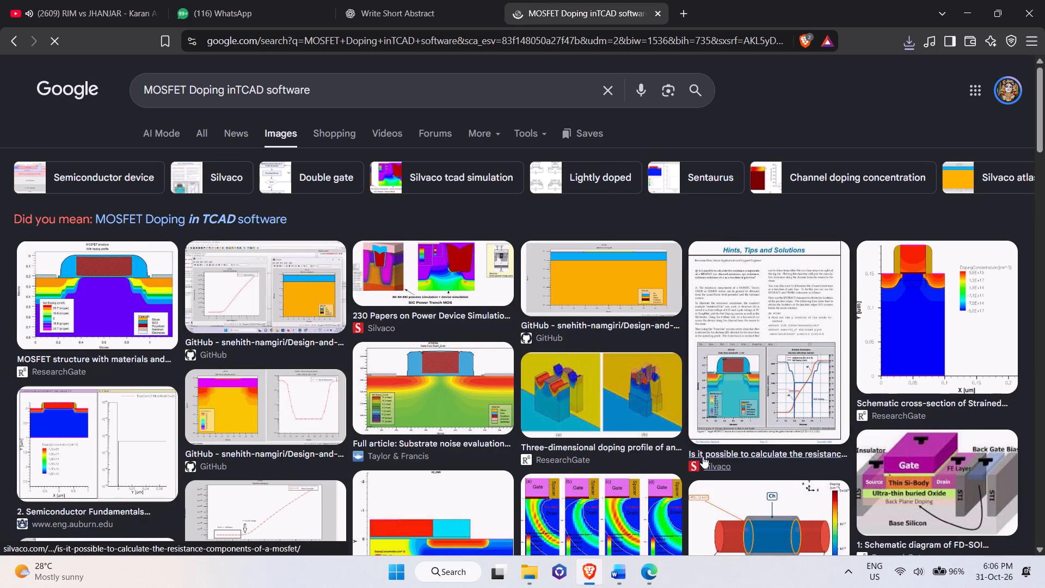
pyautogui.scroll(-2, 703, 456)
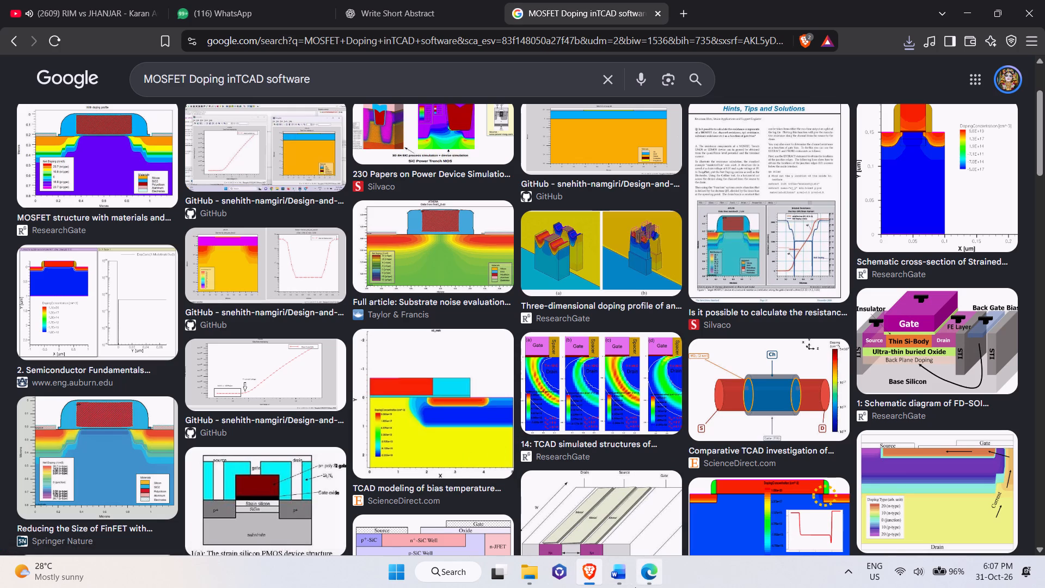
# Switch to Word and delete the whole "Figure 2.7: MOSFET Doping Profile" caption line above section 2.2.3.
pyautogui.click(583, 513)
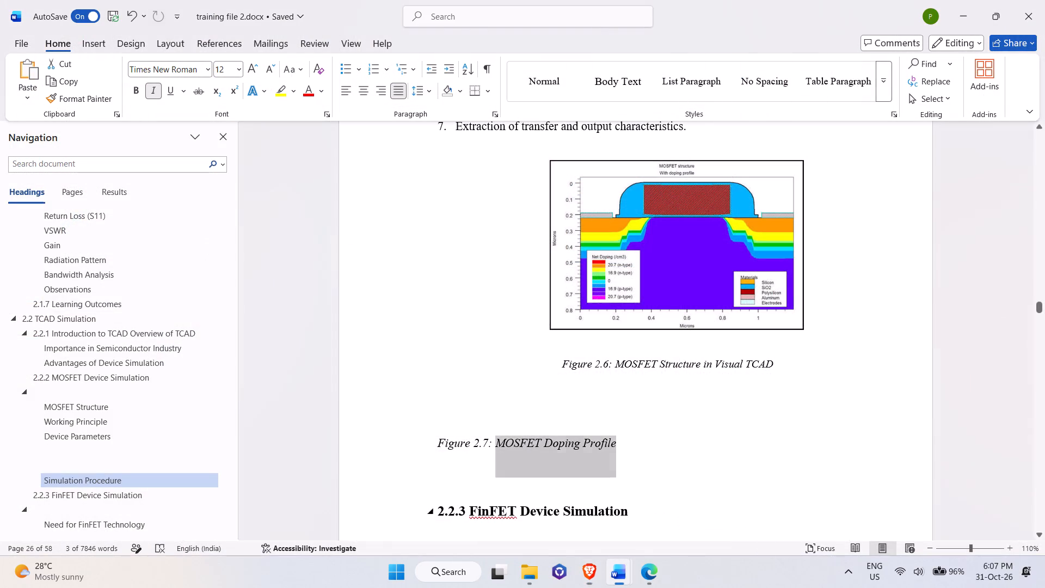
pyautogui.press('BackSpace')
pyautogui.press('BackSpace')
pyautogui.press('BackSpace')
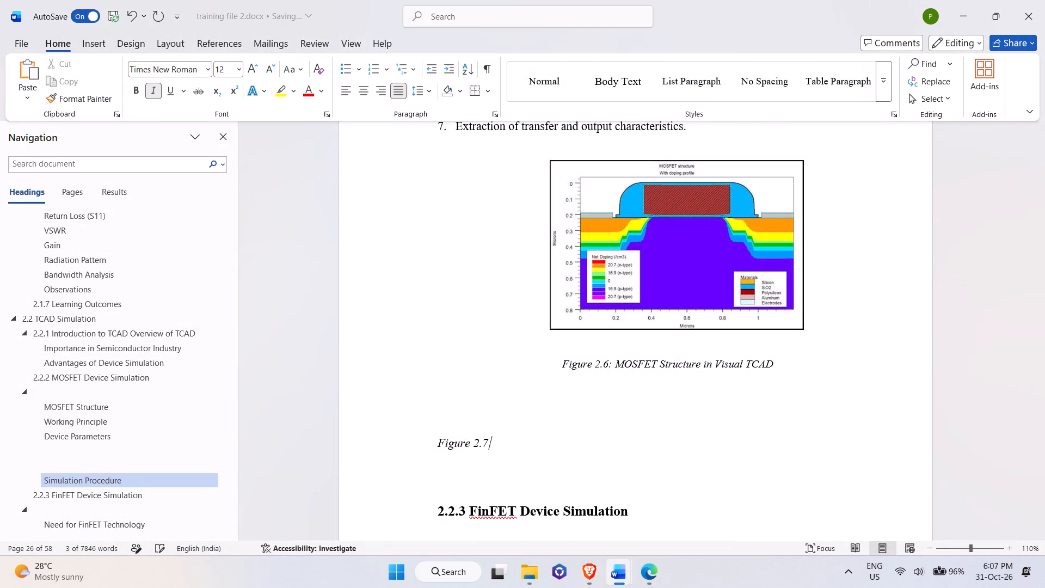
pyautogui.press('BackSpace')
pyautogui.press('BackSpace')
pyautogui.press('BackSpace')
pyautogui.press('BackSpace')
pyautogui.press('BackSpace')
pyautogui.press('BackSpace')
pyautogui.press('BackSpace')
pyautogui.press('BackSpace')
pyautogui.press('BackSpace')
pyautogui.press('BackSpace')
pyautogui.press('BackSpace')
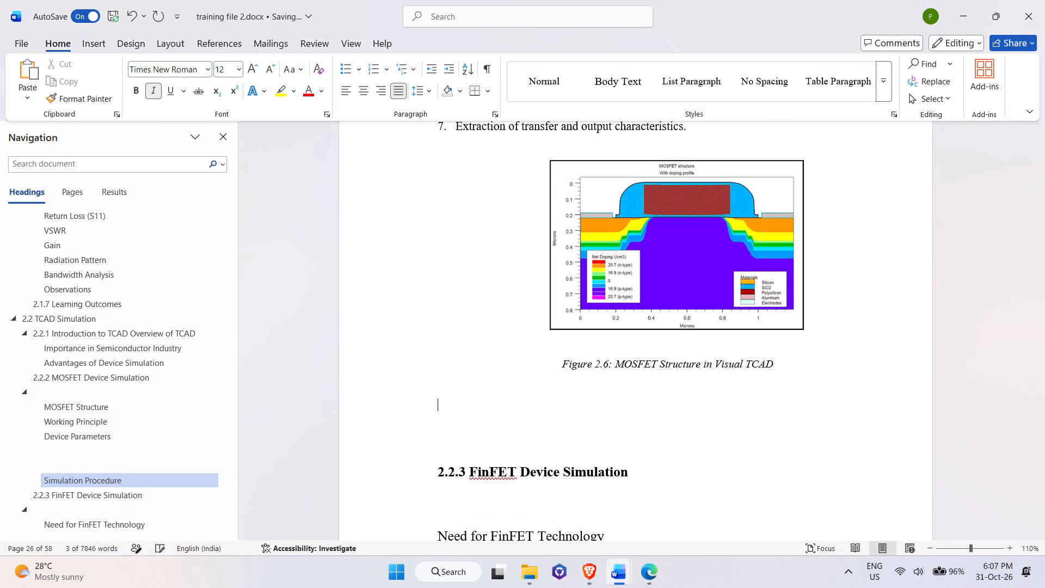
pyautogui.press('BackSpace')
# Renumber the FinFET Device Structure caption under Structure and Operation as Figure 2.7.
pyautogui.scroll(-4, 622, 436)
pyautogui.scroll(-5, 587, 394)
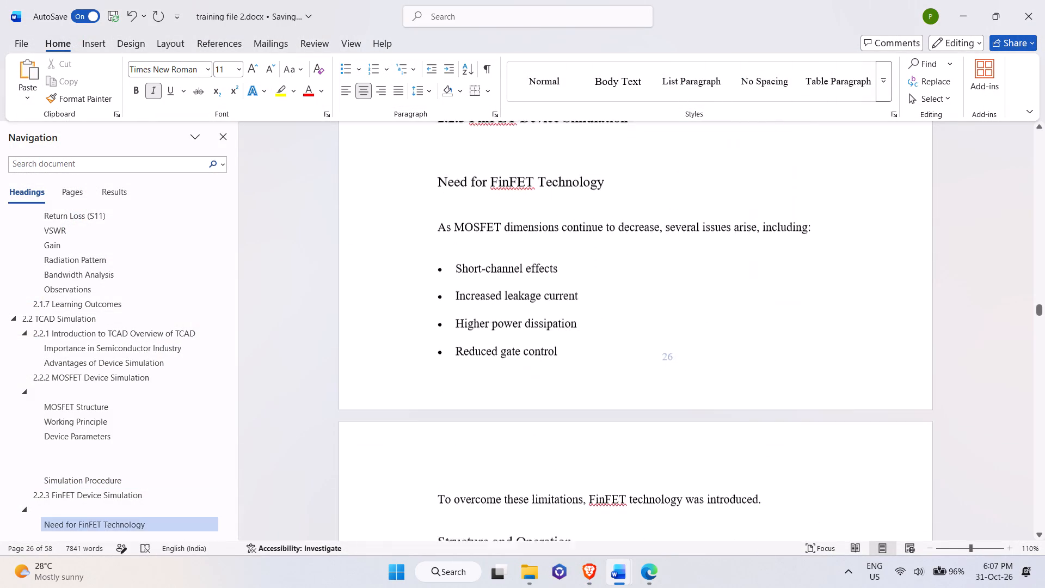
pyautogui.scroll(-8, 589, 390)
pyautogui.click(493, 384)
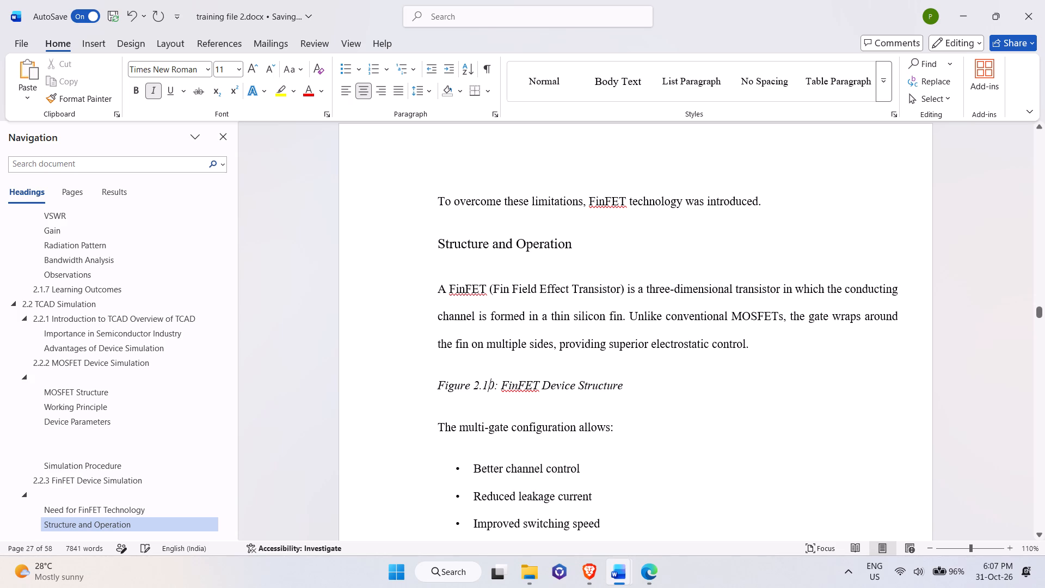
pyautogui.press('Right')
pyautogui.press('BackSpace')
pyautogui.press('BackSpace')
pyautogui.press('7')
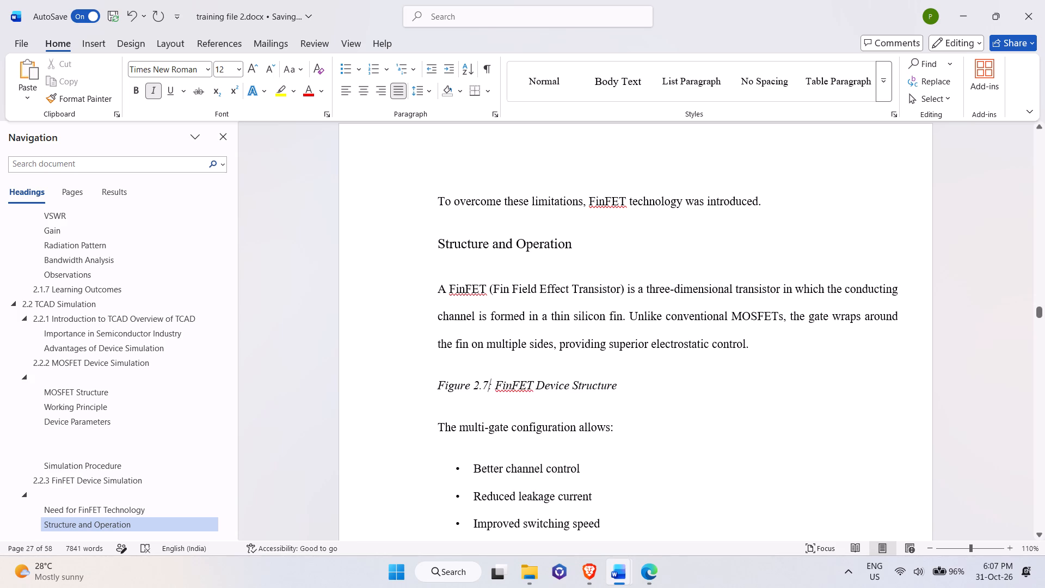
# Copy the caption text "FinFET Device Structure" and search Brave images for "FinFET Device Structure in TCAD software".
pyautogui.moveTo(495, 382); pyautogui.dragTo(644, 378)
pyautogui.hotkey('ctrl', 'c')
pyautogui.hotkey('alt', 'Tab')
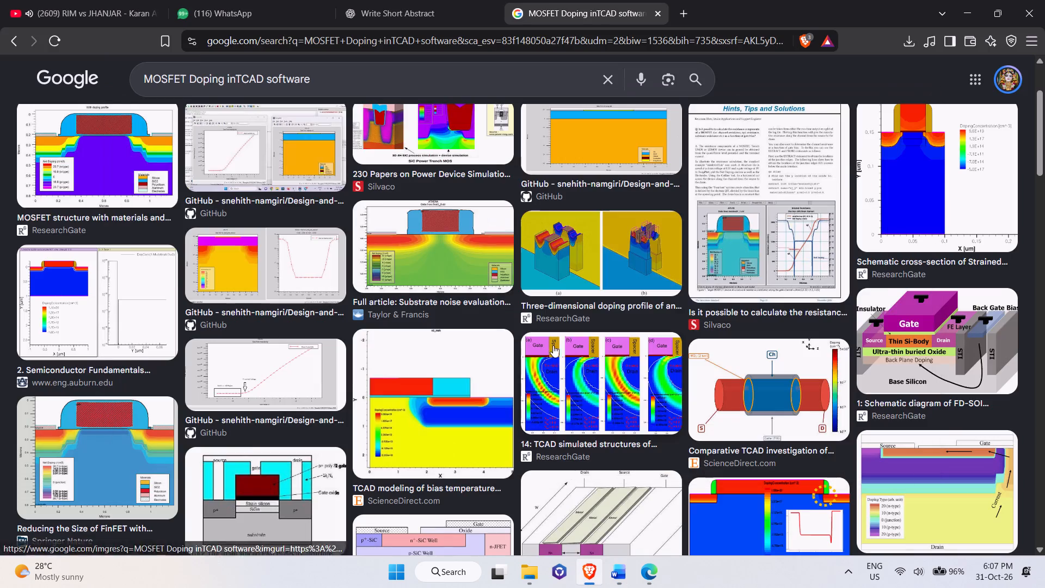
pyautogui.scroll(7, 352, 175)
pyautogui.click(228, 89)
pyautogui.moveTo(227, 89); pyautogui.dragTo(225, 89)
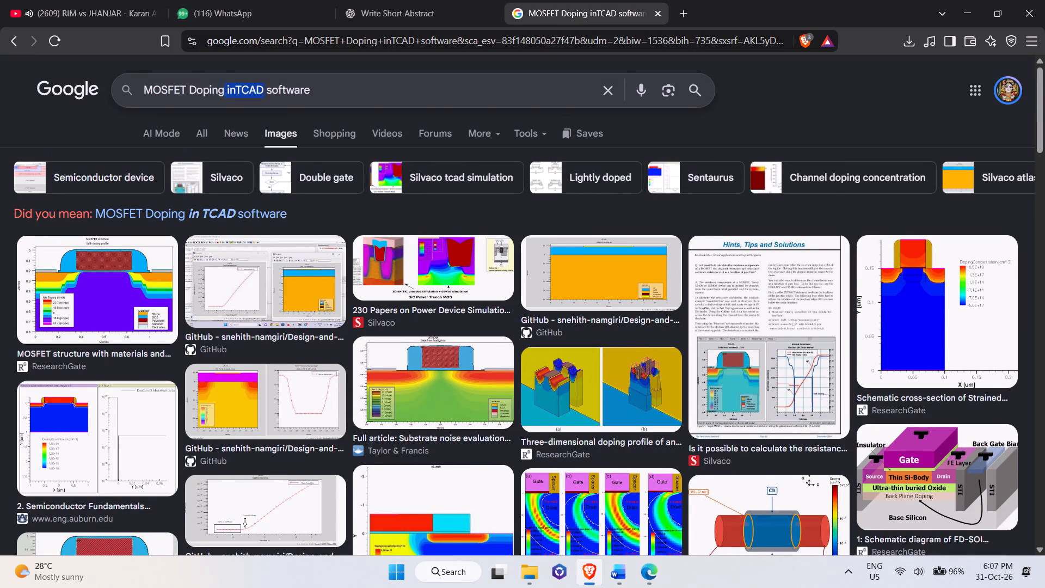
pyautogui.moveTo(225, 89); pyautogui.dragTo(49, 82)
pyautogui.click(238, 113)
pyautogui.moveTo(225, 88); pyautogui.dragTo(95, 92)
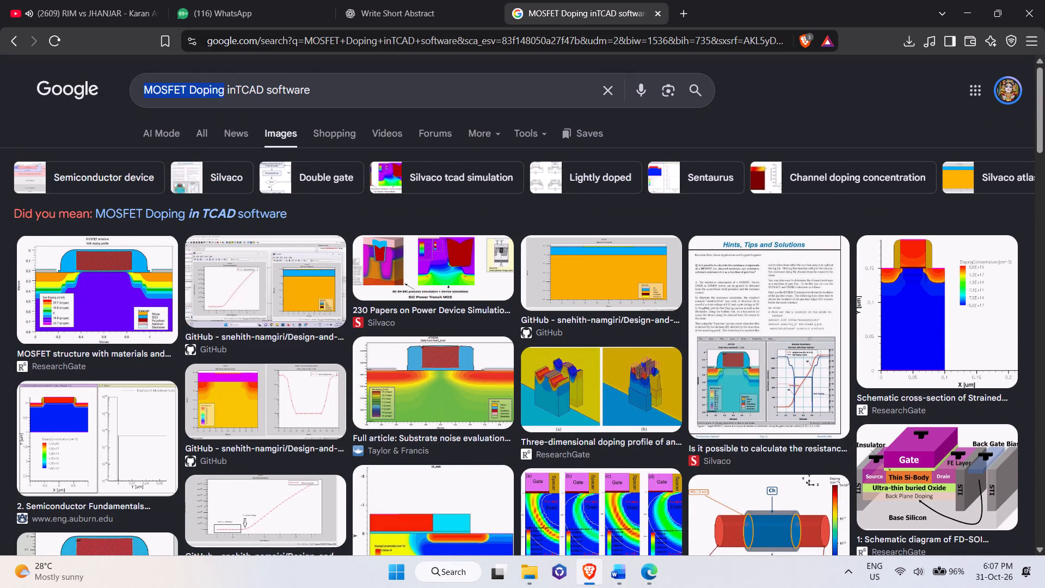
pyautogui.moveTo(95, 92); pyautogui.dragTo(92, 92)
pyautogui.hotkey('ctrl', 'v')
pyautogui.press('Right')
pyautogui.press('Right')
pyautogui.press('Right')
pyautogui.press('space')
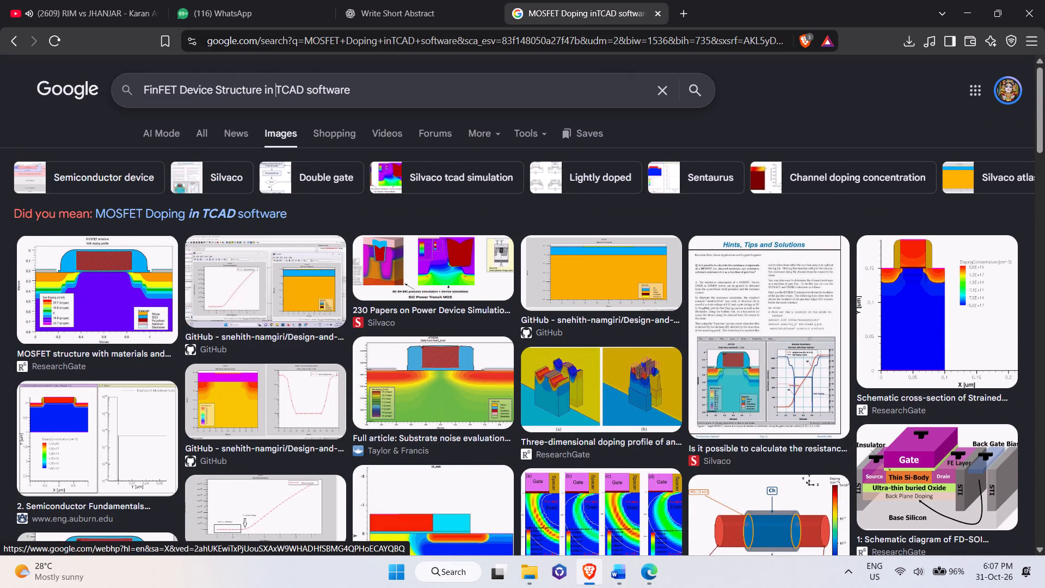
pyautogui.press('Return')
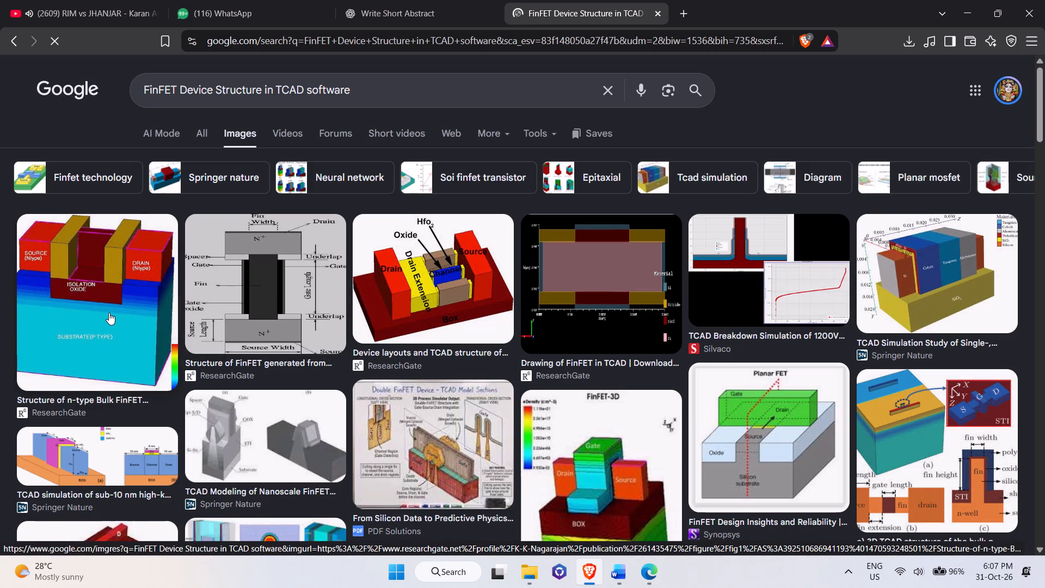
# Browse the results and save the black-background "Drawing of FinFET in TCAD" image to Downloads as FinFET Device Structure.png.
pyautogui.scroll(-1, 374, 372)
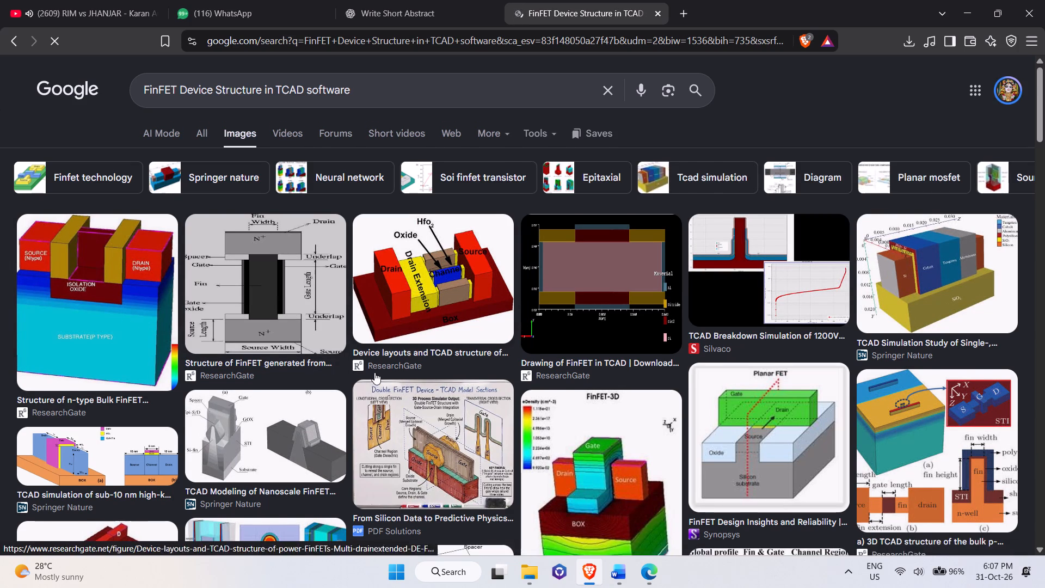
pyautogui.scroll(-1, 374, 372)
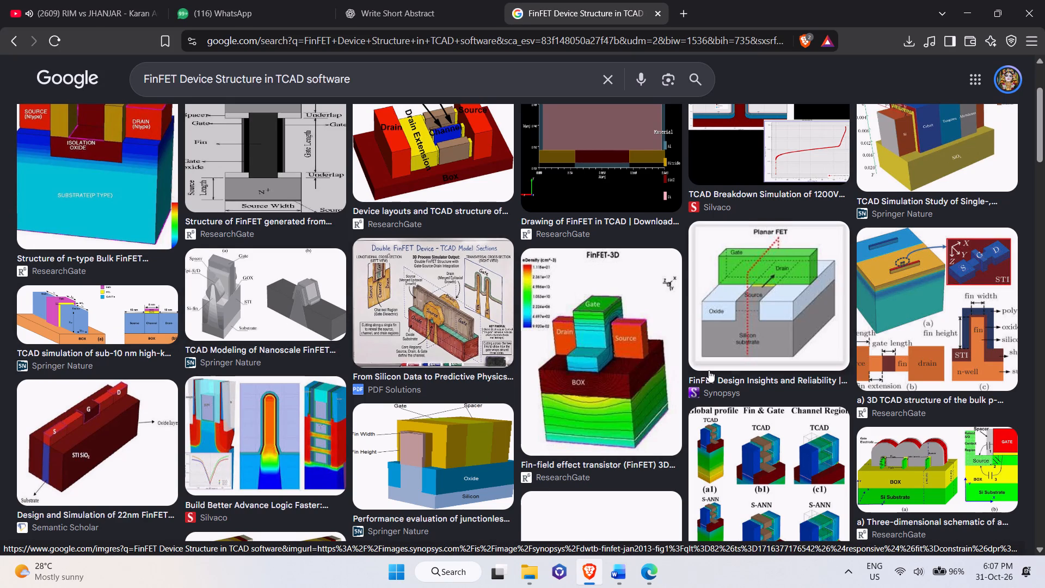
pyautogui.scroll(2, 746, 364)
pyautogui.scroll(-2, 766, 375)
pyautogui.scroll(2, 766, 375)
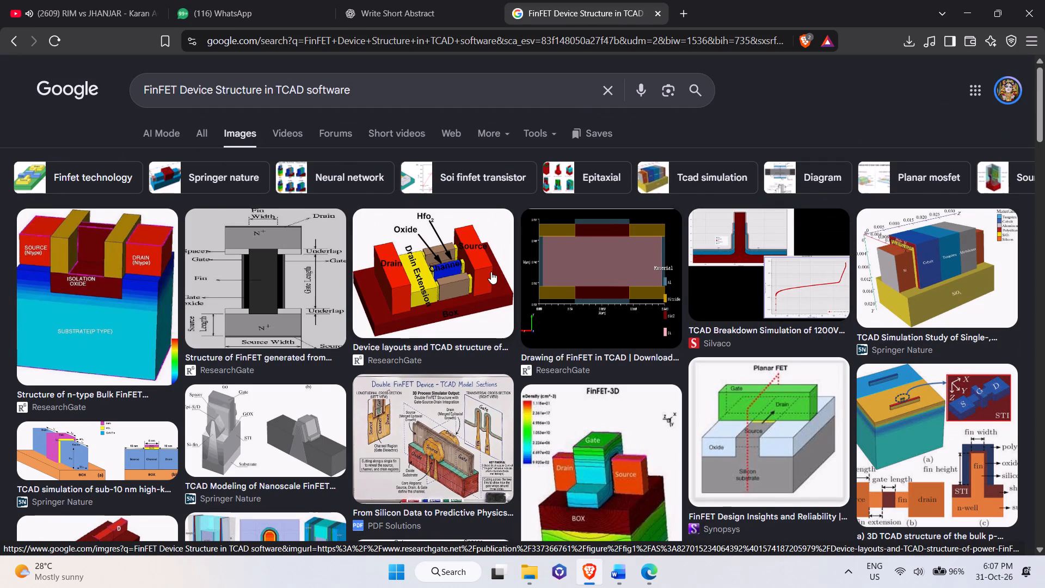
pyautogui.rightClick(588, 267)
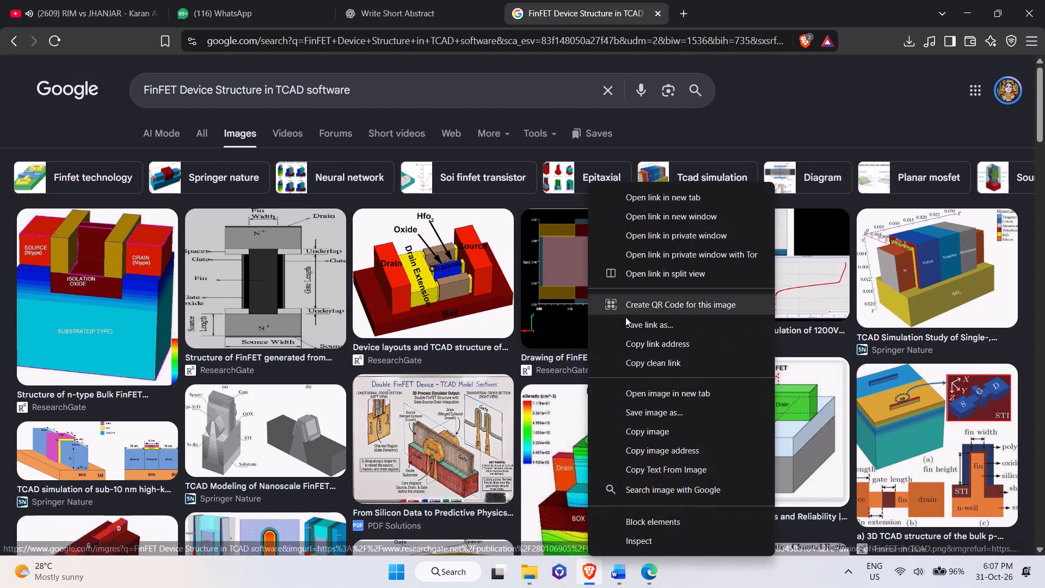
pyautogui.click(655, 412)
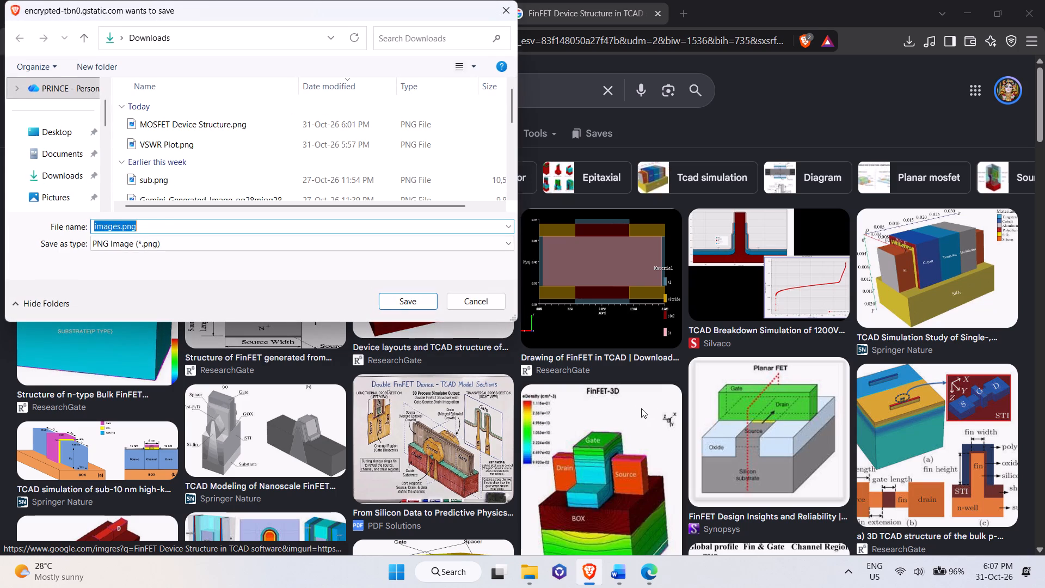
pyautogui.hotkey('ctrl', 'v')
pyautogui.press('Return')
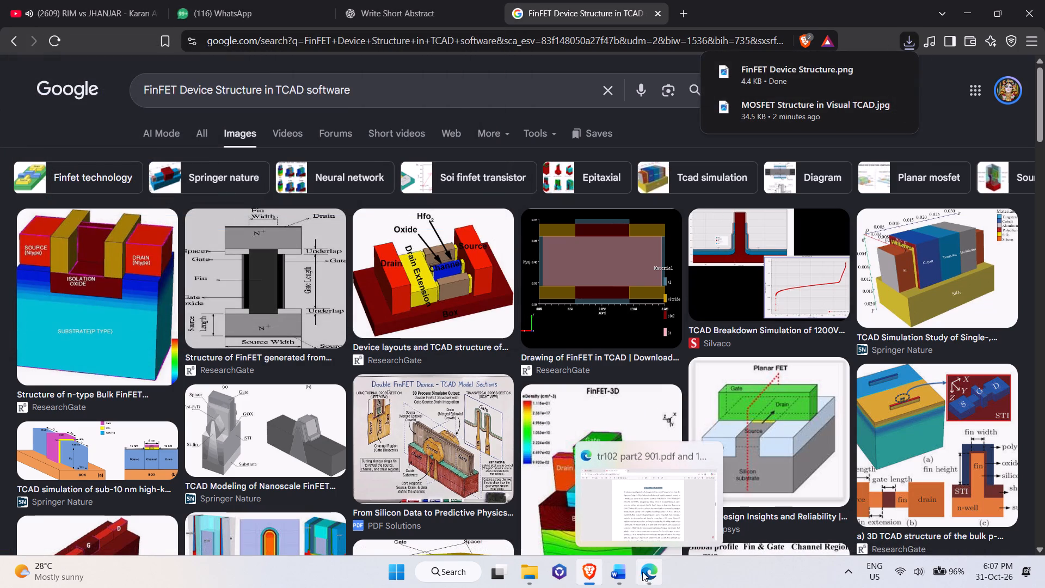
# In Word, add a centred line above the Figure 2.7 caption and insert FinFET Device Structure.png from Downloads there.
pyautogui.click(568, 528)
pyautogui.click(504, 352)
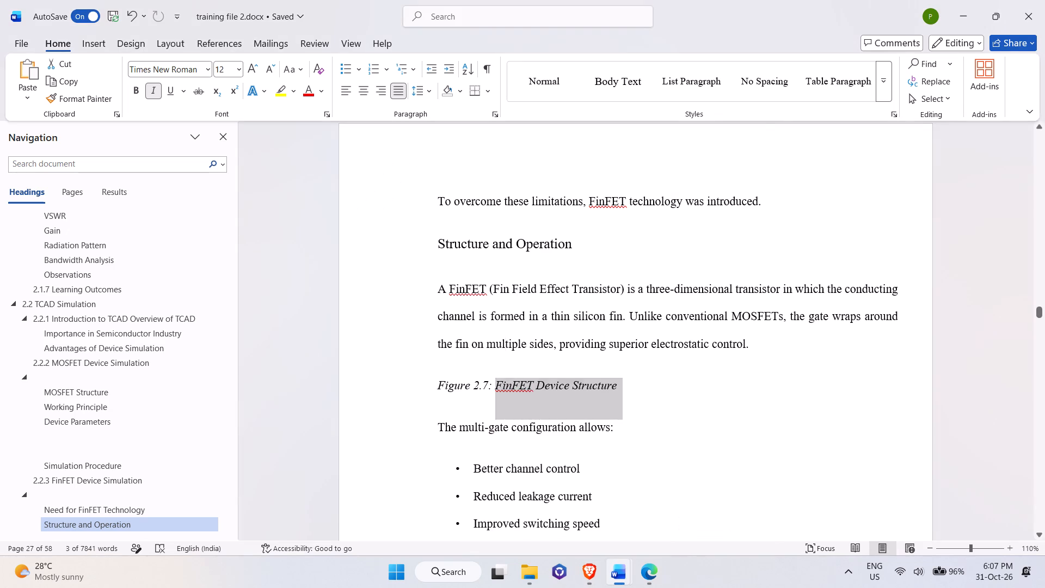
pyautogui.click(764, 341)
pyautogui.press('Return')
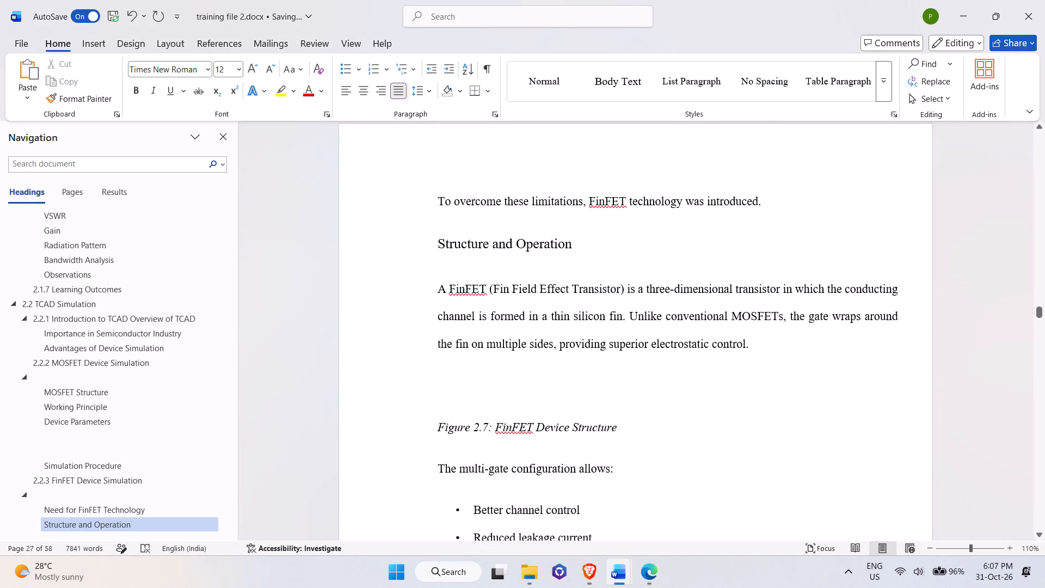
pyautogui.hotkey('ctrl', 'e')
pyautogui.click(96, 48)
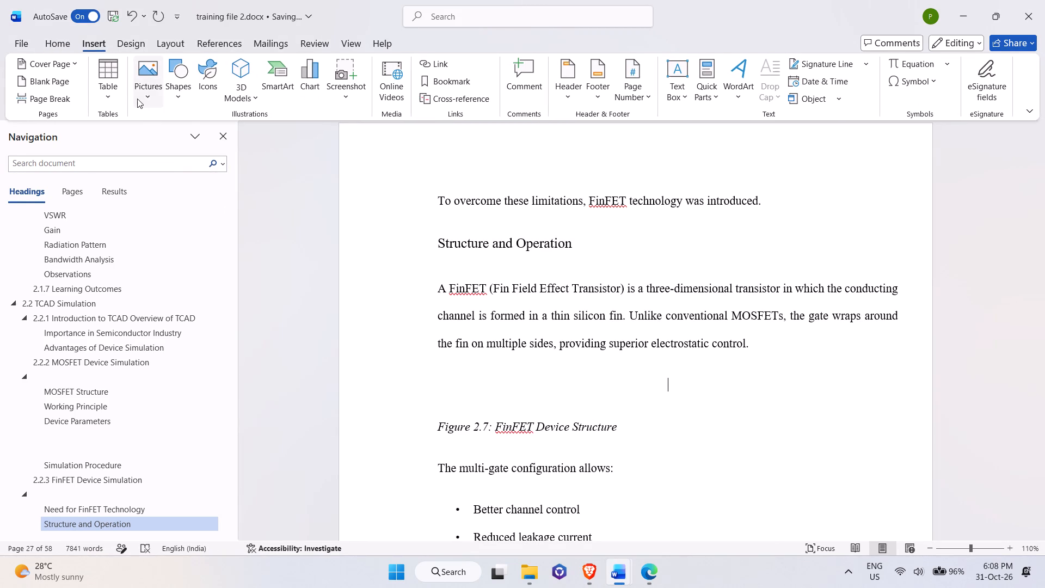
pyautogui.click(142, 99)
pyautogui.click(173, 143)
pyautogui.click(194, 125)
pyautogui.press('Return')
# Shrink the inserted FinFET device structure picture proportionally above the Figure 2.7 caption.
pyautogui.scroll(-3, 815, 473)
pyautogui.moveTo(851, 430); pyautogui.dragTo(829, 413)
pyautogui.click(806, 362)
pyautogui.moveTo(850, 428); pyautogui.dragTo(711, 301)
# Centre the Figure 2.7 FinFET Device Structure caption and reduce its font size to 11.
pyautogui.moveTo(647, 342); pyautogui.dragTo(362, 317)
pyautogui.click(543, 360)
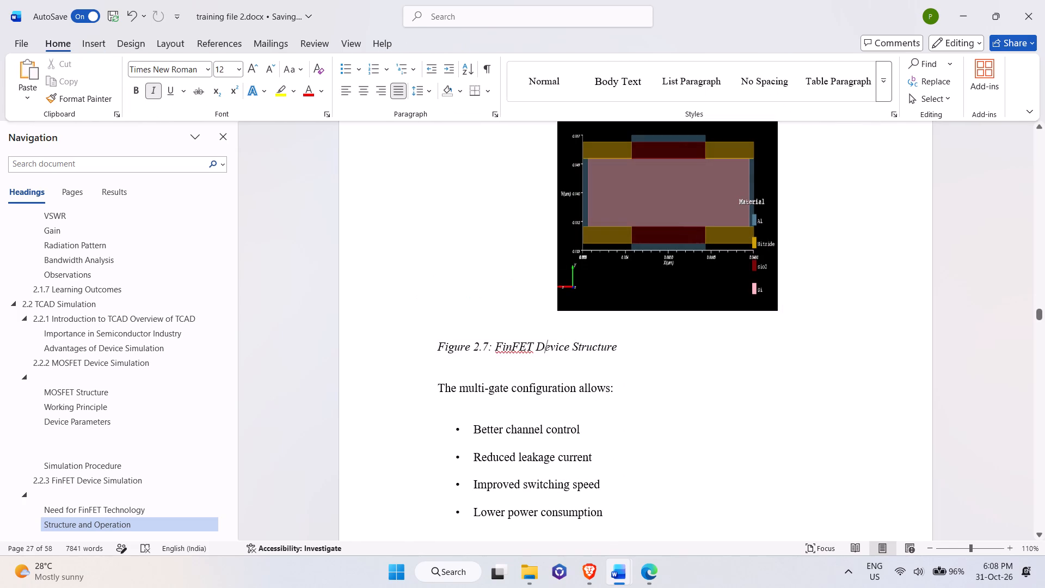
pyautogui.moveTo(429, 344); pyautogui.dragTo(655, 347)
pyautogui.hotkey('ctrl', 'e')
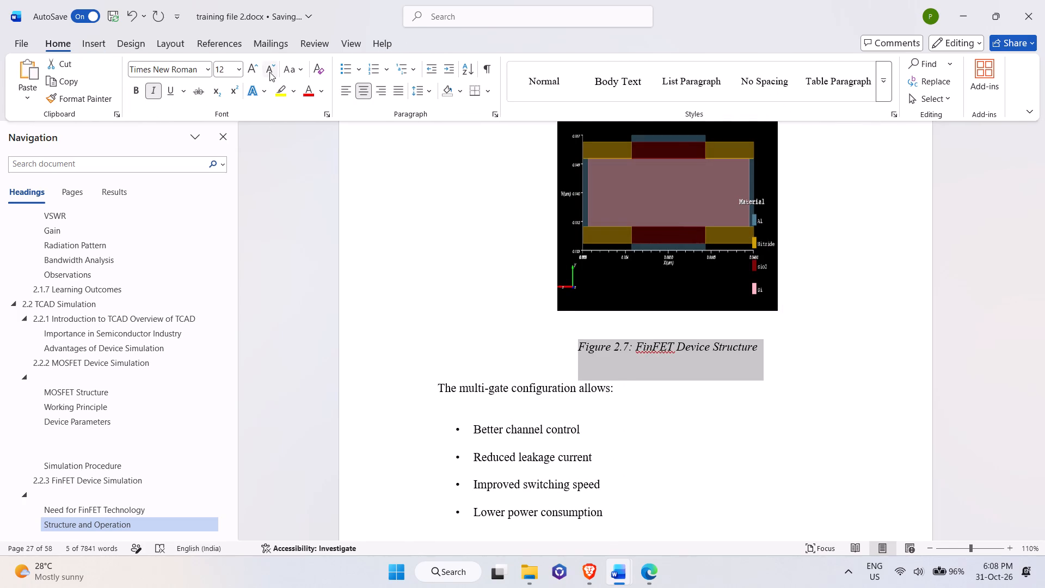
pyautogui.click(269, 72)
# Renumber the FinFET Mesh Structure caption under Simulation Procedure as Figure 2.8.
pyautogui.scroll(3, 789, 331)
pyautogui.scroll(-4, 669, 384)
pyautogui.scroll(-4, 604, 428)
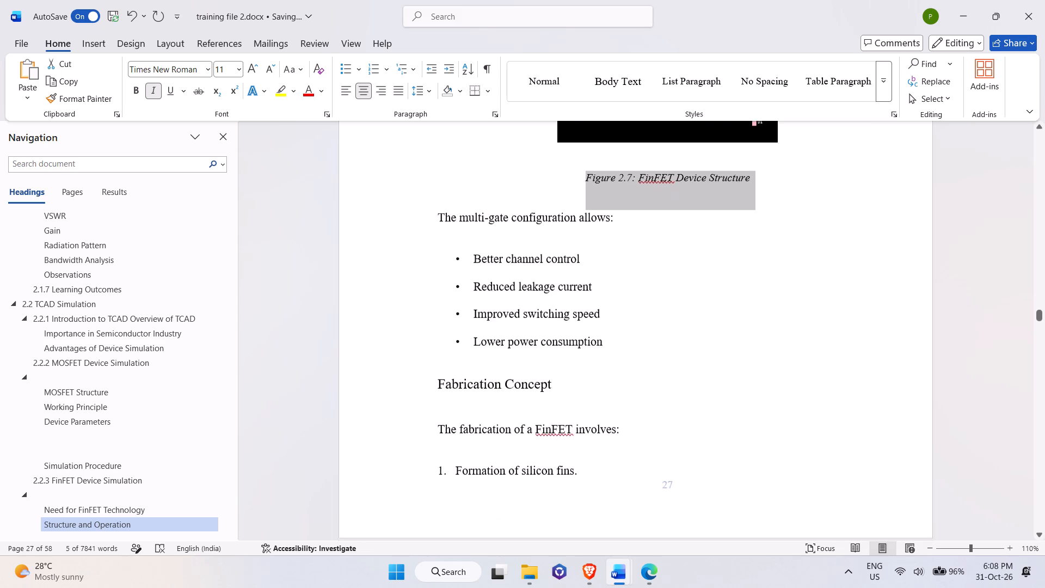
pyautogui.scroll(-19, 604, 428)
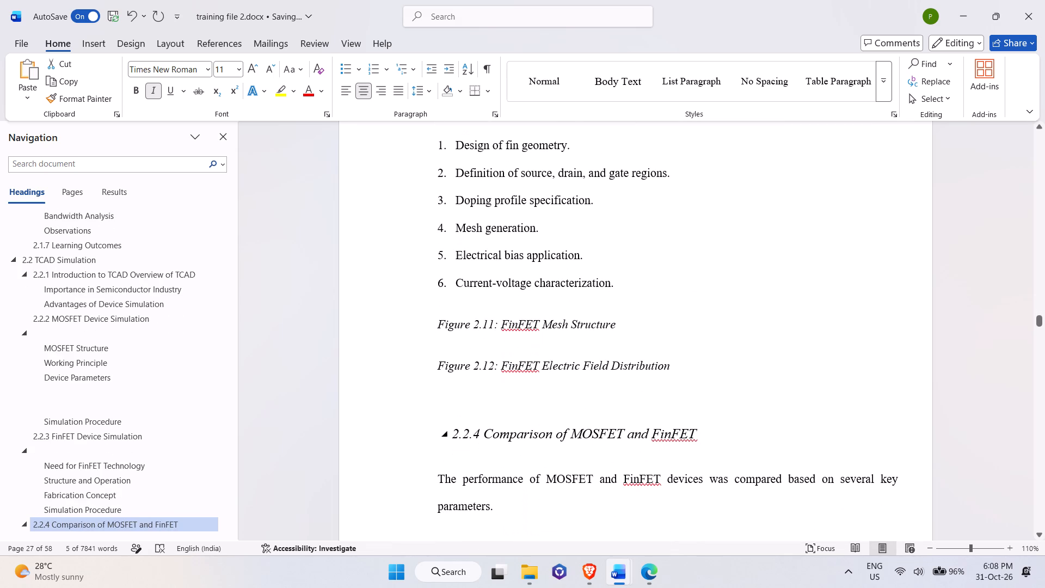
pyautogui.click(494, 332)
pyautogui.press('BackSpace')
pyautogui.press('BackSpace')
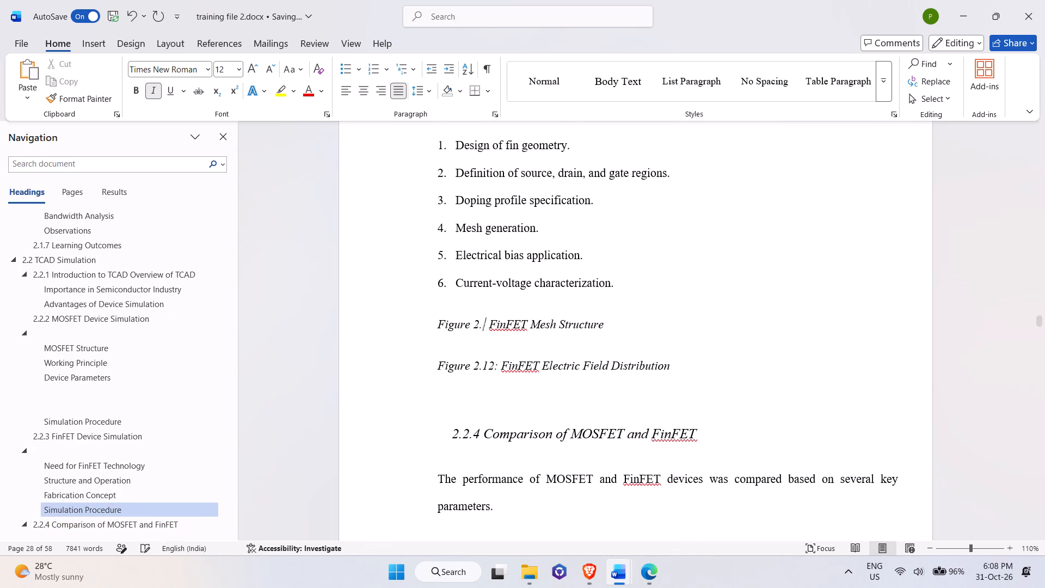
pyautogui.press('BackSpace')
pyautogui.press('8')
pyautogui.press('BackSpace')
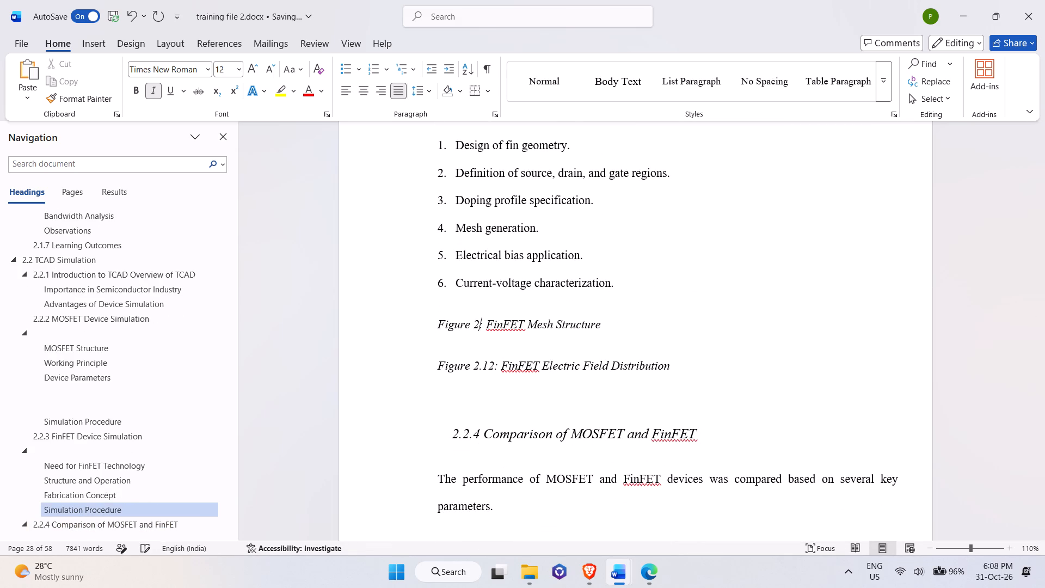
pyautogui.write('.8')
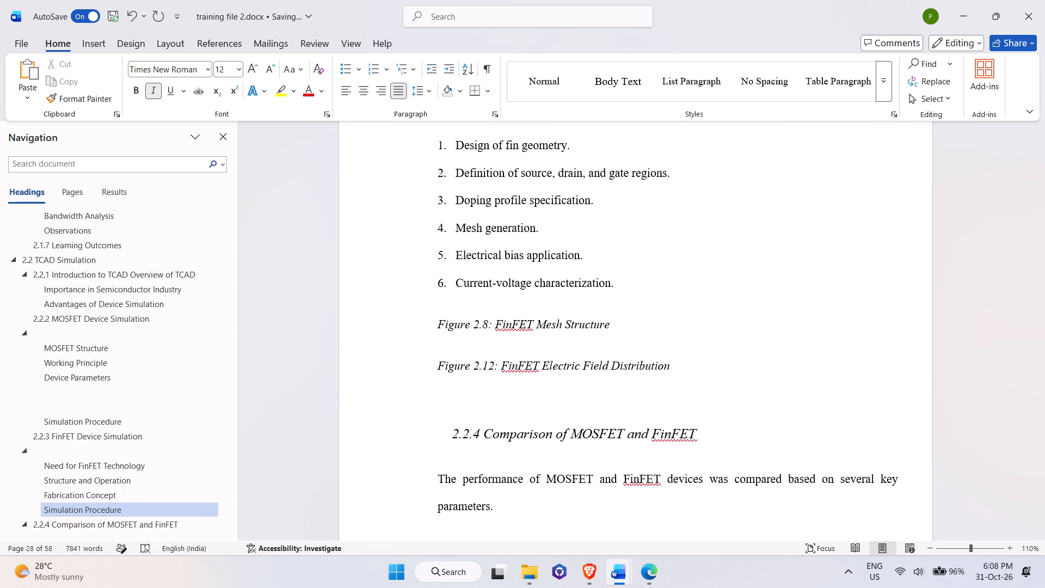
# Copy the caption text "FinFET Mesh Structure" and, in Brave, search images for it, keeping "in TCAD software" in the query.
pyautogui.moveTo(496, 321); pyautogui.dragTo(512, 322)
pyautogui.moveTo(512, 322); pyautogui.dragTo(638, 321)
pyautogui.hotkey('ctrl', 'x')
pyautogui.hotkey('ctrl', 'c')
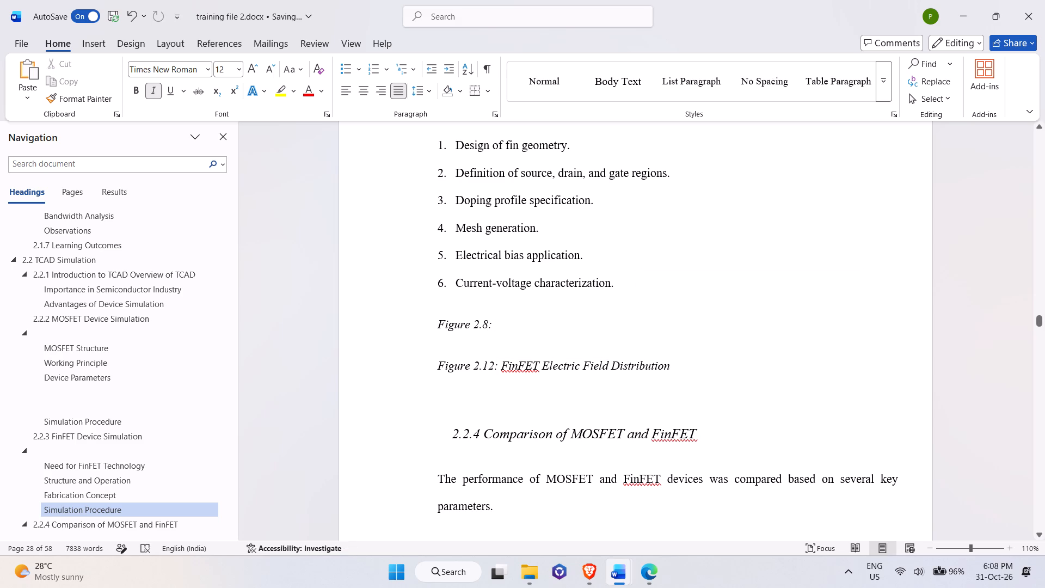
pyautogui.hotkey('ctrl', 'z')
pyautogui.hotkey('ctrl', 'c')
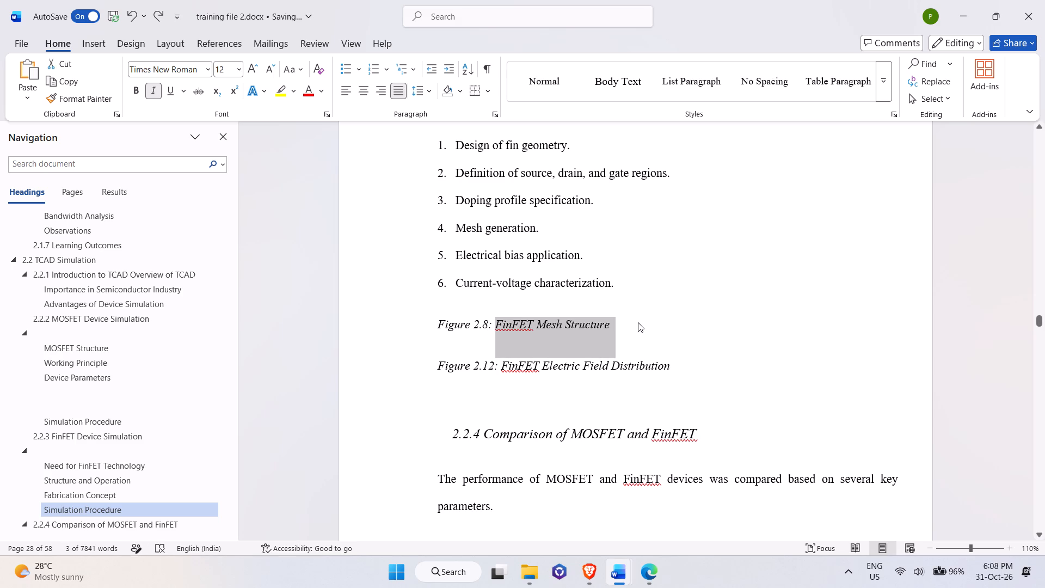
pyautogui.hotkey('alt', 'Tab')
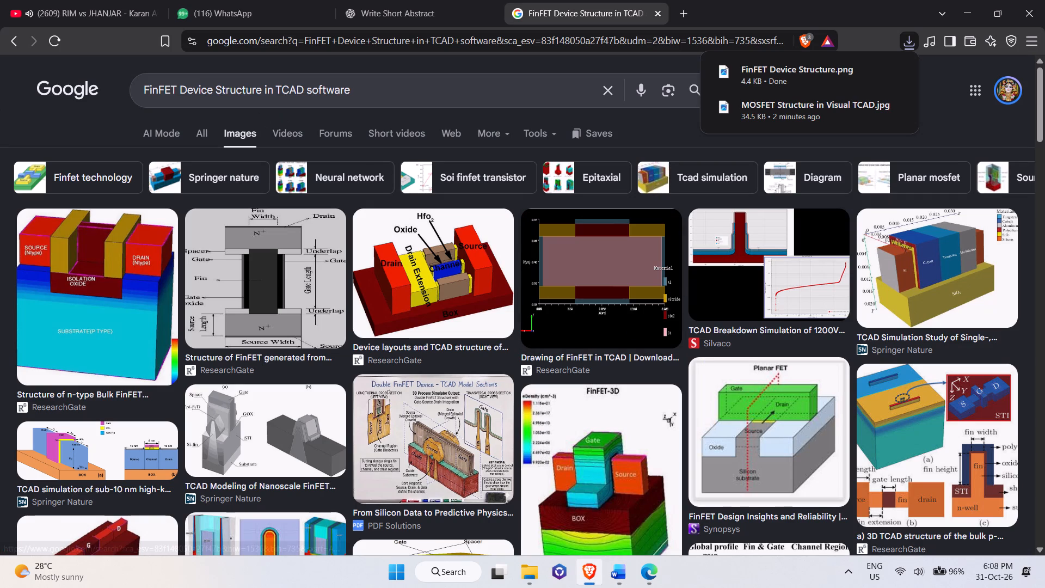
pyautogui.moveTo(264, 89); pyautogui.dragTo(121, 78)
pyautogui.hotkey('ctrl', 'v')
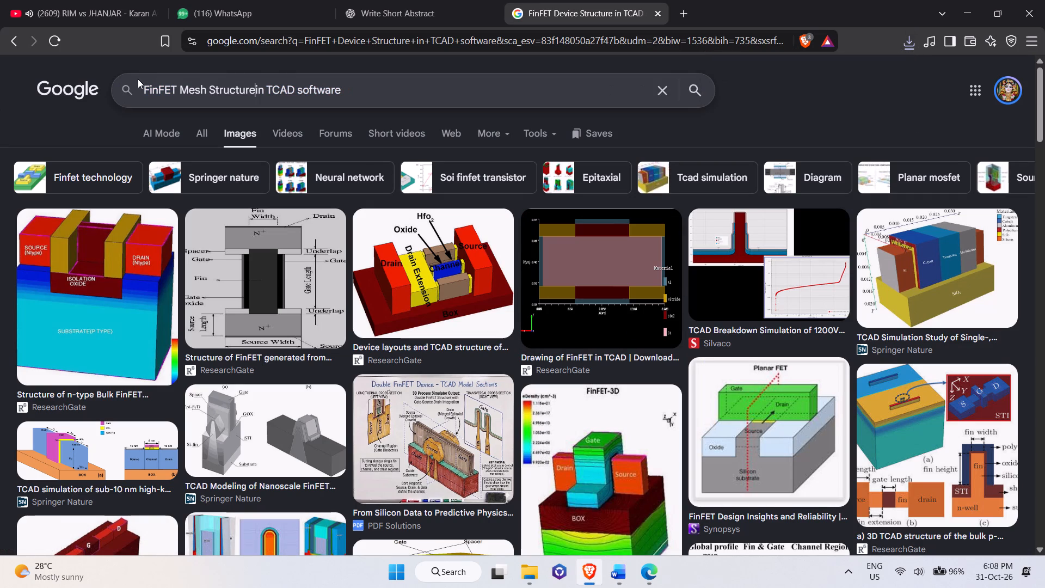
pyautogui.press('Return')
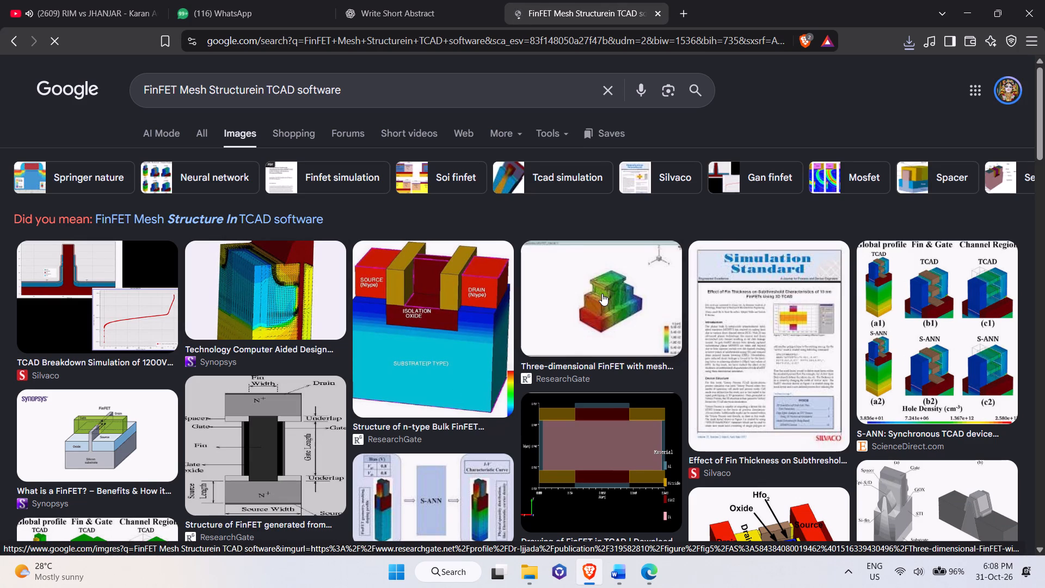
# Browse the results and save SemiWiki's "3D TCAD Simulation of Silicon Power Devices" image to Downloads as FinFET Mesh Structure.jpg.
pyautogui.scroll(-2, 602, 293)
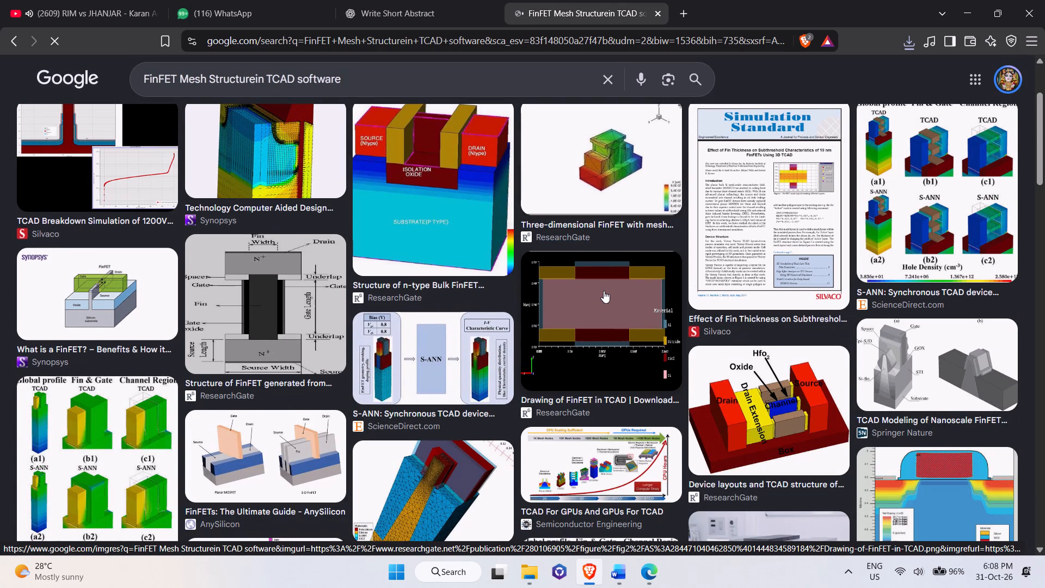
pyautogui.click(600, 177)
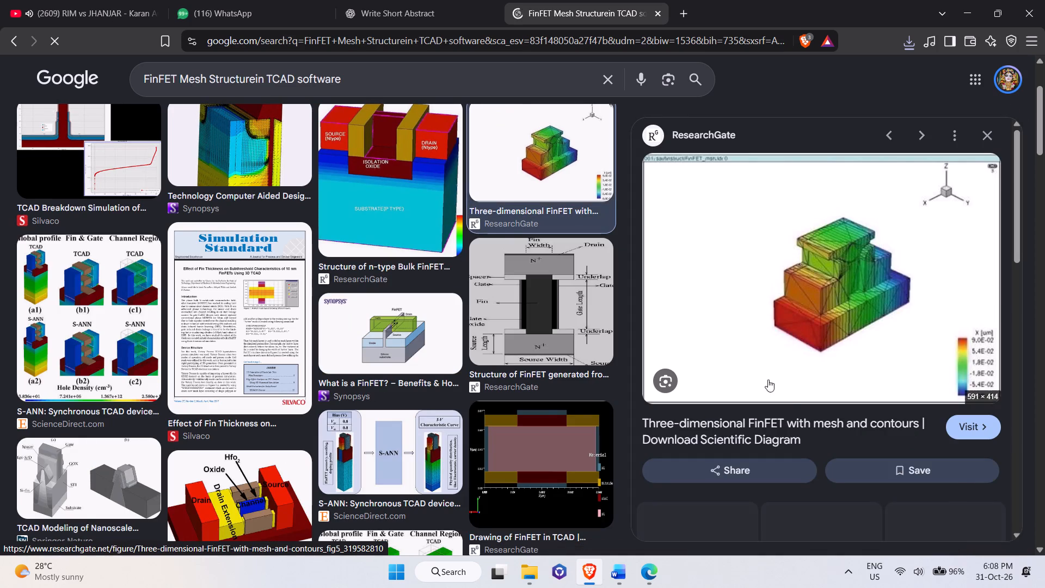
pyautogui.scroll(-2, 395, 333)
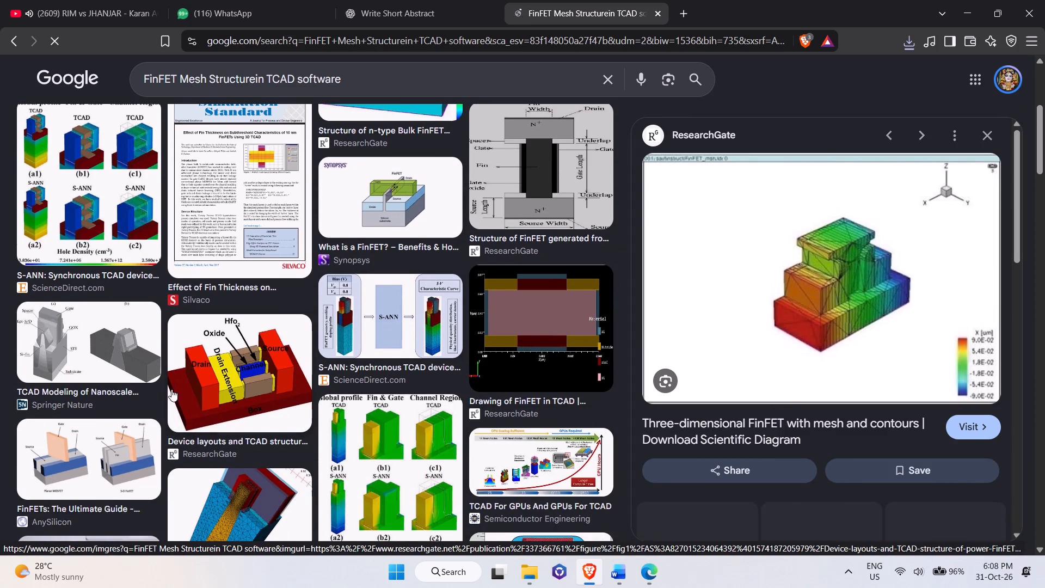
pyautogui.scroll(-2, 163, 405)
pyautogui.click(235, 389)
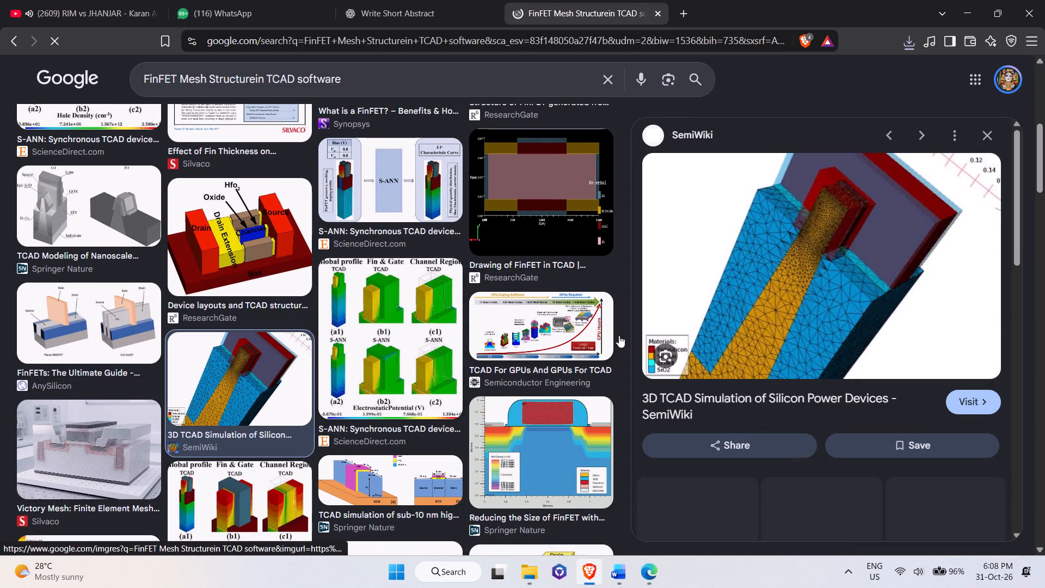
pyautogui.rightClick(772, 281)
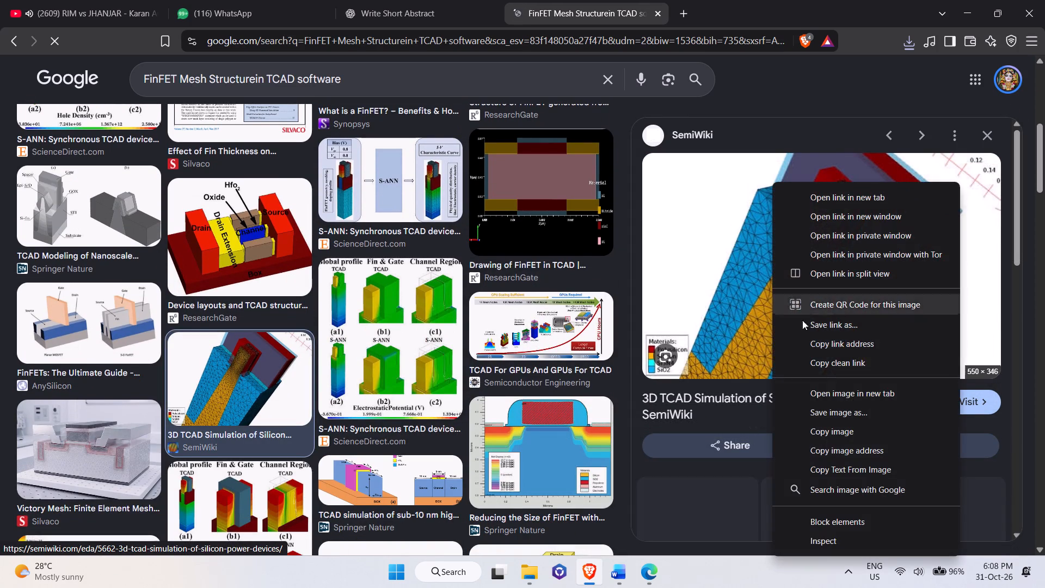
pyautogui.click(849, 421)
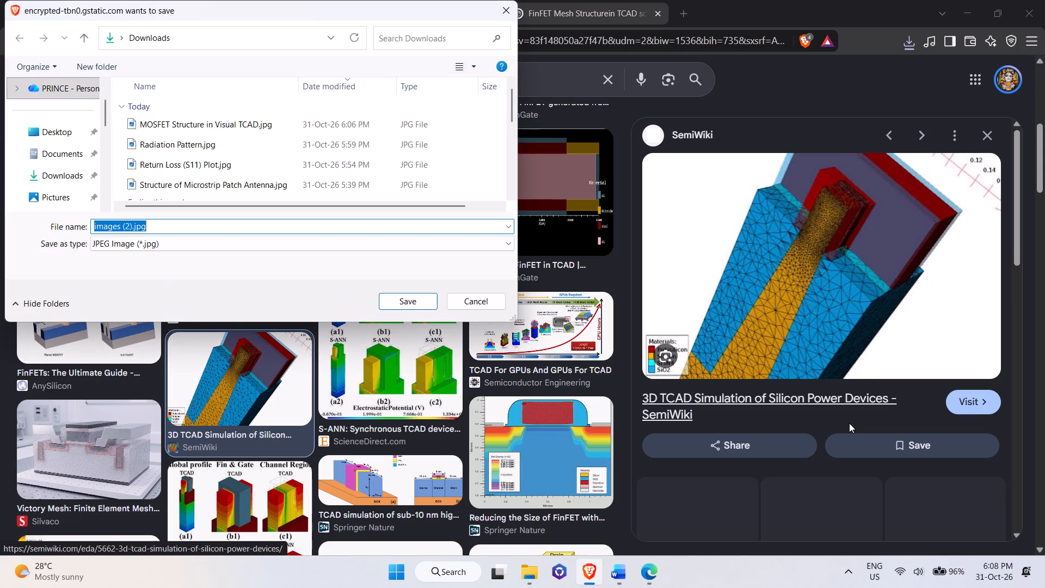
pyautogui.hotkey('ctrl', 'v')
pyautogui.press('Return')
# In Word, add a centred, unnumbered line above the Figure 2.8 caption and insert FinFET Mesh Structure.jpg from Downloads there.
pyautogui.hotkey('alt', 'Tab')
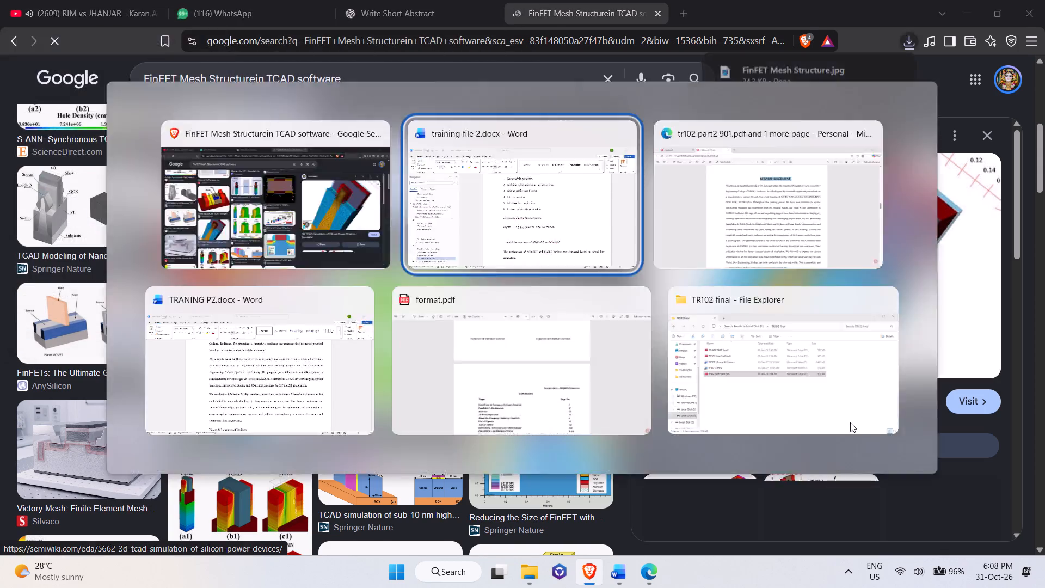
pyautogui.click(624, 280)
pyautogui.press('Return')
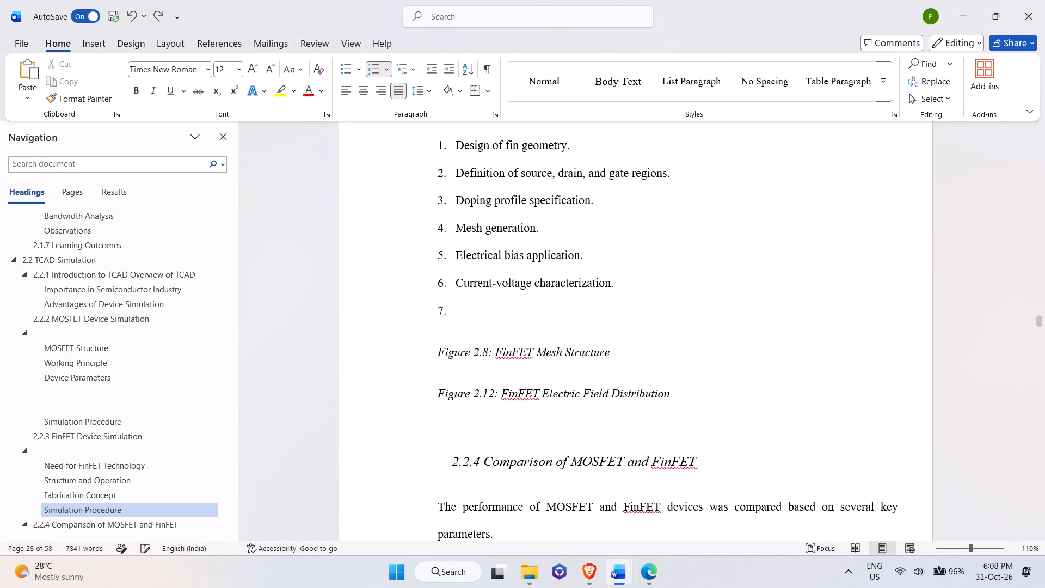
pyautogui.press('BackSpace')
pyautogui.press('BackSpace')
pyautogui.hotkey('ctrl', 'e')
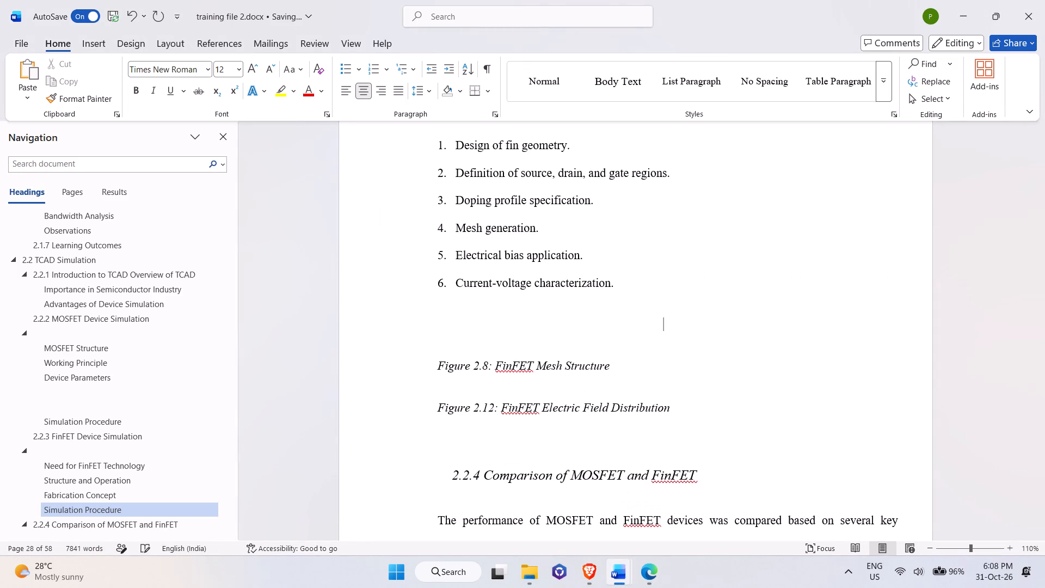
pyautogui.click(87, 46)
pyautogui.click(151, 79)
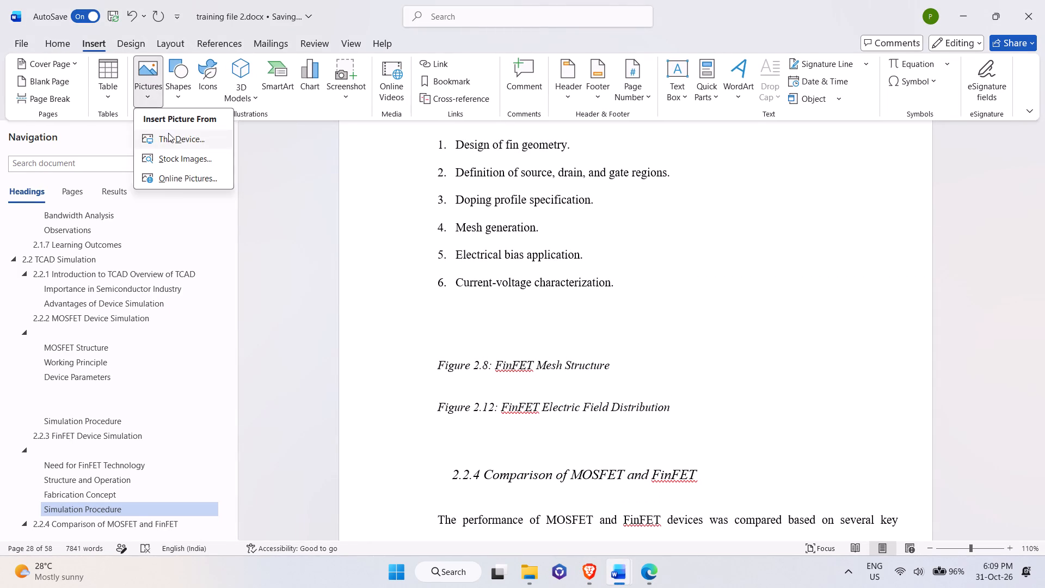
pyautogui.click(168, 133)
pyautogui.click(218, 123)
pyautogui.press('Return')
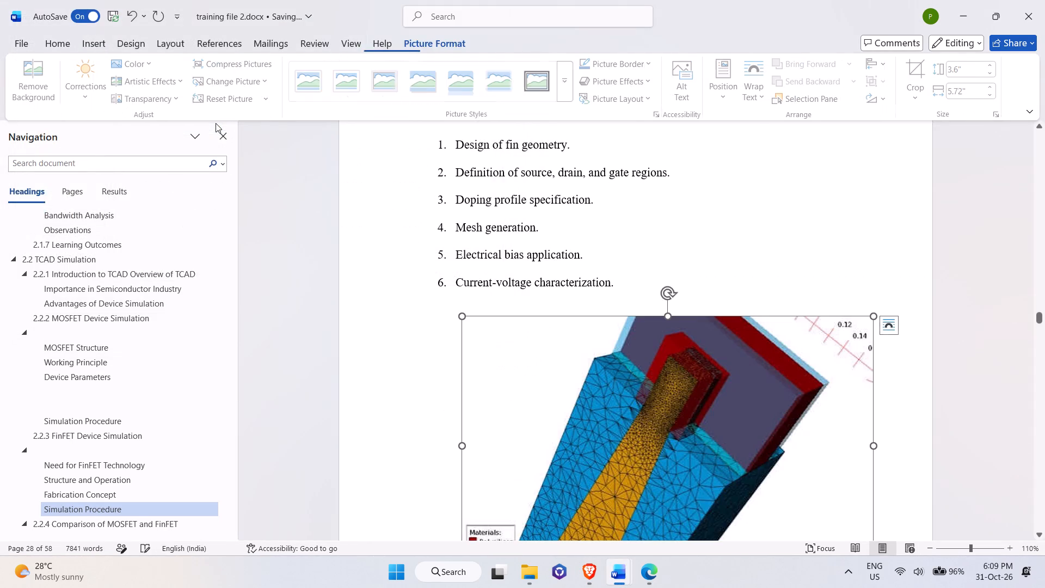
# Shrink the inserted FinFET mesh picture proportionally to about 1.95 inches high by 3.1 inches wide.
pyautogui.scroll(-6, 314, 224)
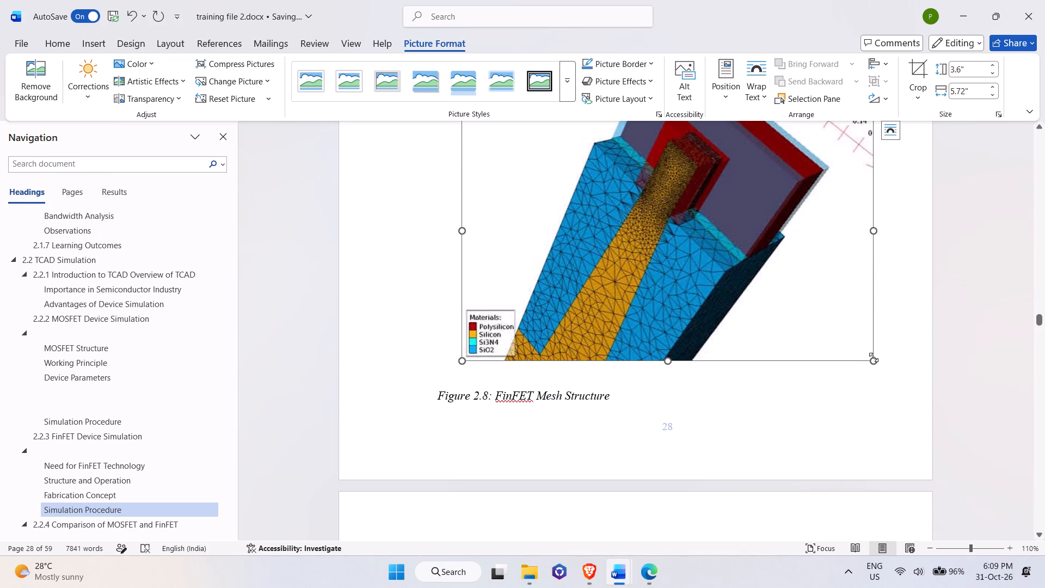
pyautogui.moveTo(874, 357); pyautogui.dragTo(673, 242)
pyautogui.scroll(4, 673, 242)
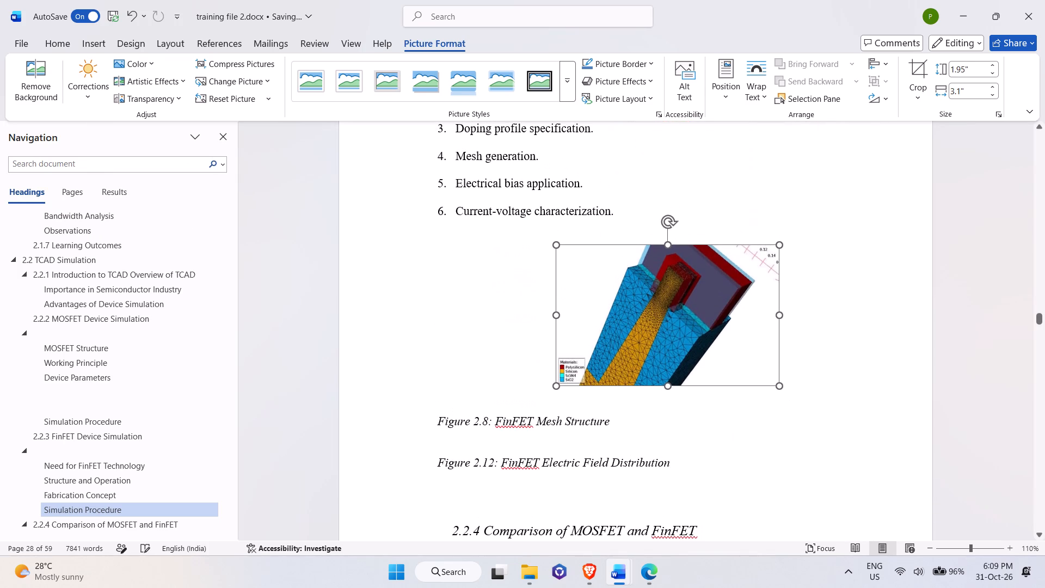
# Centre the Figure 2.8 FinFET Mesh Structure caption and reduce its font size to 11.
pyautogui.click(610, 418)
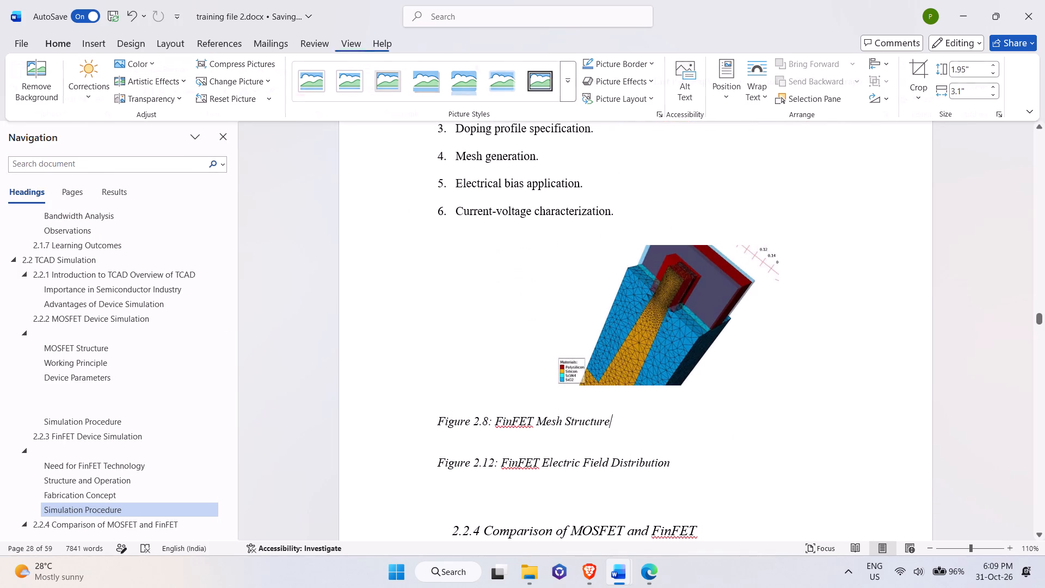
pyautogui.moveTo(619, 419); pyautogui.dragTo(353, 414)
pyautogui.hotkey('ctrl', 'e')
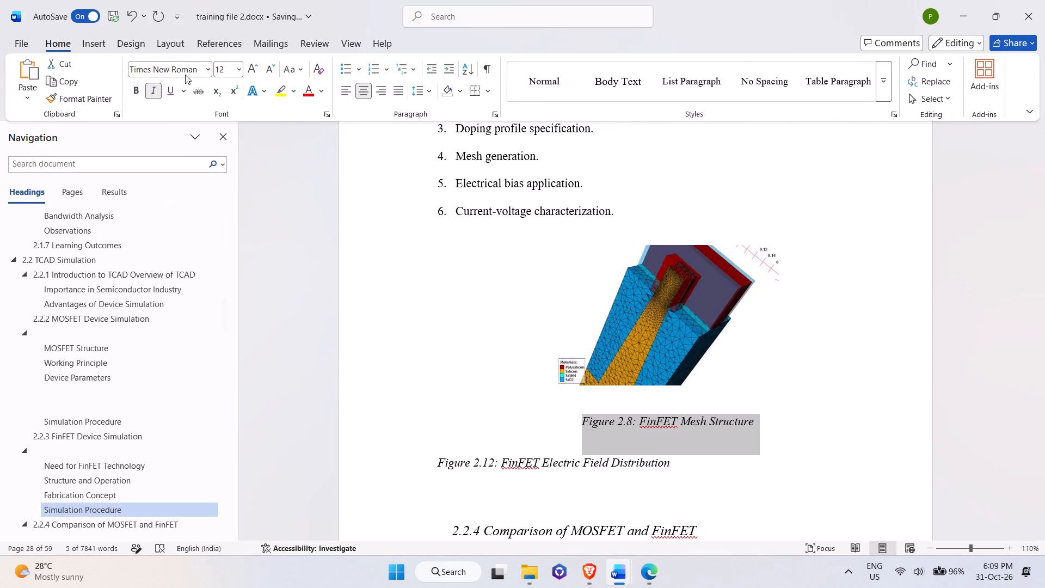
pyautogui.click(267, 65)
pyautogui.scroll(-2, 497, 329)
# Add an empty centred line below the Figure 2.8 caption and centre the FinFET Electric Field Distribution caption beneath it.
pyautogui.click(742, 356)
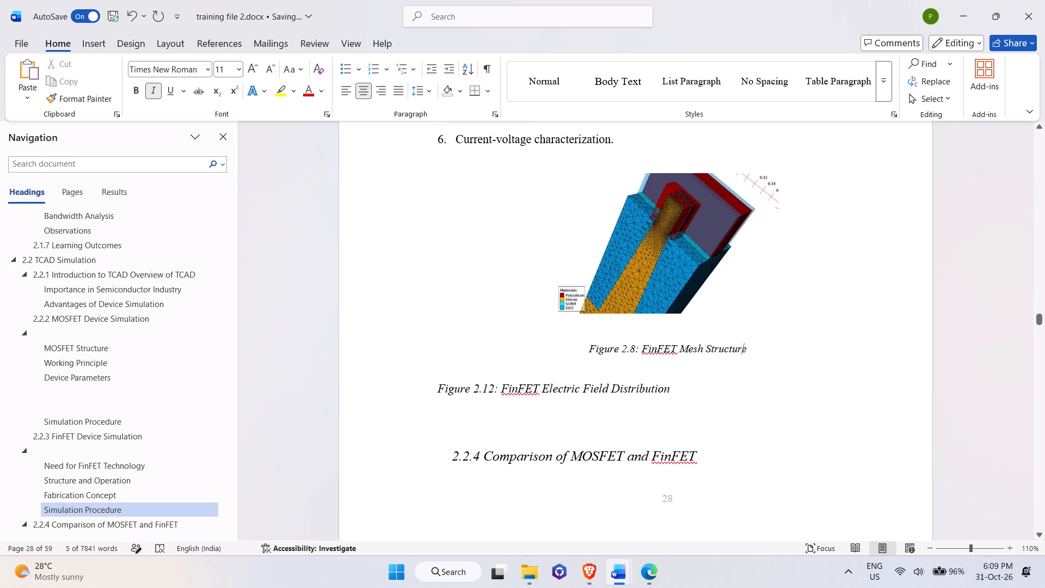
pyautogui.click(753, 347)
pyautogui.press('Return')
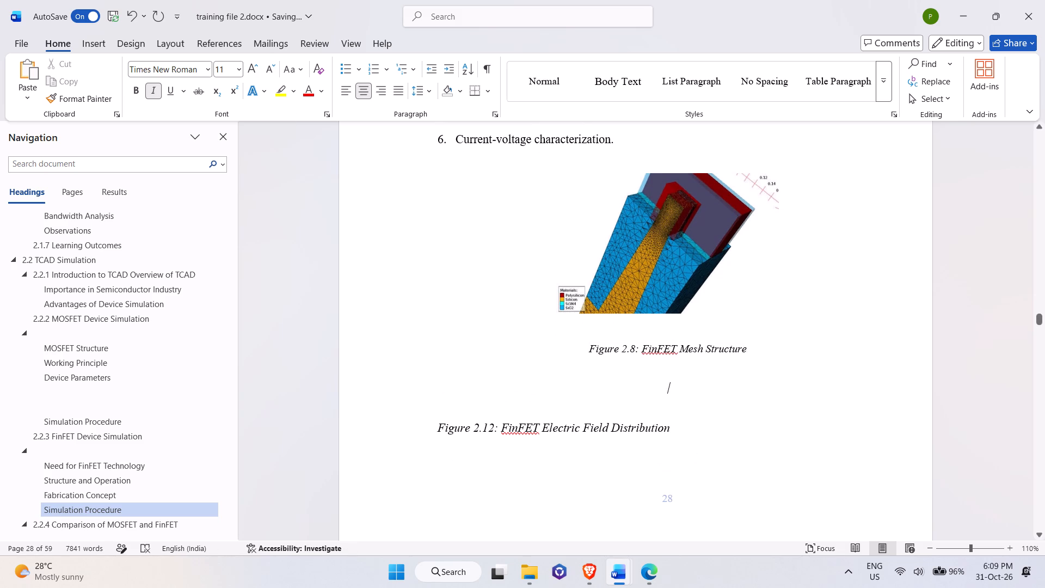
pyautogui.moveTo(442, 427); pyautogui.dragTo(698, 447)
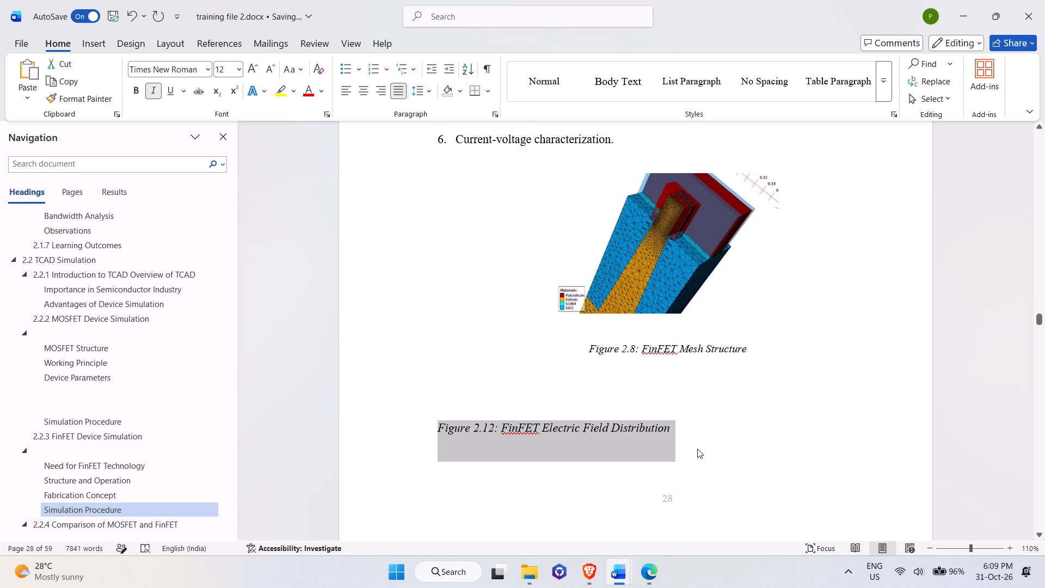
pyautogui.hotkey('ctrl', 'e')
pyautogui.click(609, 391)
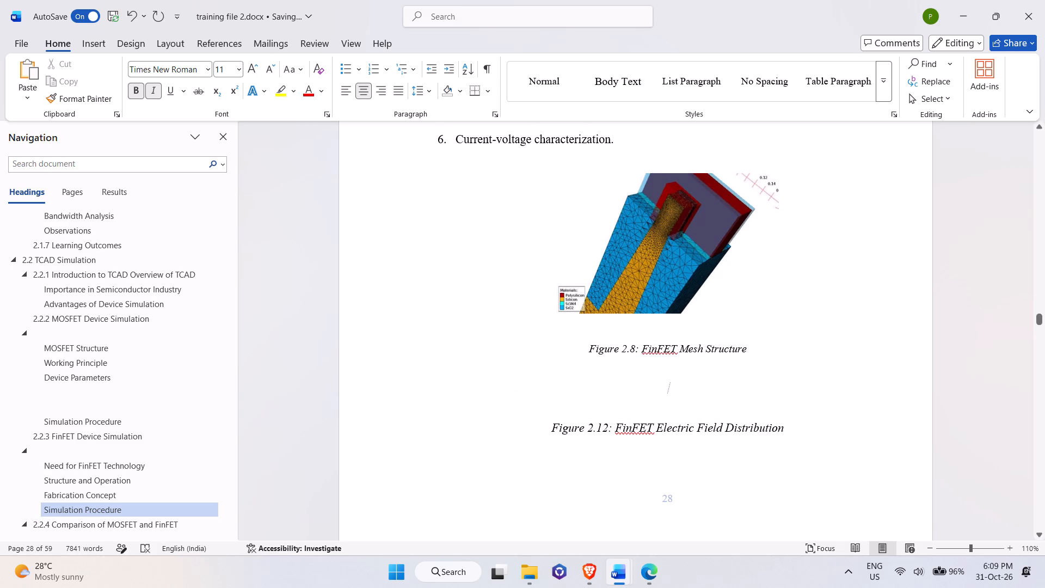
# Copy the FinFET Electric Field Distribution caption text and search Google Images in Brave for ": FinFET Electric Field Distribution in TCAD software".
pyautogui.moveTo(618, 424); pyautogui.dragTo(817, 396)
pyautogui.click(733, 434)
pyautogui.moveTo(615, 423); pyautogui.dragTo(814, 432)
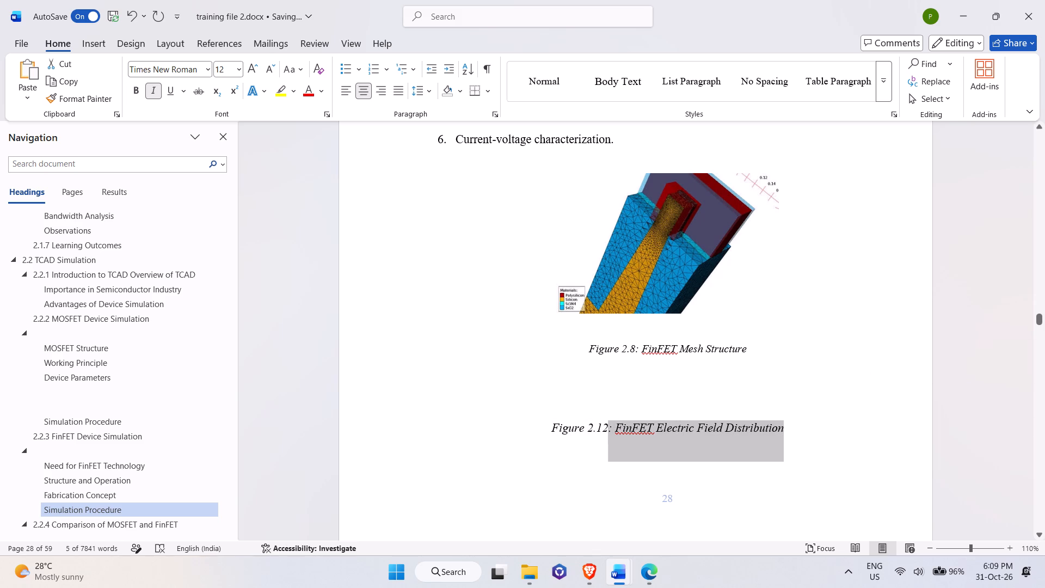
pyautogui.hotkey('ctrl', 'c')
pyautogui.hotkey('alt', 'Tab')
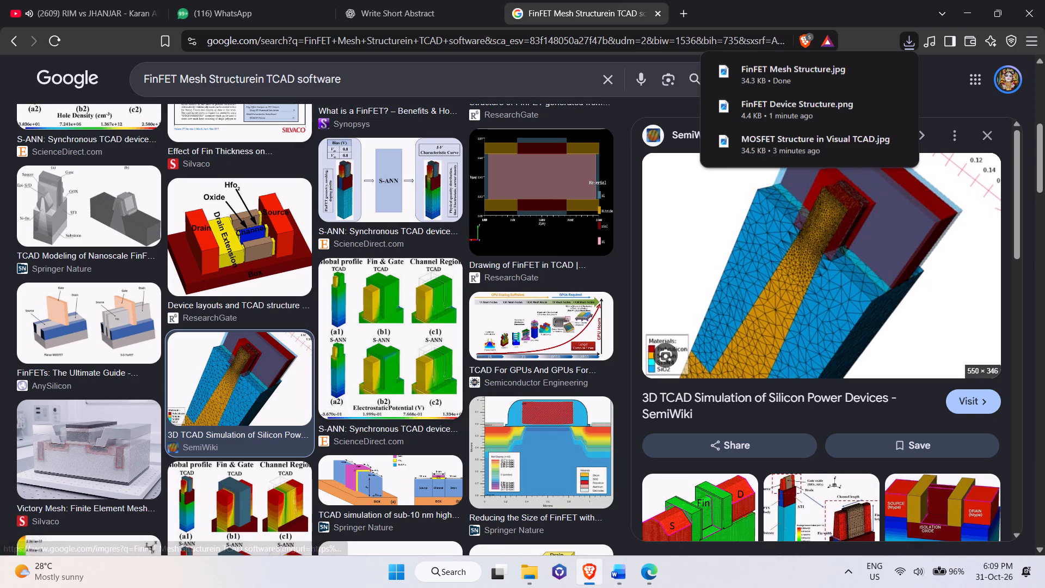
pyautogui.moveTo(254, 77); pyautogui.dragTo(67, 65)
pyautogui.hotkey('ctrl', 'v')
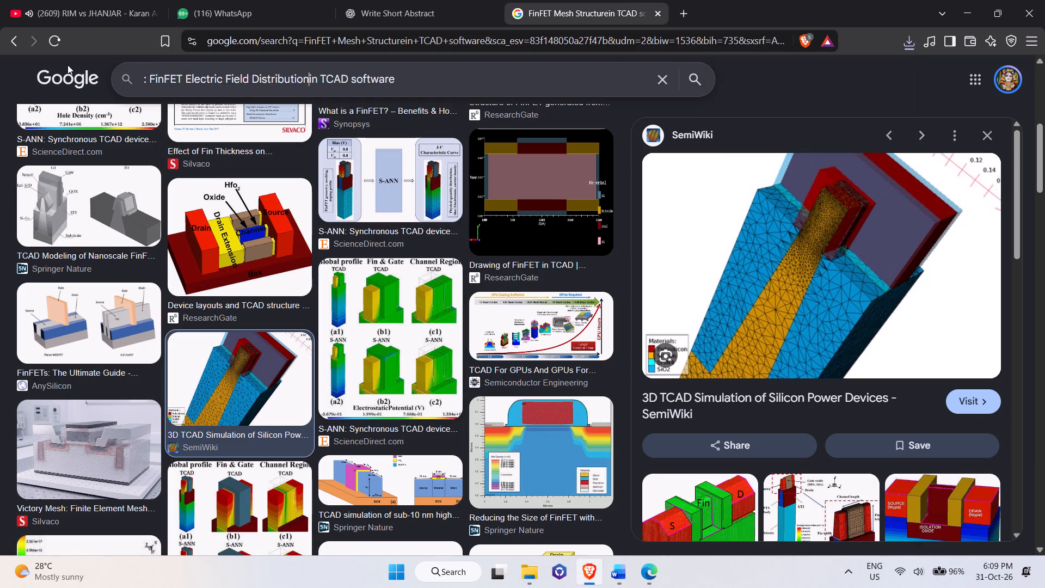
pyautogui.press('space')
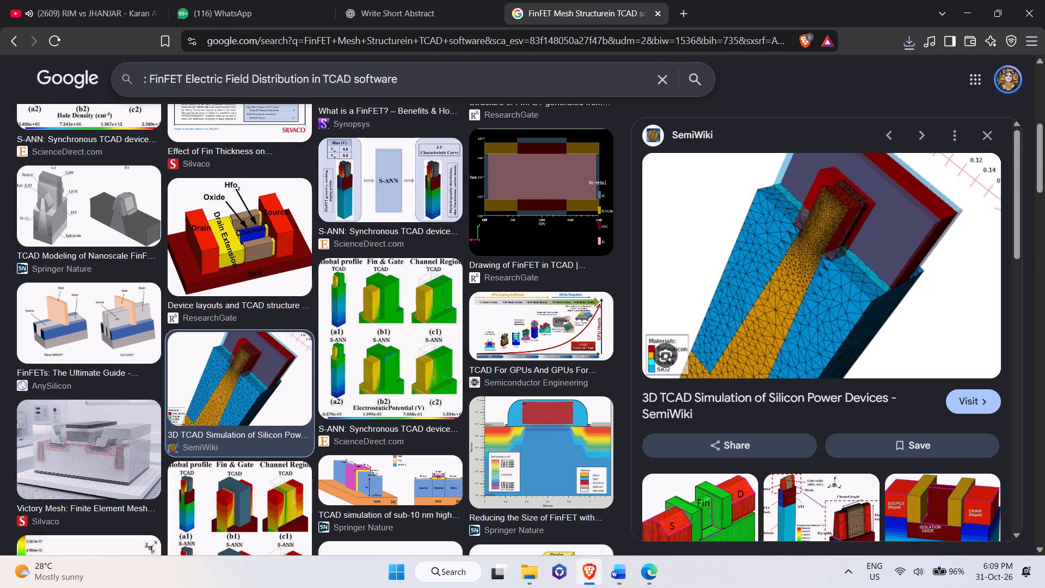
pyautogui.press('Return')
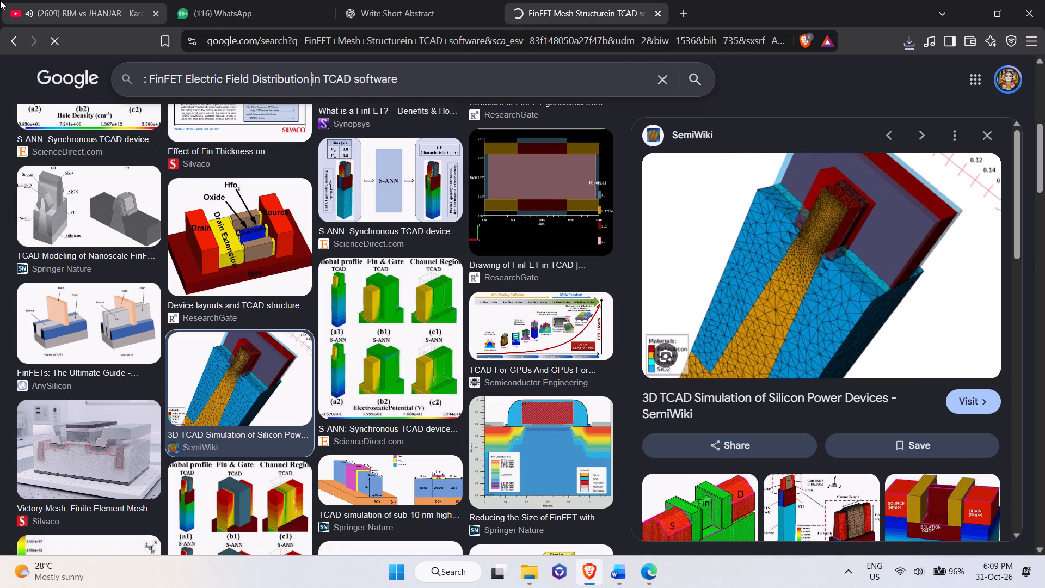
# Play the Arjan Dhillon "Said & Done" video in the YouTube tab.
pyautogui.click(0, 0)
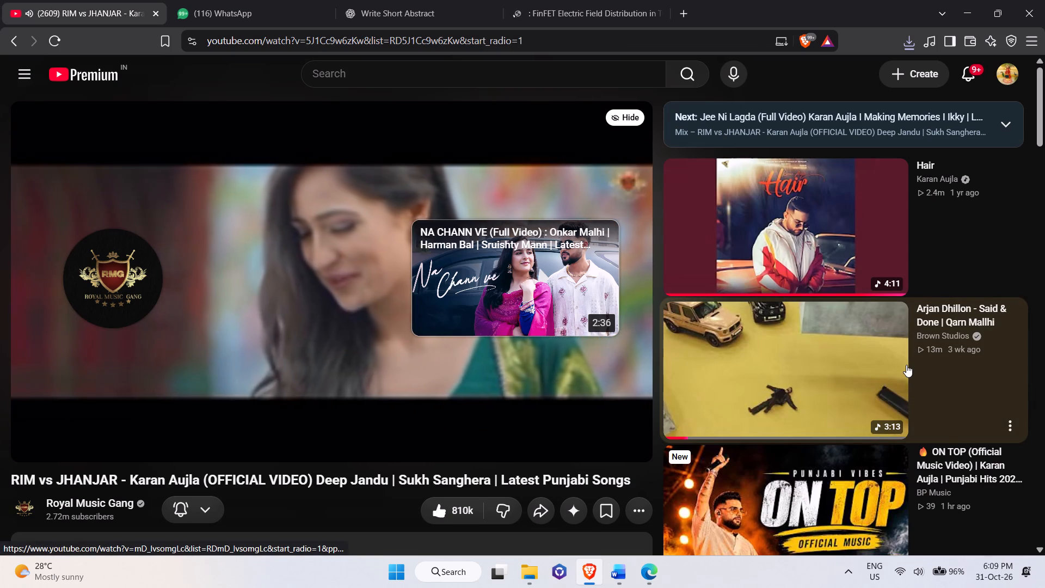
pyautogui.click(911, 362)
# From the image search results, save ResearchGate's FinFET electric field distribution picture to Downloads as FinFET Electric Field Distribution.
pyautogui.click(523, 7)
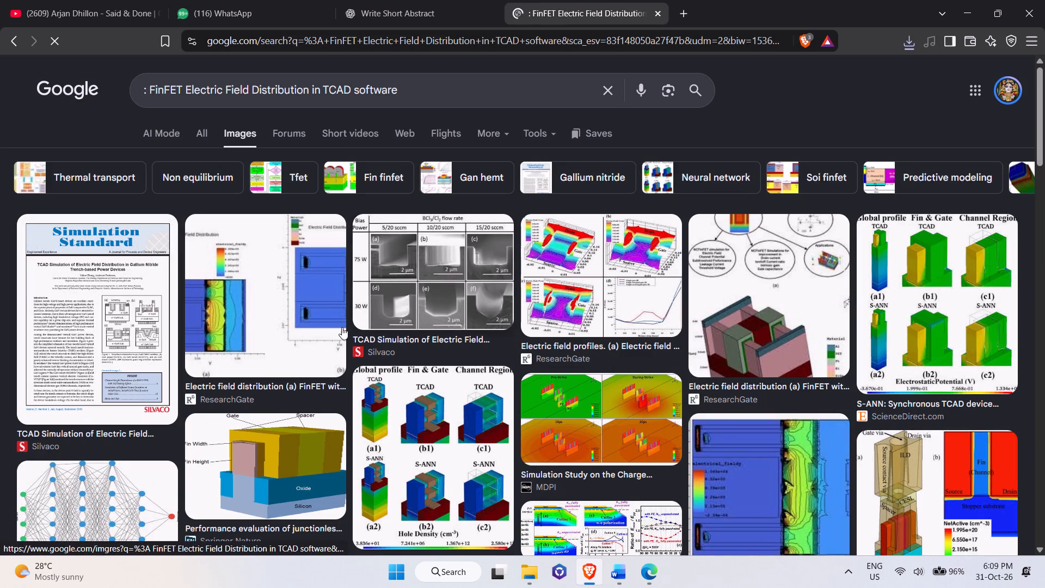
pyautogui.click(260, 323)
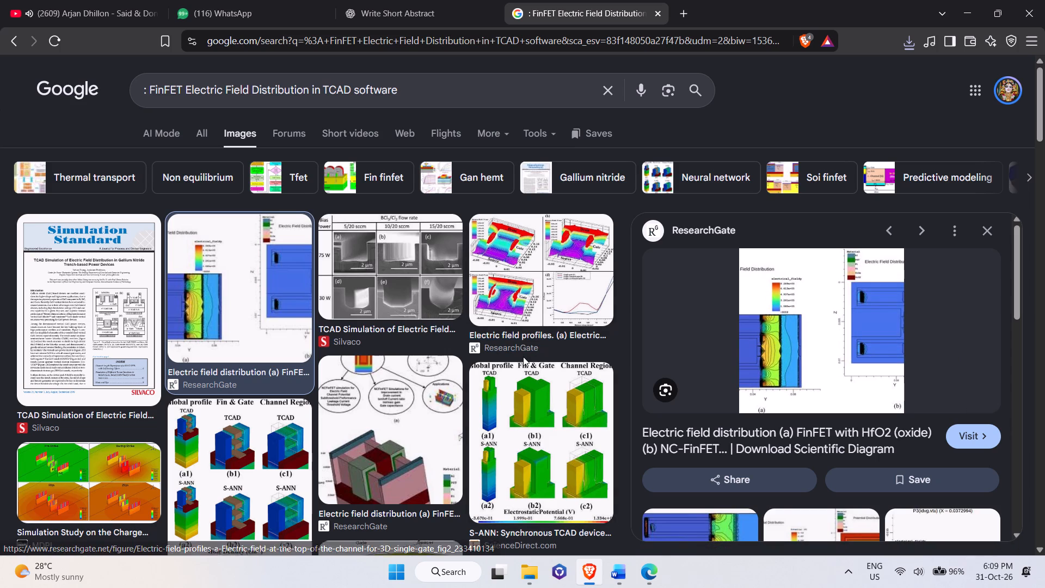
pyautogui.scroll(-2, 345, 428)
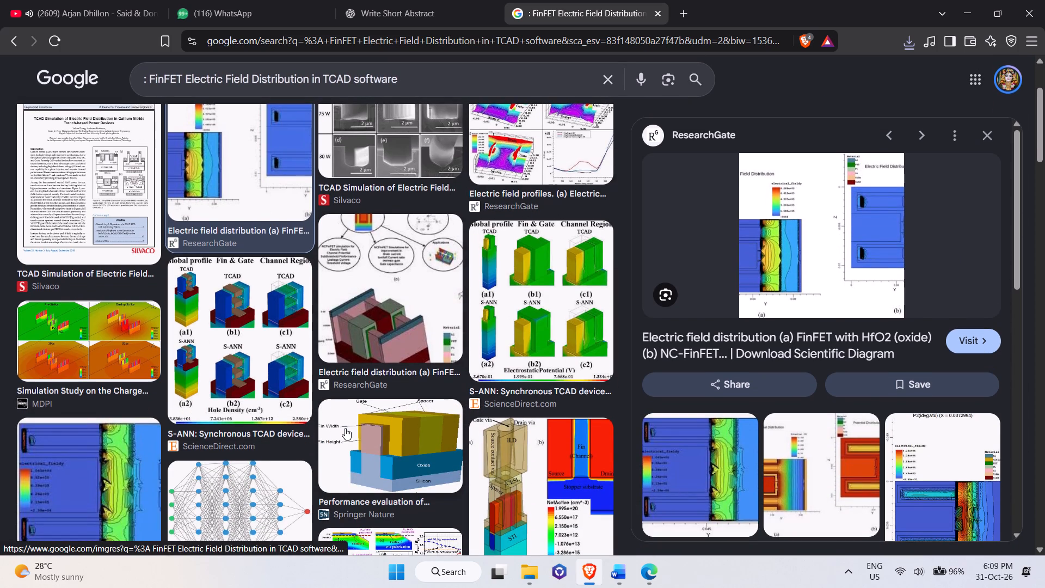
pyautogui.rightClick(761, 218)
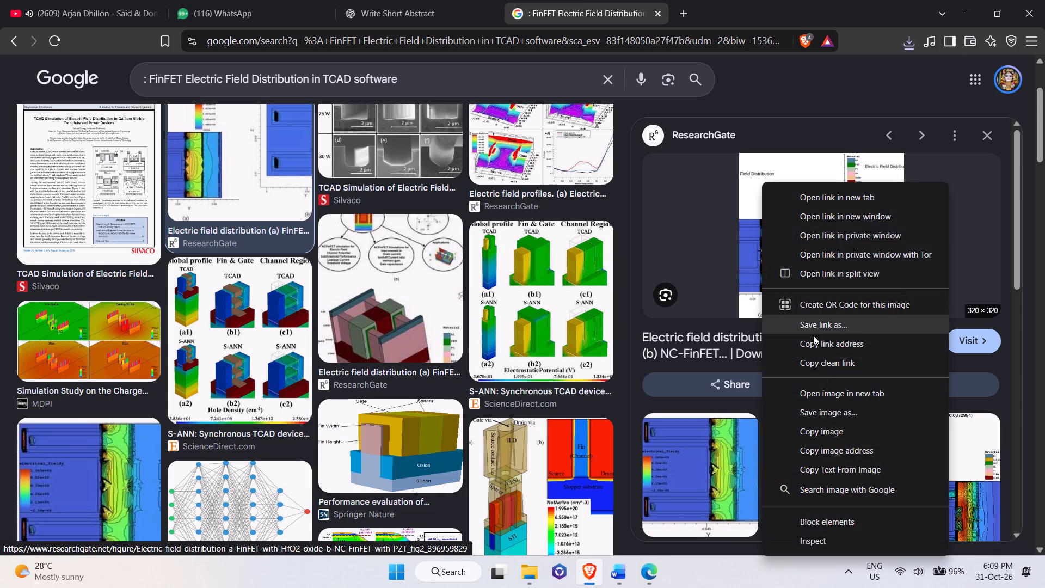
pyautogui.click(832, 416)
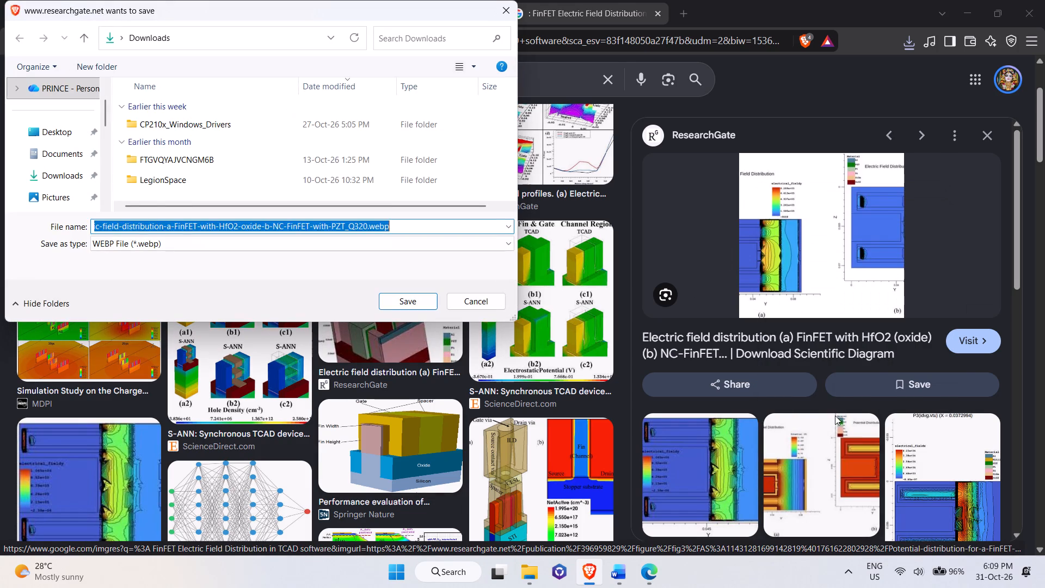
pyautogui.hotkey('ctrl', 'v')
pyautogui.press('Return')
pyautogui.hotkey('alt', 'Tab')
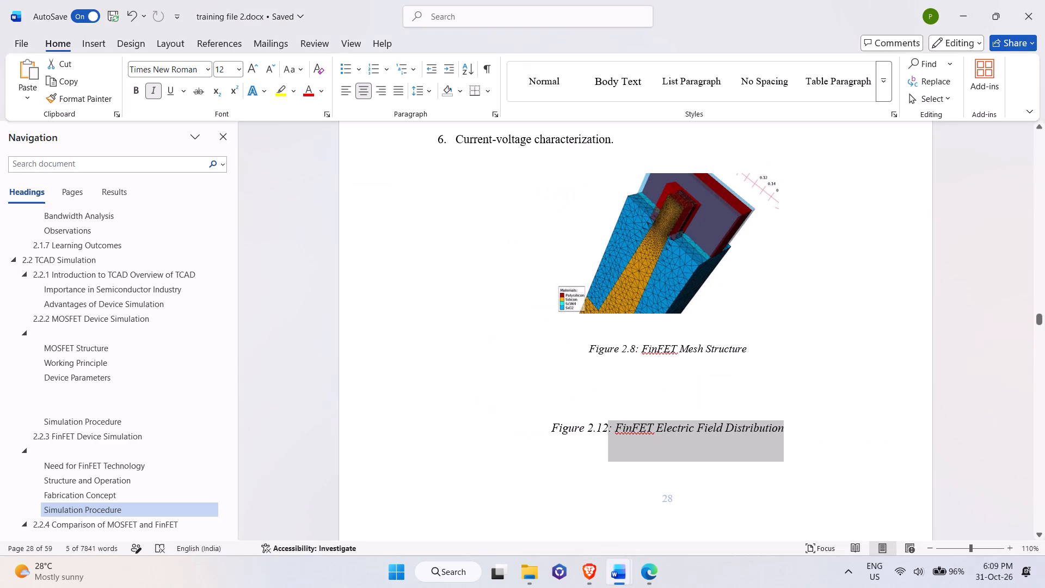
pyautogui.hotkey('alt', 'Tab')
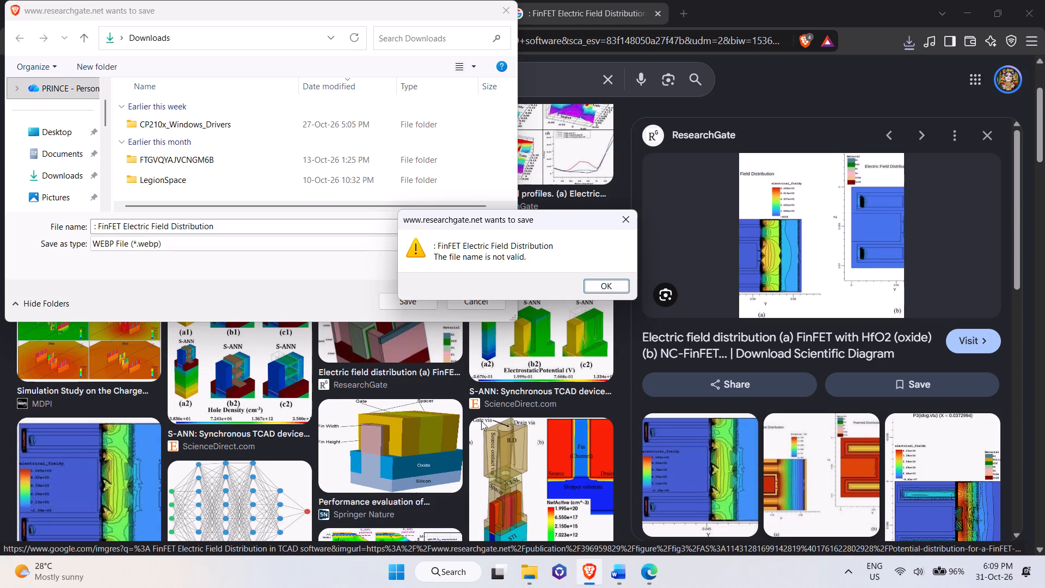
pyautogui.doubleClick(97, 224)
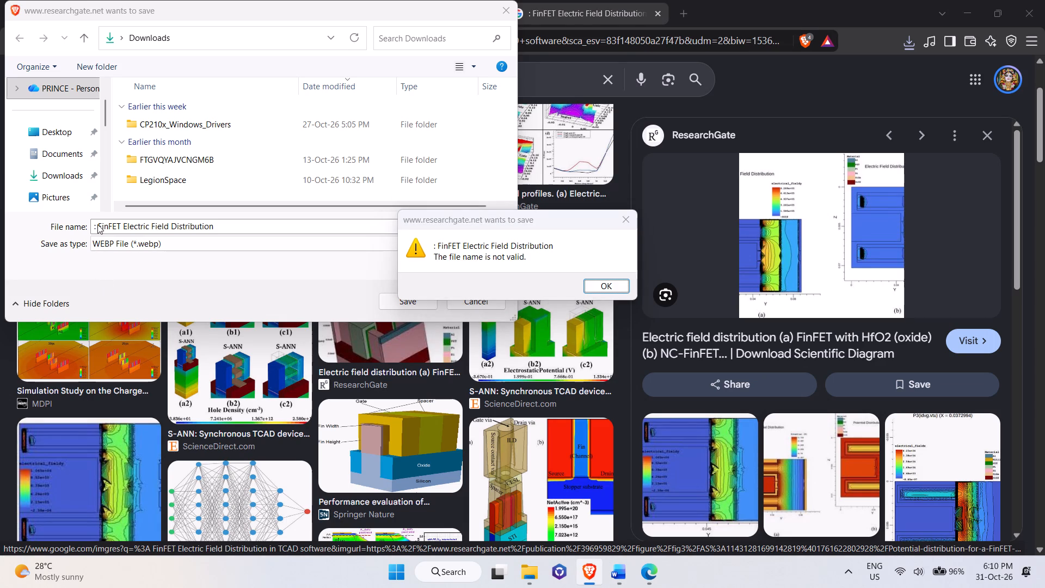
pyautogui.click(618, 290)
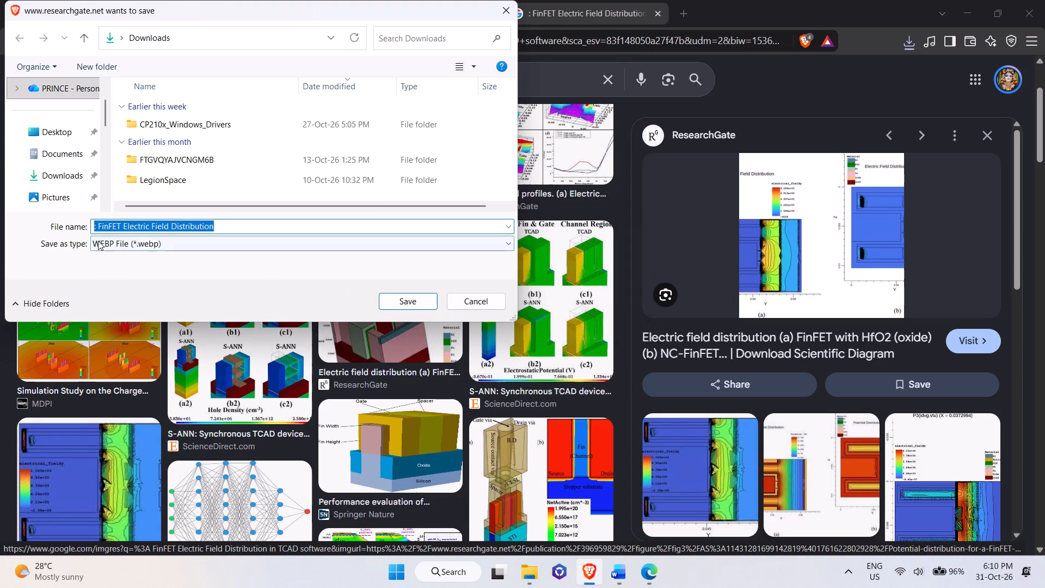
pyautogui.click(99, 224)
pyautogui.press('BackSpace')
pyautogui.press('BackSpace')
pyautogui.press('BackSpace')
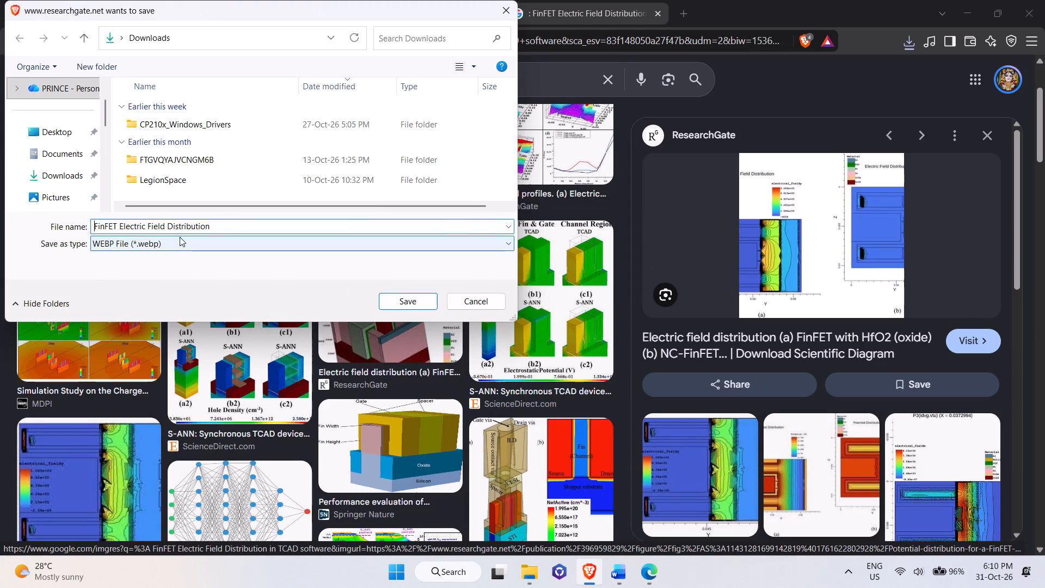
pyautogui.press('Return')
# In Word, insert FinFET Electric Field Distribution.webp from Downloads on the empty line above the Figure 2.12 caption.
pyautogui.hotkey('alt', 'Tab')
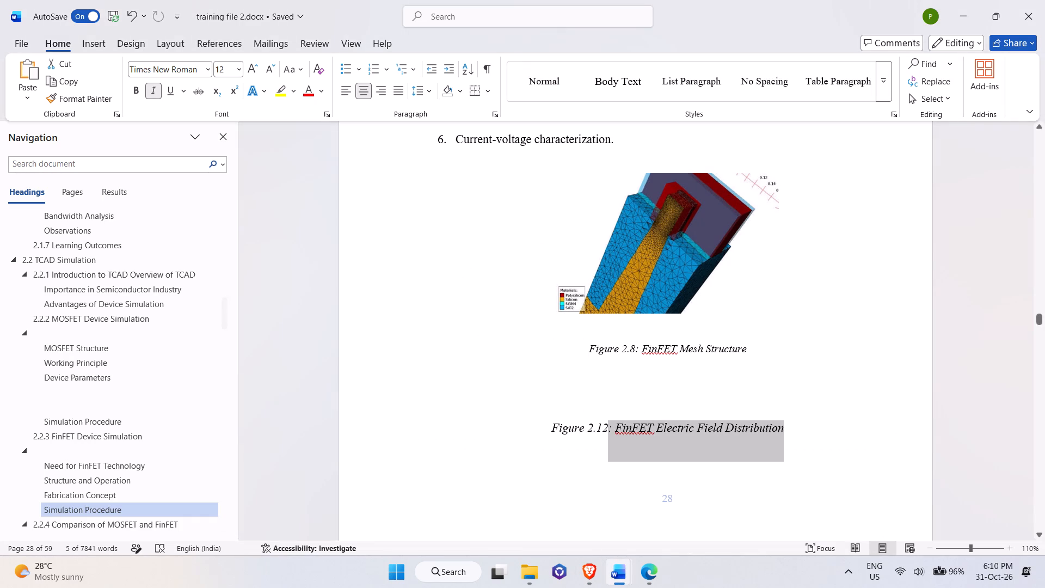
pyautogui.click(574, 388)
pyautogui.click(95, 52)
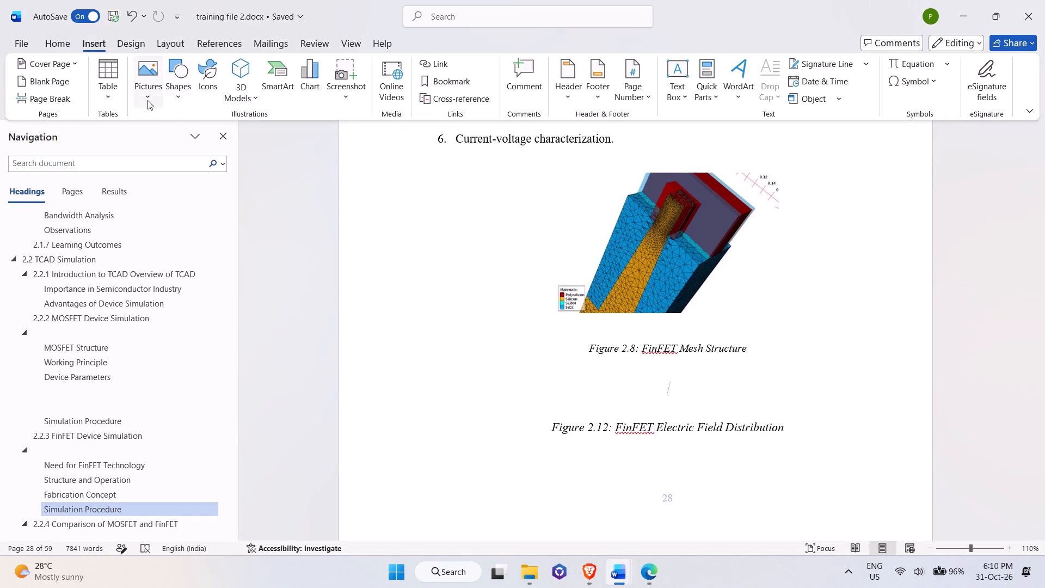
pyautogui.click(145, 99)
pyautogui.click(180, 145)
pyautogui.click(185, 133)
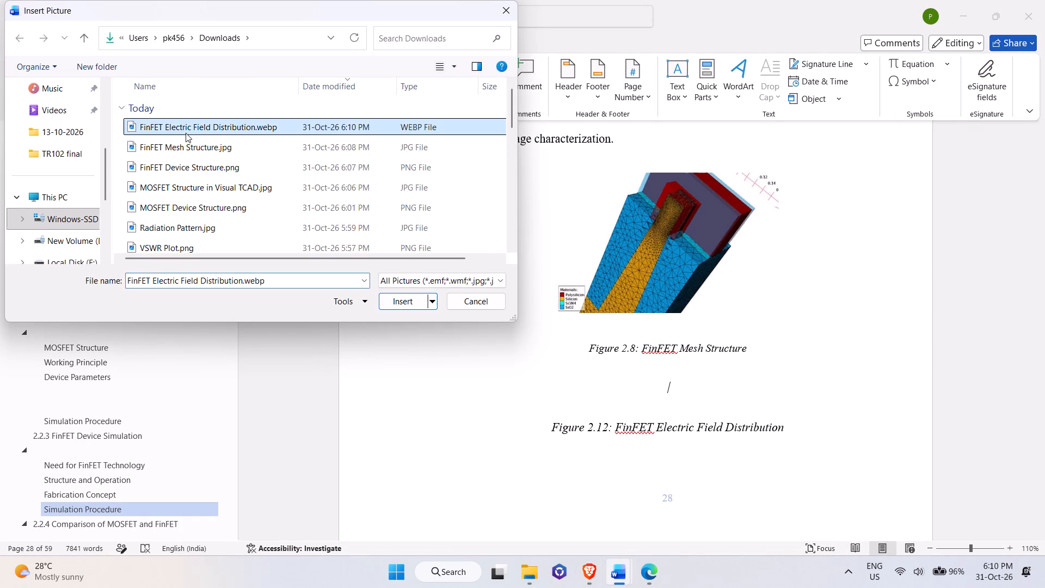
pyautogui.press('Return')
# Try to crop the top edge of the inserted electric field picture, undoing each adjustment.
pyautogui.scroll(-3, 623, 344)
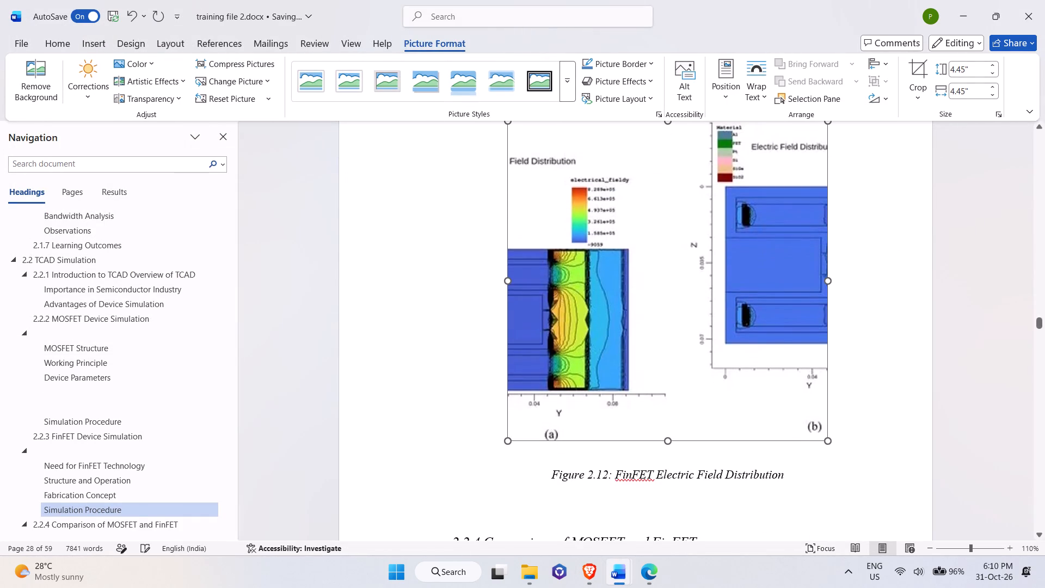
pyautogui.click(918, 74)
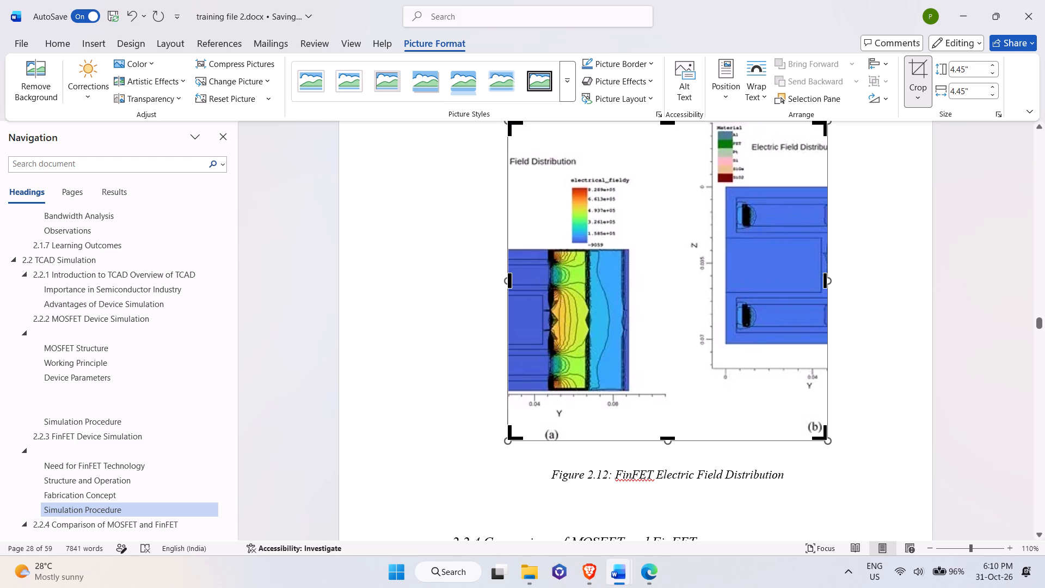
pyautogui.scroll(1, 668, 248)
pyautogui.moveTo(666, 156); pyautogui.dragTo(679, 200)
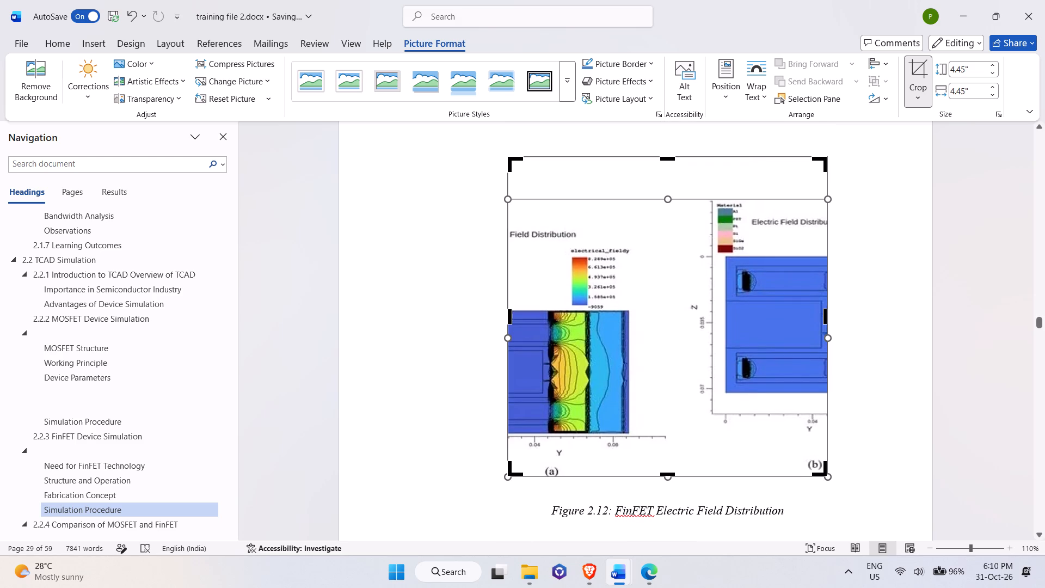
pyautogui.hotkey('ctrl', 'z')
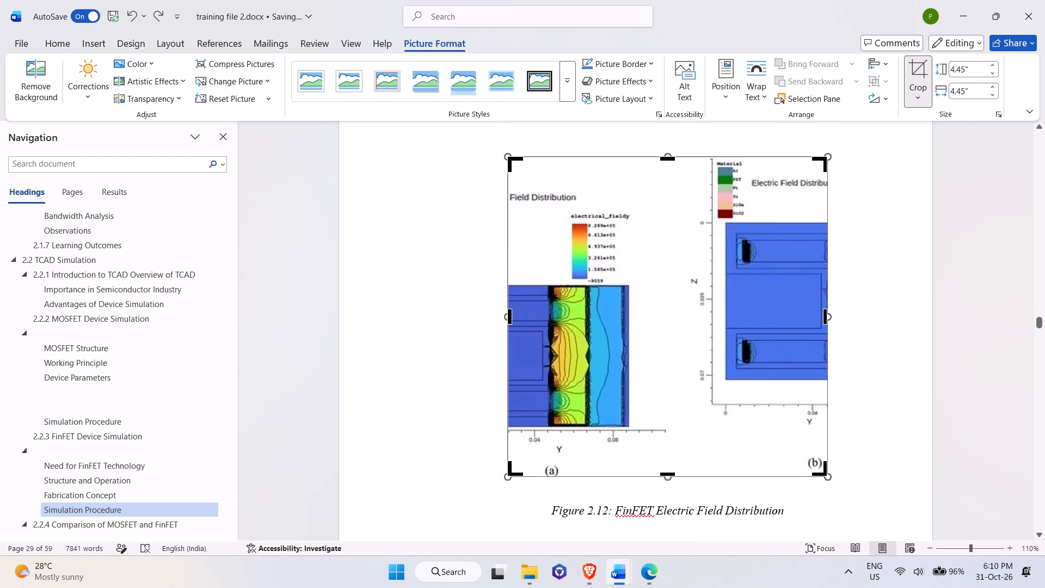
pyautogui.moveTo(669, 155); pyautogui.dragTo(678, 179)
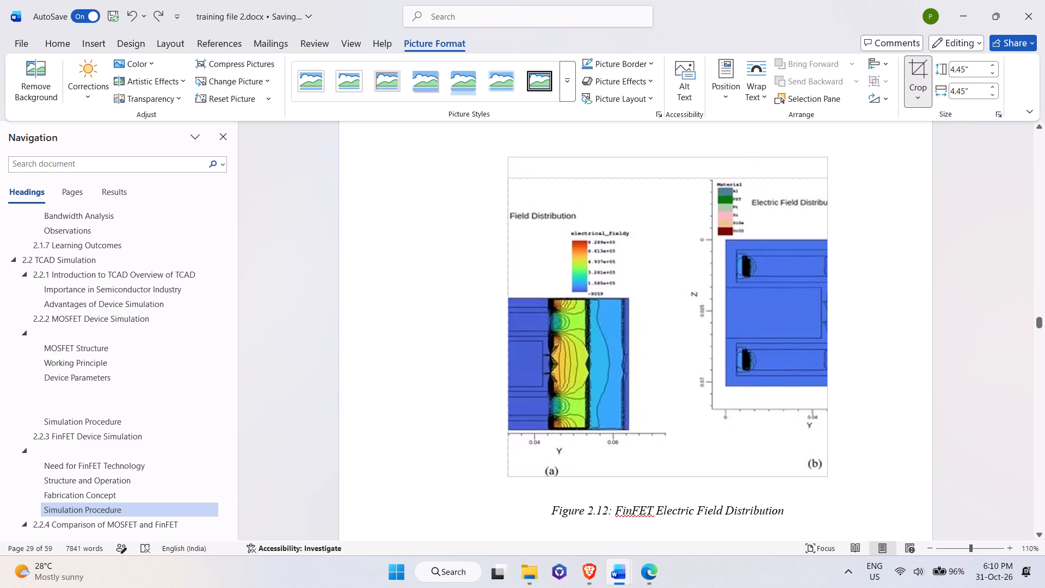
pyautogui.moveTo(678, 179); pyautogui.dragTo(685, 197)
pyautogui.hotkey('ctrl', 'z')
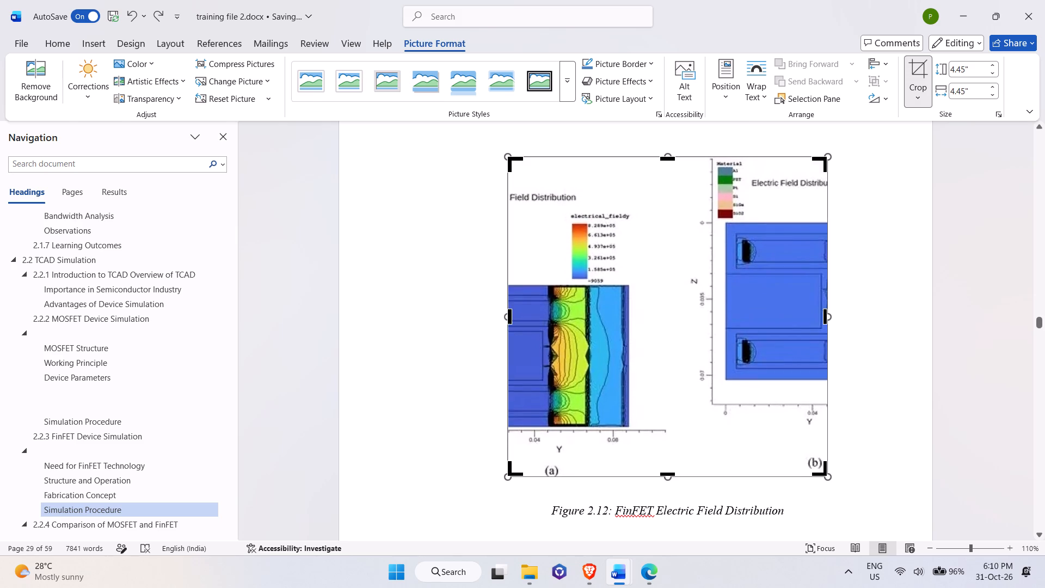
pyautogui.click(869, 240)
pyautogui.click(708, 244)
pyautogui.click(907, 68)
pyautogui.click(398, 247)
# Crop the electric field picture to the plot (a) contour and its colour legend, about 3.34" high by 2.4" wide.
pyautogui.click(812, 216)
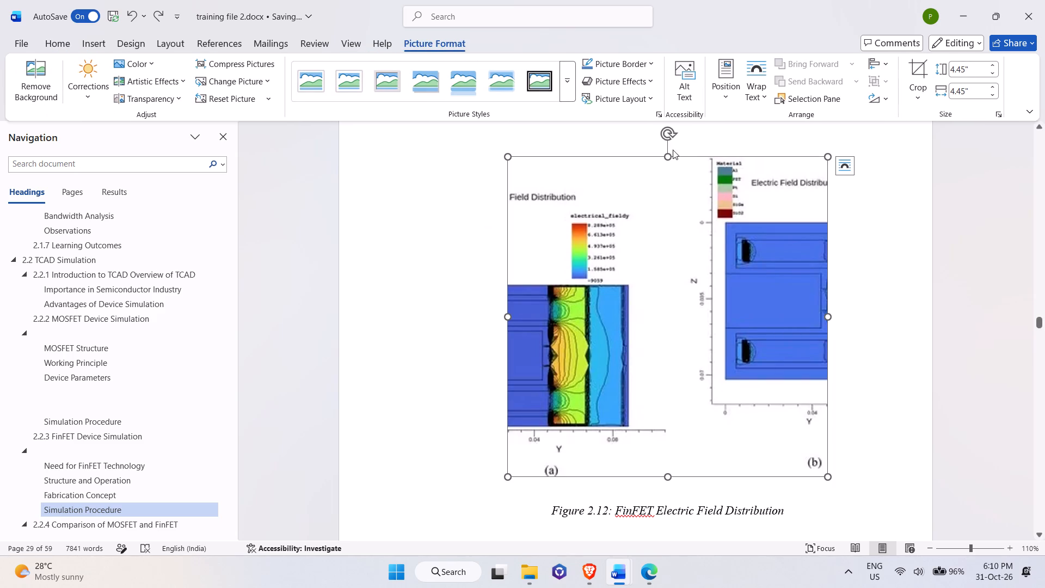
pyautogui.click(907, 71)
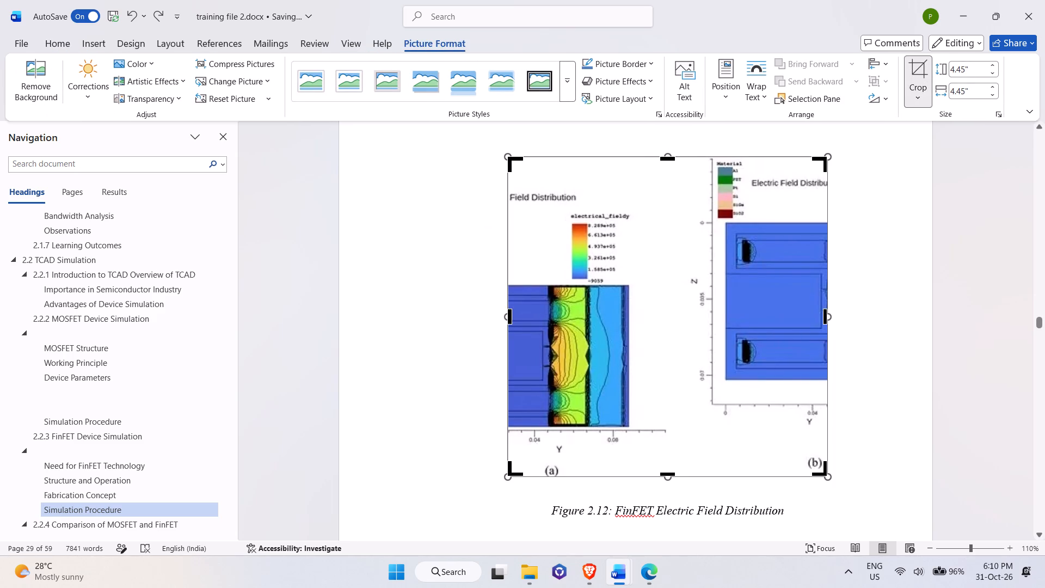
pyautogui.moveTo(668, 472); pyautogui.dragTo(677, 456)
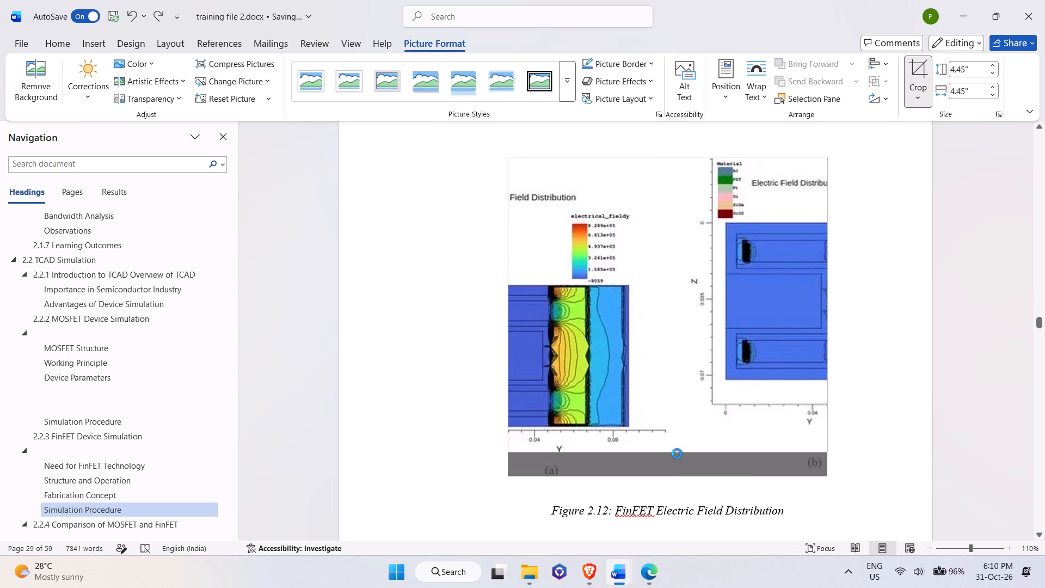
pyautogui.moveTo(825, 304); pyautogui.dragTo(673, 335)
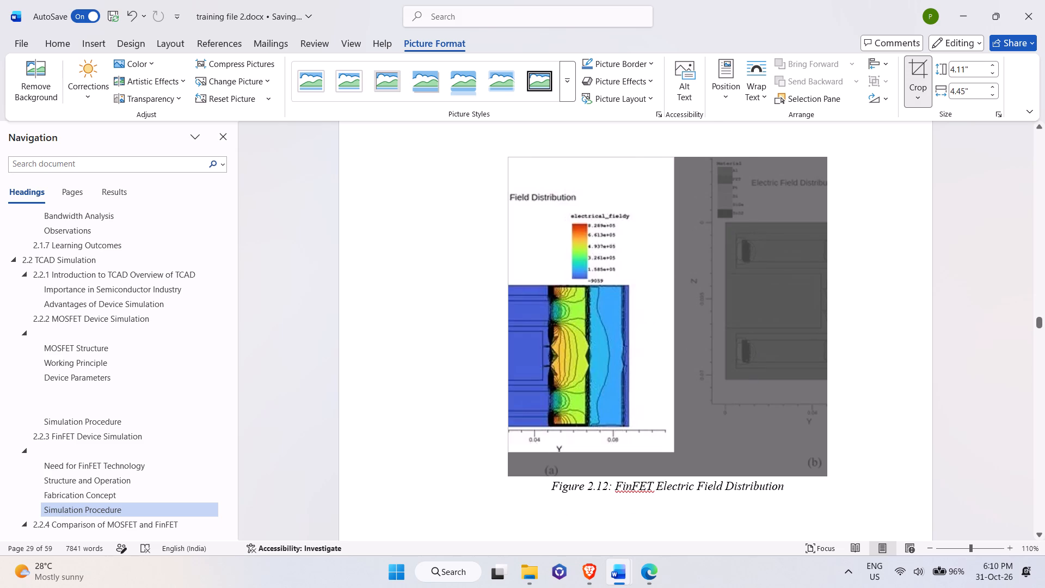
pyautogui.moveTo(673, 335); pyautogui.dragTo(684, 349)
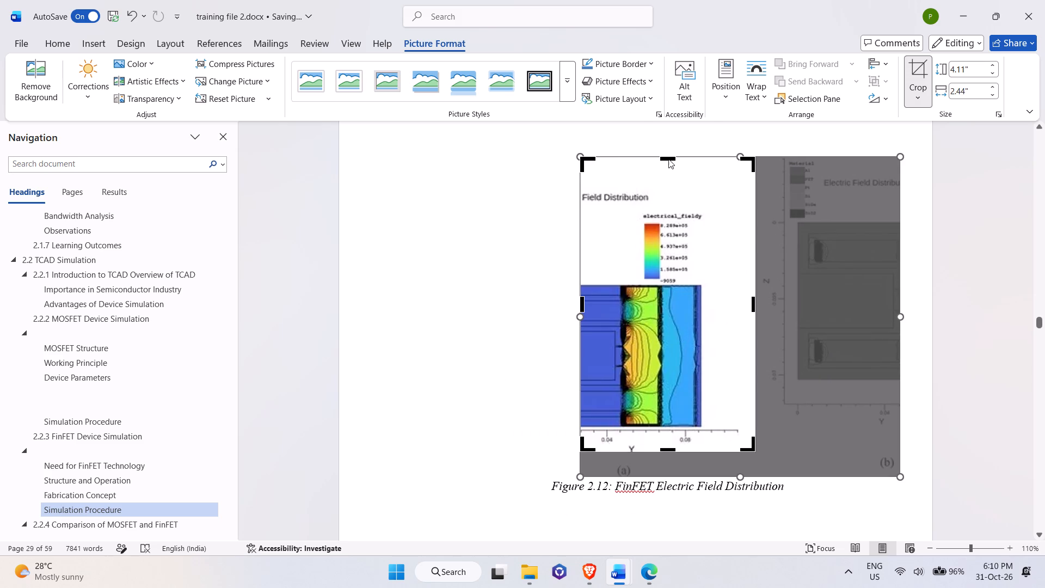
pyautogui.moveTo(753, 161); pyautogui.dragTo(733, 242)
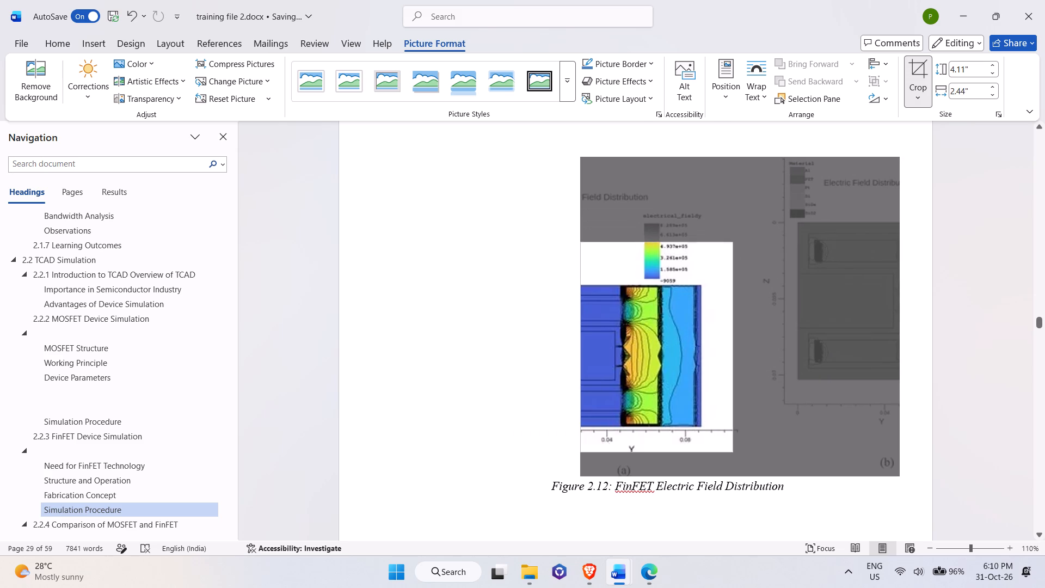
pyautogui.moveTo(733, 242); pyautogui.dragTo(733, 220)
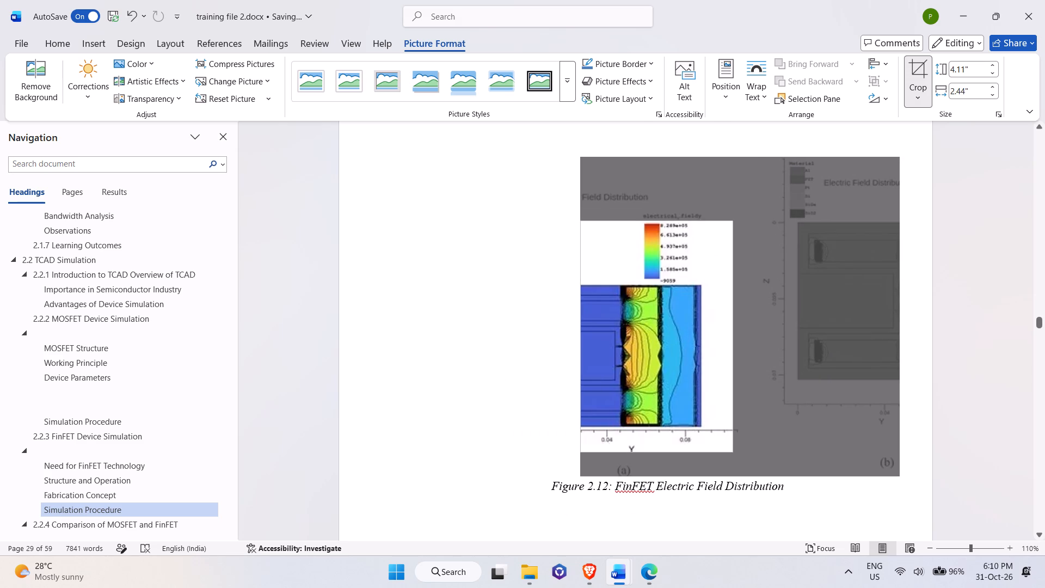
pyautogui.moveTo(733, 220); pyautogui.dragTo(753, 212)
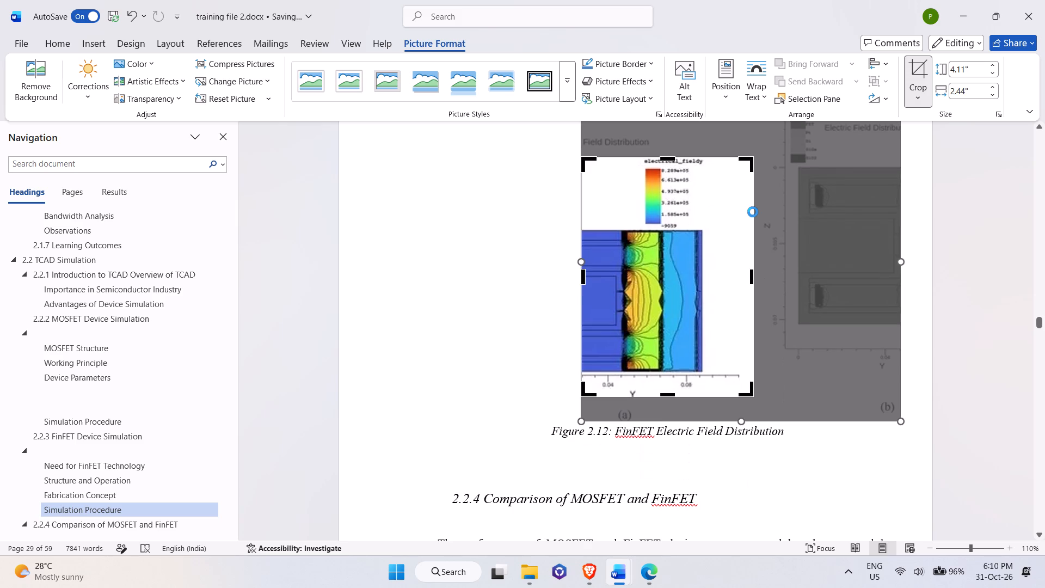
pyautogui.press('Return')
pyautogui.click(650, 285)
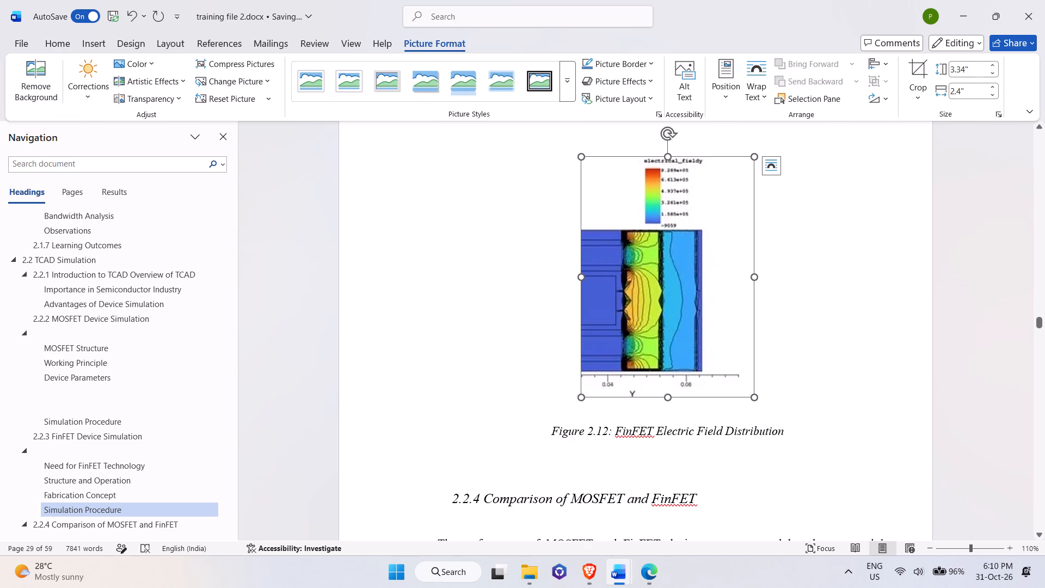
# Trim the picture's bottom edge slightly further to cut off the Y axis label.
pyautogui.click(922, 76)
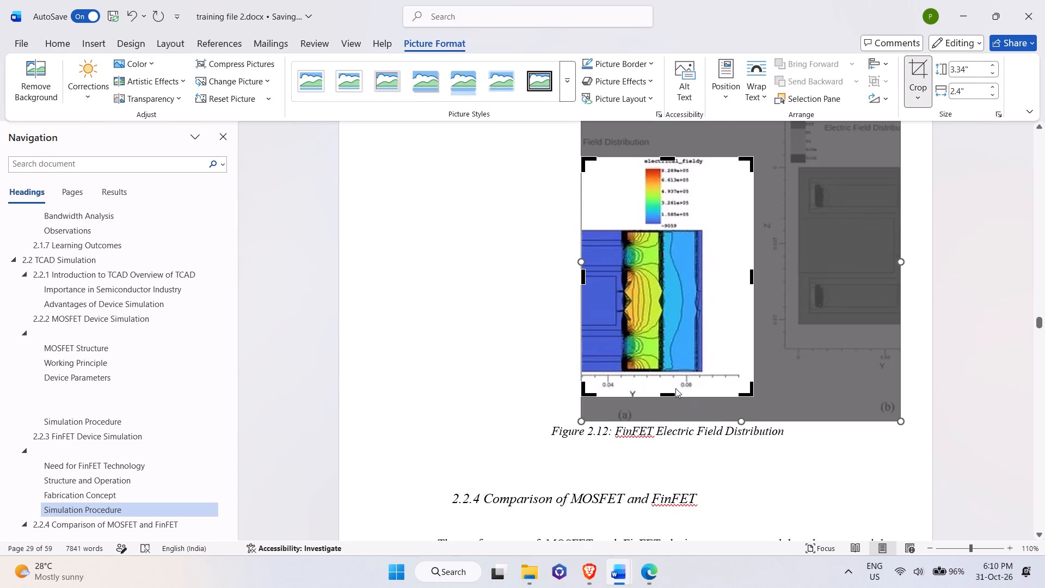
pyautogui.click(668, 394)
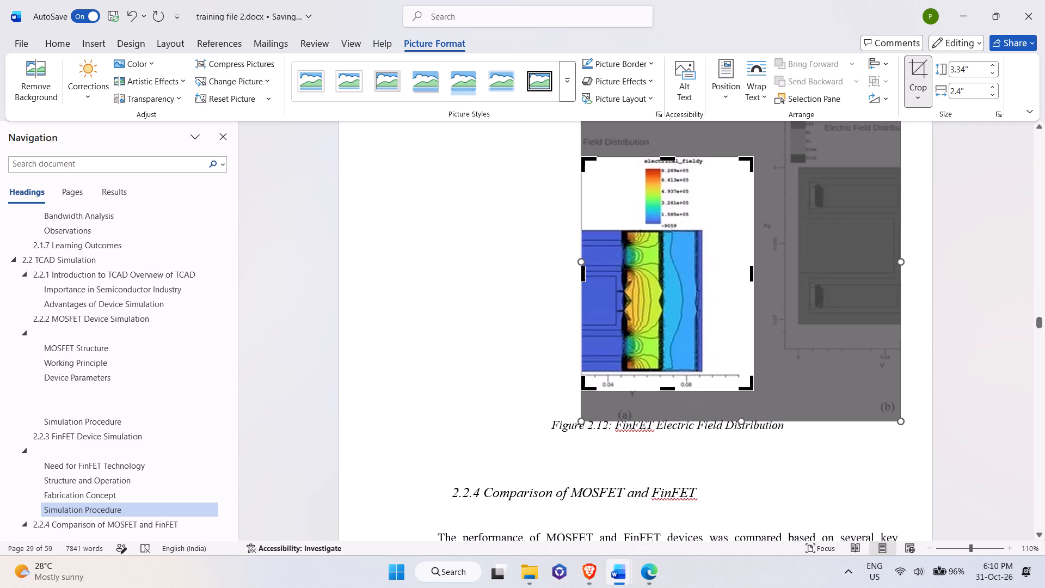
pyautogui.press('Return')
# Reduce the "FinFET Electric Field Distribution" caption's font size to 11.
pyautogui.scroll(4, 675, 390)
pyautogui.scroll(-10, 673, 393)
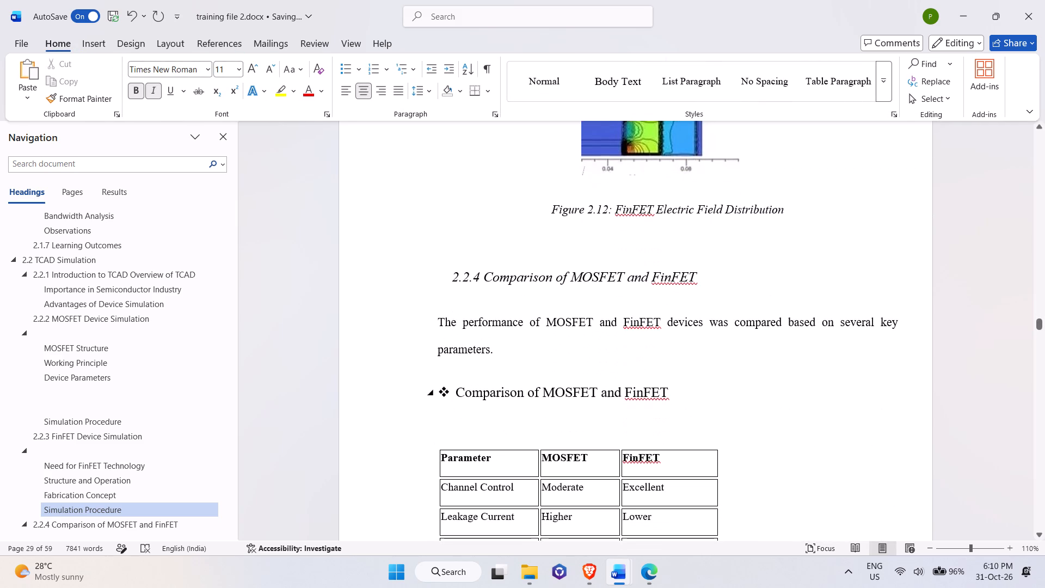
pyautogui.moveTo(551, 211); pyautogui.dragTo(850, 217)
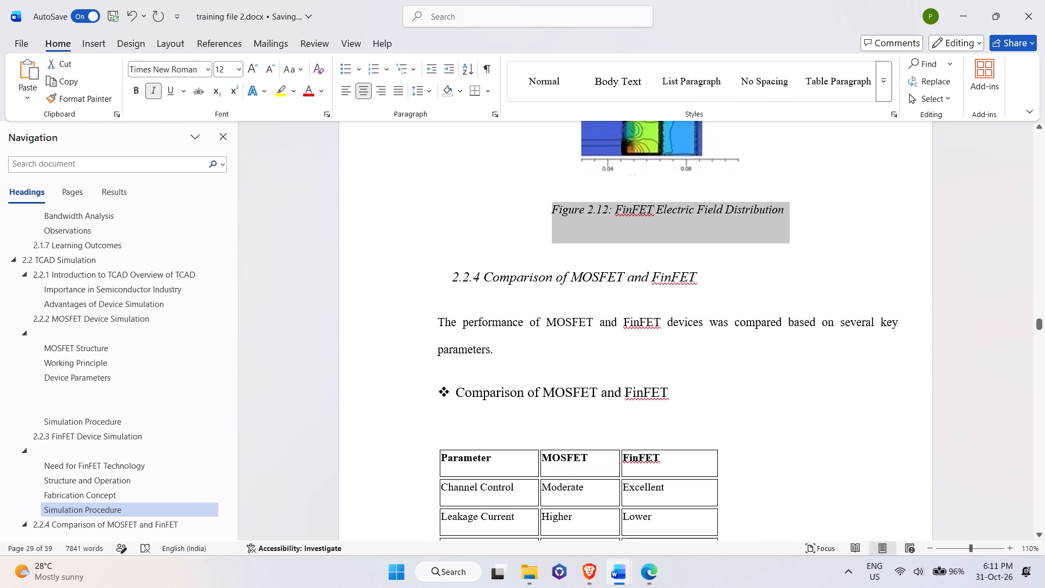
pyautogui.click(271, 72)
# Renumber the FinFET Electric Field Distribution caption as Figure 2.9, following on from the mesh structure figure.
pyautogui.scroll(-3, 591, 290)
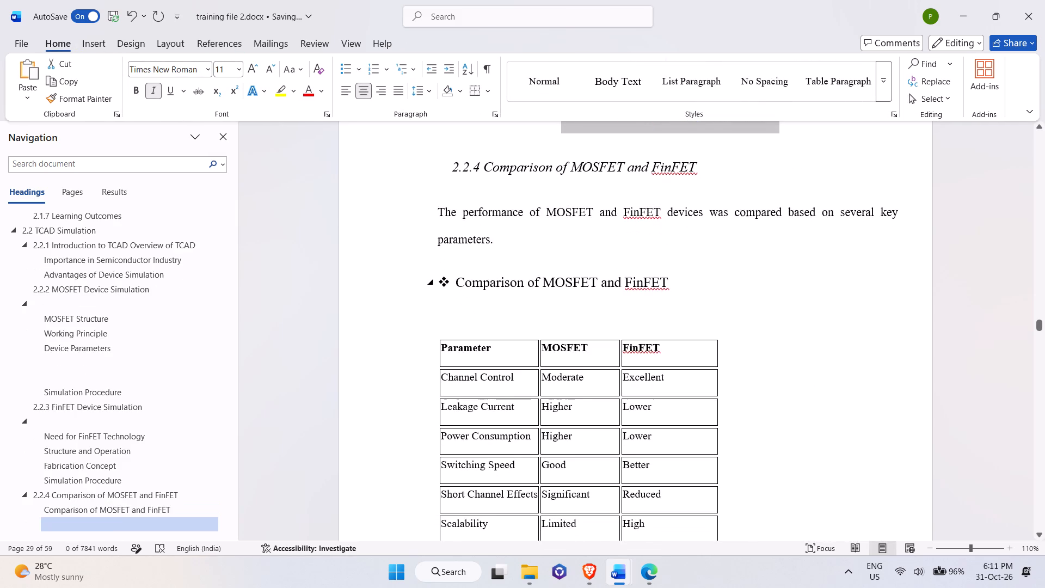
pyautogui.scroll(2, 631, 296)
pyautogui.scroll(20, 654, 238)
pyautogui.scroll(1, 654, 238)
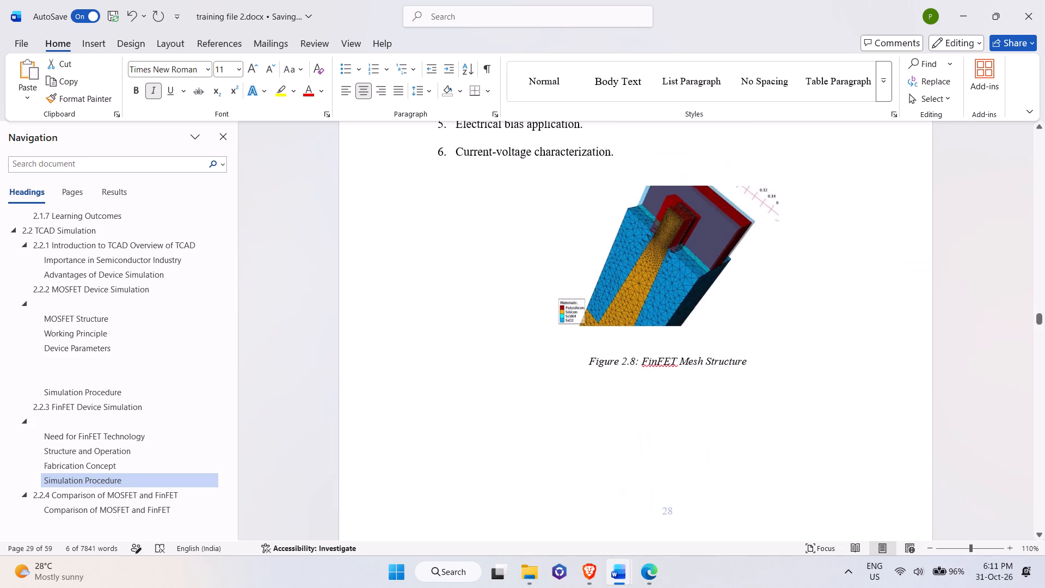
pyautogui.scroll(-14, 662, 260)
pyautogui.click(610, 421)
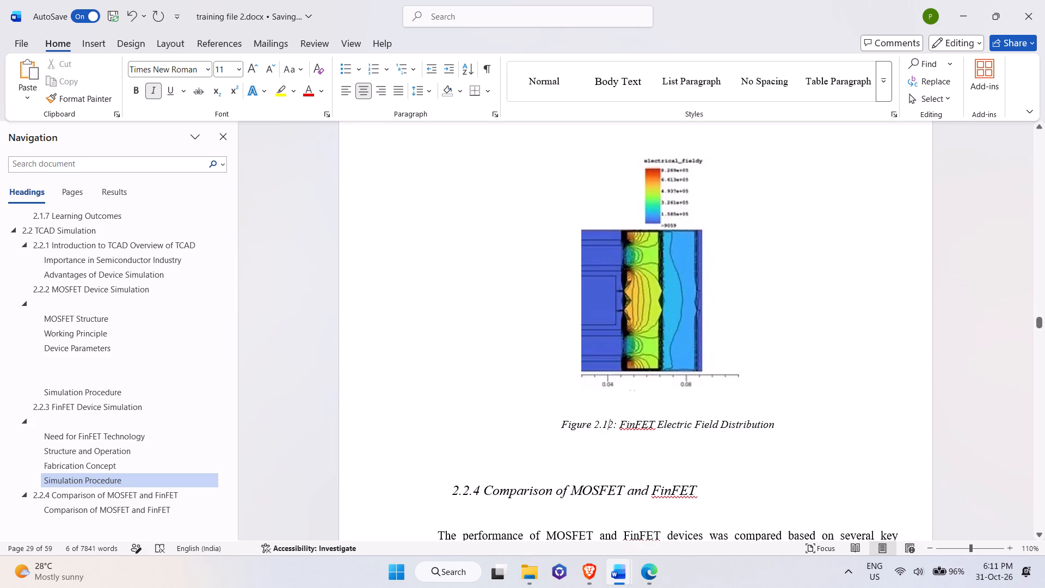
pyautogui.click(614, 429)
pyautogui.press('BackSpace')
pyautogui.press('BackSpace')
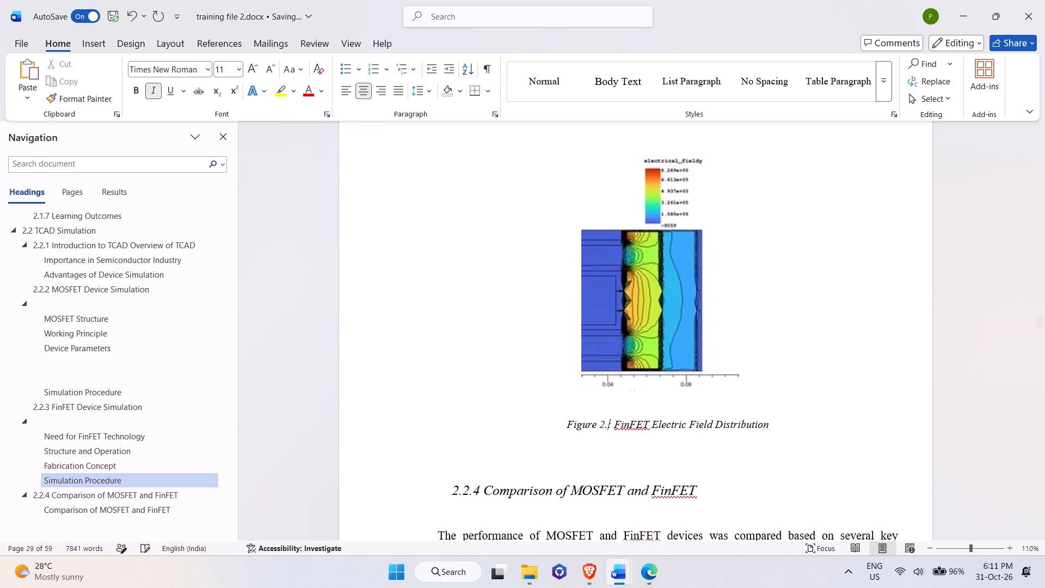
pyautogui.press('9')
# Remove the bullet symbol from the "Comparison of MOSFET and FinFET" subheading above the table in section 2.2.4.
pyautogui.scroll(2, 877, 377)
pyautogui.scroll(-9, 877, 377)
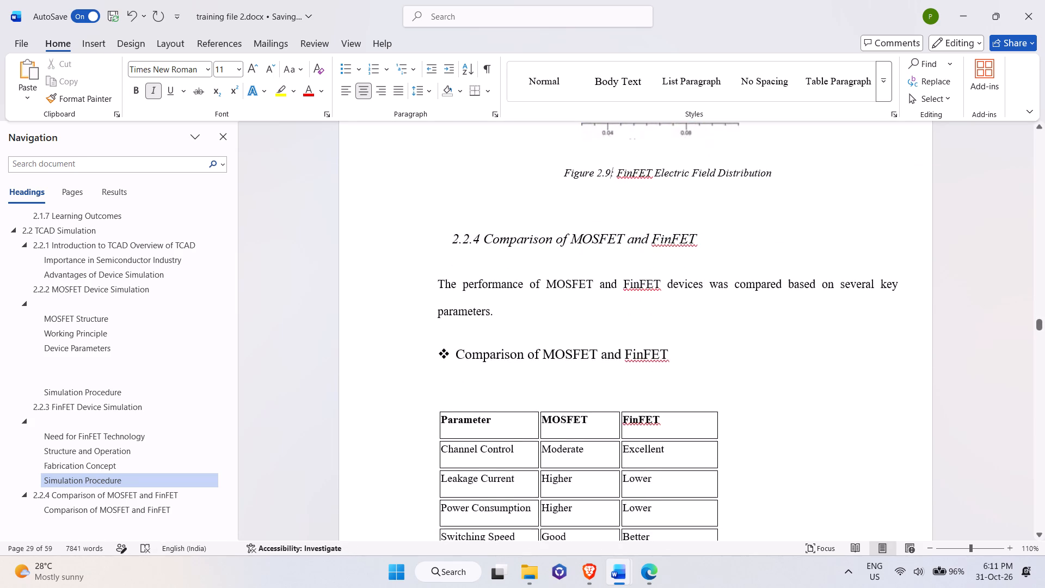
pyautogui.scroll(-6, 665, 317)
pyautogui.scroll(3, 665, 317)
pyautogui.scroll(-2, 665, 317)
pyautogui.scroll(5, 665, 317)
pyautogui.scroll(-6, 665, 317)
pyautogui.scroll(3, 665, 317)
pyautogui.click(457, 240)
pyautogui.press('BackSpace')
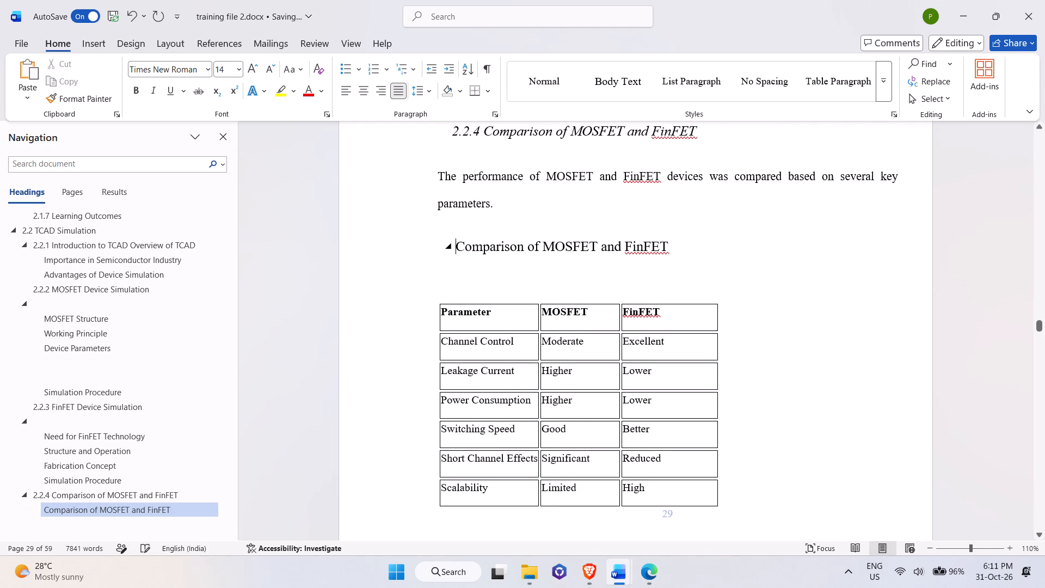
# Apply the plain single-line grid table style to the MOSFET and FinFET comparison table.
pyautogui.scroll(-2, 463, 250)
pyautogui.click(539, 246)
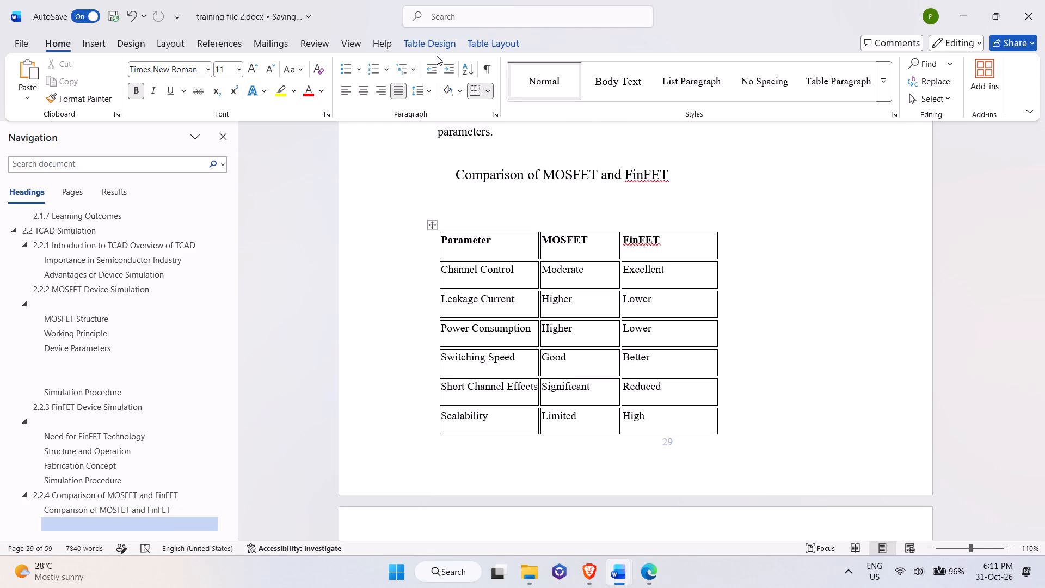
pyautogui.click(431, 49)
pyautogui.click(202, 78)
pyautogui.click(919, 282)
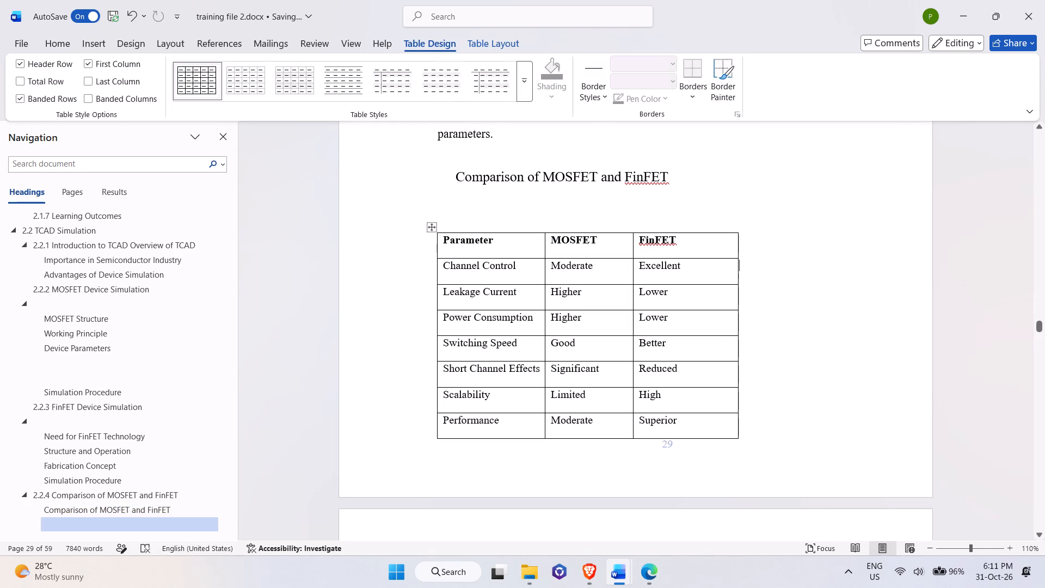
# Delete the empty heading line between the "Comparison of MOSFET and FinFET" subheading and its table.
pyautogui.scroll(-3, 489, 260)
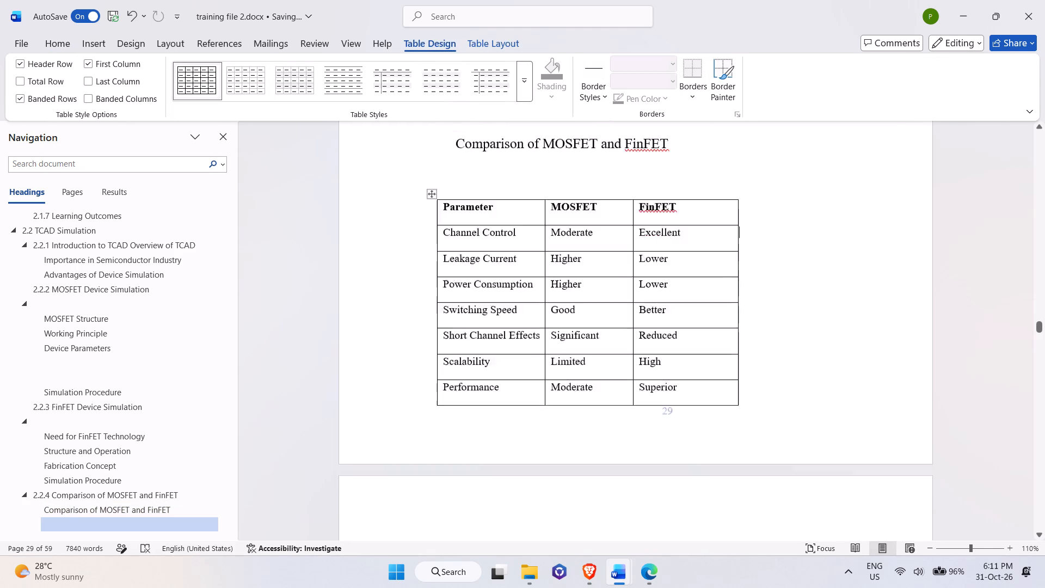
pyautogui.scroll(-9, 489, 260)
pyautogui.scroll(9, 494, 261)
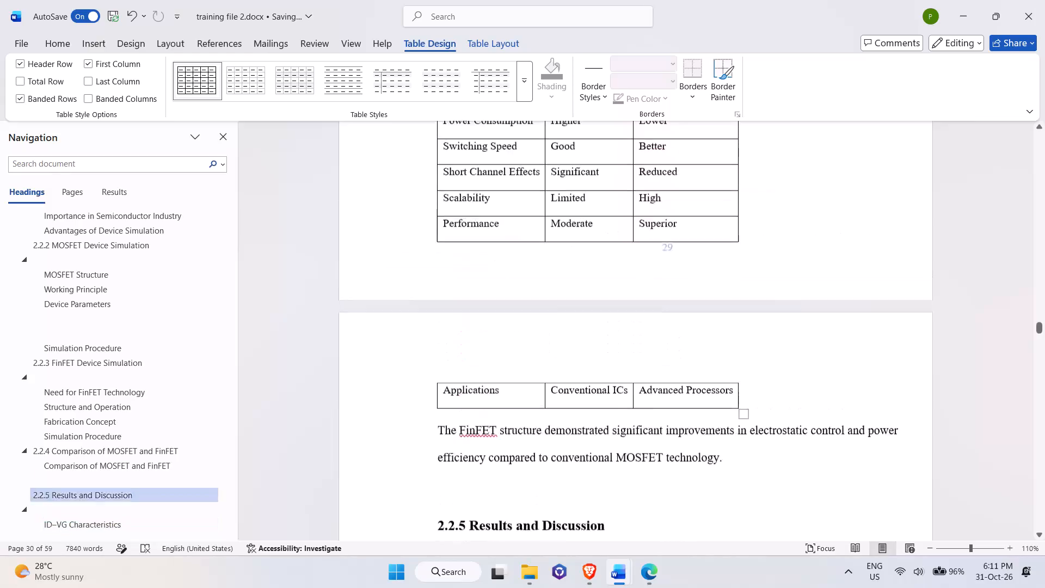
pyautogui.scroll(5, 494, 261)
pyautogui.click(466, 294)
pyautogui.press('BackSpace')
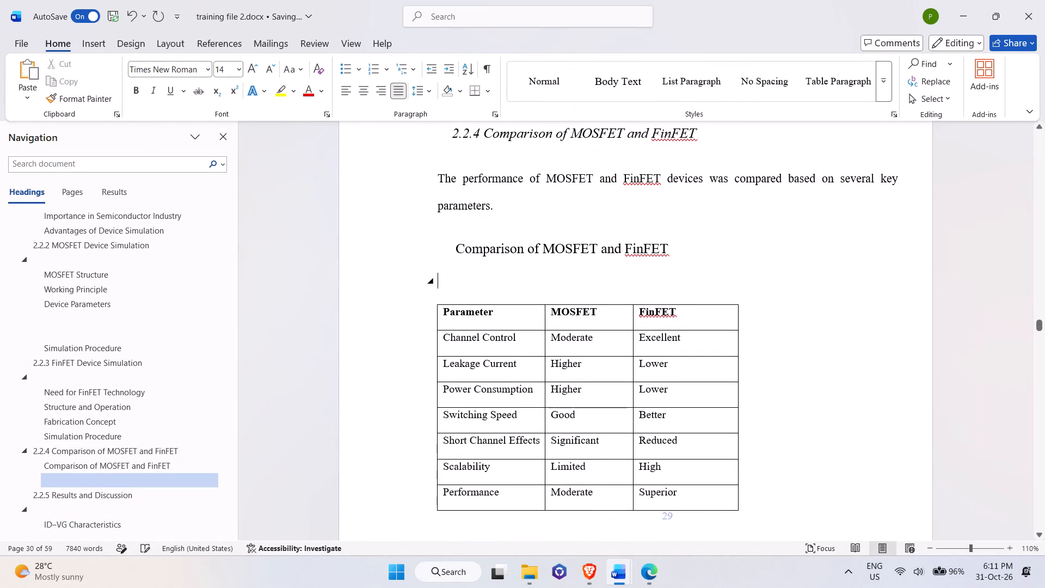
pyautogui.press('BackSpace')
# Copy the title from the Figure 2.13 caption and search Google Images in Brave for "ID–VG Characteristics of MOSFET in TCAD software".
pyautogui.scroll(-12, 527, 356)
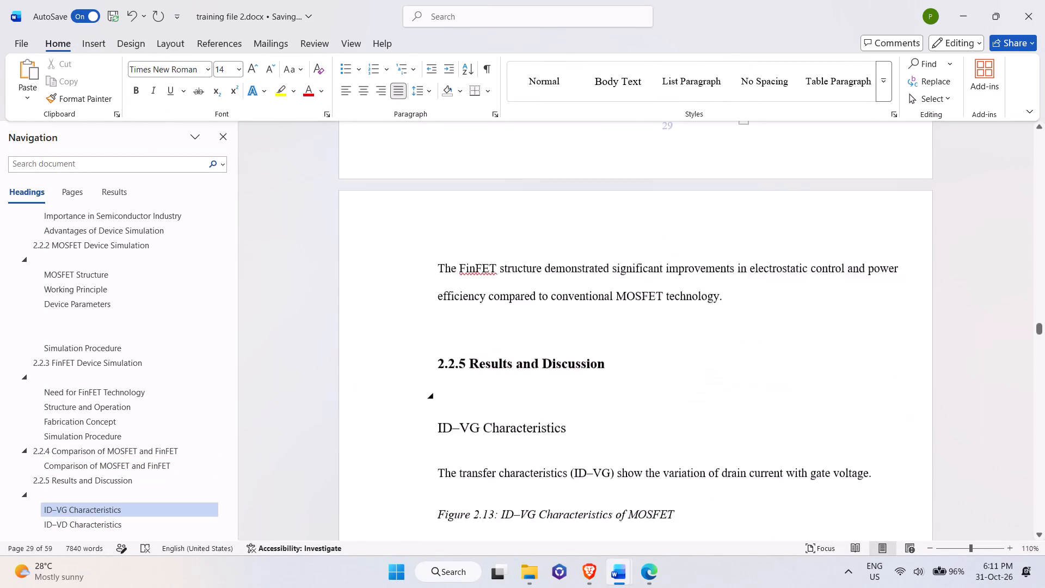
pyautogui.scroll(-6, 532, 356)
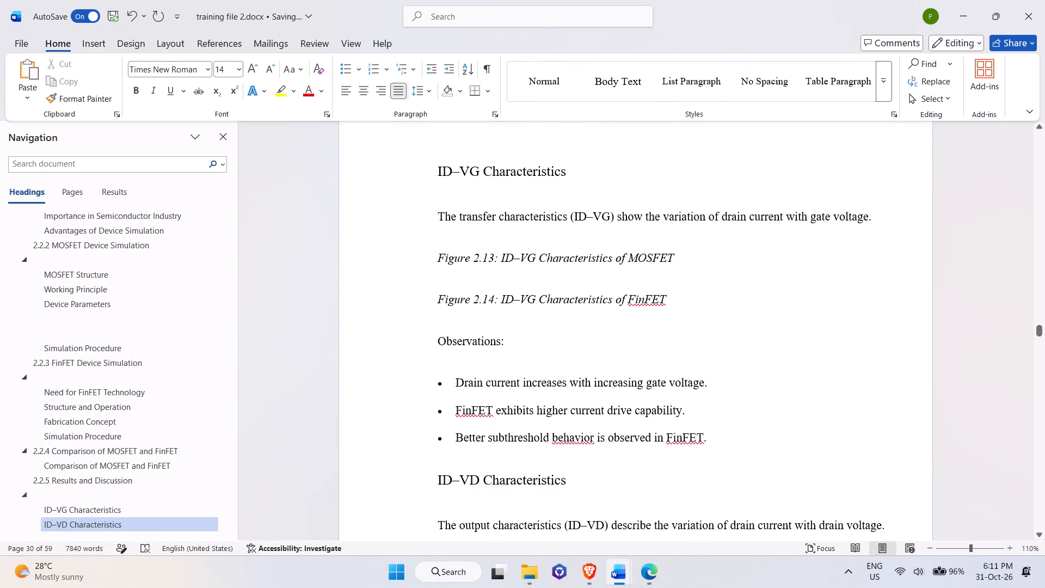
pyautogui.moveTo(503, 255); pyautogui.dragTo(730, 250)
pyautogui.hotkey('ctrl', 'c')
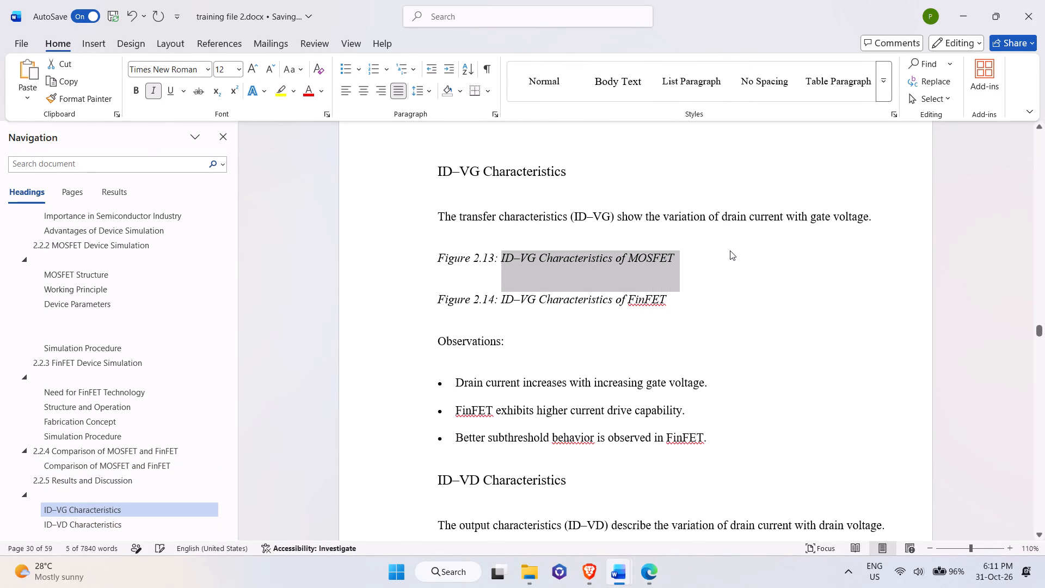
pyautogui.hotkey('alt', 'Tab')
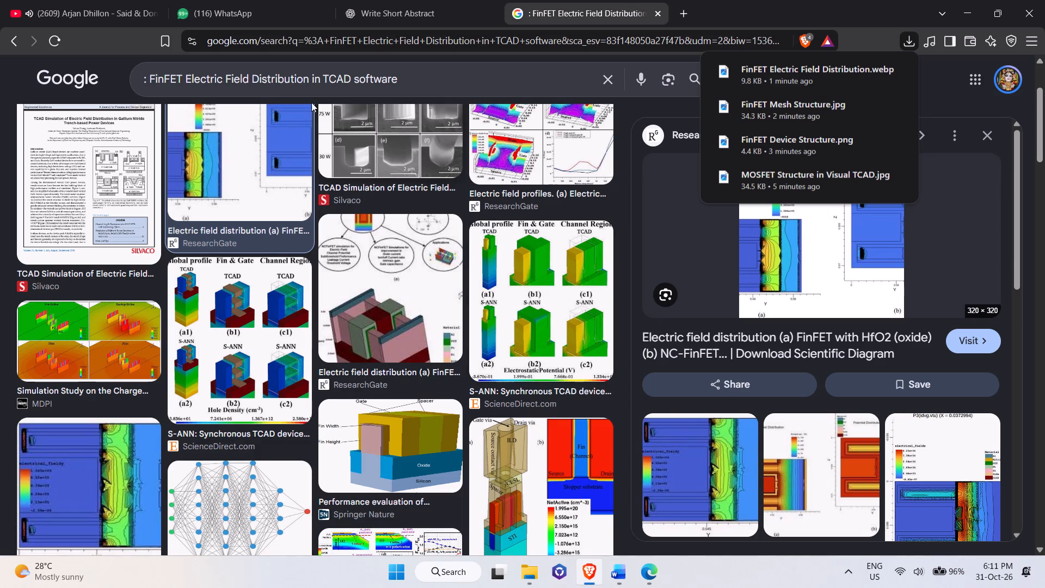
pyautogui.moveTo(310, 79); pyautogui.dragTo(128, 81)
pyautogui.hotkey('ctrl', 'v')
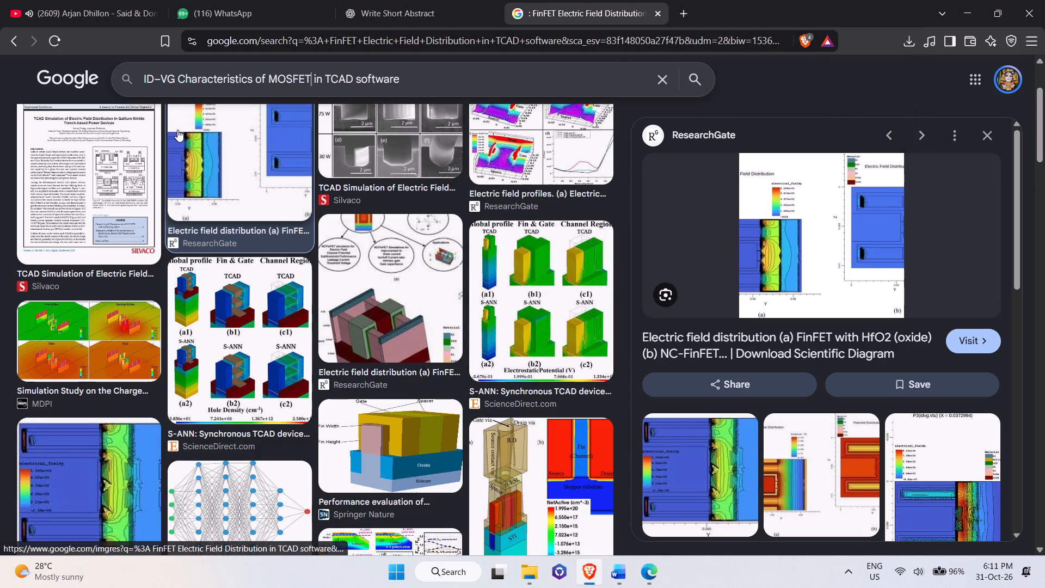
pyautogui.press('Return')
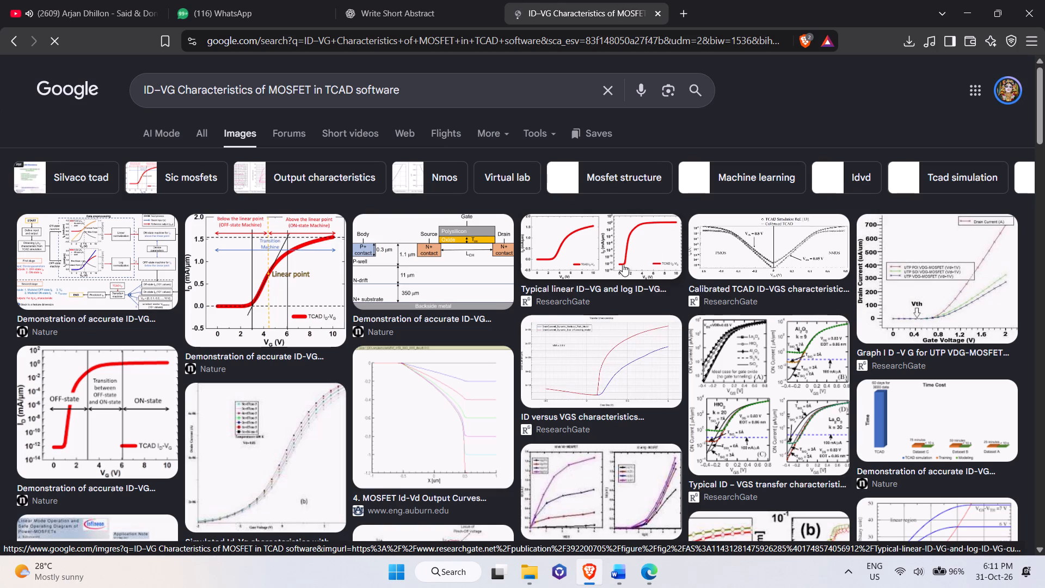
# Choose the ResearchGate "ID versus VGS characteristics" plot from the image results and save it as "ID–VG Characteristics of MOSFET".
pyautogui.scroll(-2, 479, 378)
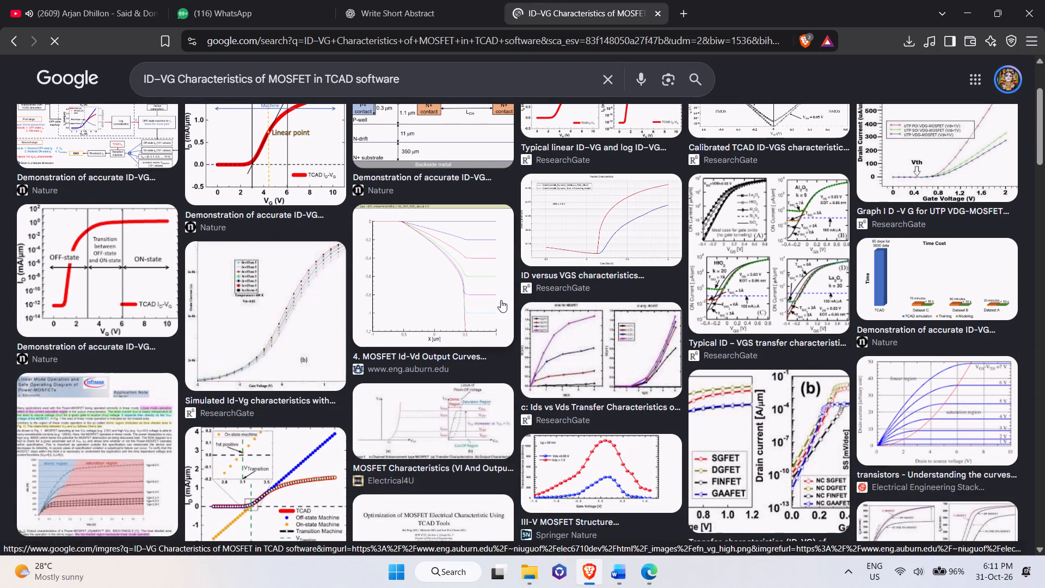
pyautogui.click(424, 287)
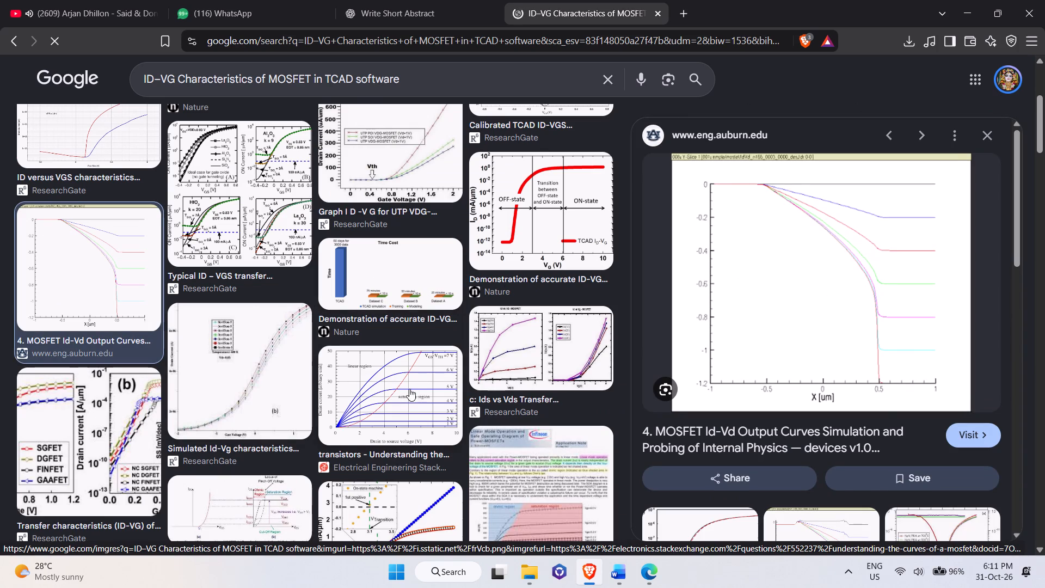
pyautogui.scroll(-1, 367, 387)
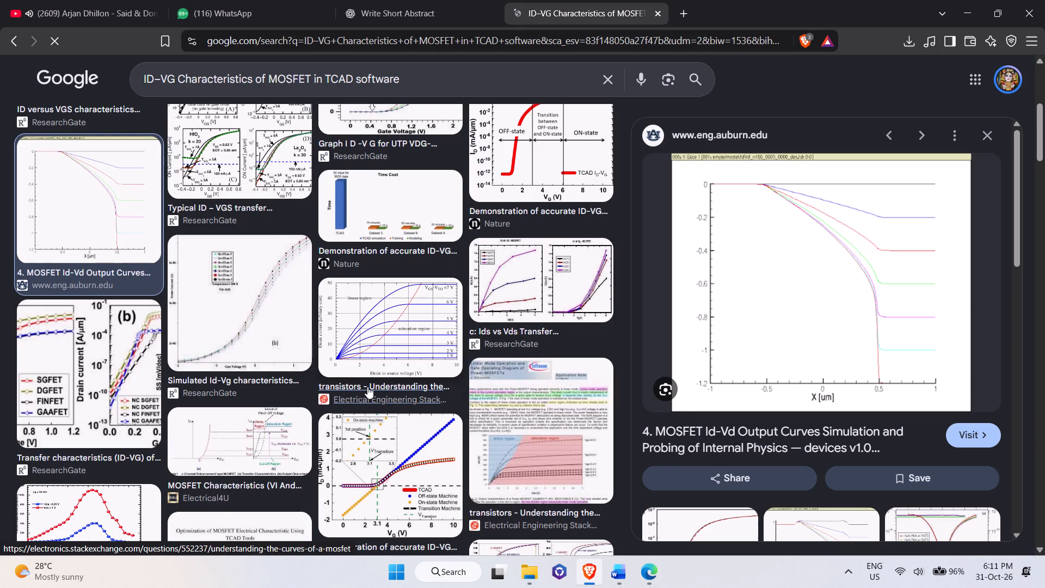
pyautogui.scroll(-3, 367, 387)
pyautogui.scroll(10, 85, 319)
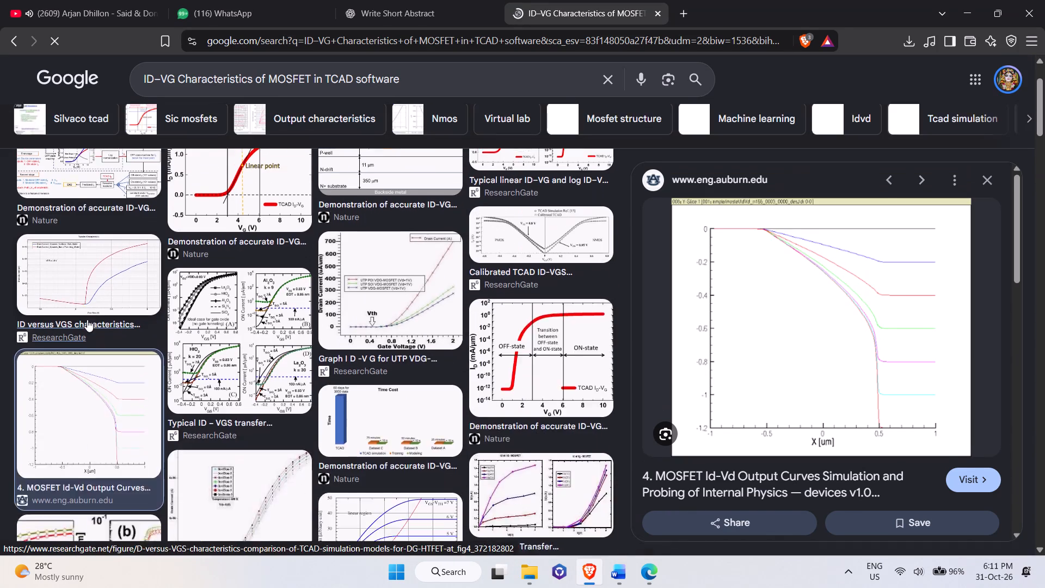
pyautogui.scroll(1, 87, 320)
pyautogui.click(112, 278)
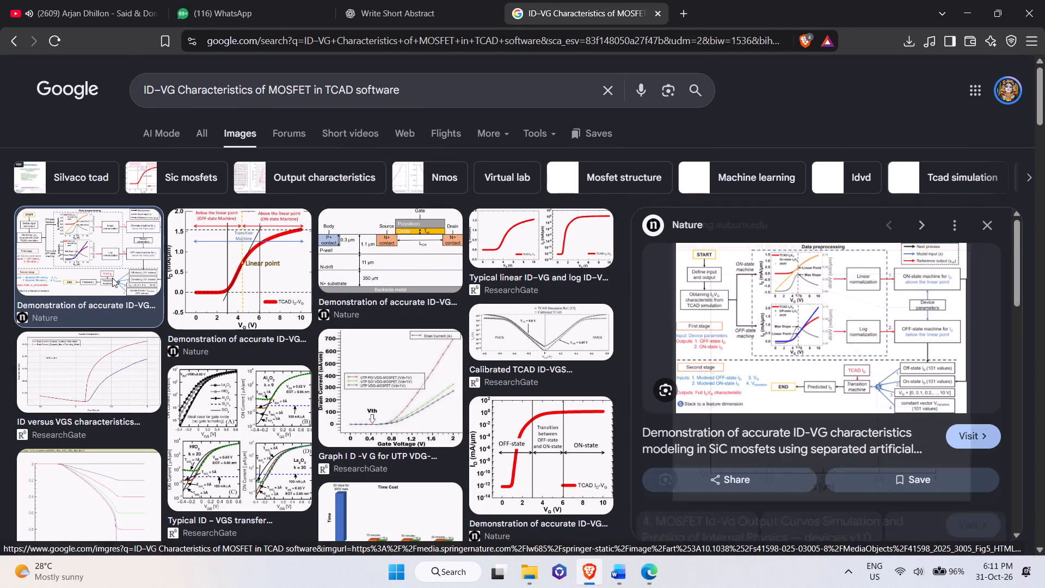
pyautogui.click(104, 333)
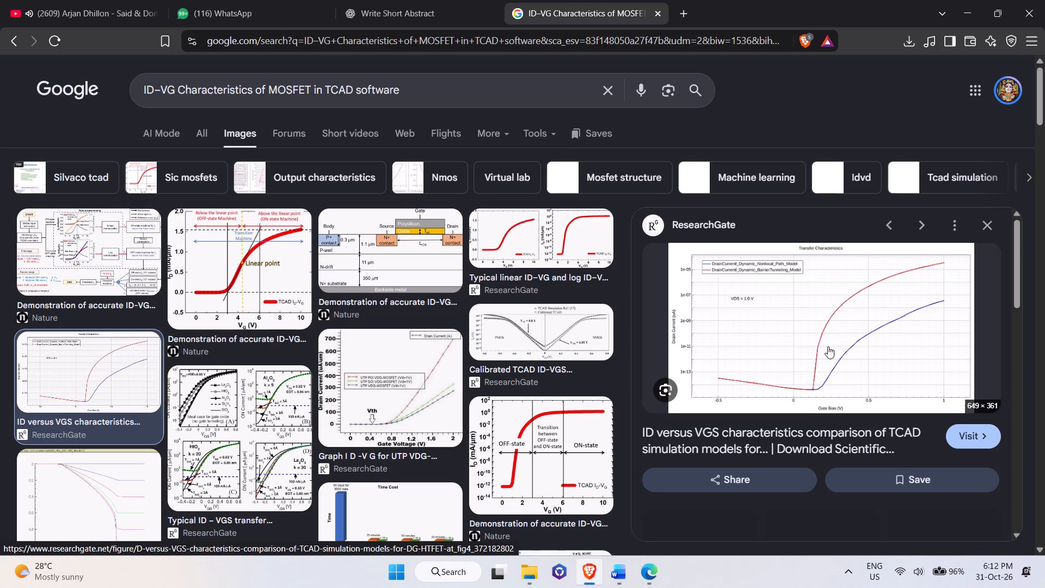
pyautogui.rightClick(876, 290)
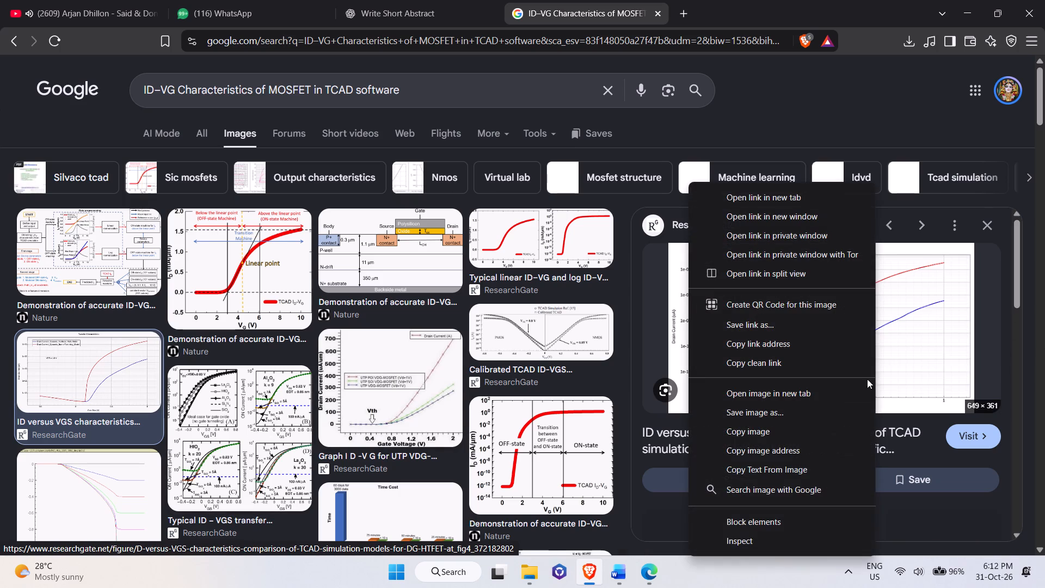
pyautogui.click(741, 410)
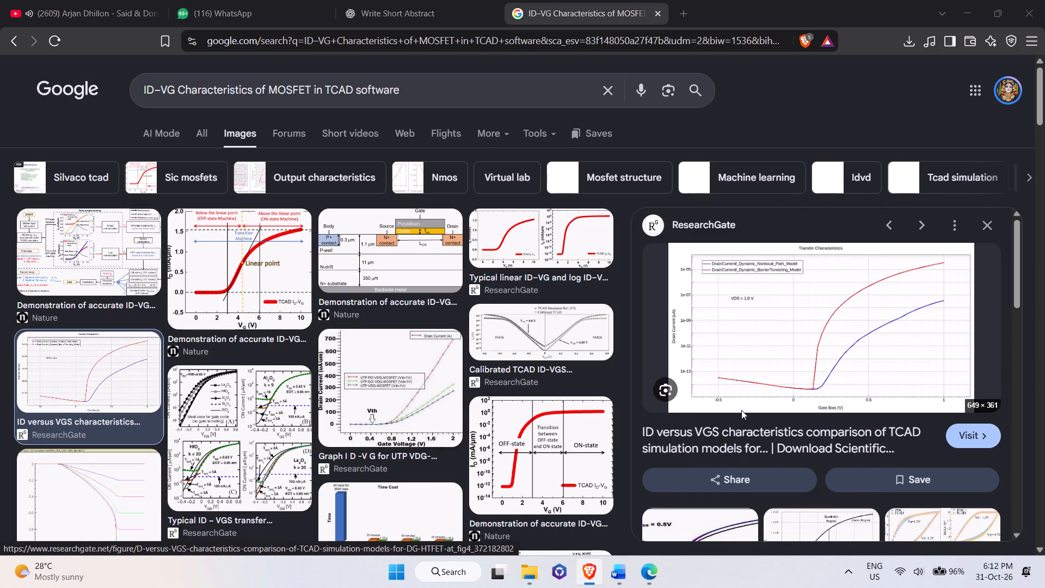
pyautogui.hotkey('ctrl', 'v')
pyautogui.press('Return')
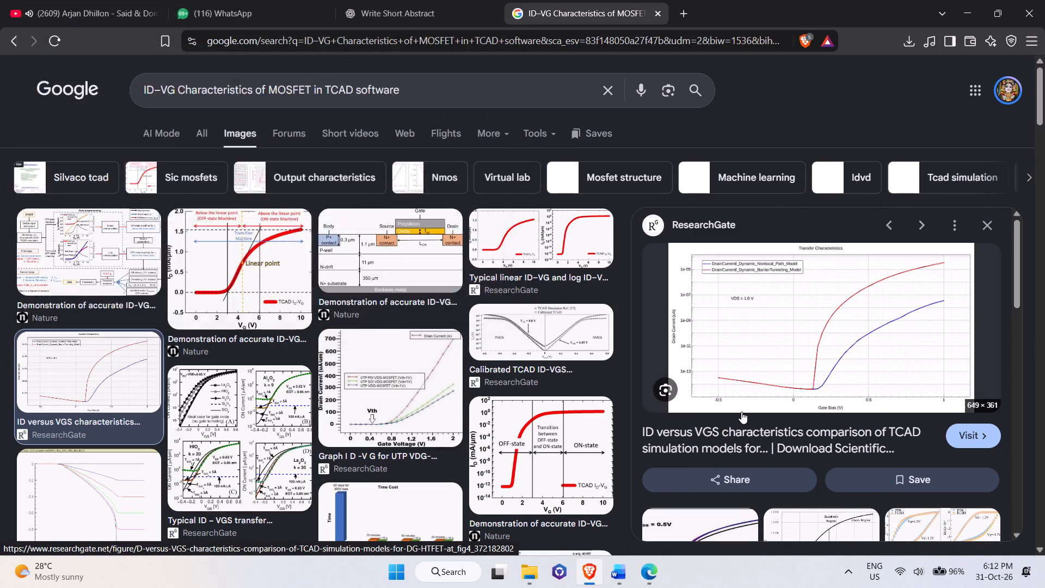
# In Word, insert the saved MOSFET ID–VG image centred on a new line above the Figure 2.13 caption, shrunk to about 2.16" by 3.89".
pyautogui.hotkey('alt', 'Tab')
pyautogui.click(497, 249)
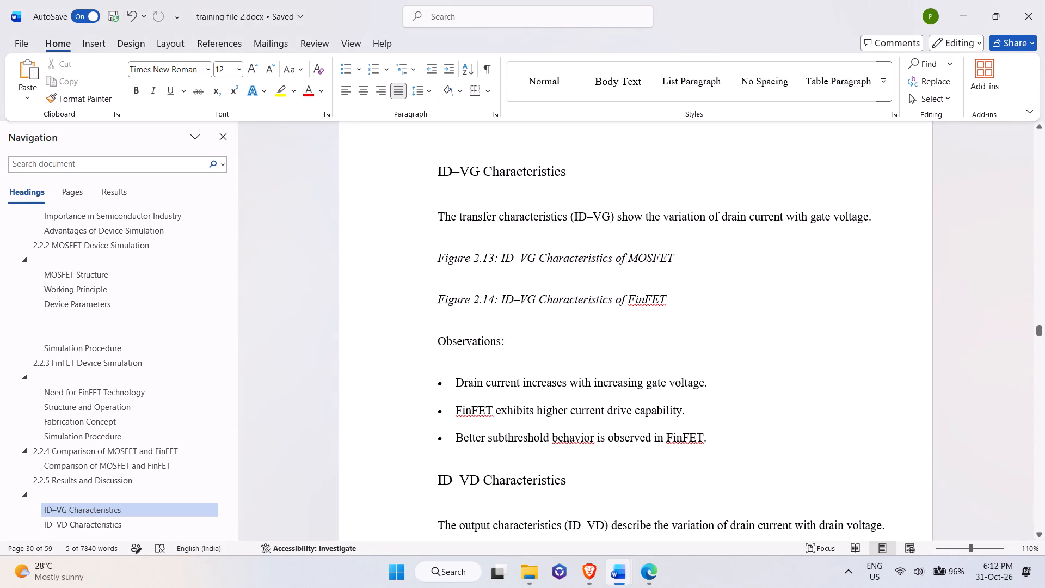
pyautogui.click(878, 223)
pyautogui.press('Return')
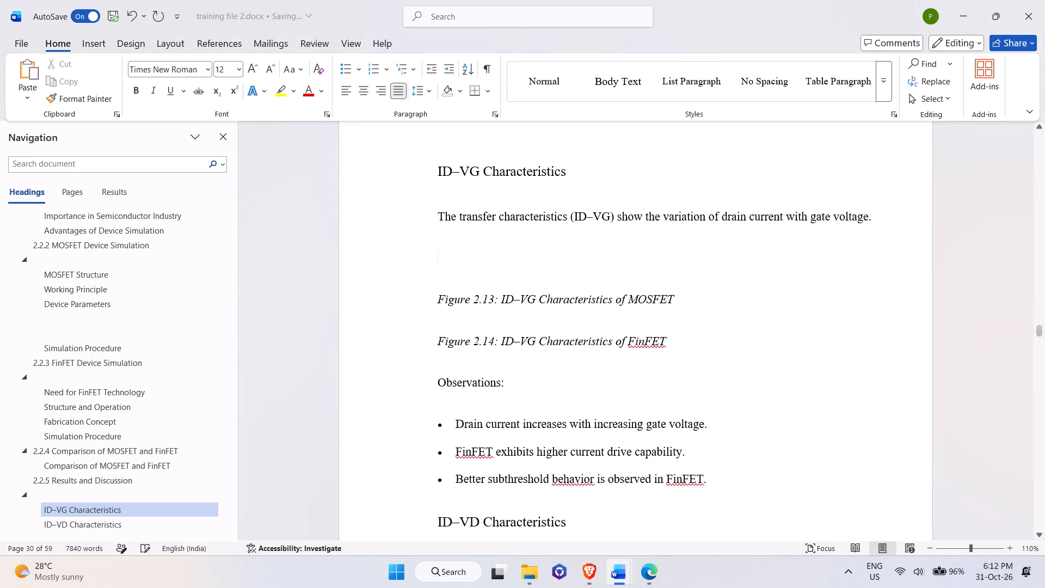
pyautogui.hotkey('ctrl', 'e')
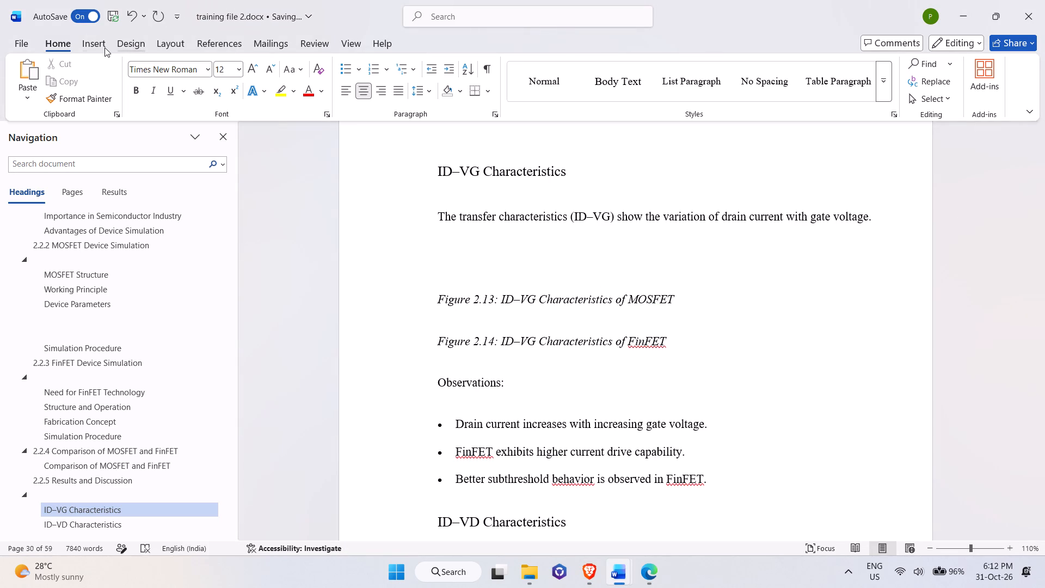
pyautogui.click(99, 46)
pyautogui.click(147, 86)
pyautogui.click(188, 141)
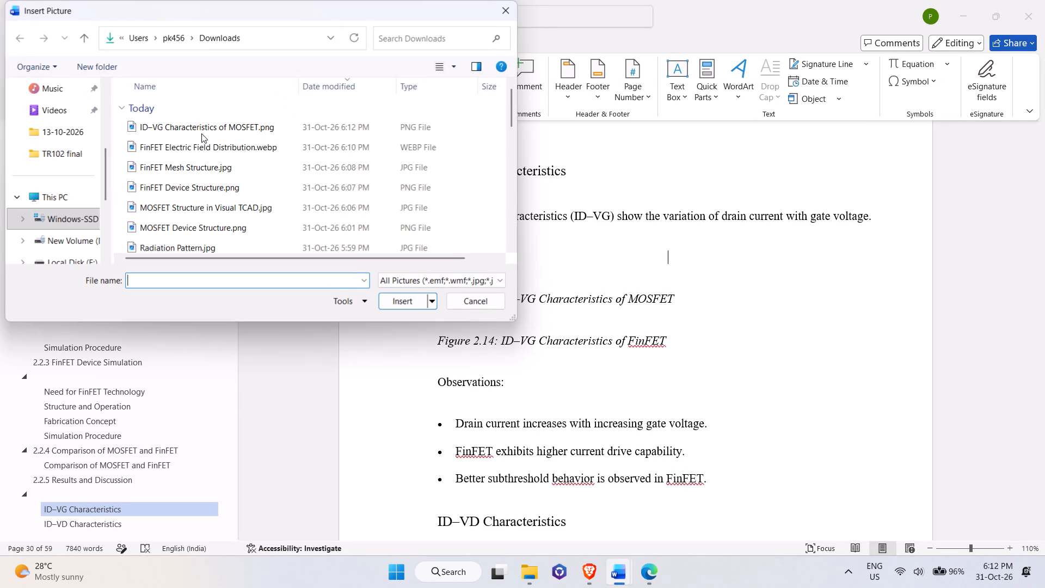
pyautogui.click(202, 124)
pyautogui.press('Return')
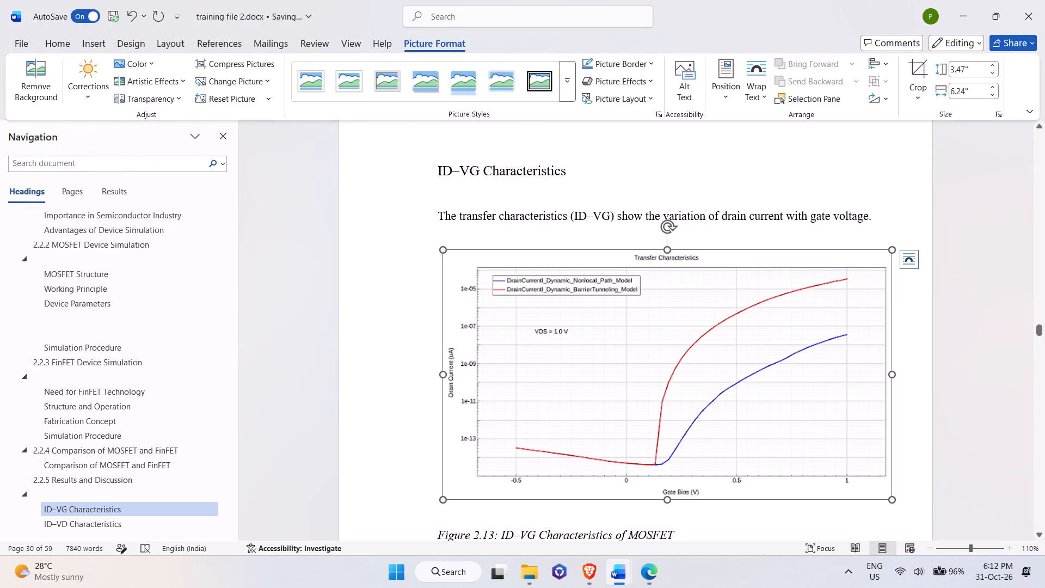
pyautogui.moveTo(892, 501); pyautogui.dragTo(715, 375)
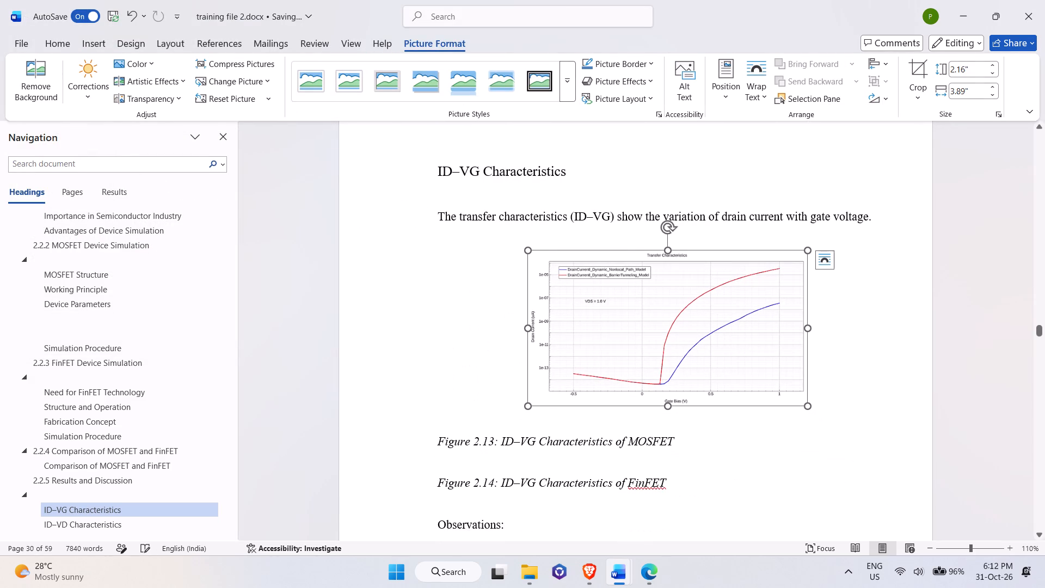
# Reduce the Figure 2.13 caption to 11 pt and centre it under the image.
pyautogui.moveTo(440, 438); pyautogui.dragTo(737, 449)
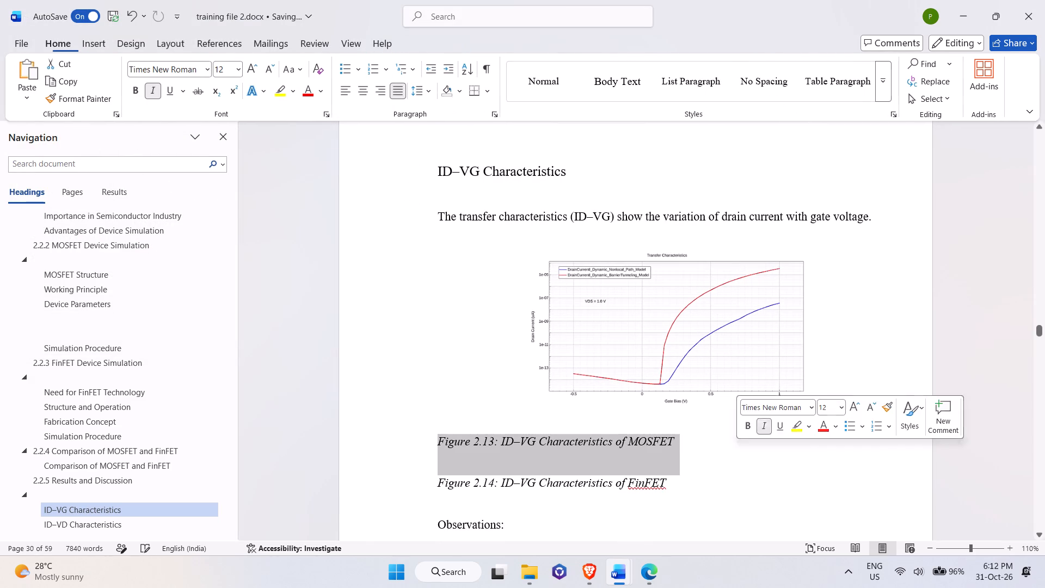
pyautogui.click(272, 78)
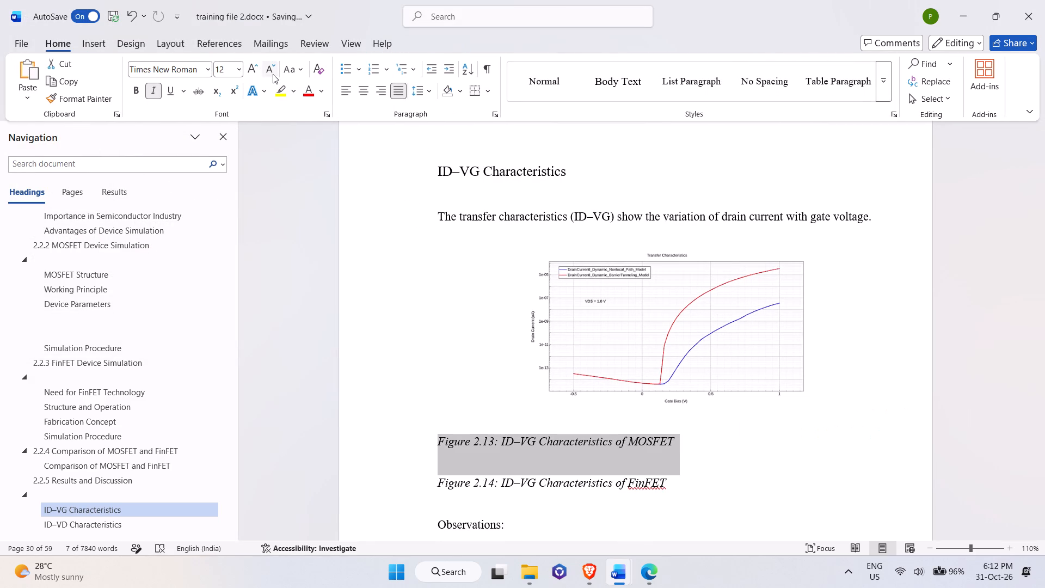
pyautogui.click(273, 73)
pyautogui.hotkey('ctrl', 'e')
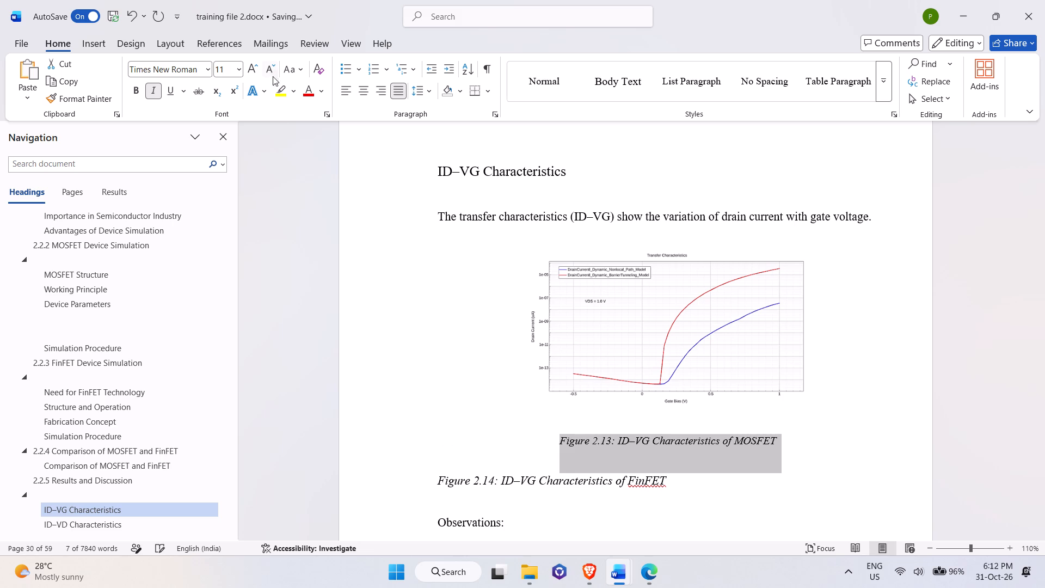
# Add a blank centred line between the Figure 2.13 and Figure 2.14 captions.
pyautogui.scroll(-2, 586, 387)
pyautogui.click(847, 372)
pyautogui.press('Return')
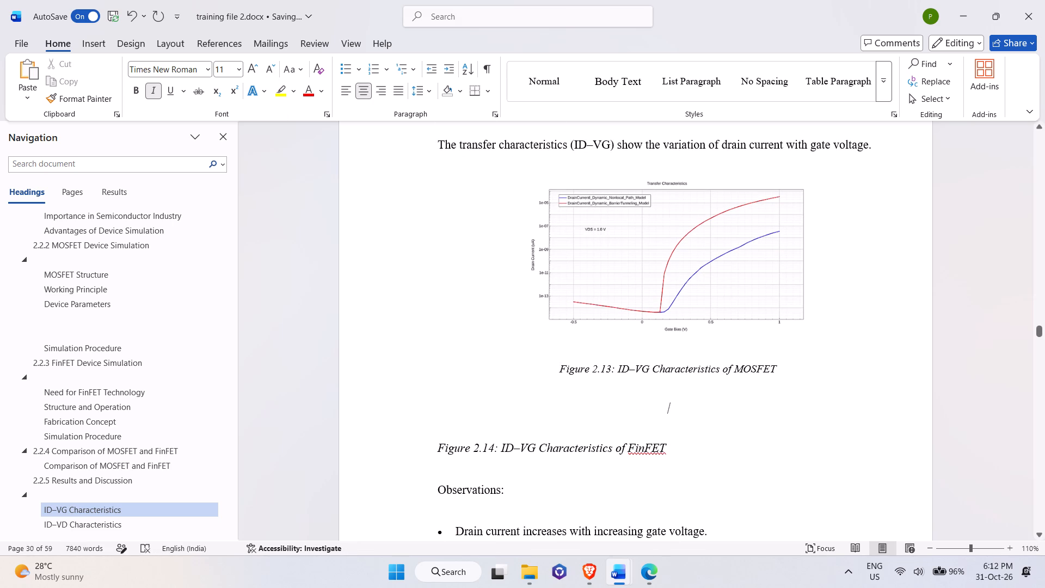
# Copy the Figure 2.14 caption title, search Google Images in Brave for "ID–VG Characteristics of FinFET in TCAD software", and preview the first result.
pyautogui.moveTo(506, 447); pyautogui.dragTo(684, 453)
pyautogui.hotkey('ctrl', 'c')
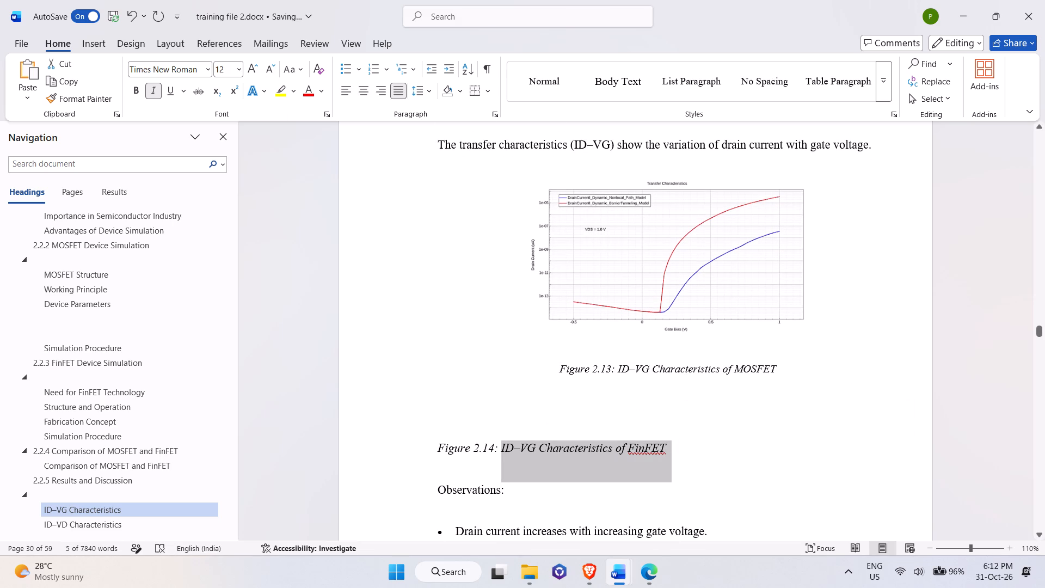
pyautogui.click(603, 585)
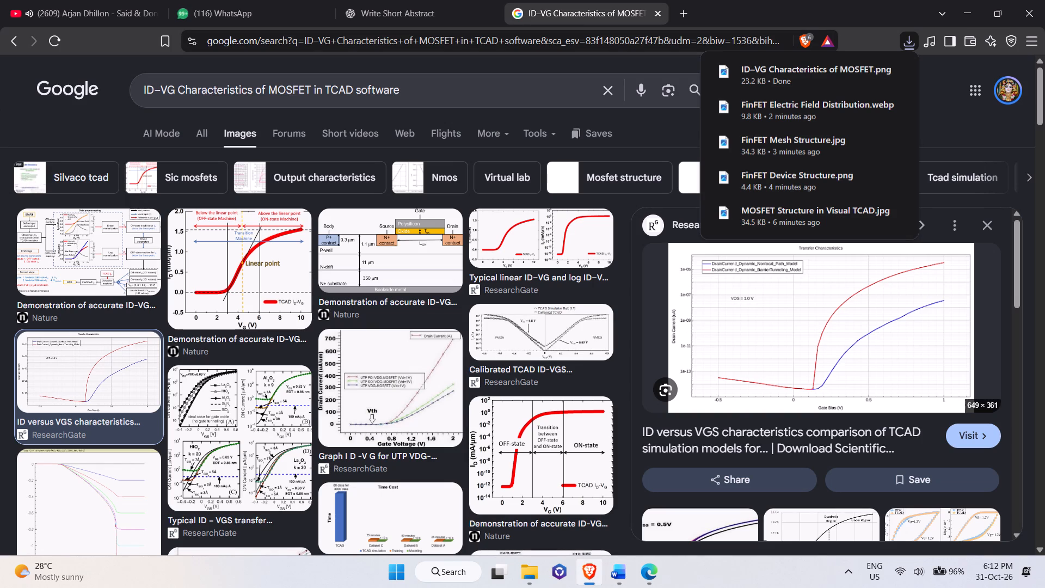
pyautogui.moveTo(309, 88); pyautogui.dragTo(101, 94)
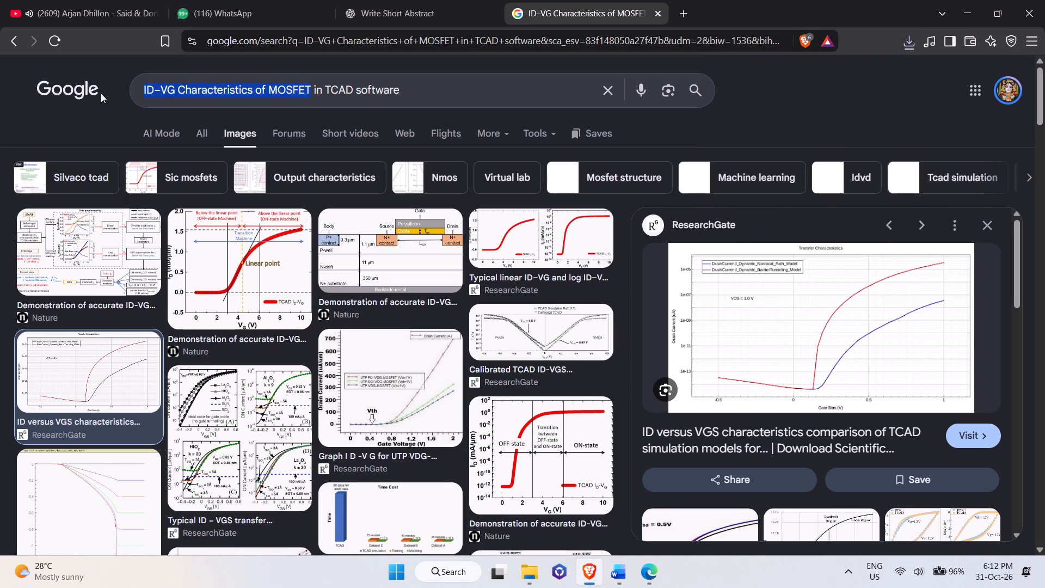
pyautogui.hotkey('ctrl', 'v')
pyautogui.press('Return')
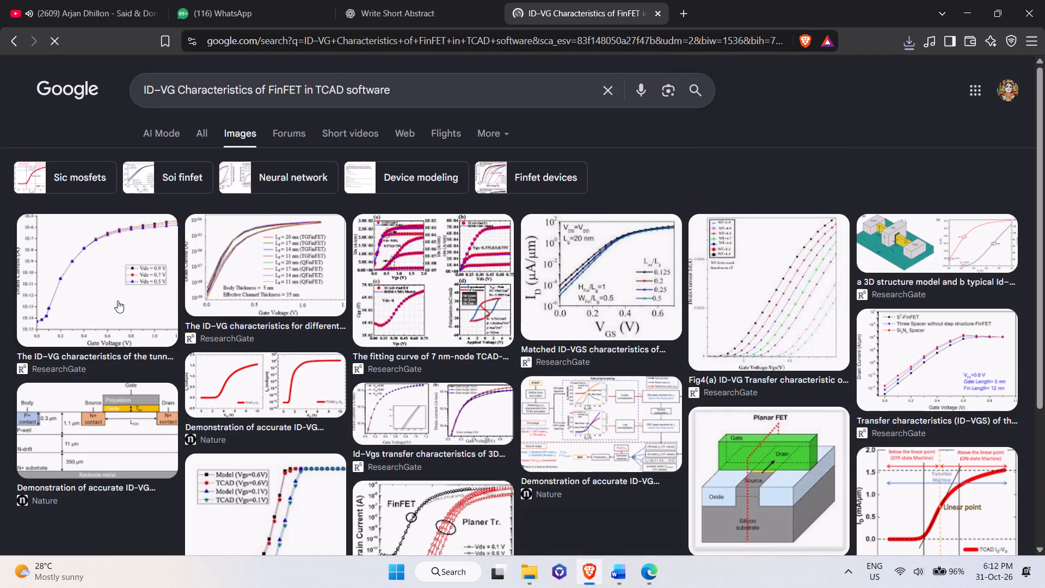
pyautogui.click(118, 301)
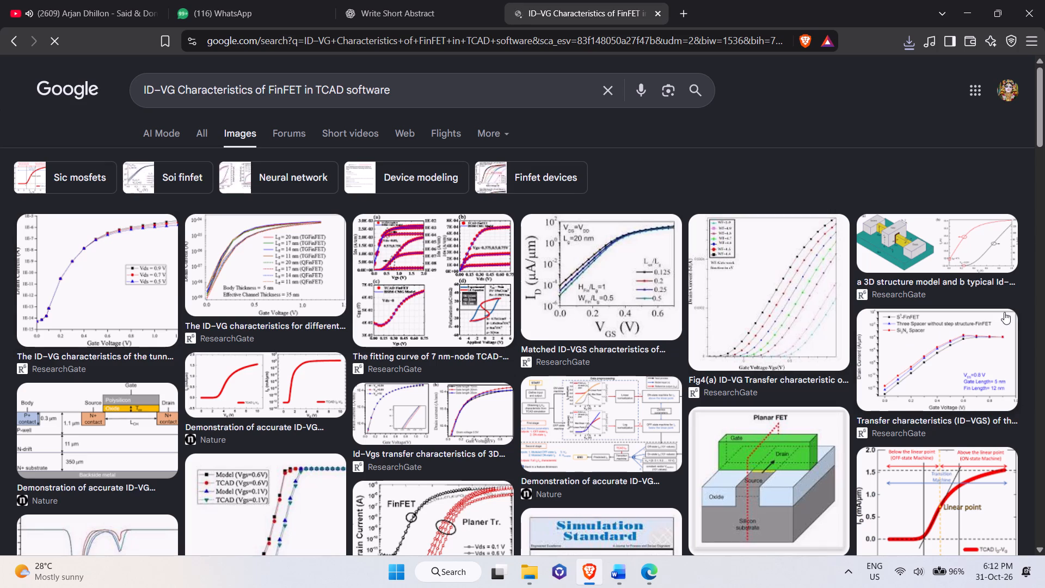
pyautogui.click(87, 284)
# Play the "2 Laddu" video in the YouTube tab and return to the FinFET image results.
pyautogui.click(20, 0)
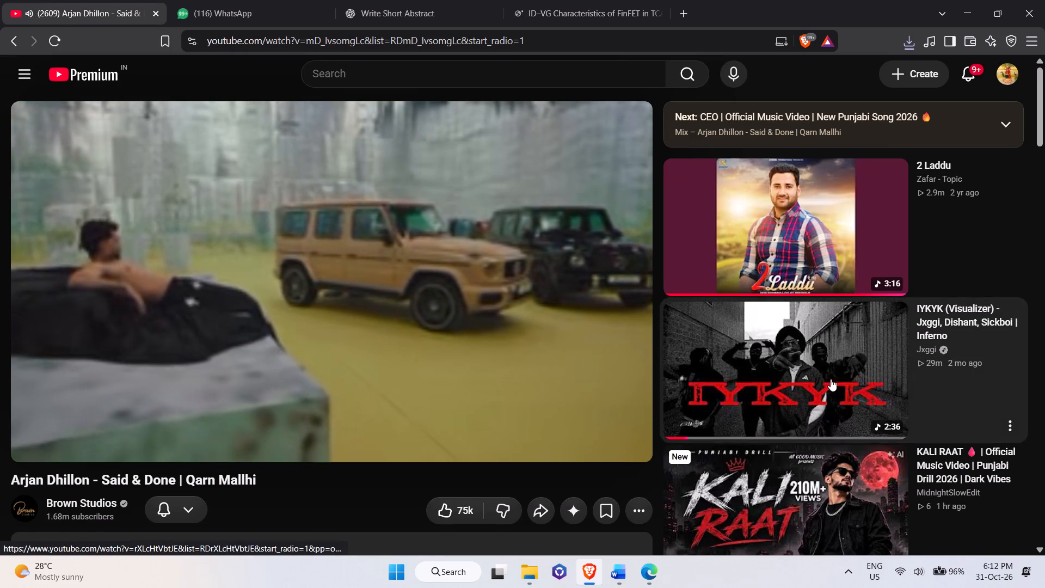
pyautogui.scroll(-1, 864, 384)
pyautogui.click(898, 167)
pyautogui.click(605, 0)
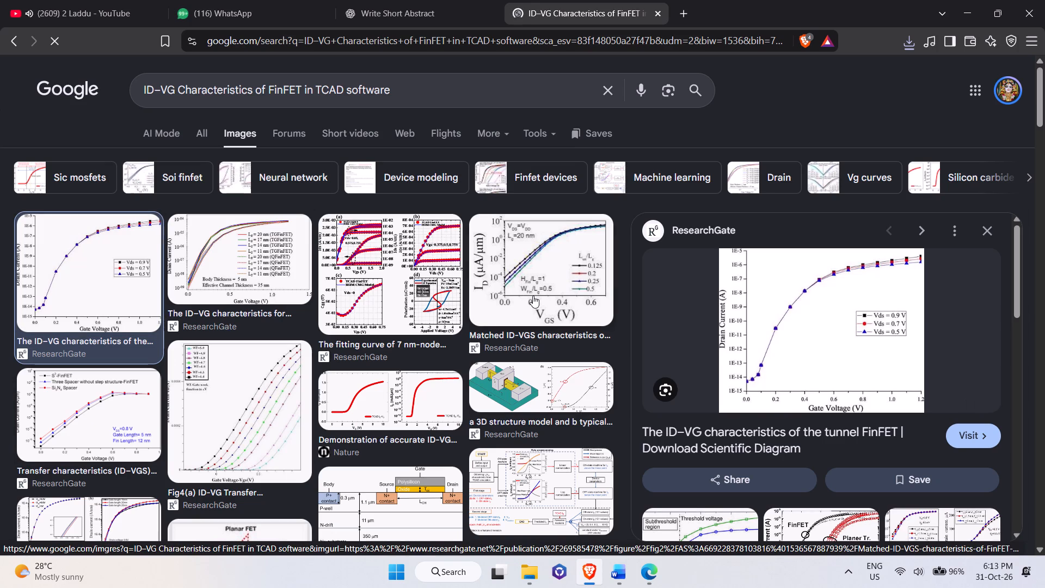
# Compare the FinFET ID–VG plots and save the ResearchGate tunnel FinFET plot as "ID–VG Characteristics of FinFET".
pyautogui.click(239, 266)
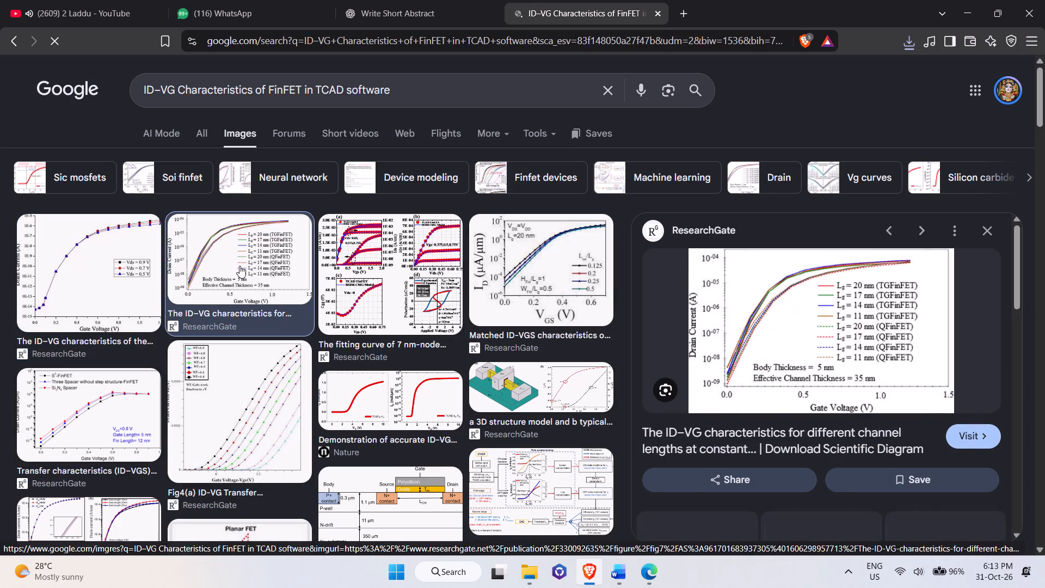
pyautogui.click(243, 382)
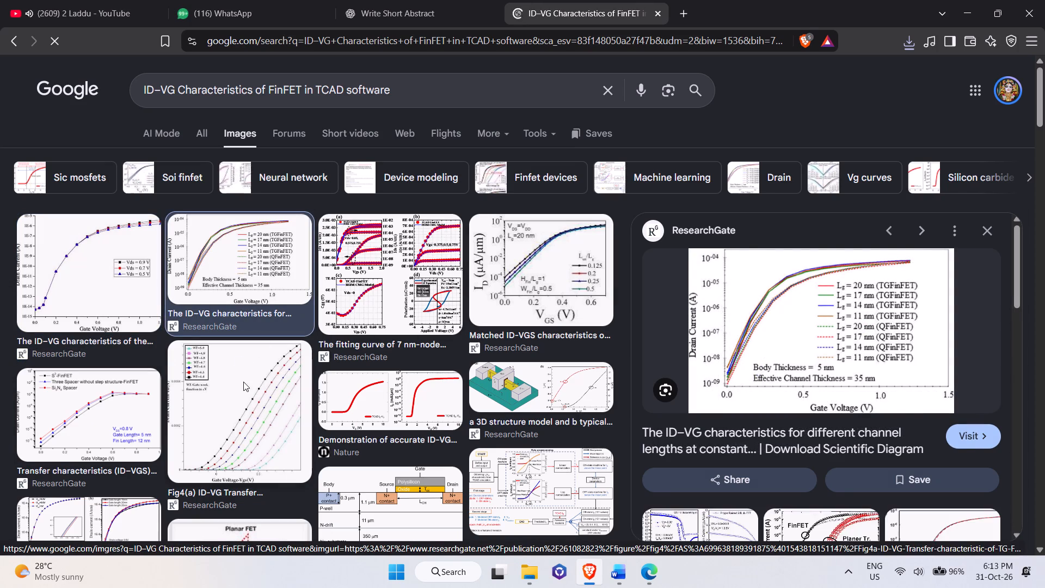
pyautogui.scroll(-2, 319, 378)
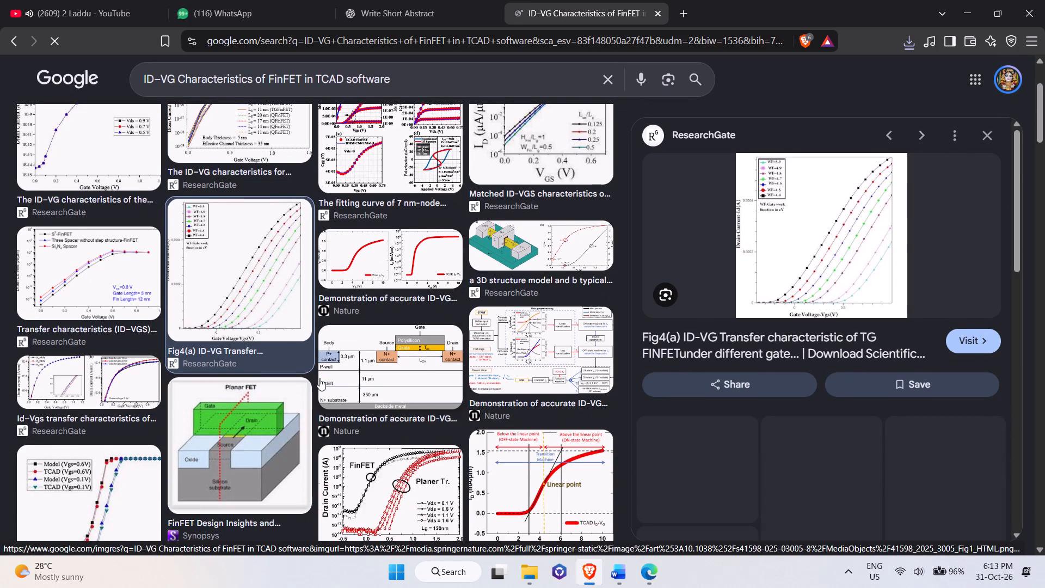
pyautogui.scroll(3, 330, 392)
pyautogui.scroll(-3, 296, 444)
pyautogui.scroll(2, 515, 435)
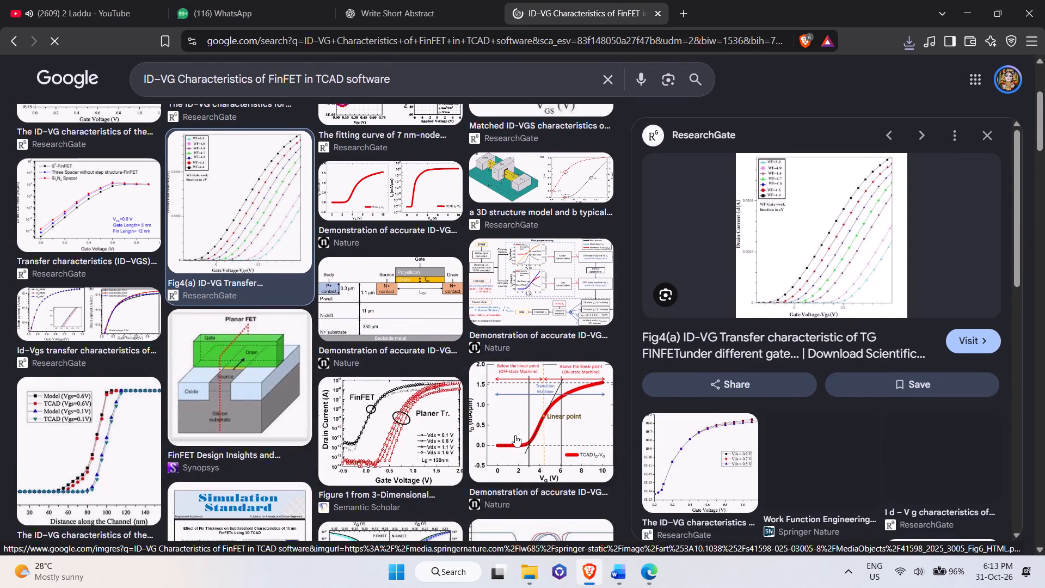
pyautogui.scroll(2, 515, 435)
pyautogui.click(240, 234)
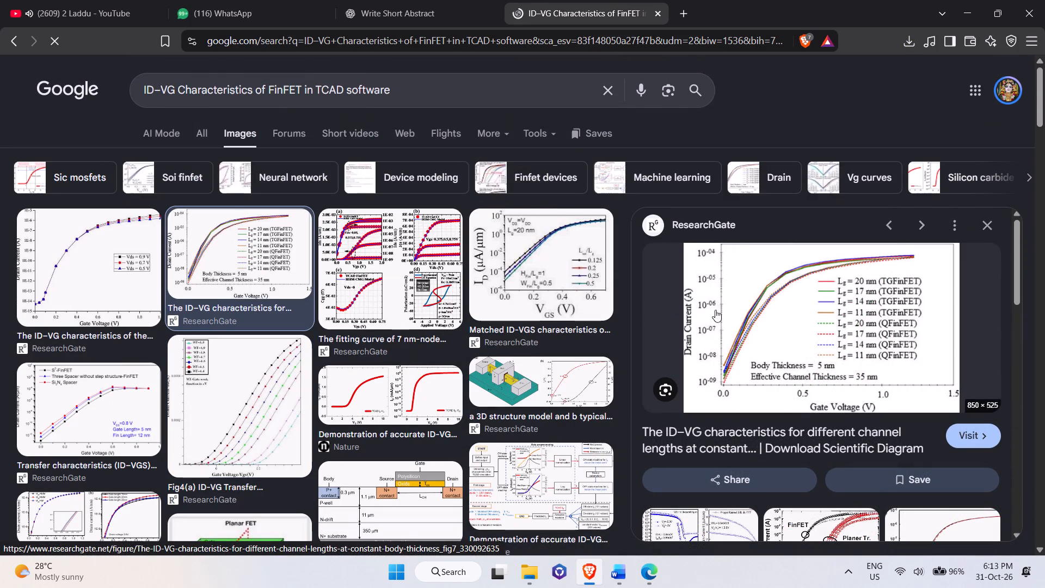
pyautogui.click(107, 264)
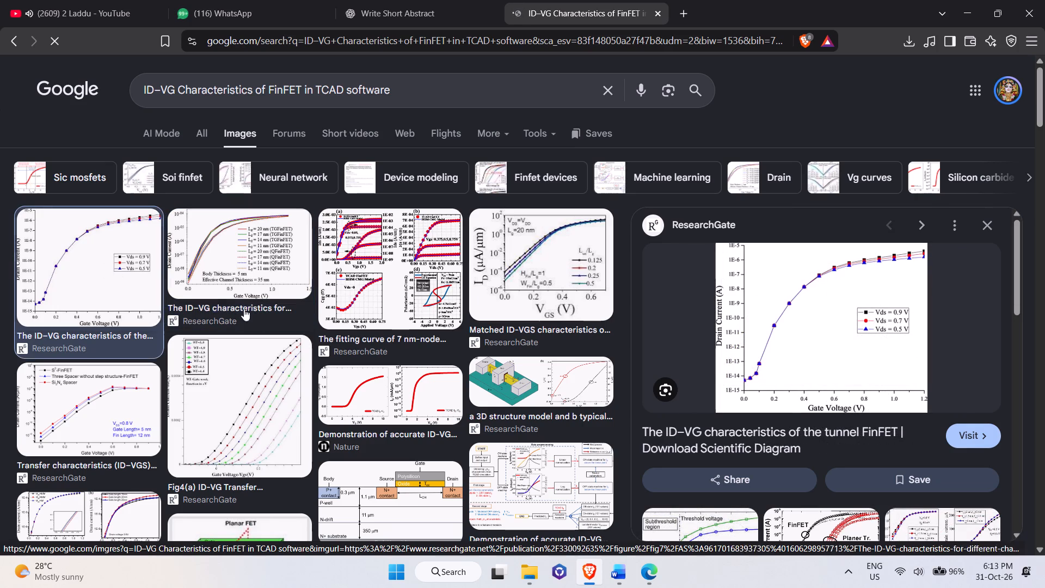
pyautogui.rightClick(780, 329)
pyautogui.click(829, 413)
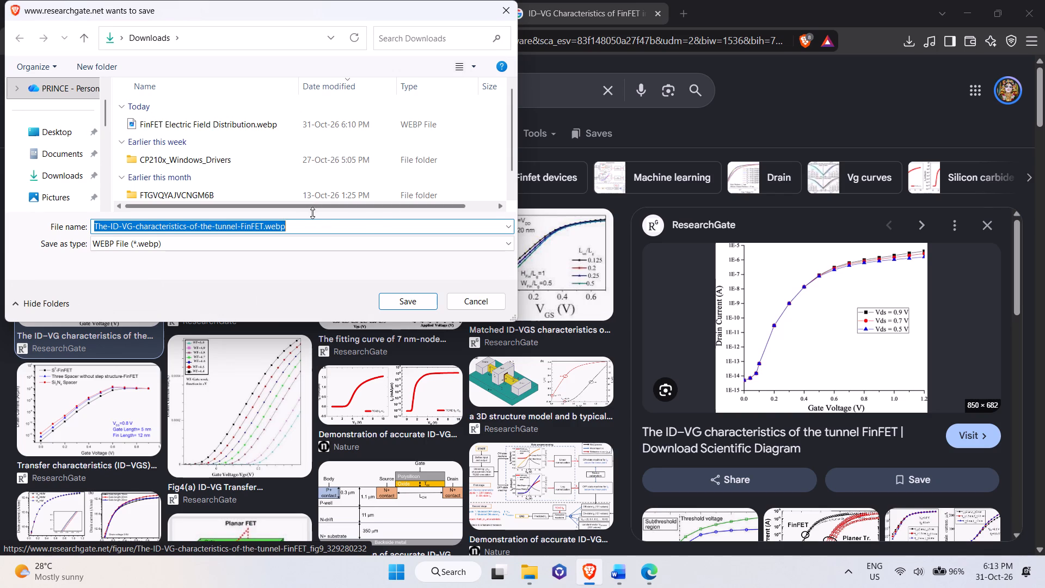
pyautogui.hotkey('ctrl', 'v')
pyautogui.press('Return')
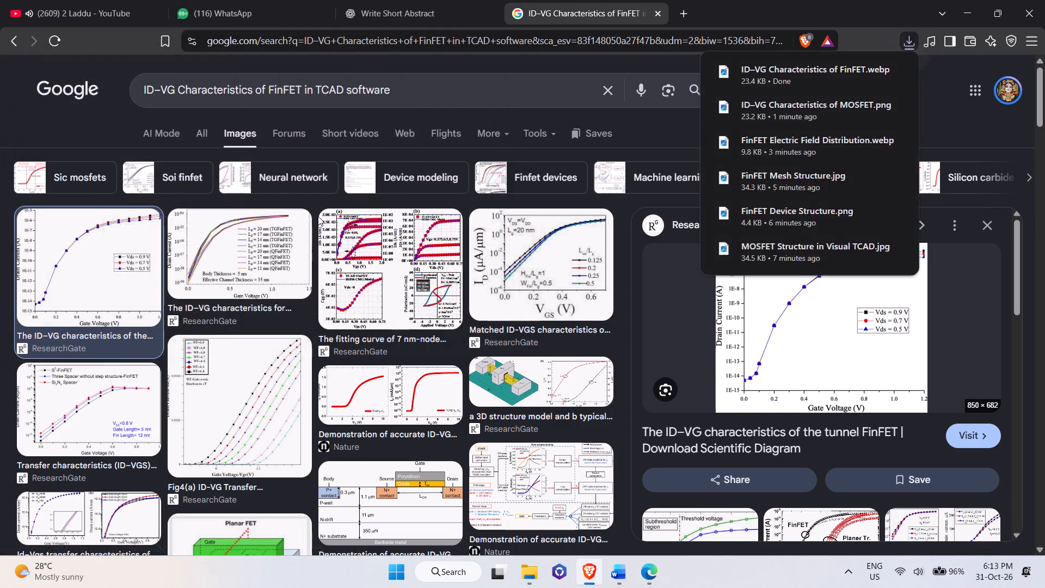
# Switch to Word and insert the downloaded picture "ID–VG Characteristics of FinFET.webp" on the blank line above the Figure 2.14 caption.
pyautogui.hotkey('alt', 'Tab')
pyautogui.click(486, 404)
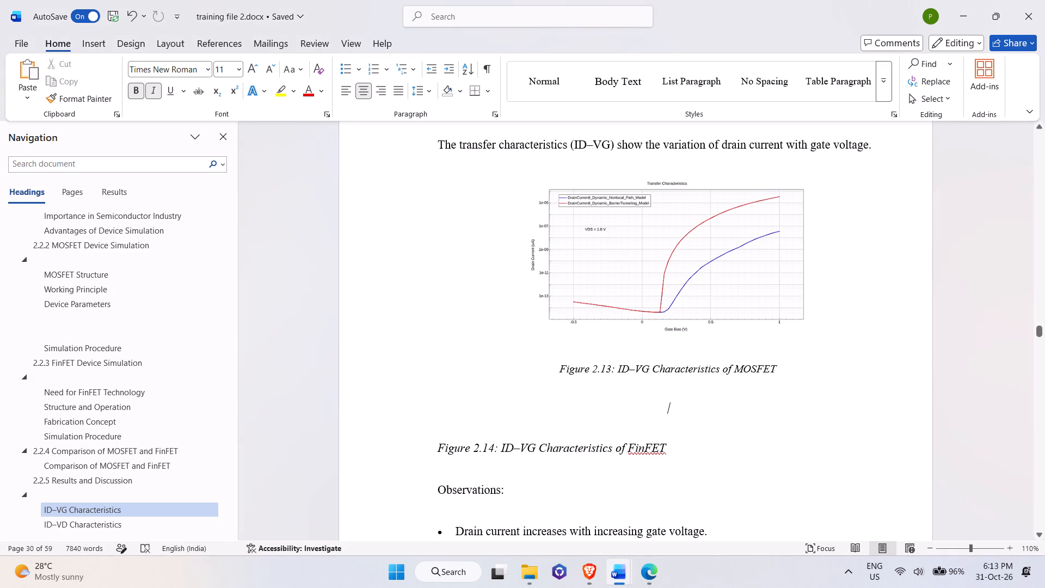
pyautogui.click(81, 53)
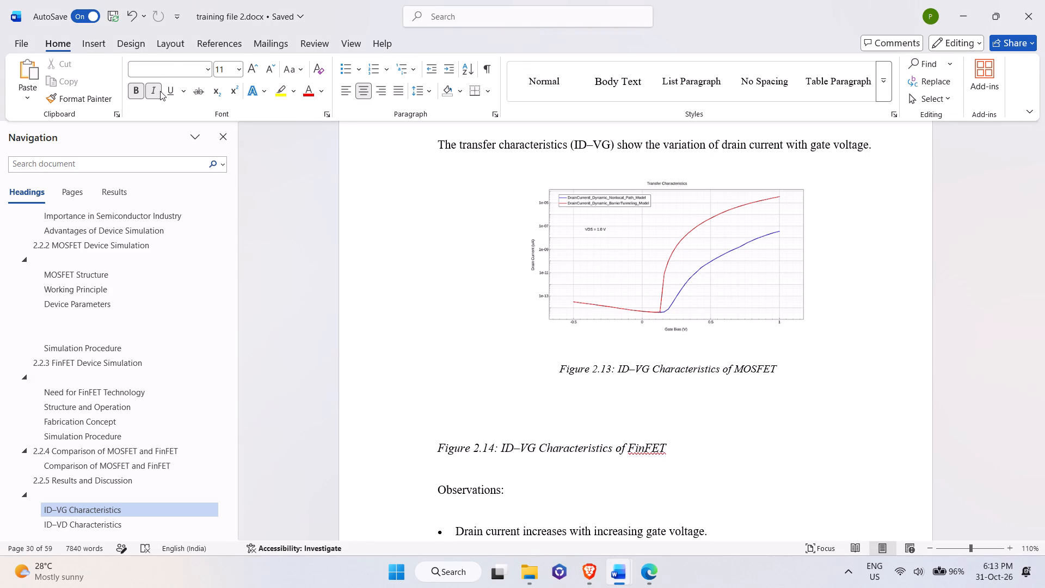
pyautogui.click(114, 50)
pyautogui.click(91, 50)
pyautogui.click(143, 98)
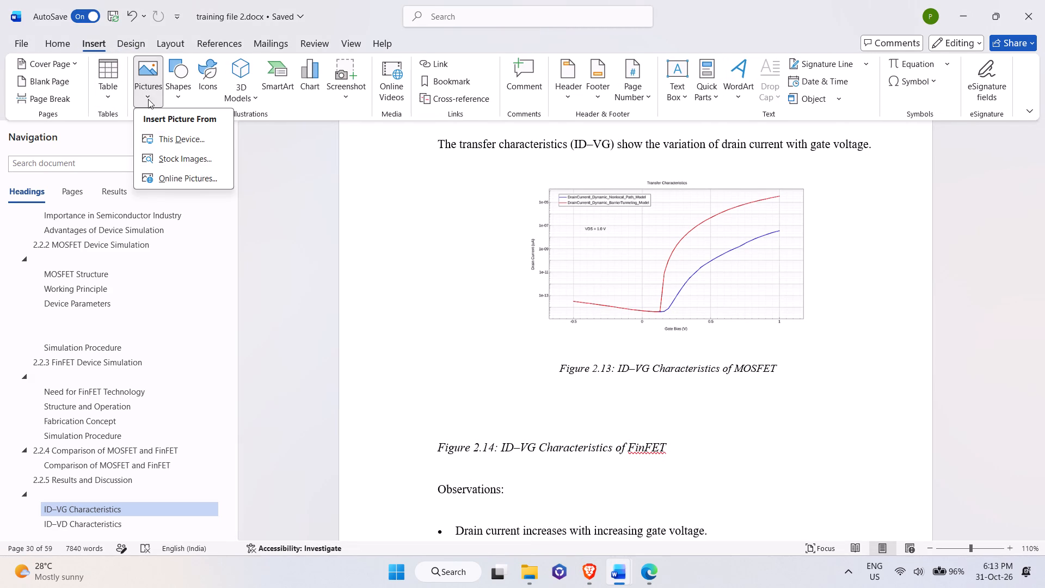
pyautogui.click(156, 138)
pyautogui.click(219, 122)
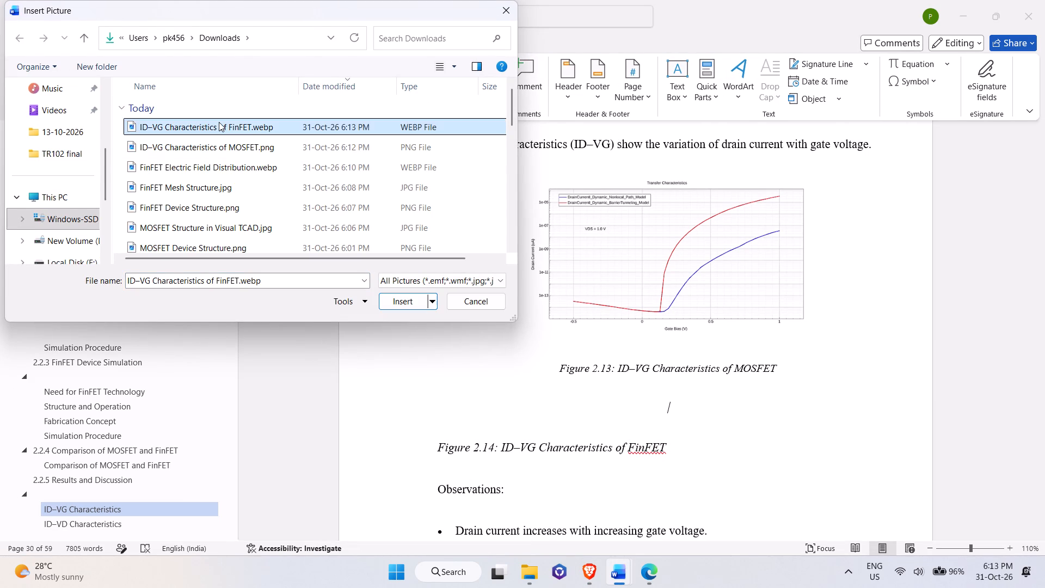
pyautogui.press('Return')
# Shrink the FinFET ID–VG plot proportionally to about 2.55" high by 3.17" wide.
pyautogui.scroll(-5, 482, 263)
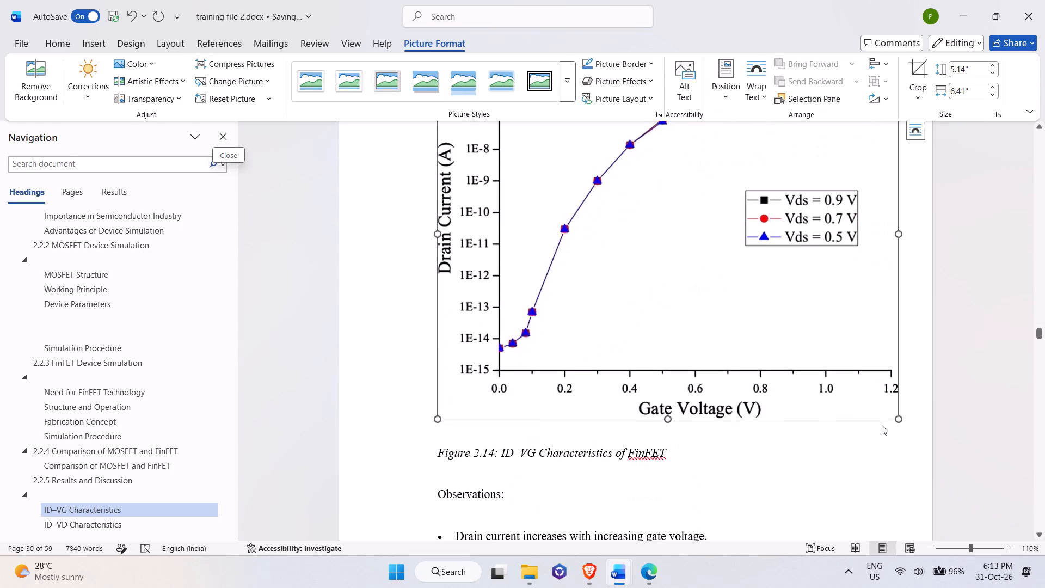
pyautogui.moveTo(901, 421); pyautogui.dragTo(625, 203)
# Centre the Figure 2.14 caption and reduce its font size to 11 pt.
pyautogui.scroll(3, 681, 278)
pyautogui.scroll(-2, 685, 297)
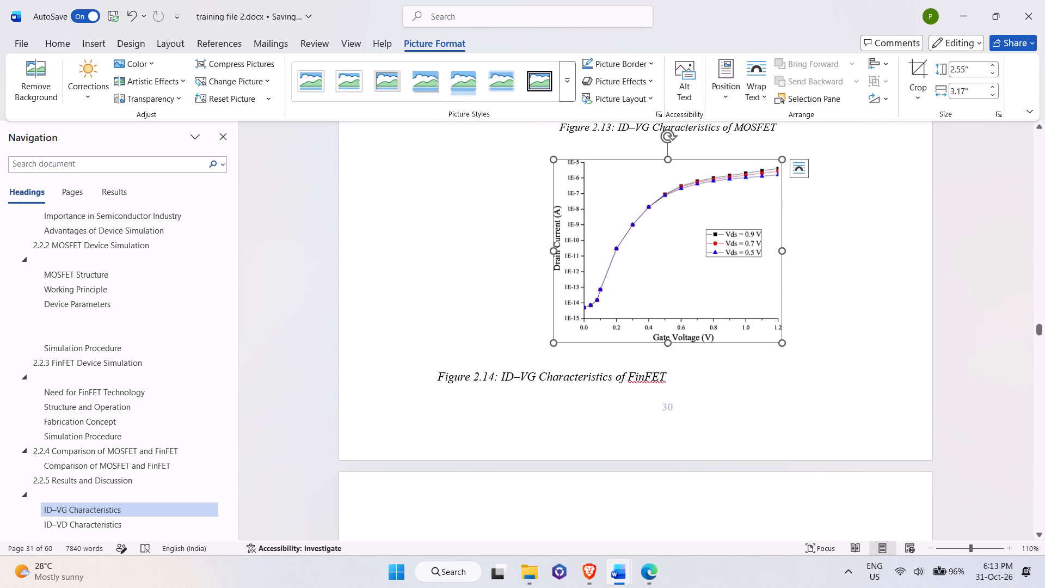
pyautogui.moveTo(436, 375); pyautogui.dragTo(695, 373)
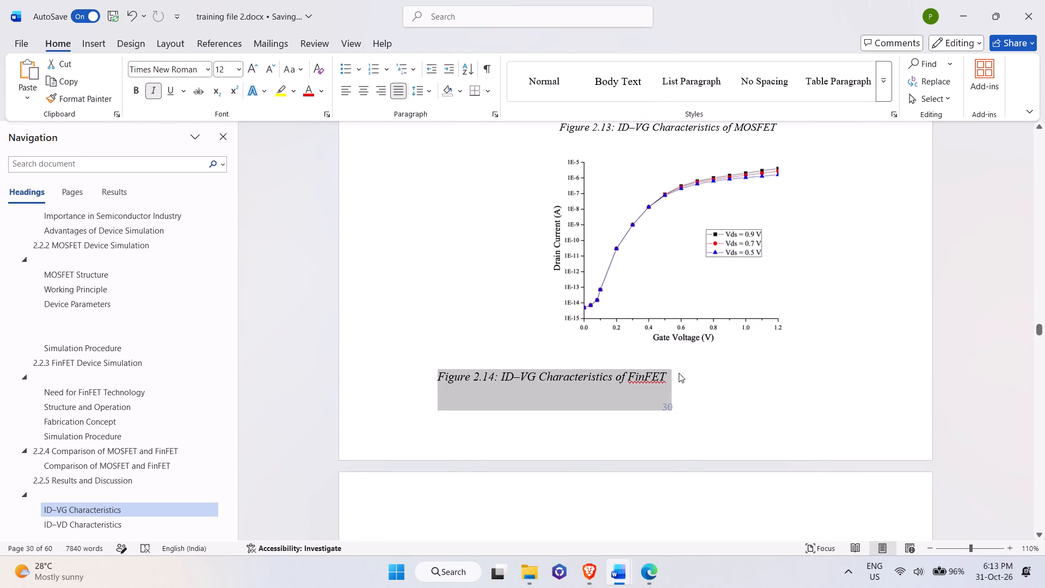
pyautogui.hotkey('ctrl', 'e')
pyautogui.click(273, 69)
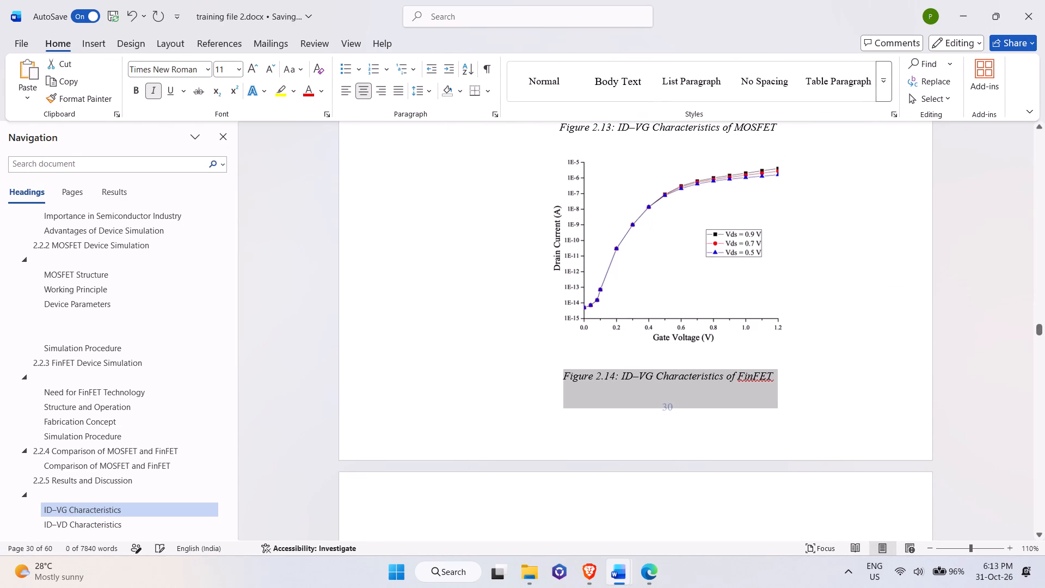
# Copy the Figure 2.15 caption title and search Google Images in Brave for "ID–VD Characteristics of MOSFETin TCAD software".
pyautogui.scroll(3, 724, 304)
pyautogui.scroll(-11, 724, 304)
pyautogui.scroll(-3, 497, 310)
pyautogui.scroll(8, 497, 310)
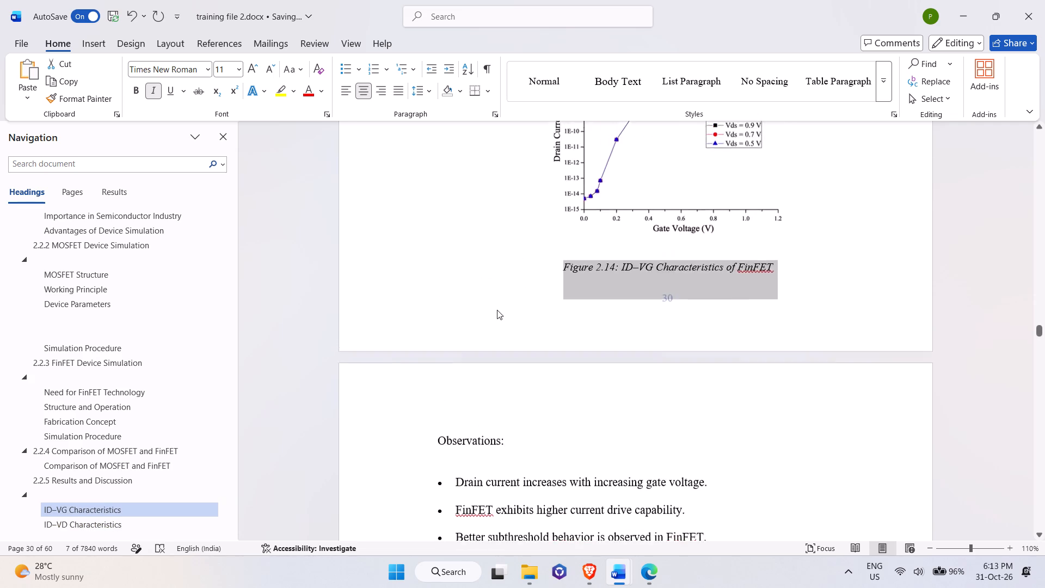
pyautogui.scroll(-7, 497, 310)
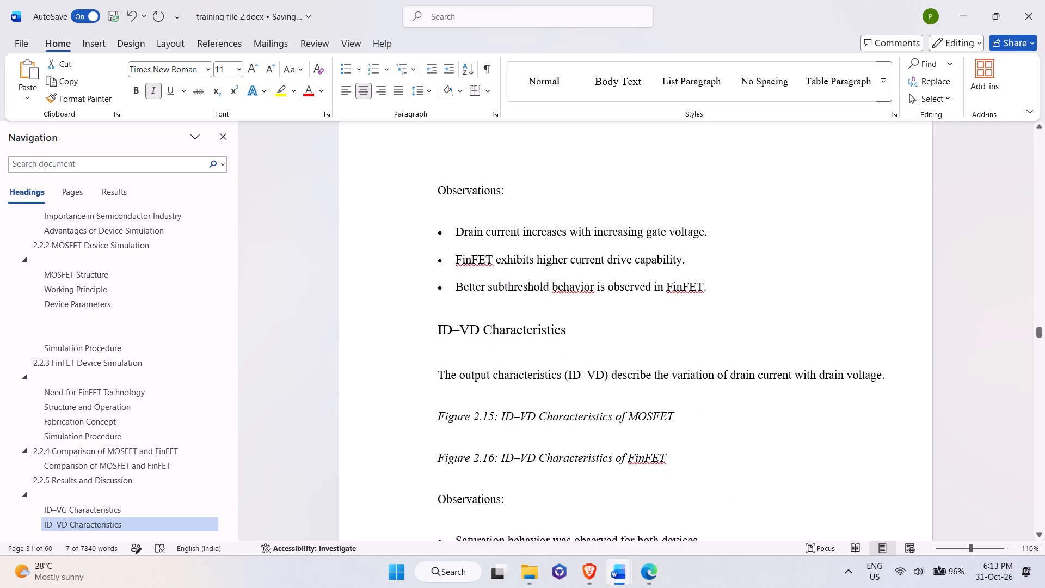
pyautogui.scroll(-1, 489, 369)
pyautogui.moveTo(502, 378); pyautogui.dragTo(686, 384)
pyautogui.hotkey('ctrl', 'c')
pyautogui.hotkey('alt', 'Tab')
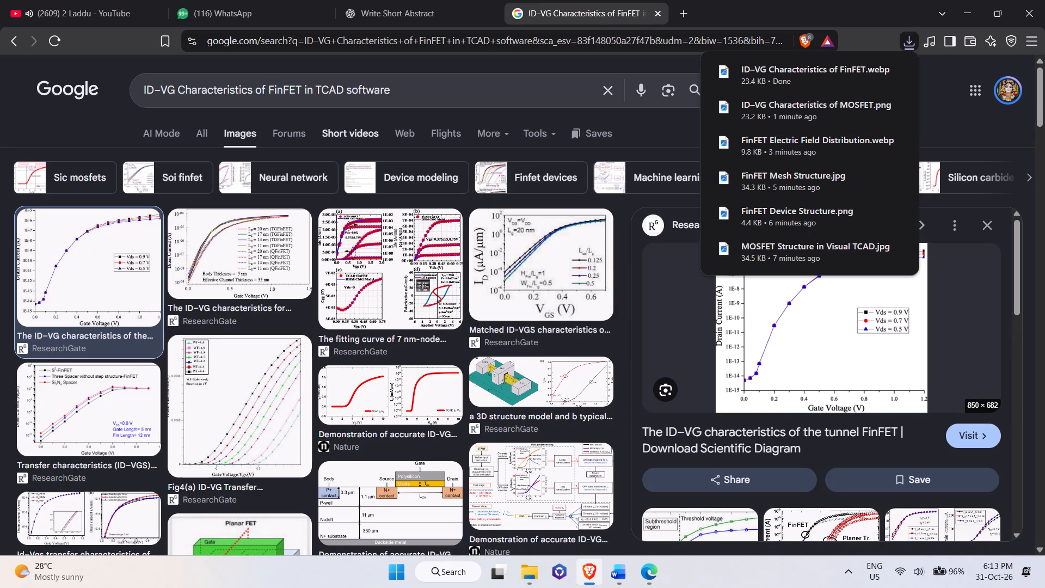
pyautogui.moveTo(303, 93); pyautogui.dragTo(130, 62)
pyautogui.hotkey('ctrl', 'v')
pyautogui.press('Return')
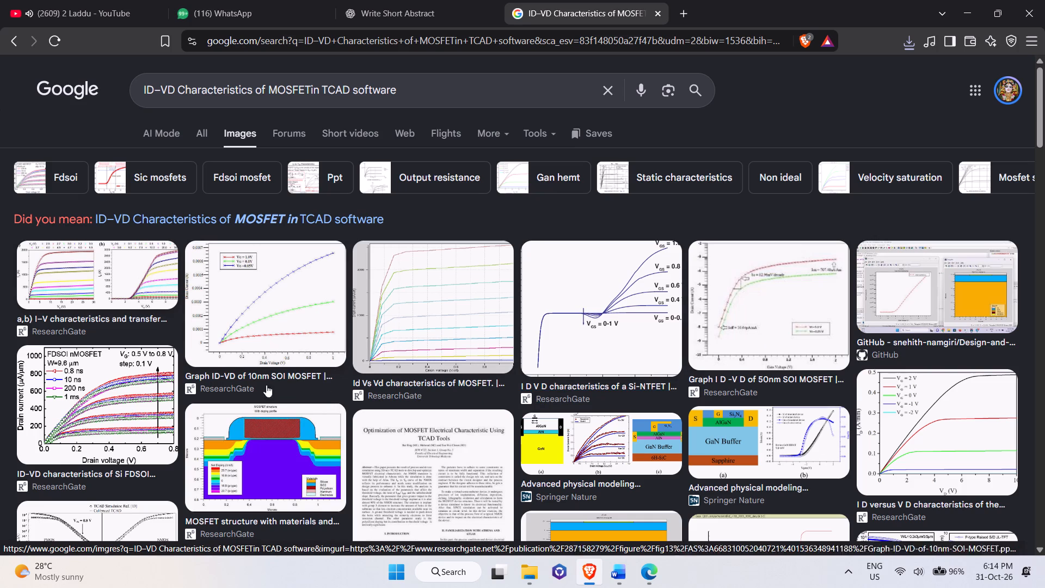
pyautogui.scroll(-1, 371, 444)
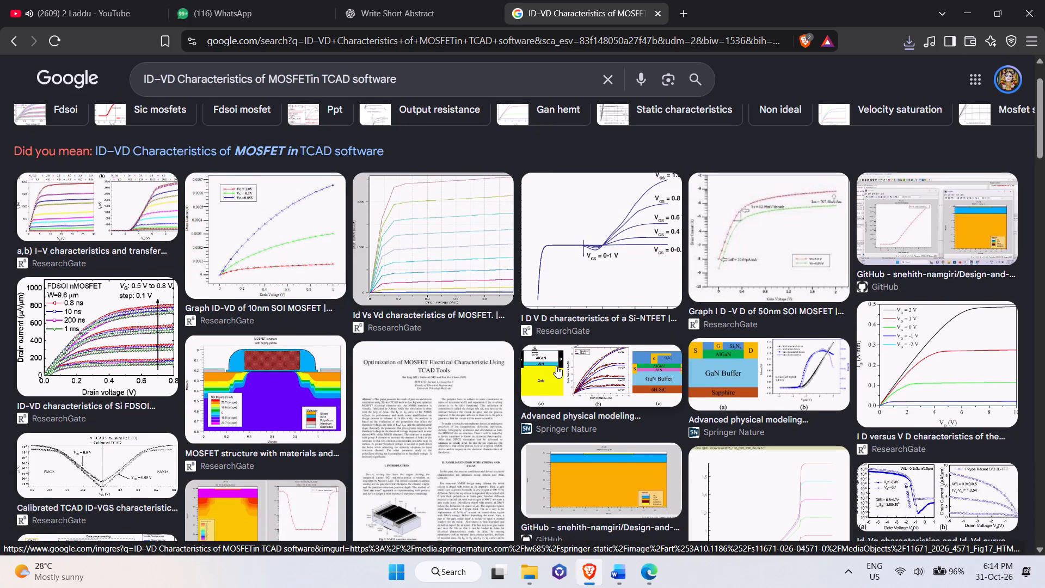
pyautogui.scroll(-1, 556, 366)
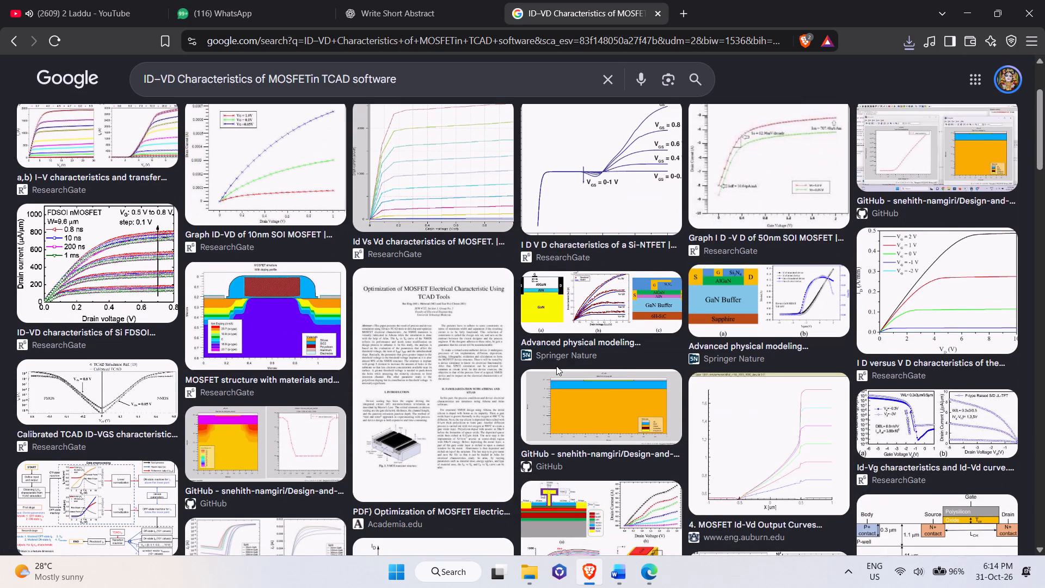
pyautogui.scroll(-2, 632, 414)
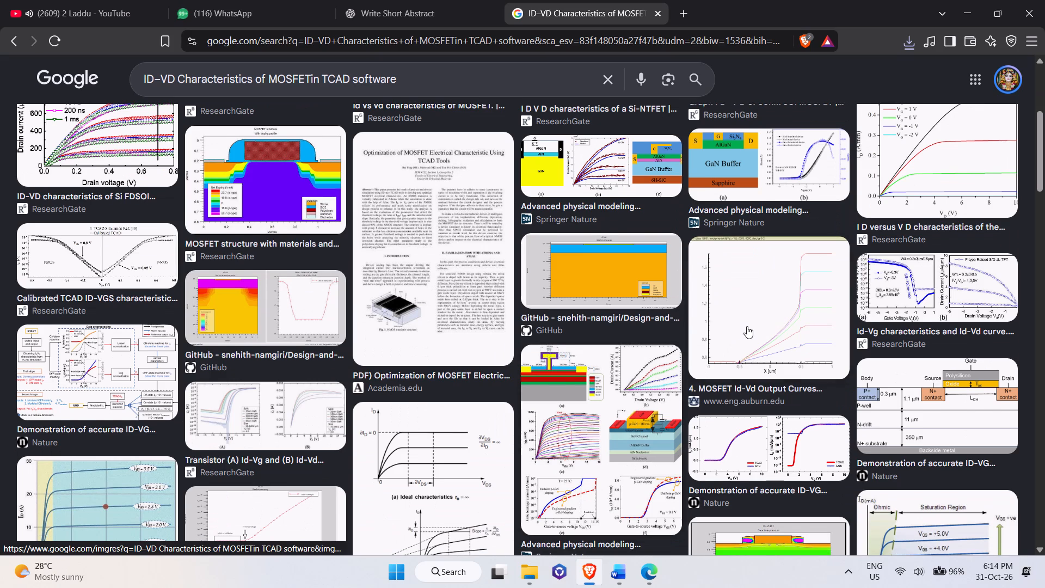
pyautogui.click(747, 326)
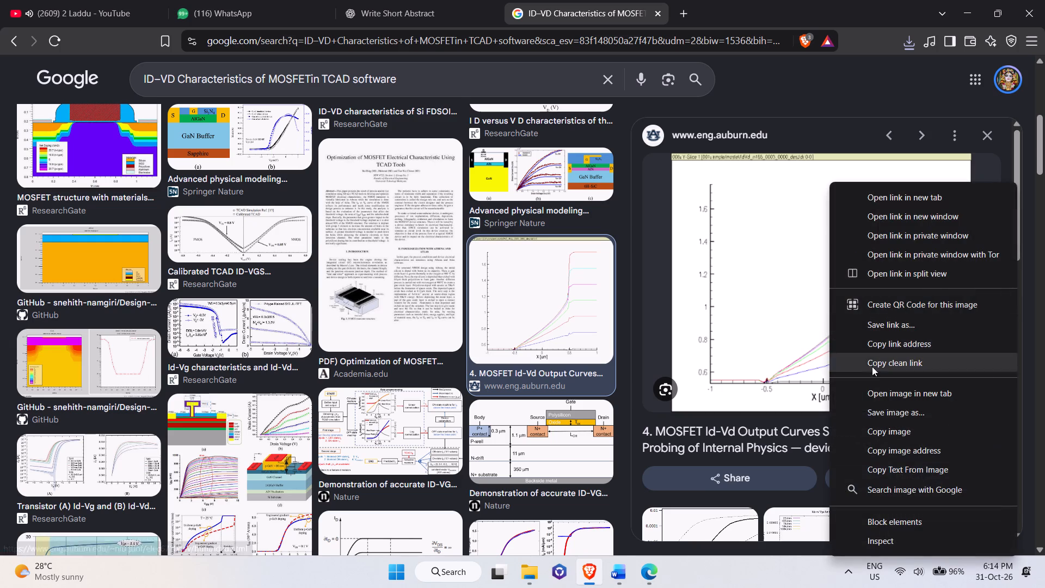
pyautogui.click(890, 412)
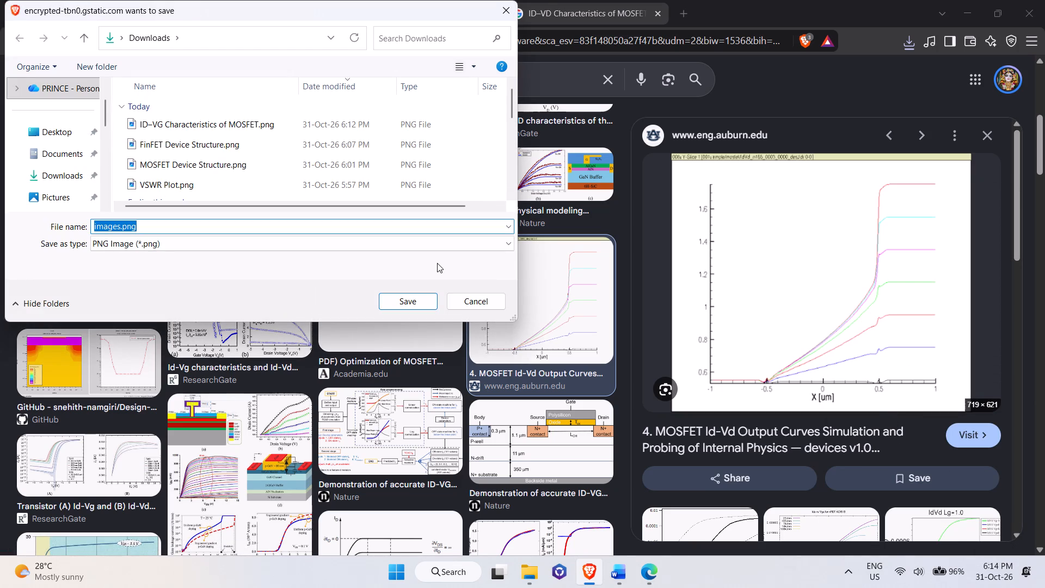
pyautogui.hotkey('ctrl', 'v')
pyautogui.press('Return')
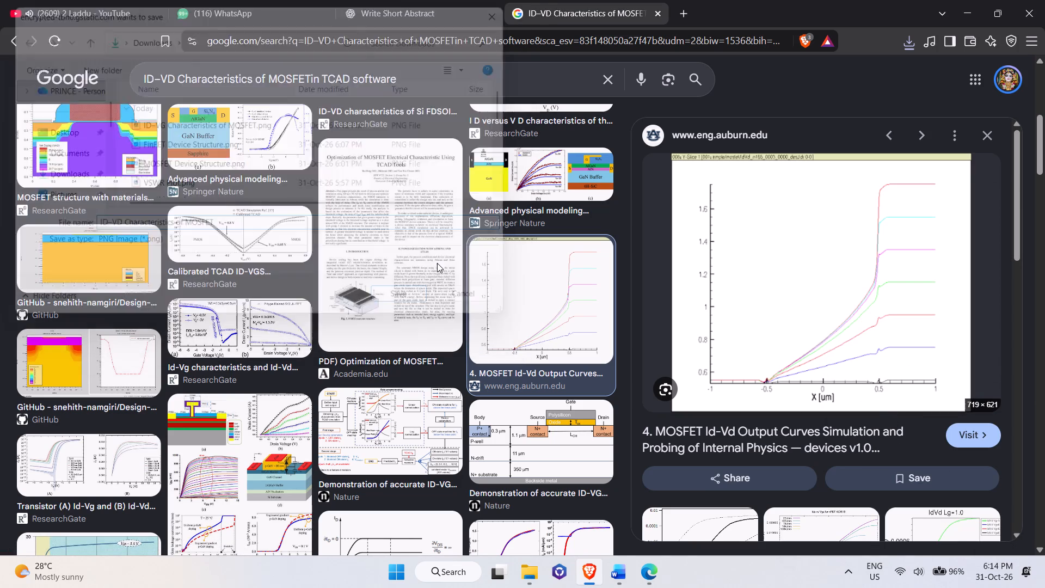
# Return to Word and centre the Figure 2.15 caption.
pyautogui.hotkey('alt', 'Tab')
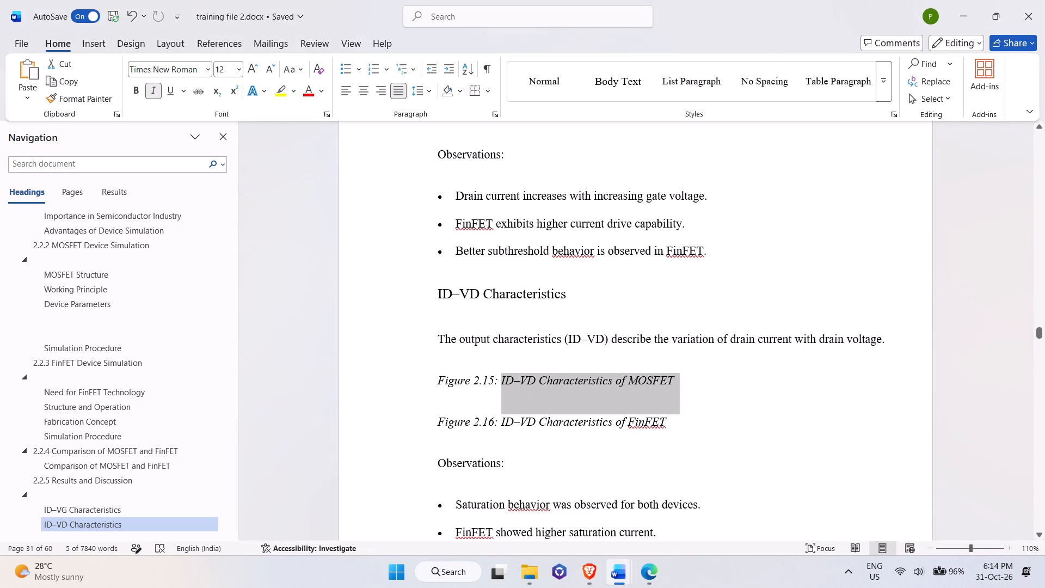
pyautogui.moveTo(434, 382); pyautogui.dragTo(693, 374)
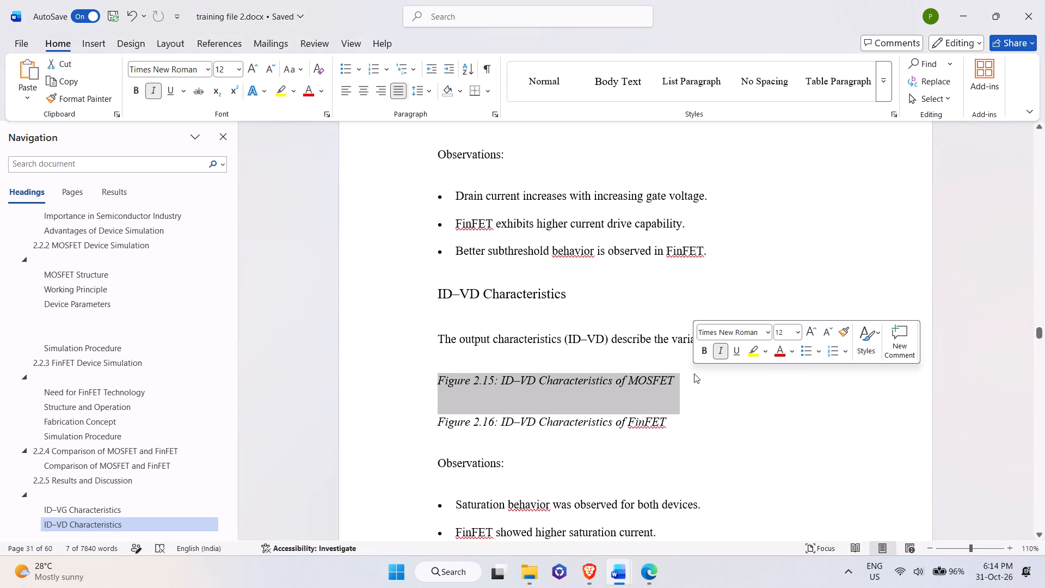
pyautogui.hotkey('ctrl', 'e')
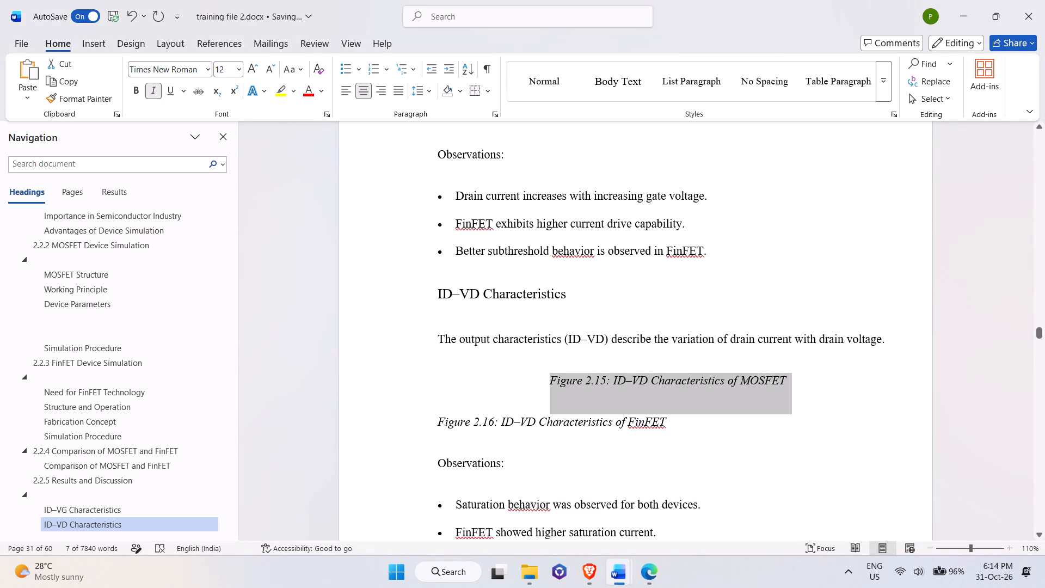
# Add a line above the Figure 2.15 caption and insert the downloaded MOSFET ID–VD characteristics picture there.
pyautogui.click(901, 347)
pyautogui.press('Return')
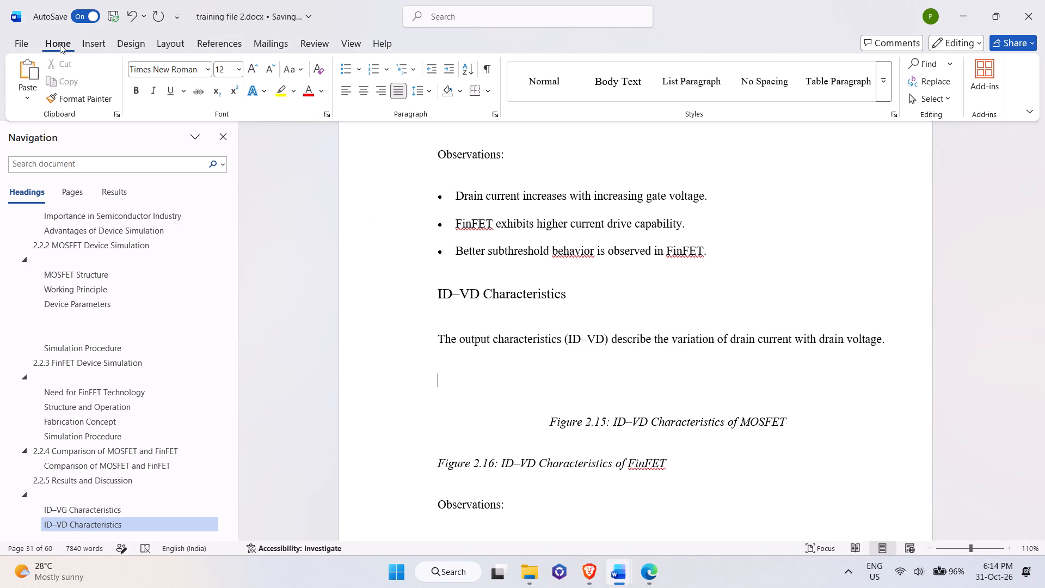
pyautogui.click(91, 36)
pyautogui.click(144, 89)
pyautogui.click(181, 144)
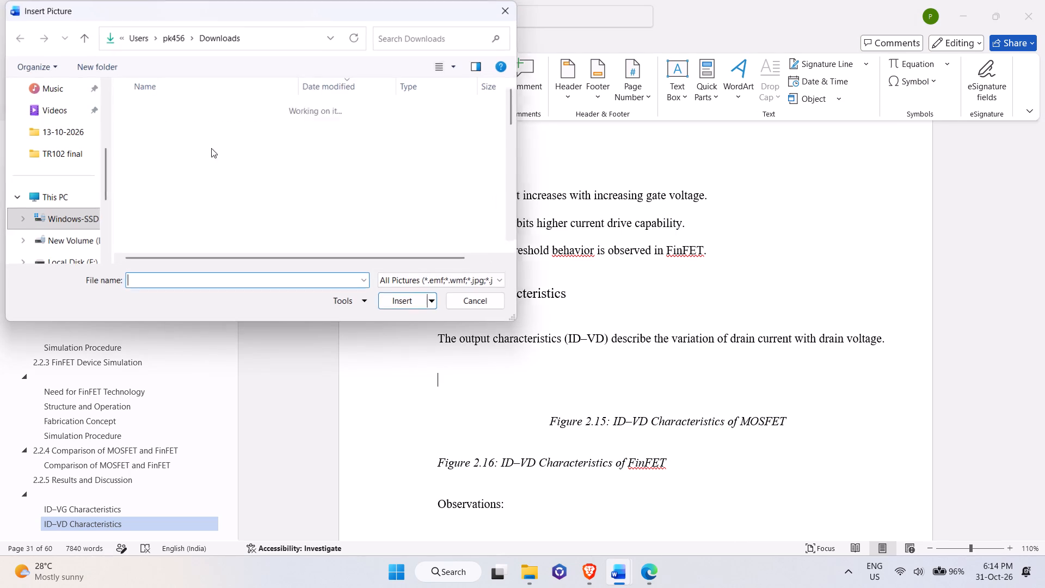
pyautogui.click(243, 128)
pyautogui.press('Return')
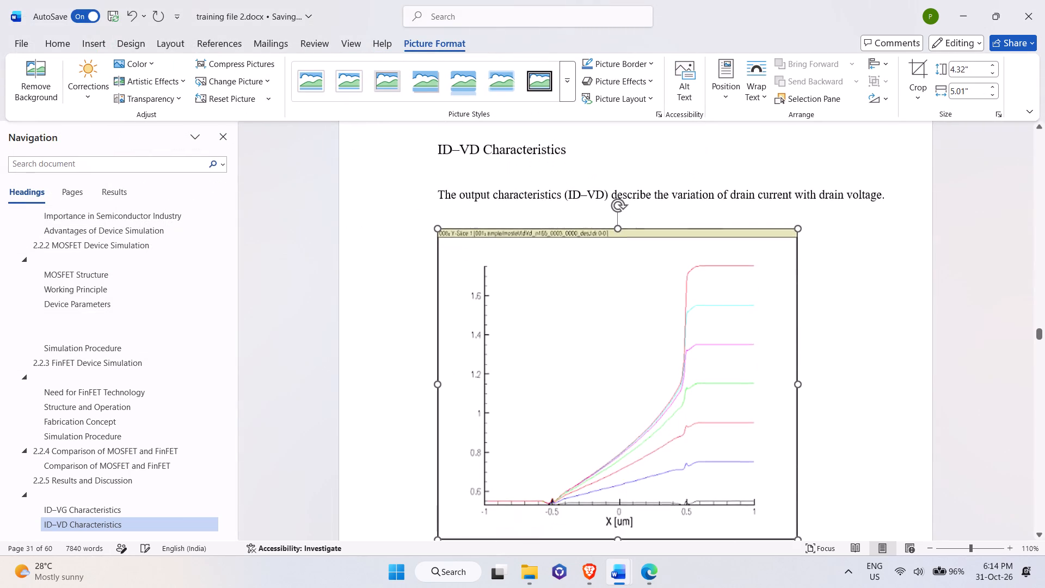
# Crop the header strip and right margin off the MOSFET ID–VD plot, leaving about 4.1" by 4.67".
pyautogui.scroll(-2, 447, 262)
pyautogui.click(919, 71)
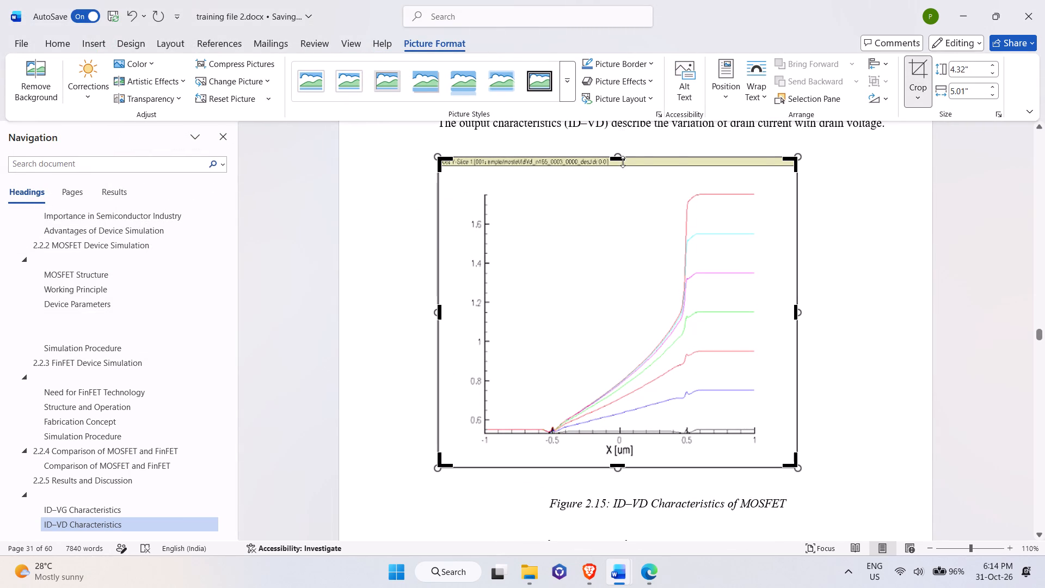
pyautogui.moveTo(796, 157); pyautogui.dragTo(789, 175)
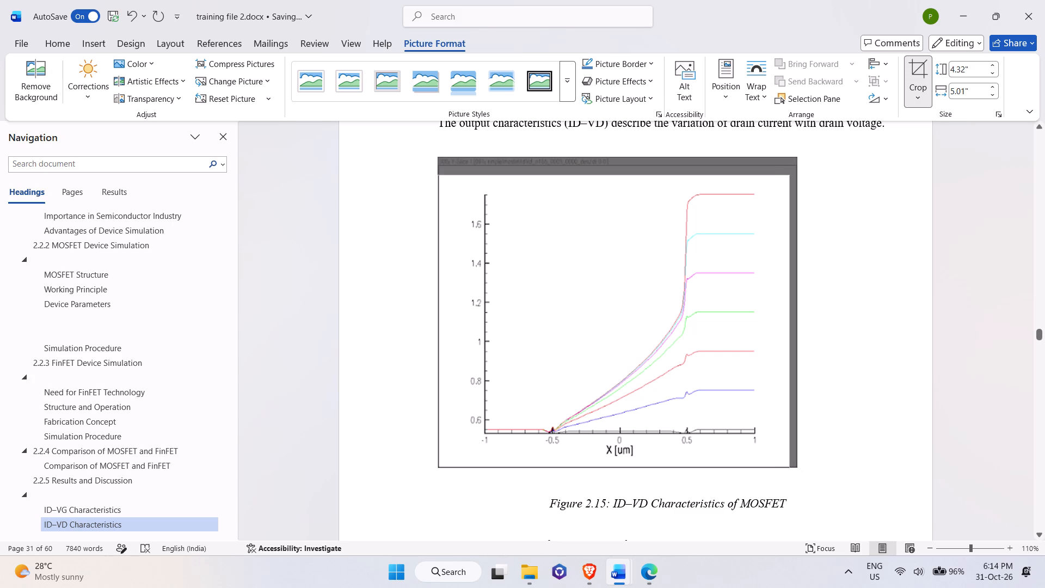
pyautogui.moveTo(789, 175); pyautogui.dragTo(773, 175)
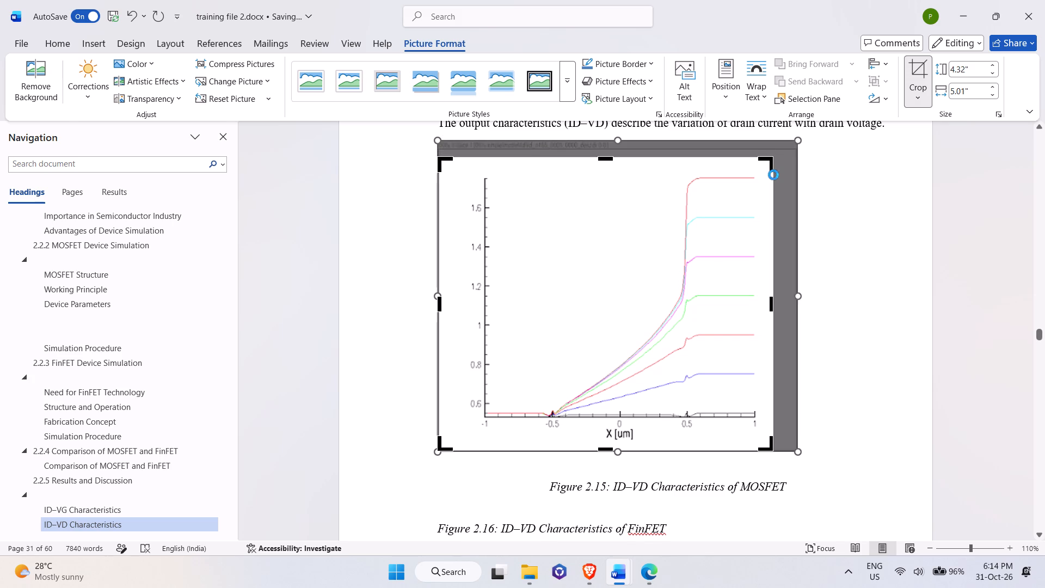
pyautogui.press('Return')
pyautogui.click(626, 473)
# Shrink the cropped MOSFET ID–VD plot to about 3.08" high by 3.51" wide and centre it.
pyautogui.scroll(-2, 624, 473)
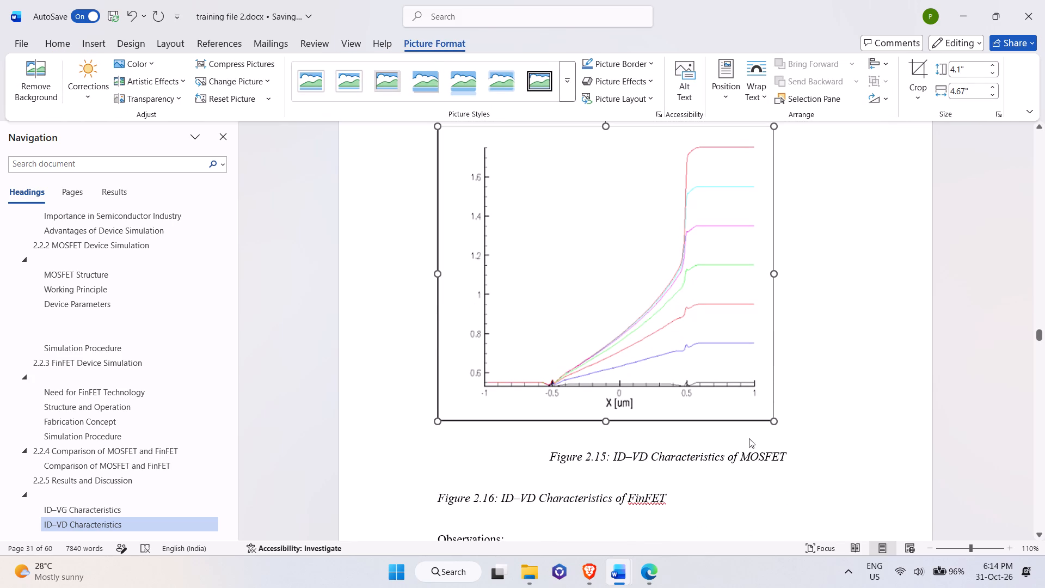
pyautogui.moveTo(775, 420); pyautogui.dragTo(654, 347)
pyautogui.hotkey('ctrl', 'e')
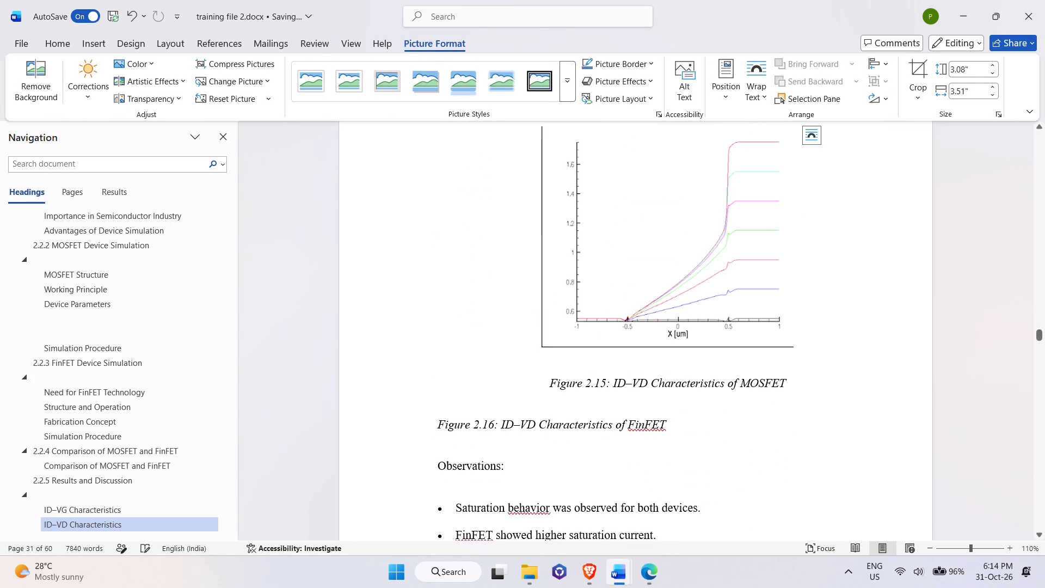
# Delete the blank line between the output characteristics sentence and the MOSFET ID–VD plot.
pyautogui.scroll(-2, 677, 355)
pyautogui.scroll(6, 677, 355)
pyautogui.scroll(-2, 748, 428)
pyautogui.click(551, 157)
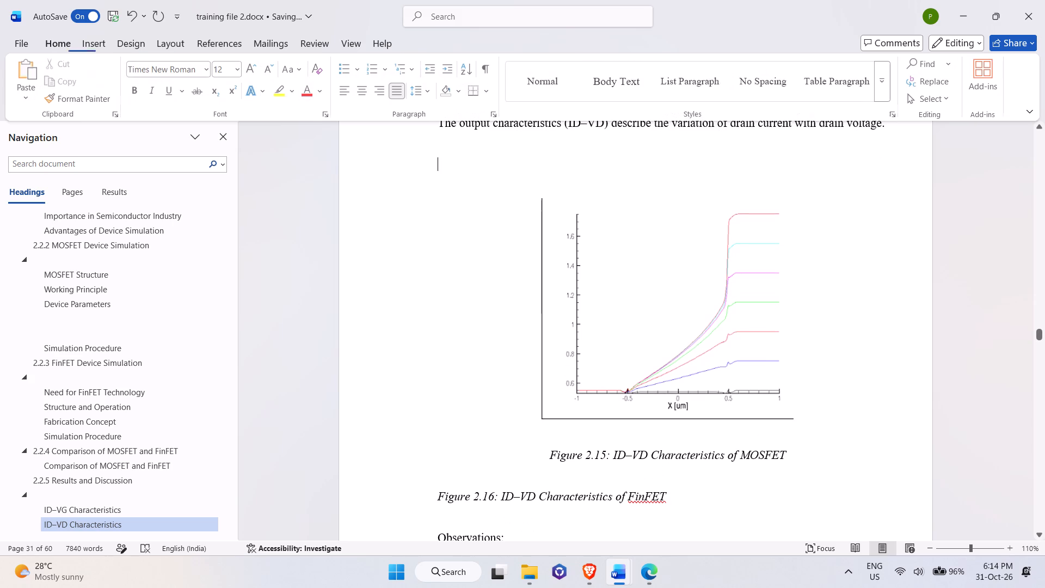
pyautogui.press('BackSpace')
# Reduce the Figure 2.15 caption's font size to 11 pt.
pyautogui.scroll(-2, 649, 375)
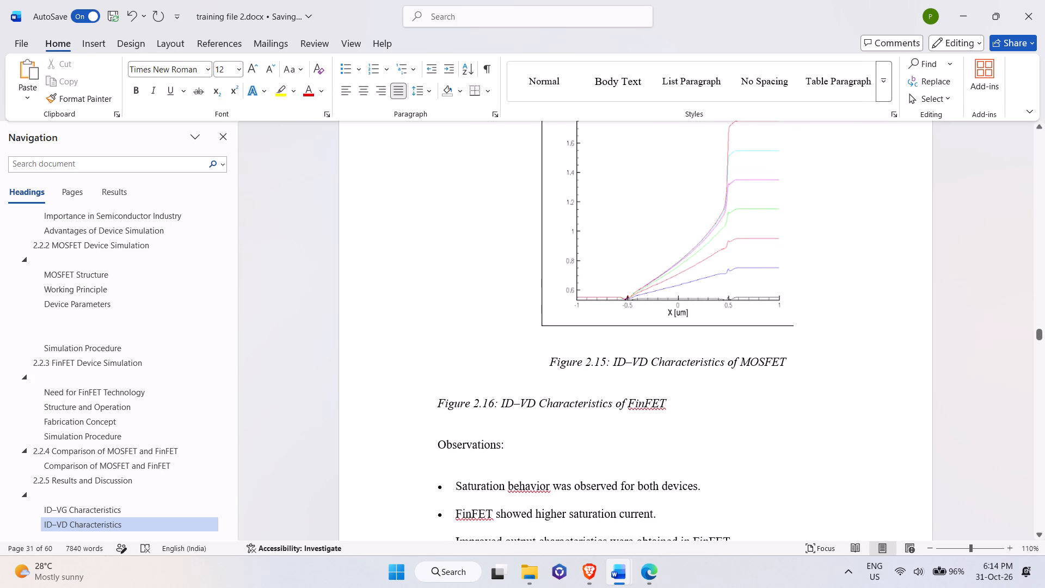
pyautogui.moveTo(546, 362); pyautogui.dragTo(862, 367)
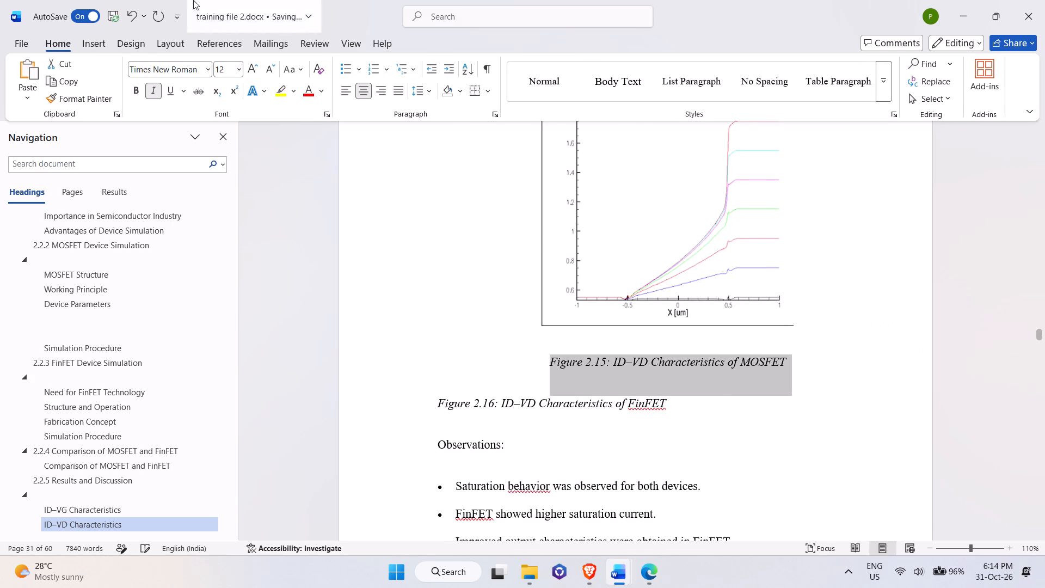
pyautogui.click(273, 69)
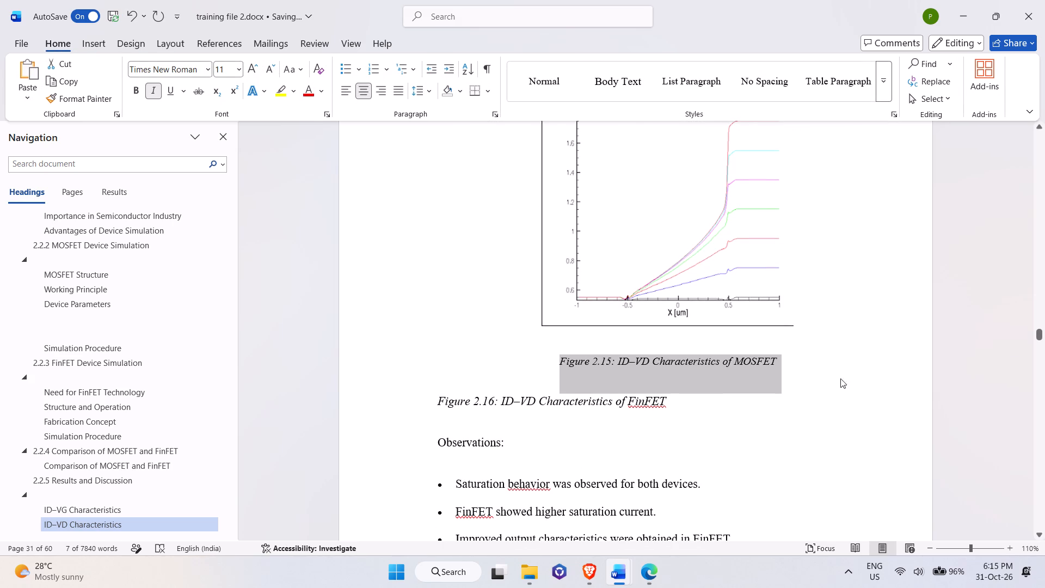
# Add a blank centred line between the Figure 2.15 and Figure 2.16 captions.
pyautogui.click(837, 363)
pyautogui.press('Return')
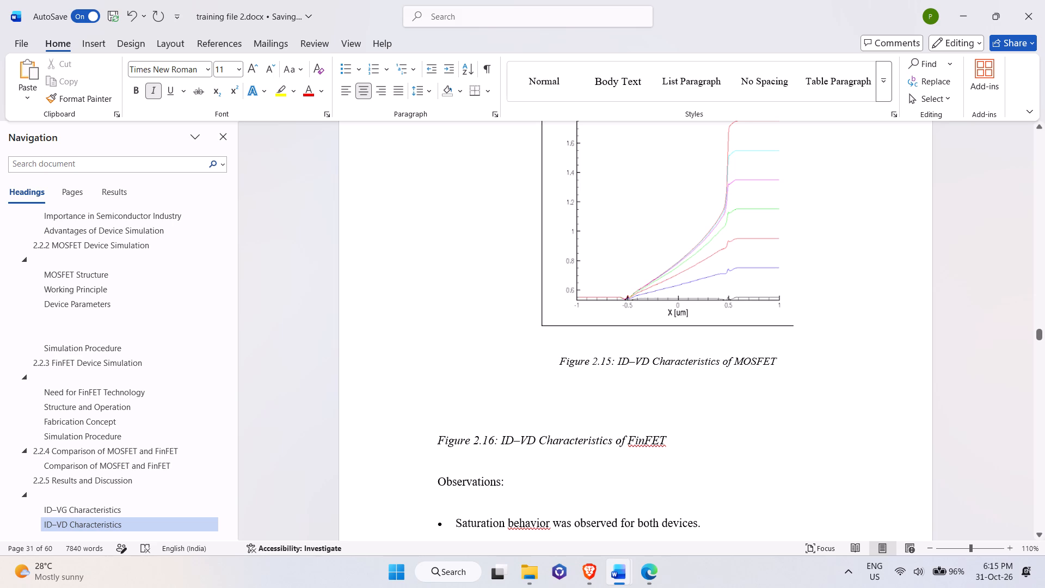
# Switch to the browser and search Google Images for "ID–VD Characteristics of FINFET in TCAD software".
pyautogui.hotkey('alt', 'Tab')
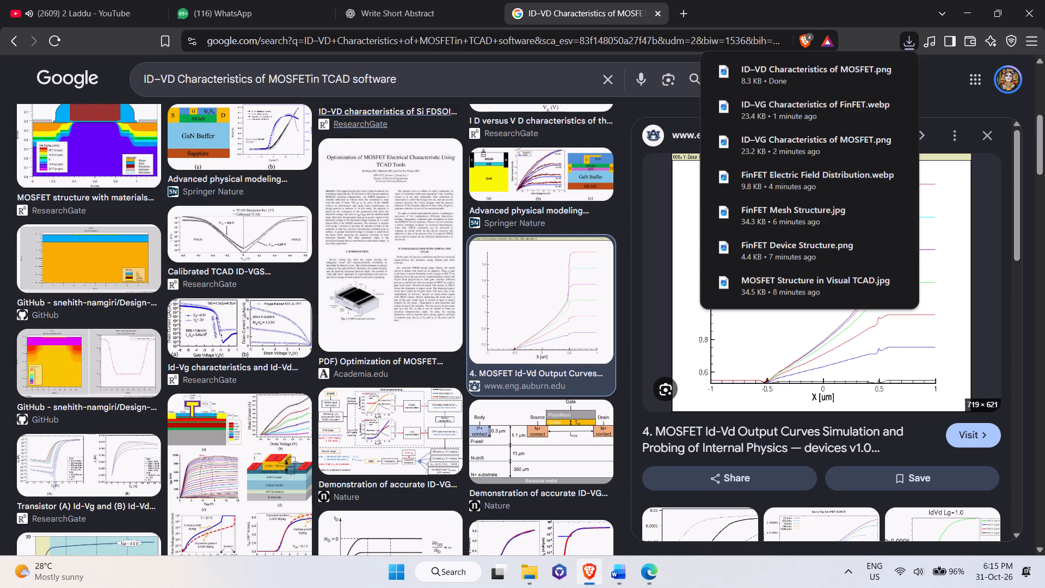
pyautogui.click(309, 79)
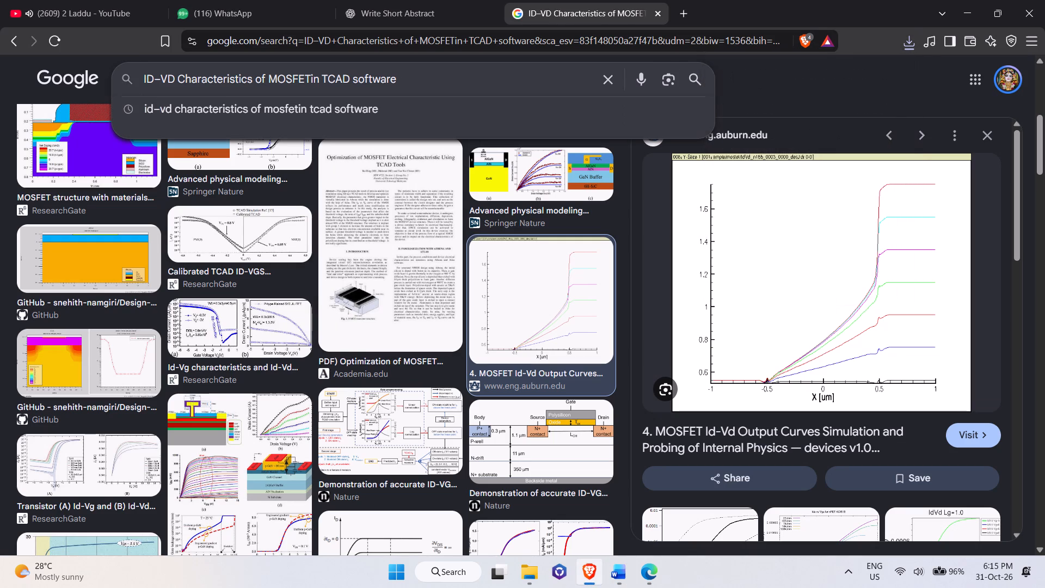
pyautogui.press('space')
pyautogui.press('Left')
pyautogui.press('BackSpace')
pyautogui.press('BackSpace')
pyautogui.press('BackSpace')
pyautogui.press('BackSpace')
pyautogui.press('BackSpace')
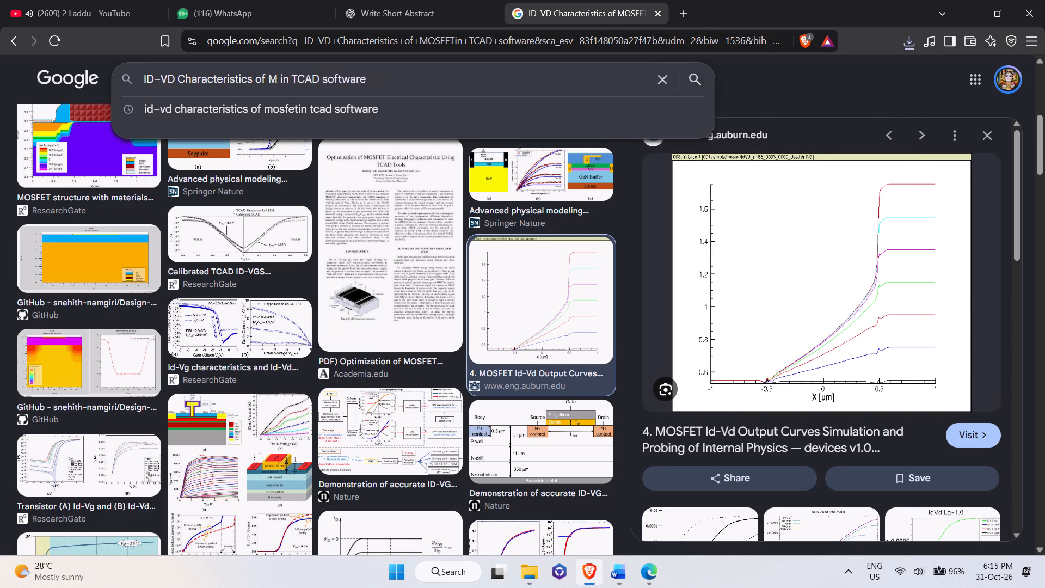
pyautogui.press('BackSpace')
pyautogui.write('FINFE')
pyautogui.hotkey('shift', 't')
pyautogui.press('Return')
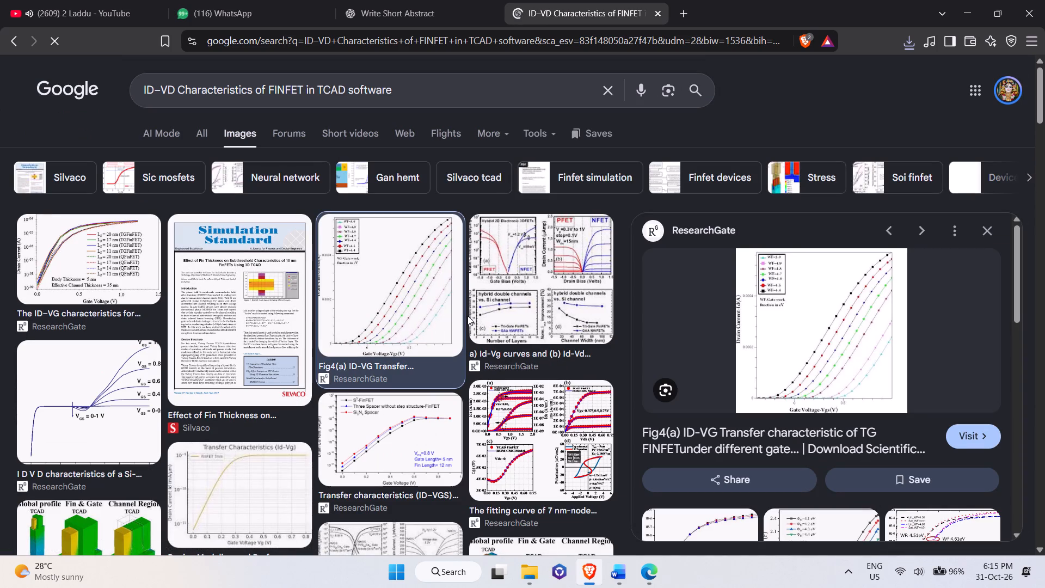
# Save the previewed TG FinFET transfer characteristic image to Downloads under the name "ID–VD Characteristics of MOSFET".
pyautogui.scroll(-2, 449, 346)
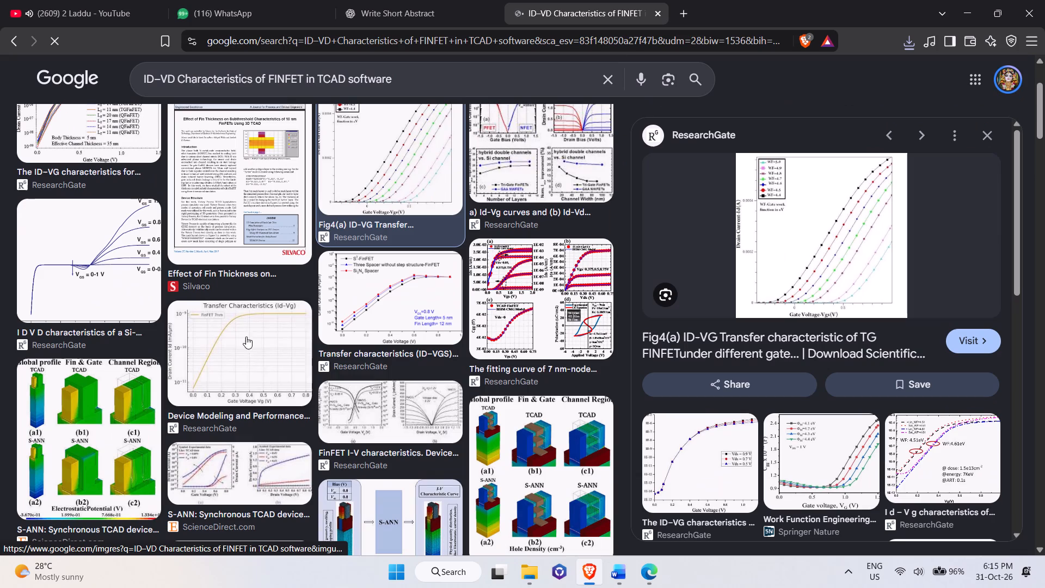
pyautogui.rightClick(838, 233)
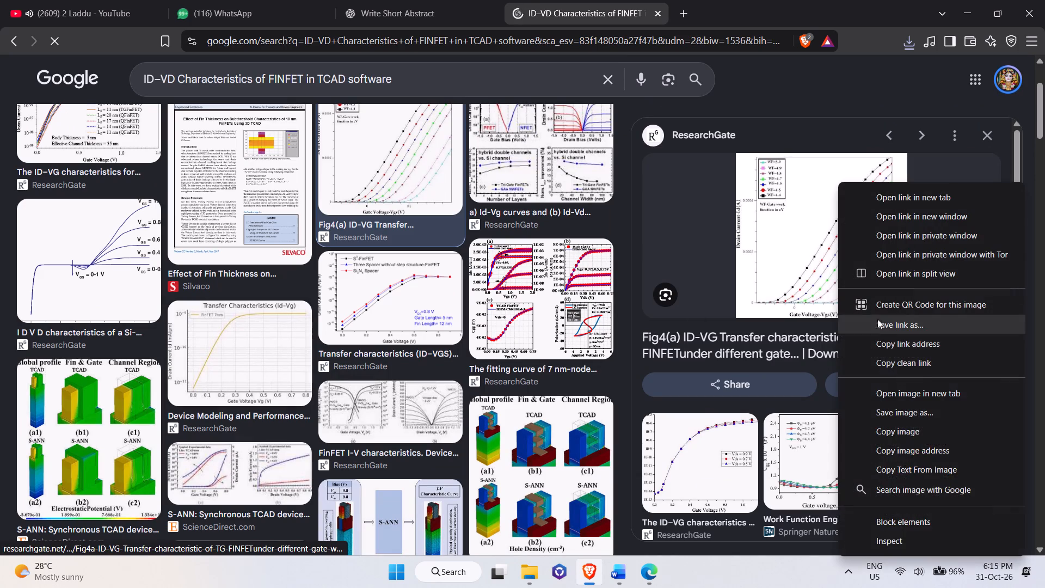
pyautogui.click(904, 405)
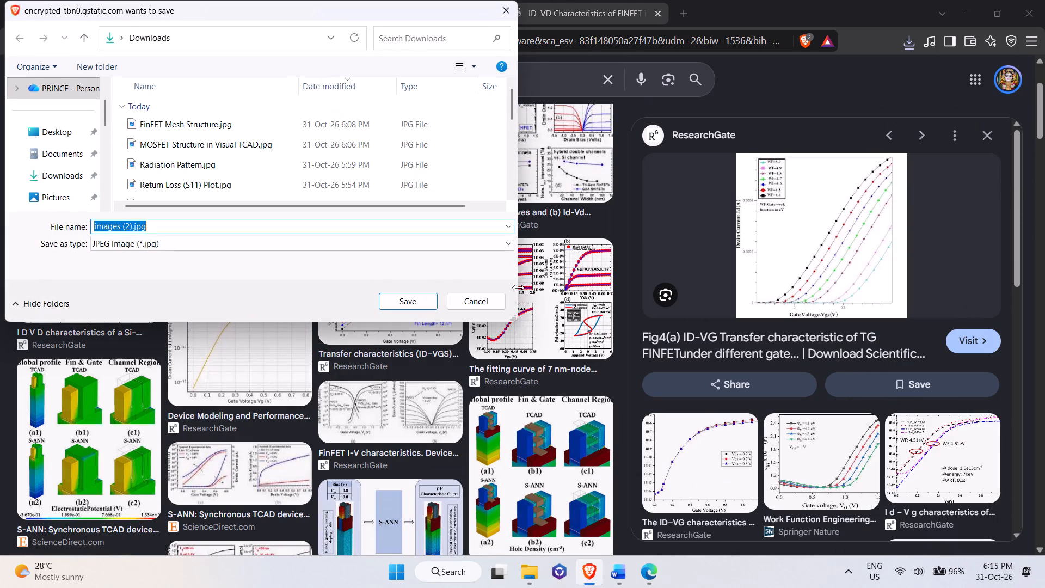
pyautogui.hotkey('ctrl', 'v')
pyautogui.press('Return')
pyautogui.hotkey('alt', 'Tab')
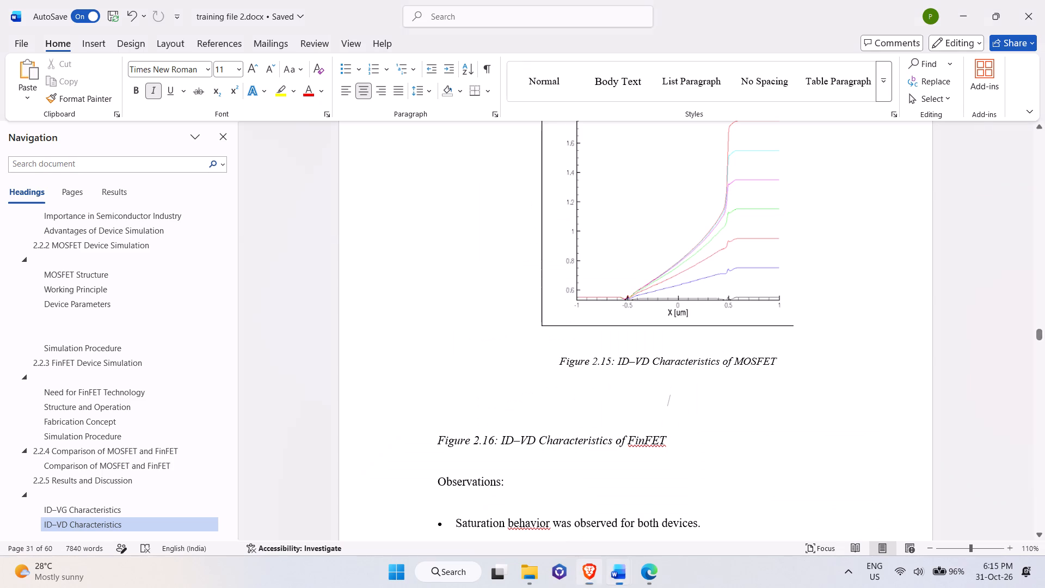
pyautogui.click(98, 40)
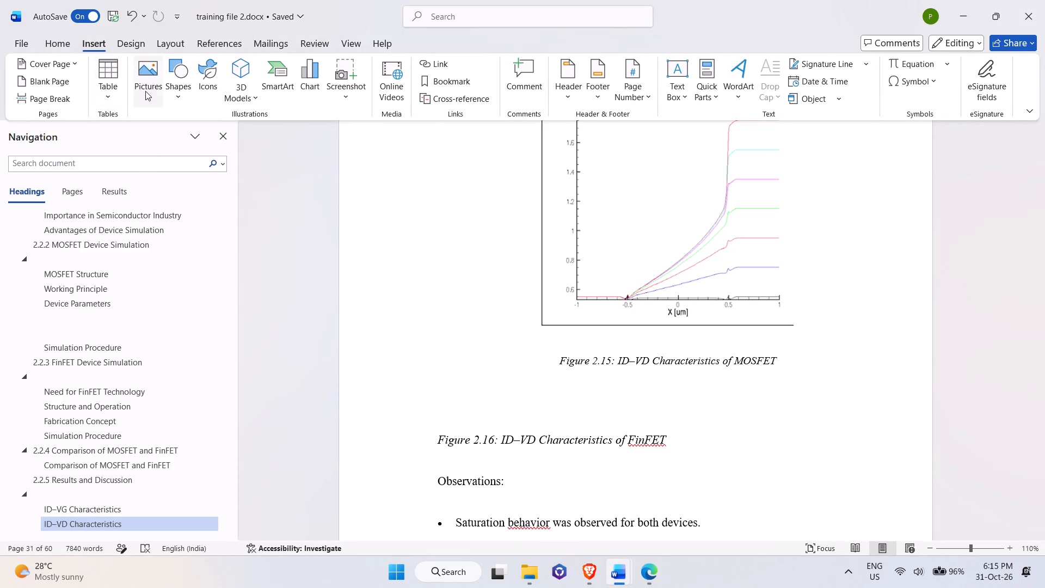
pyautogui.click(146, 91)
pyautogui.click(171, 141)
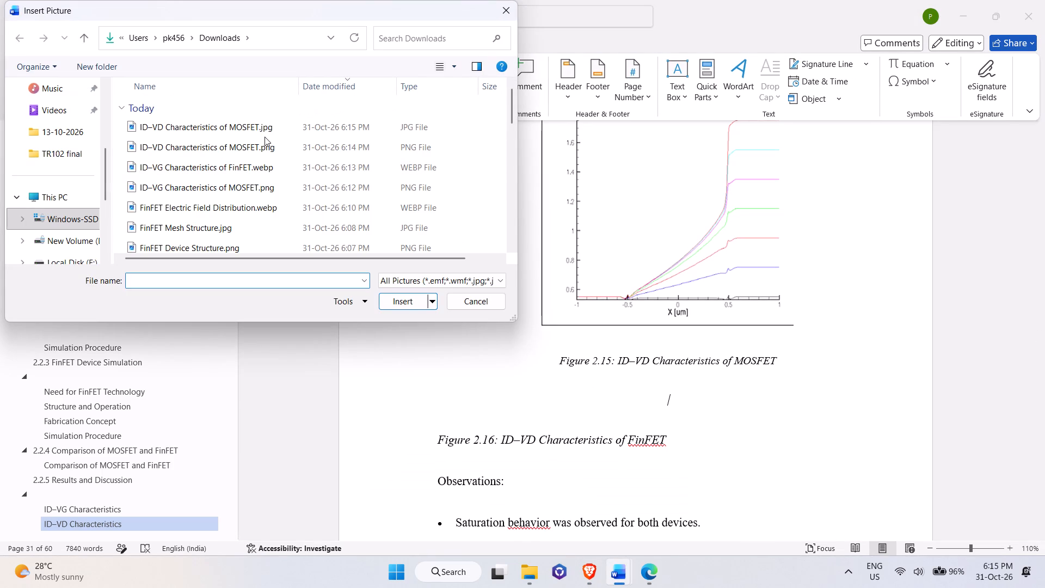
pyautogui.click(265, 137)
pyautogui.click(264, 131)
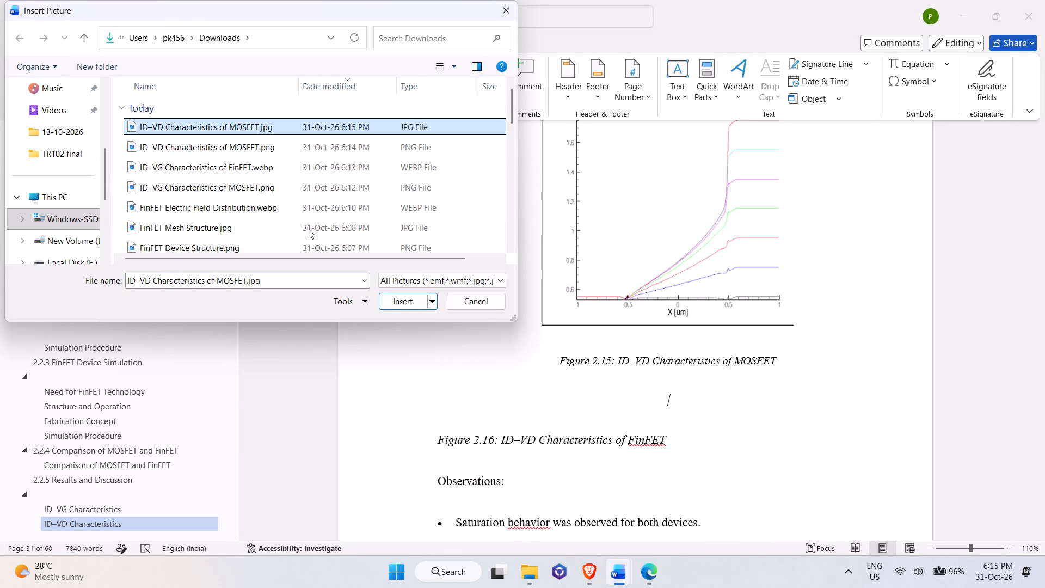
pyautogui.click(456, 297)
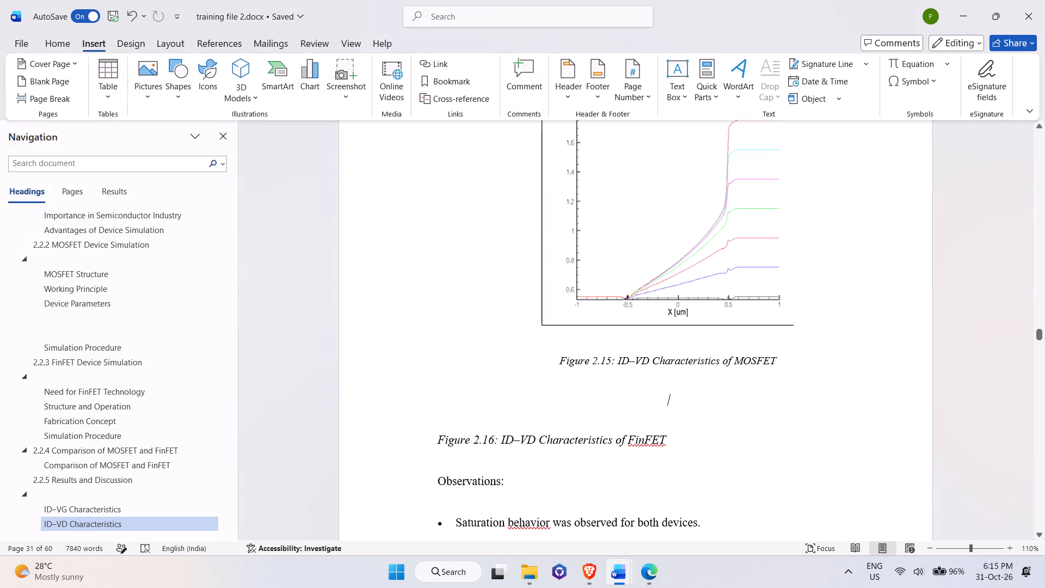
# Copy the Figure 2.16 caption's title from the report and save the TG FinFET plot image as "ID–VD Characteristics of FinFET".
pyautogui.moveTo(501, 437); pyautogui.dragTo(616, 432)
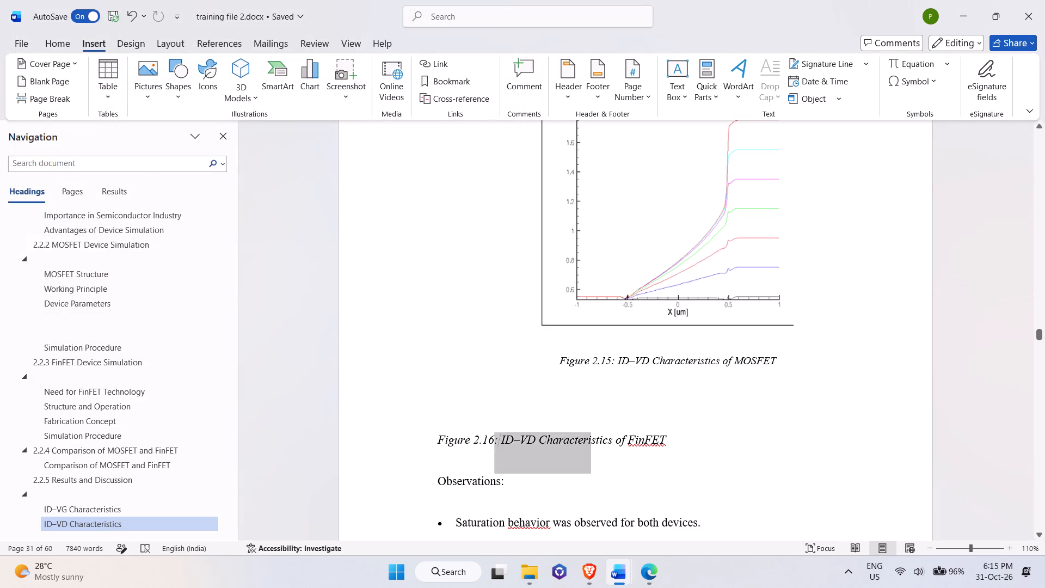
pyautogui.moveTo(616, 432); pyautogui.dragTo(690, 451)
pyautogui.hotkey('ctrl', 'c')
pyautogui.hotkey('alt', 'Tab')
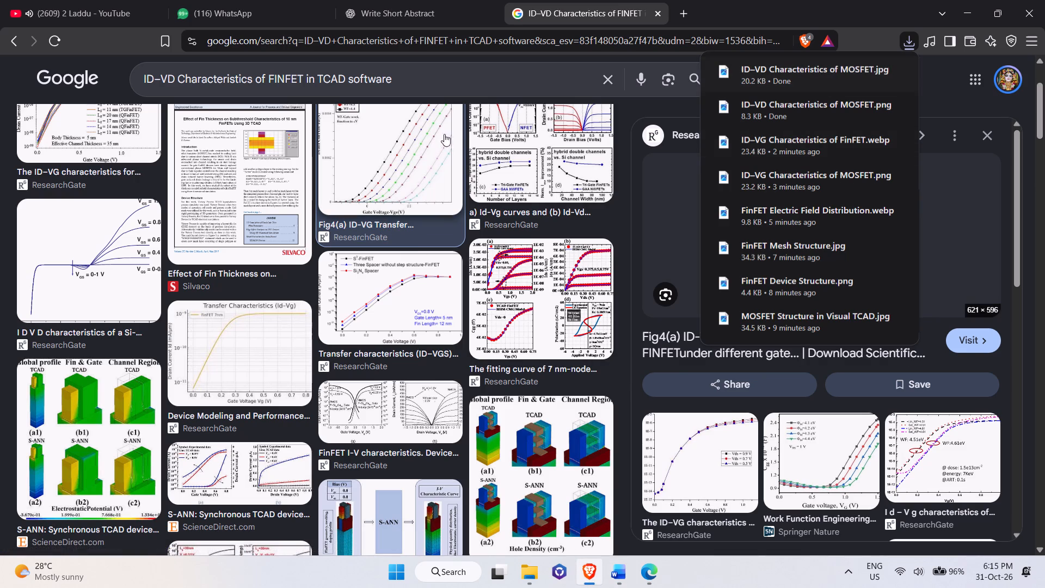
pyautogui.rightClick(355, 162)
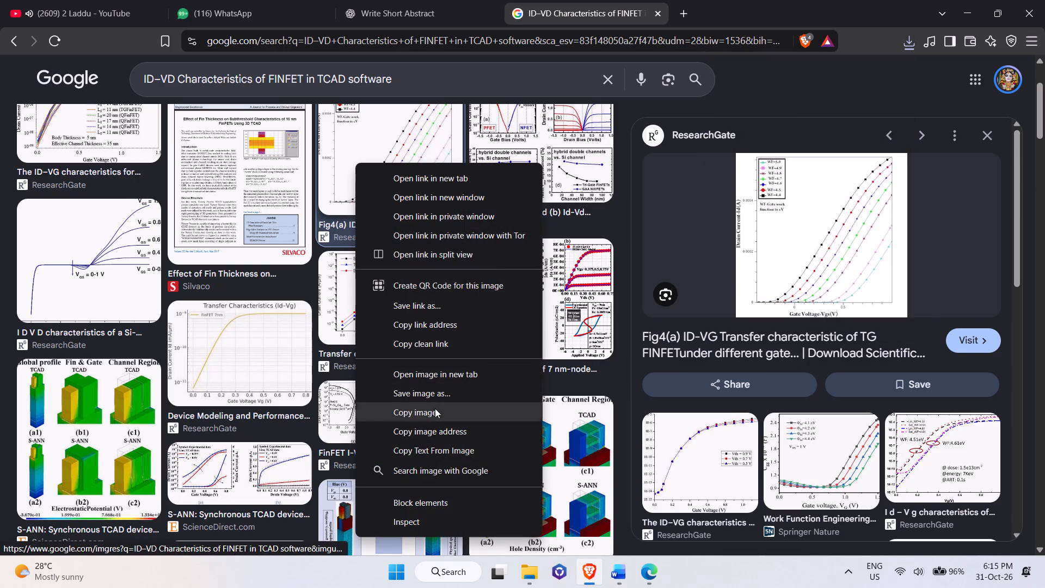
pyautogui.click(430, 394)
pyautogui.hotkey('ctrl', 'v')
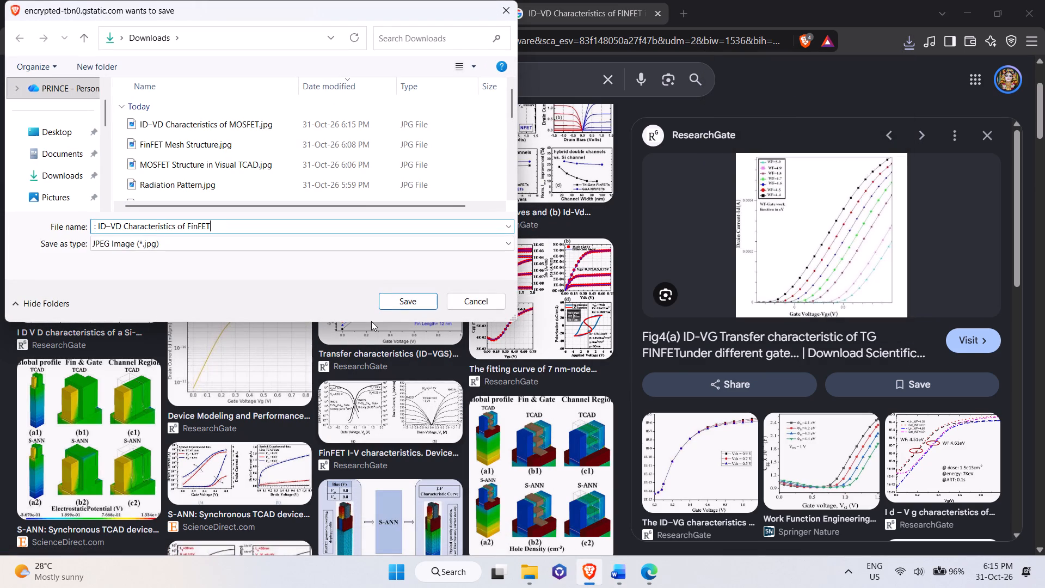
pyautogui.press('Return')
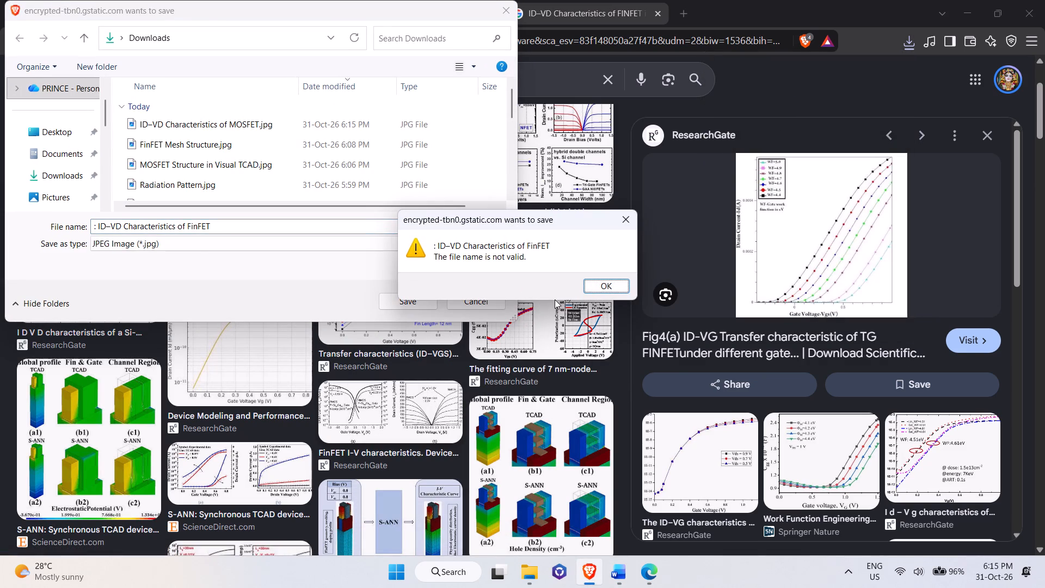
pyautogui.click(95, 221)
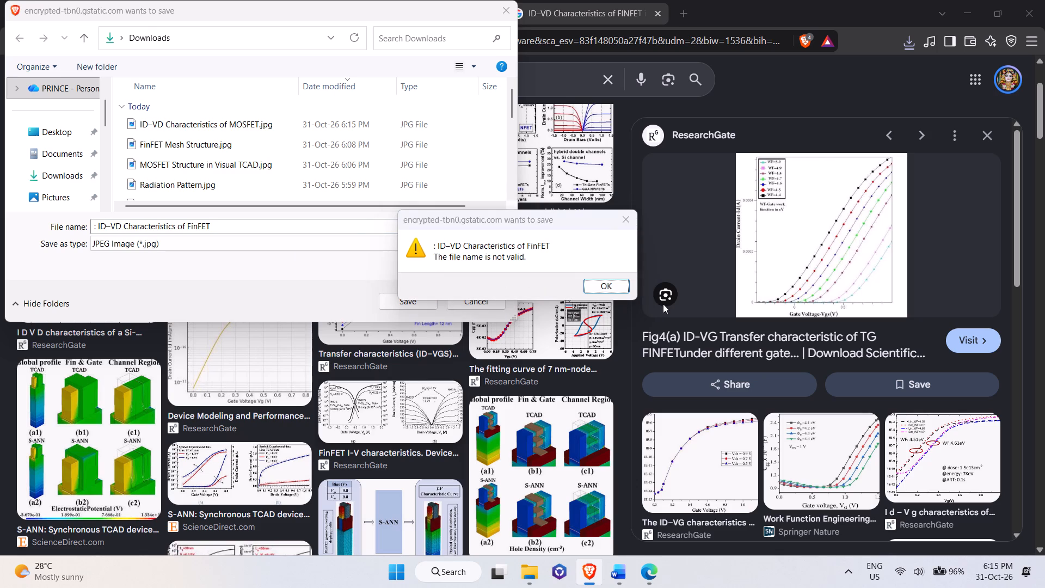
pyautogui.press('Return')
pyautogui.press('Left')
pyautogui.press('Right')
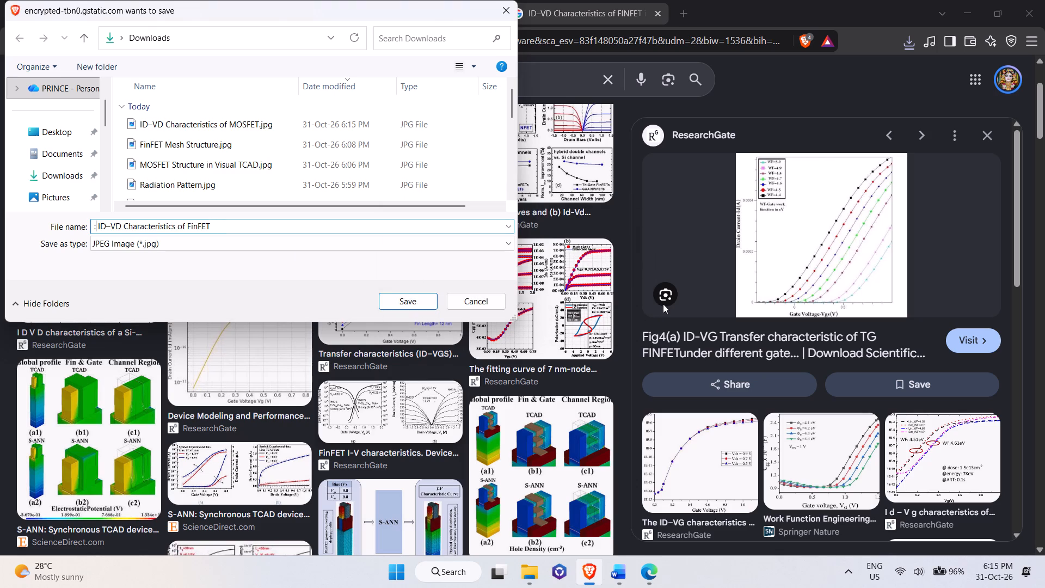
pyautogui.press('BackSpace')
pyautogui.press('Return')
# Back in the Word report, insert the saved FinFET ID–VD picture on the blank line above the Figure 2.16 caption.
pyautogui.hotkey('alt', 'Tab')
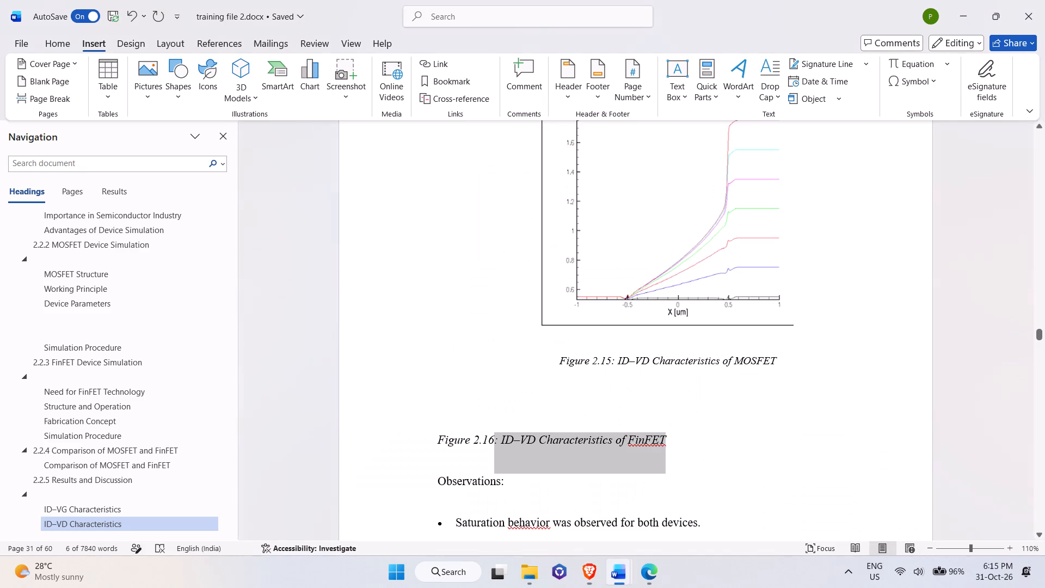
pyautogui.click(489, 391)
pyautogui.click(694, 406)
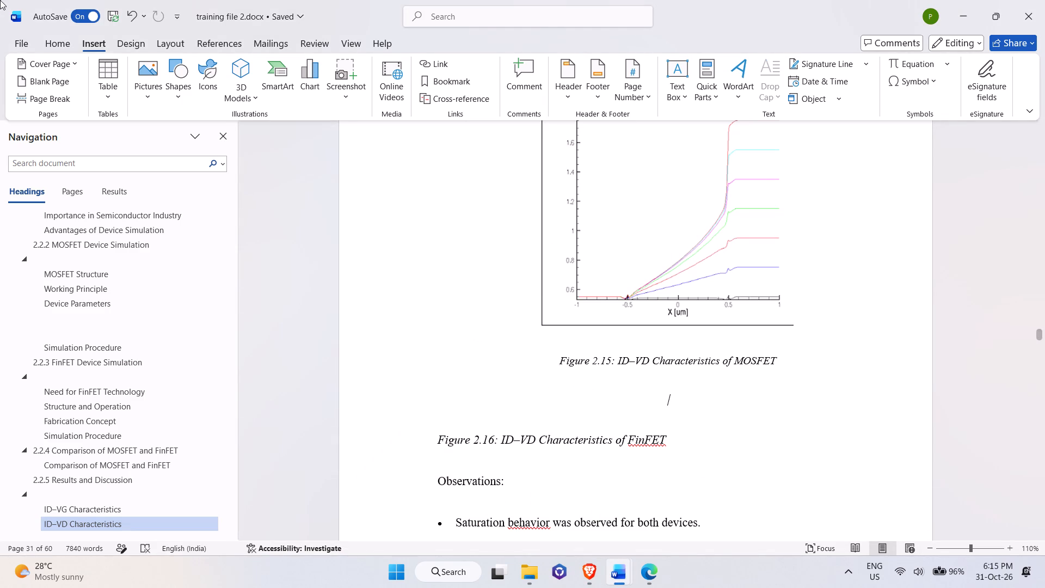
pyautogui.click(139, 85)
pyautogui.click(192, 137)
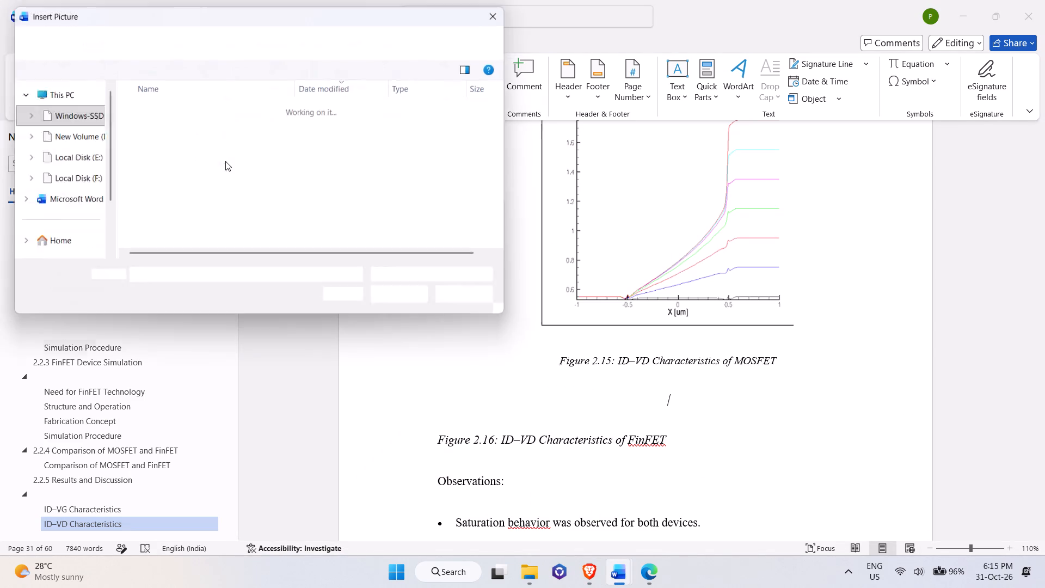
pyautogui.click(188, 126)
pyautogui.press('Return')
# Shrink the inserted FinFET plot proportionally to about 2.87" high by 2.99" wide.
pyautogui.scroll(-3, 911, 426)
pyautogui.moveTo(839, 451); pyautogui.dragTo(786, 381)
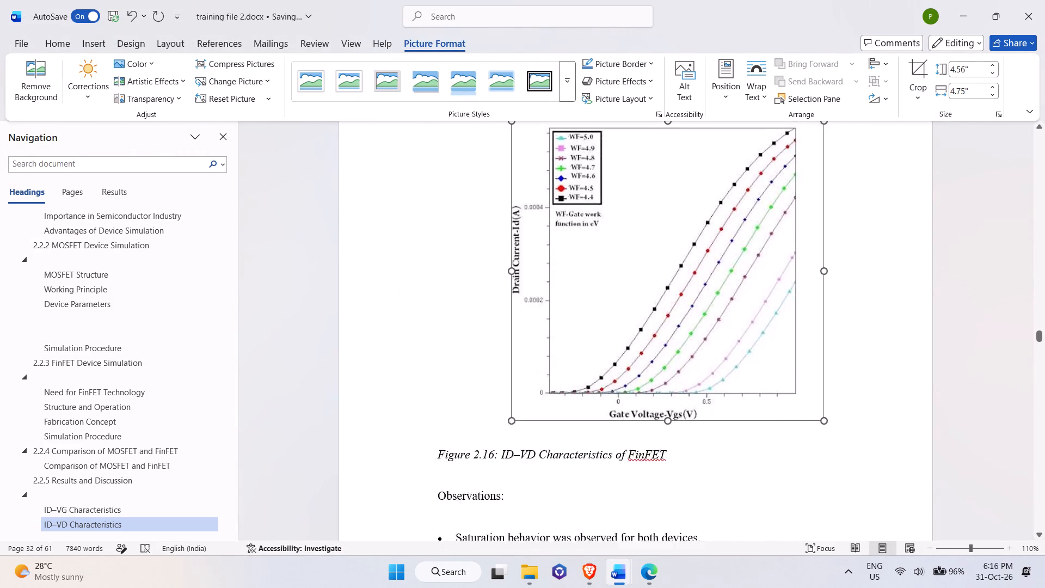
pyautogui.moveTo(786, 381); pyautogui.dragTo(709, 305)
# Re-crop the MOSFET ID–VD plot above the Figure 2.15 caption to hide the black border lines along its left and bottom edges.
pyautogui.scroll(4, 709, 305)
pyautogui.scroll(-3, 708, 340)
pyautogui.scroll(13, 708, 340)
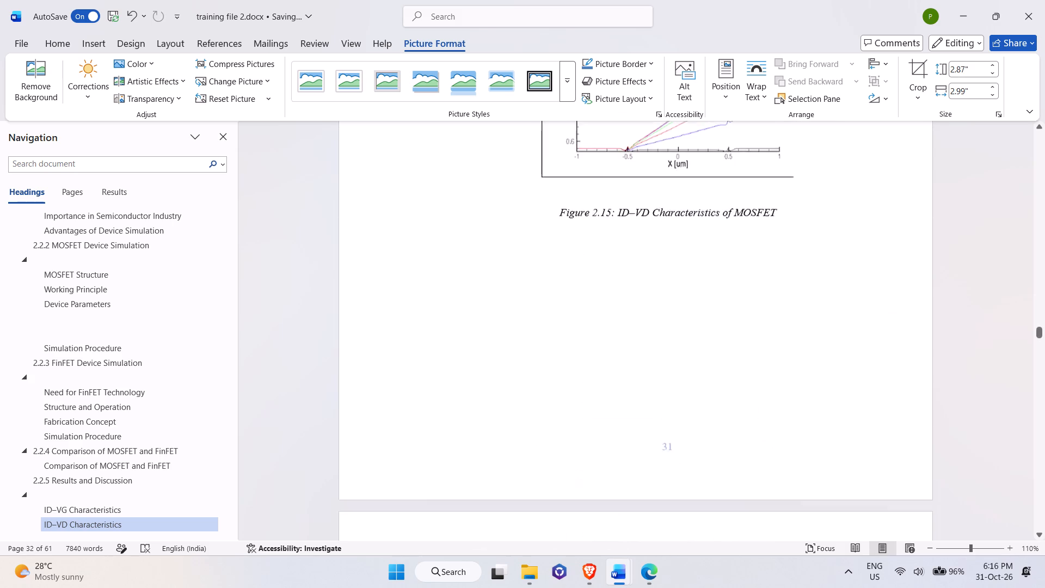
pyautogui.scroll(-6, 708, 340)
pyautogui.scroll(-5, 771, 459)
pyautogui.scroll(17, 771, 452)
pyautogui.click(709, 356)
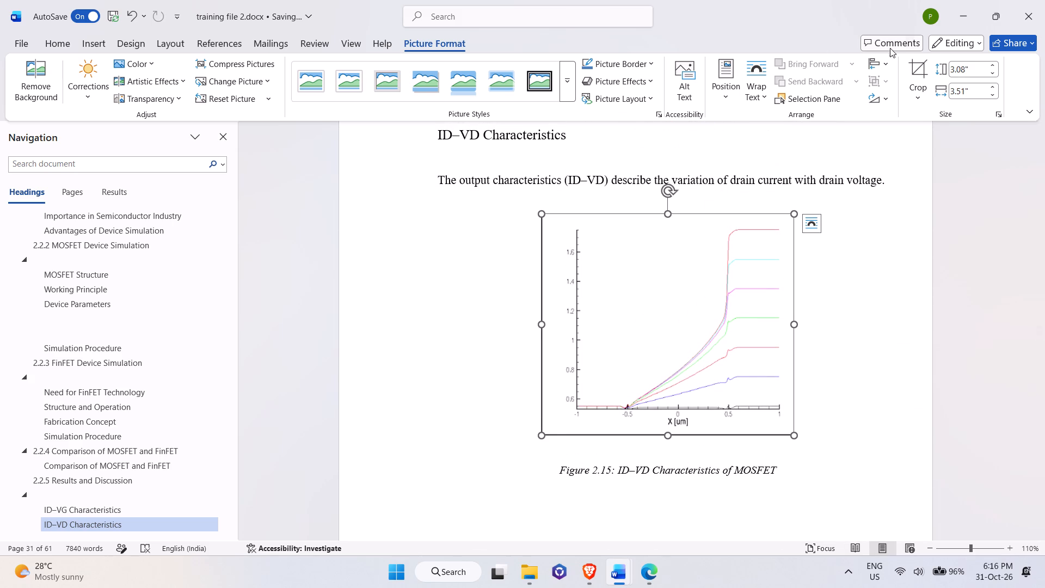
pyautogui.click(913, 75)
pyautogui.moveTo(540, 324); pyautogui.dragTo(551, 334)
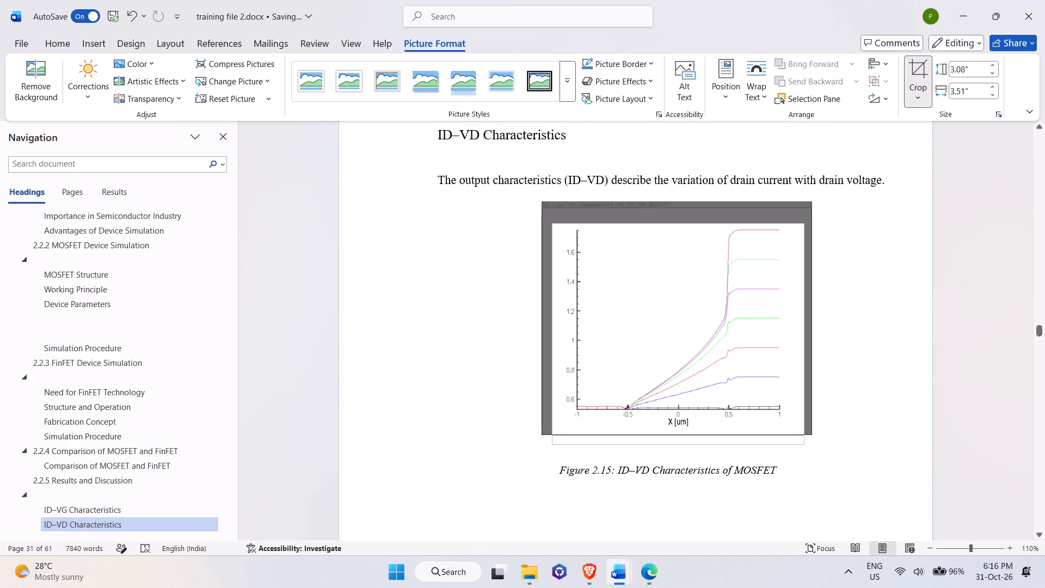
pyautogui.moveTo(551, 334); pyautogui.dragTo(555, 325)
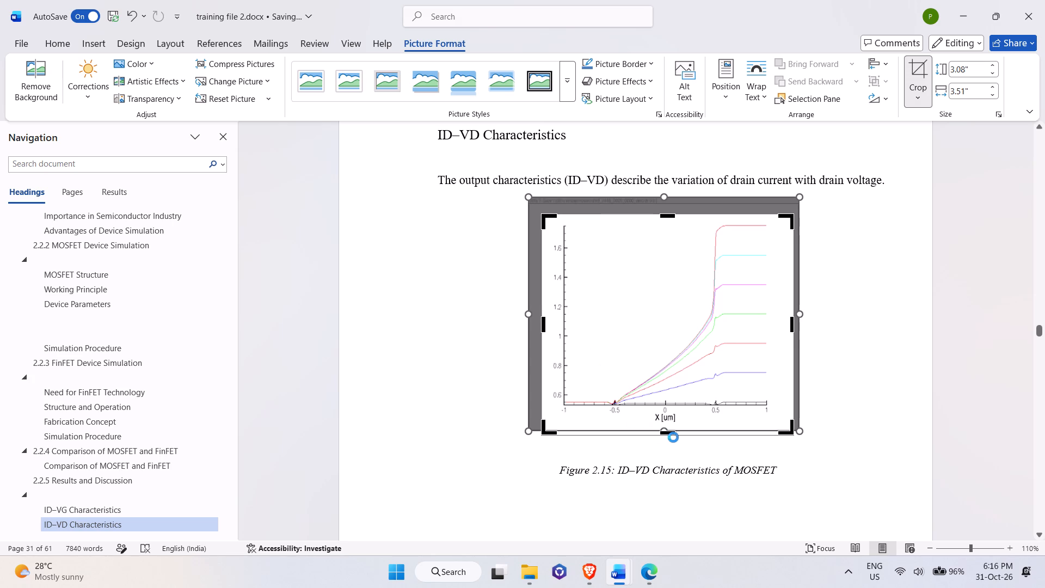
pyautogui.moveTo(666, 431); pyautogui.dragTo(673, 422)
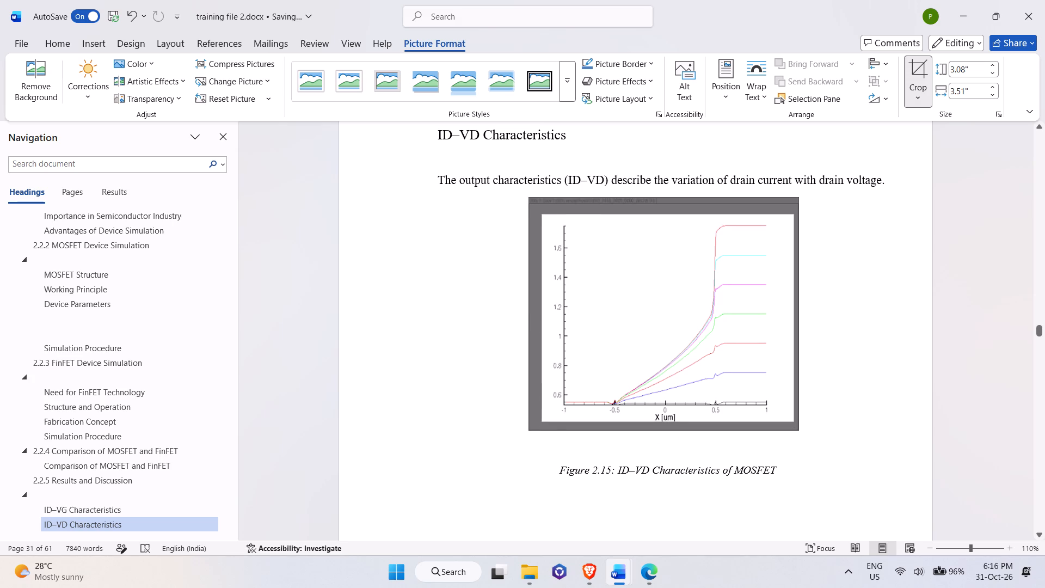
pyautogui.moveTo(673, 422); pyautogui.dragTo(673, 424)
pyautogui.press('Return')
# Delete the blank line between the output characteristics sentence and the MOSFET ID–VD plot.
pyautogui.click(639, 224)
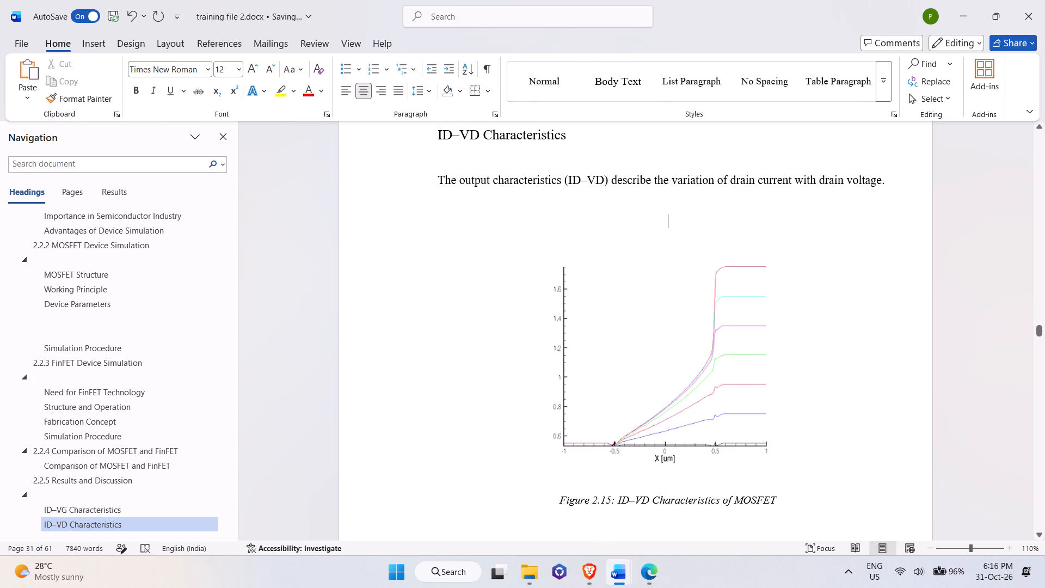
pyautogui.press('BackSpace')
pyautogui.press('BackSpace')
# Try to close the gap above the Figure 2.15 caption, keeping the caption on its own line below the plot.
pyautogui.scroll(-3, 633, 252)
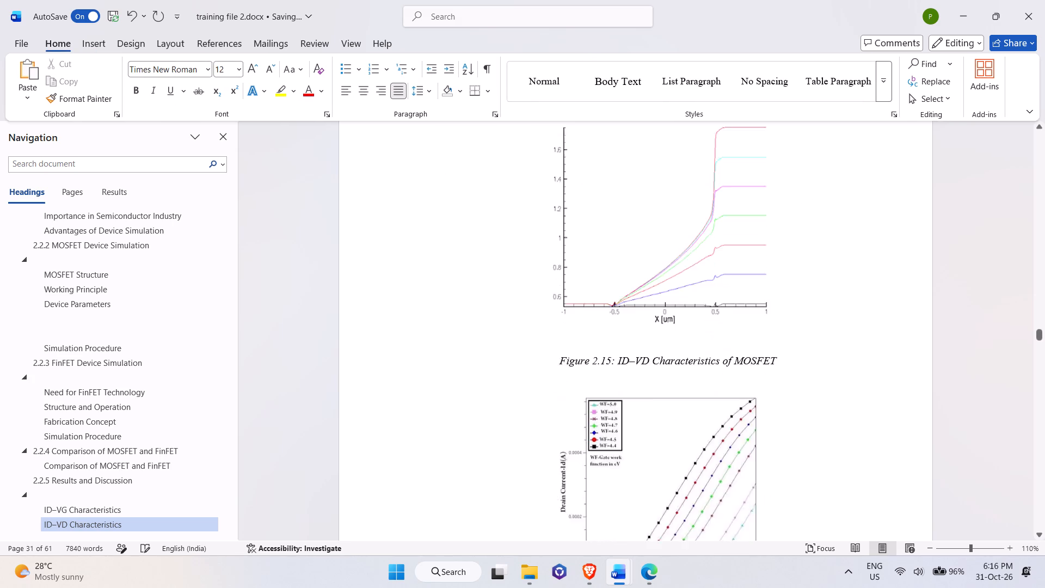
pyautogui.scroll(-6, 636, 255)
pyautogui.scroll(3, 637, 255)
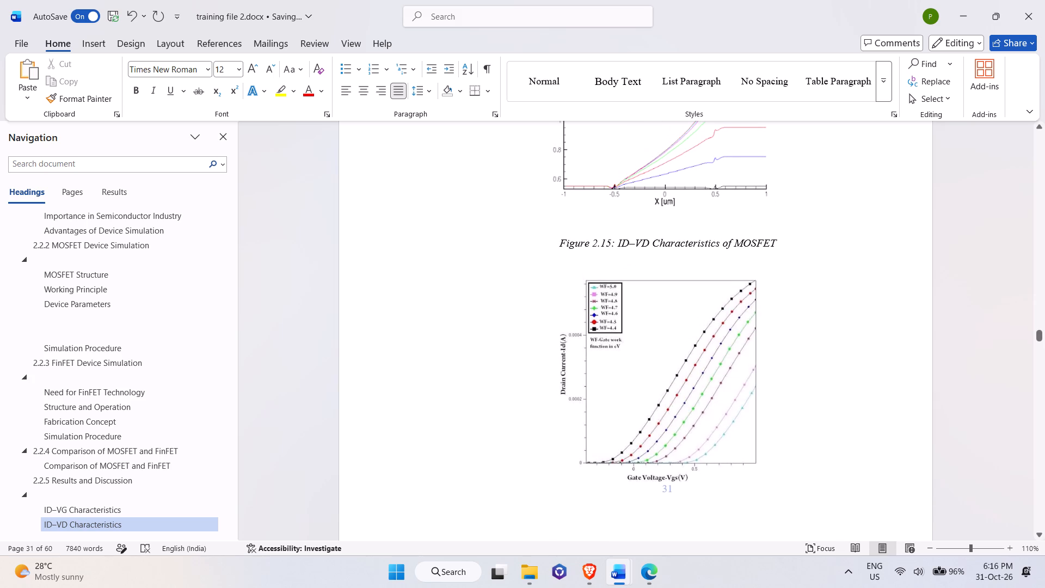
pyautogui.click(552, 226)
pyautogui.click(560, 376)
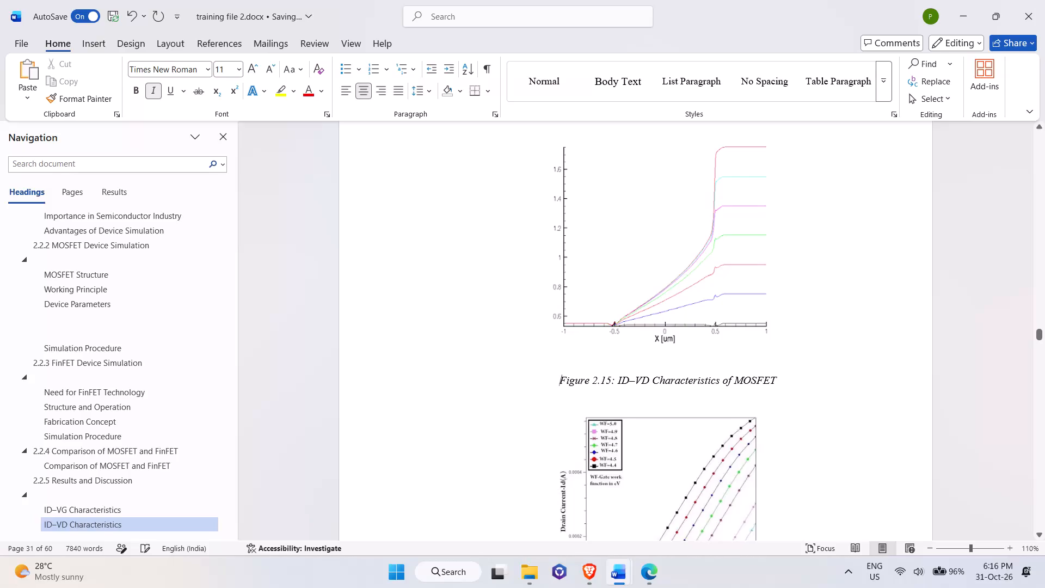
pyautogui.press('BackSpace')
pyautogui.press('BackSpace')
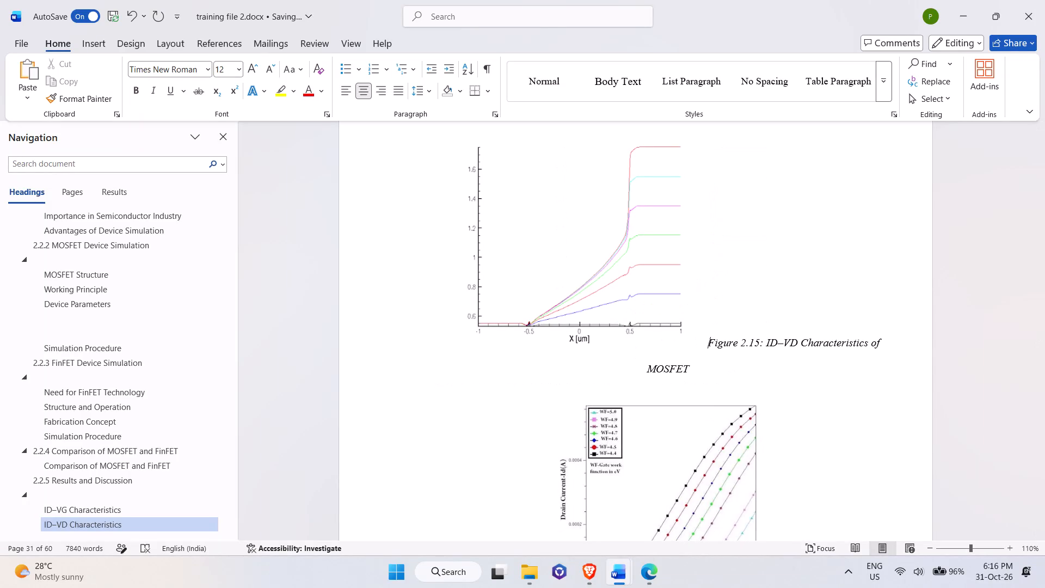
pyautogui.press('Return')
# Shrink the FinFET ID–VD plot below the Figure 2.15 caption proportionally so the Figure 2.16 caption fits on the same page.
pyautogui.scroll(-7, 539, 372)
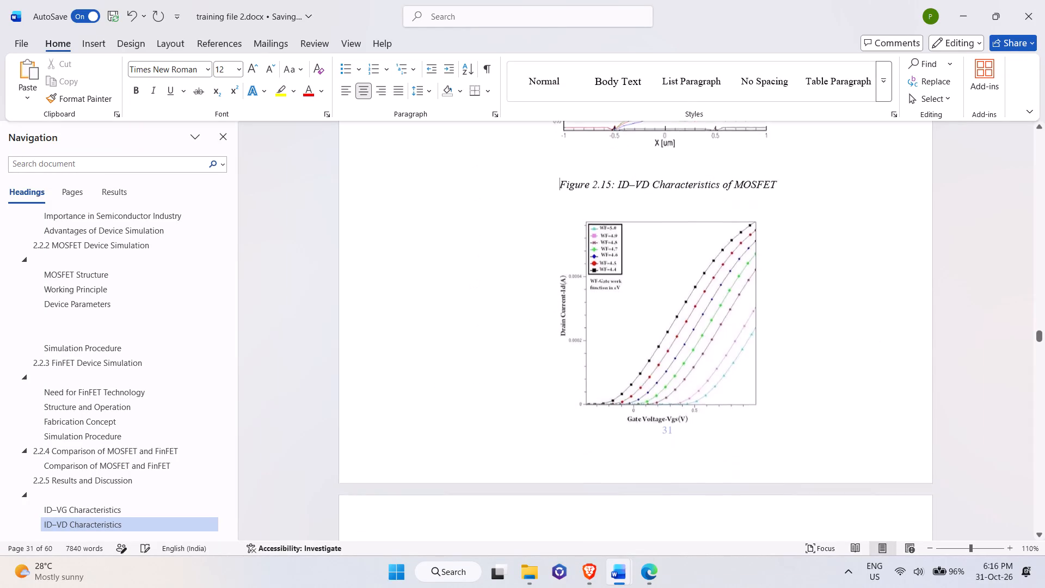
pyautogui.scroll(-3, 540, 383)
pyautogui.scroll(4, 541, 383)
pyautogui.click(624, 333)
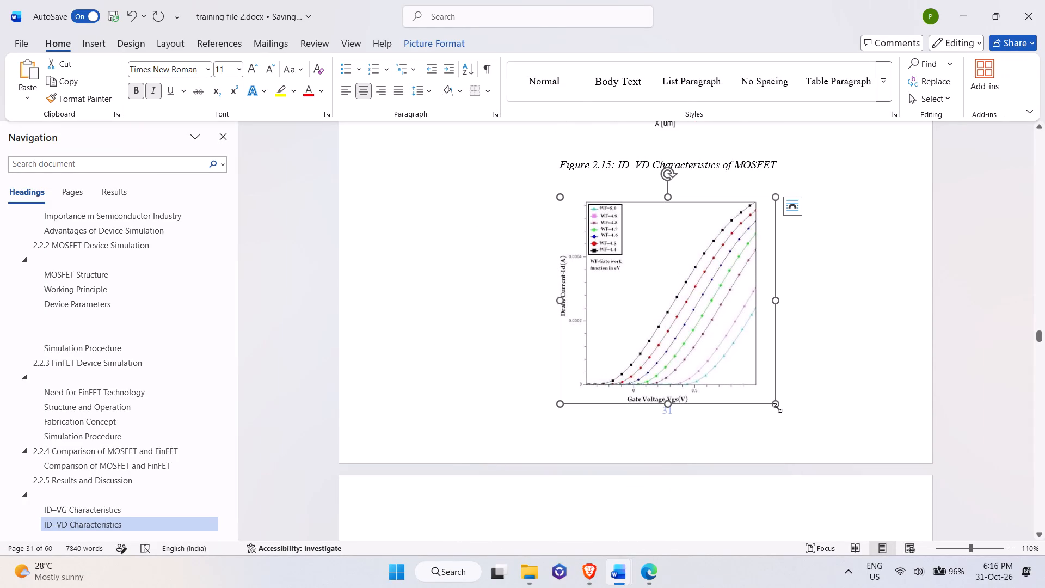
pyautogui.moveTo(778, 407); pyautogui.dragTo(707, 362)
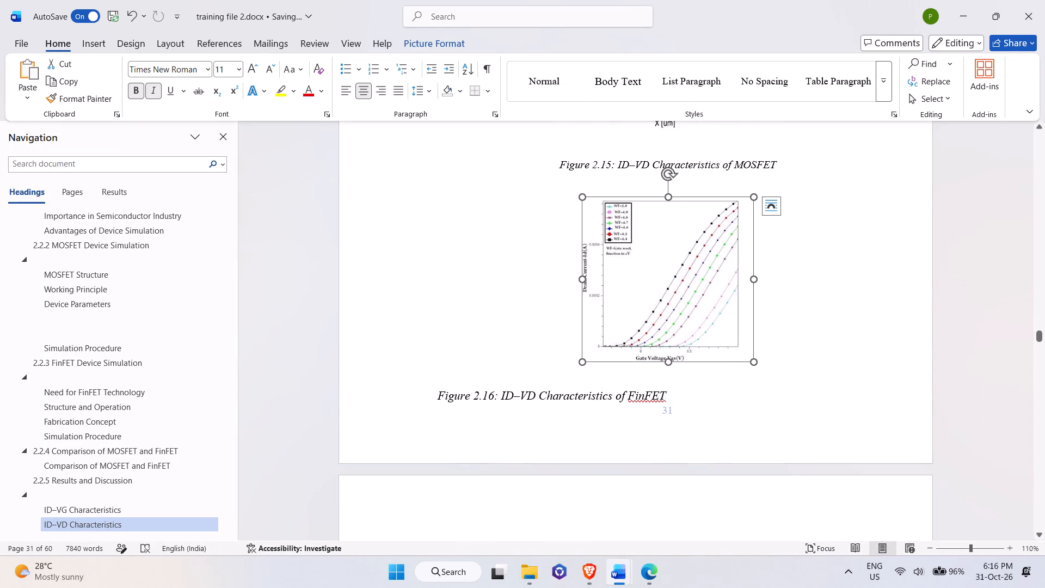
# Center the Figure 2.16 caption under the FinFET ID–VD plot and reduce its font size to 10.
pyautogui.moveTo(677, 398); pyautogui.dragTo(389, 398)
pyautogui.hotkey('ctrl', 'e')
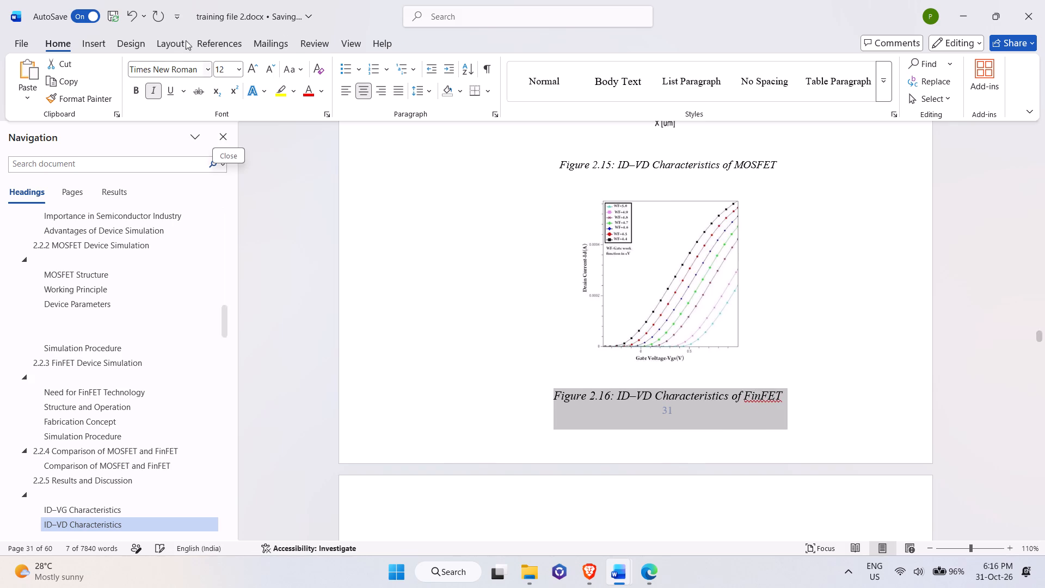
pyautogui.click(260, 75)
pyautogui.doubleClick(273, 72)
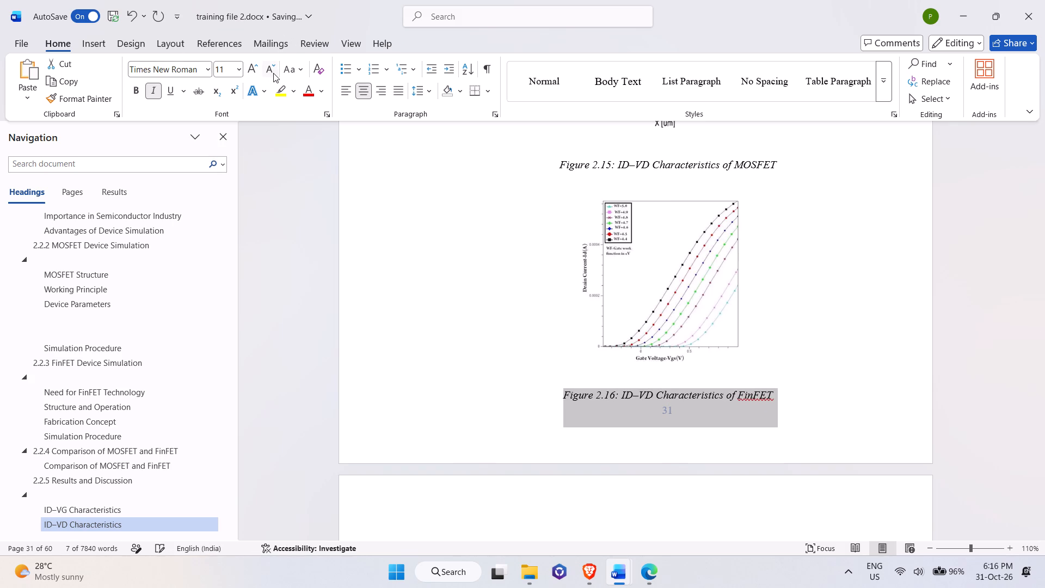
pyautogui.click(276, 69)
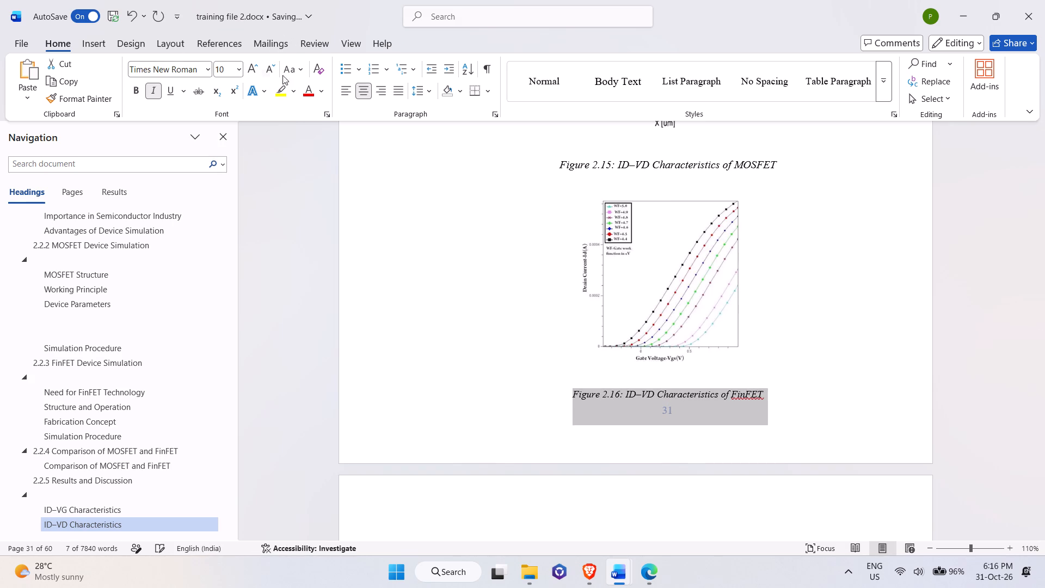
pyautogui.click(634, 402)
# Fine-tune the size of the FinFET ID–VD plot, making it slightly larger while keeping its caption on the page.
pyautogui.scroll(2, 678, 269)
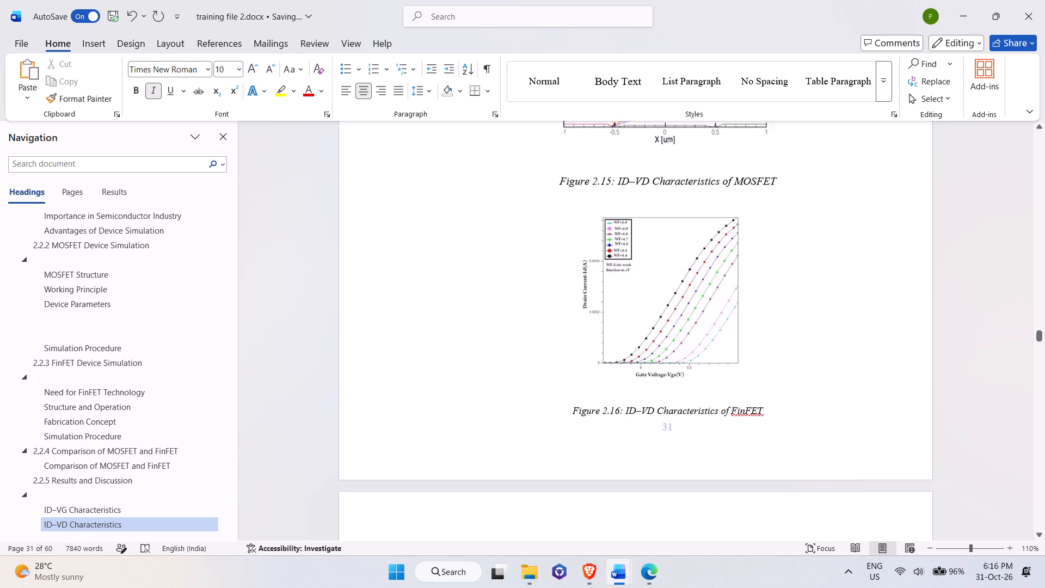
pyautogui.click(687, 293)
pyautogui.moveTo(755, 432); pyautogui.dragTo(762, 440)
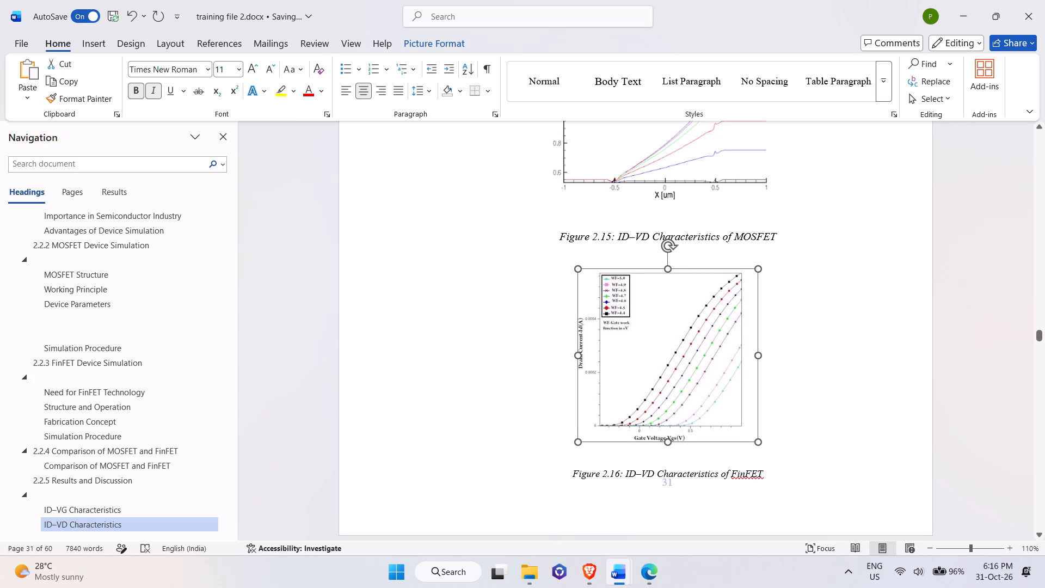
pyautogui.moveTo(762, 440); pyautogui.dragTo(754, 437)
pyautogui.click(715, 244)
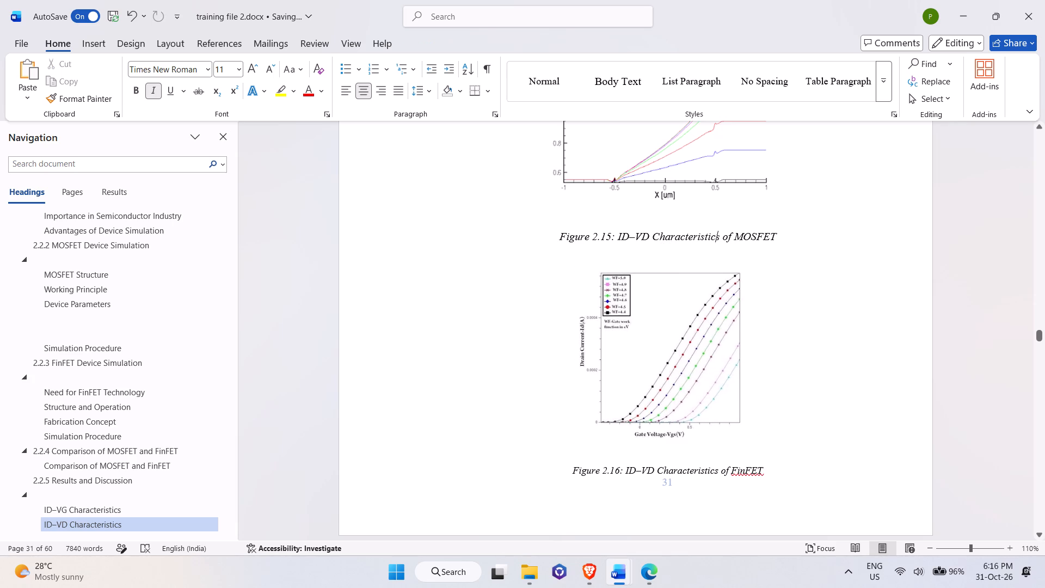
# Set the font size of the Figure 2.15 caption, "ID–VD Characteristics of MOSFET", to 10.
pyautogui.click(716, 236)
pyautogui.moveTo(784, 236); pyautogui.dragTo(527, 228)
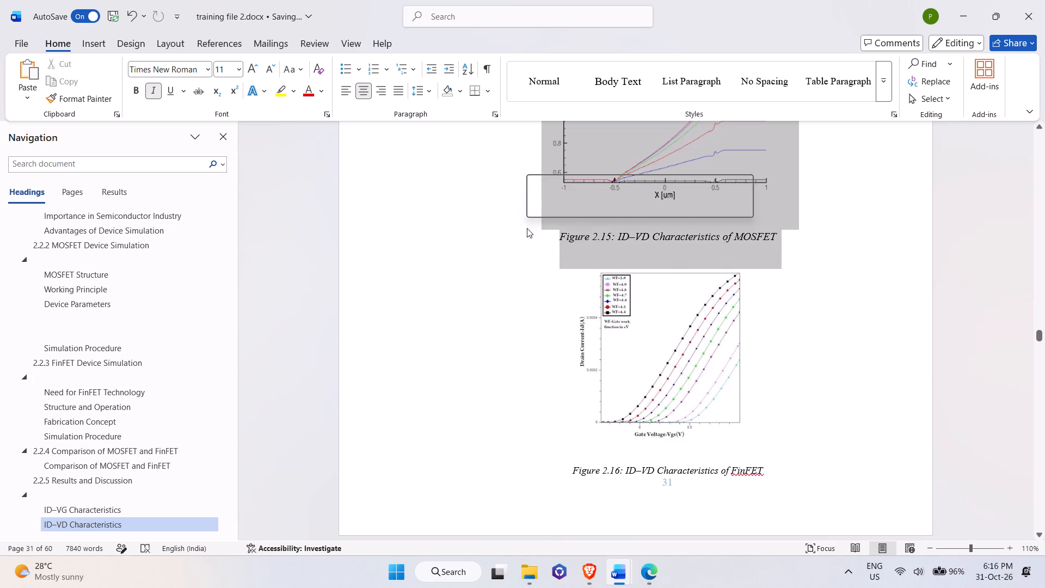
pyautogui.click(535, 233)
pyautogui.moveTo(550, 235); pyautogui.dragTo(776, 234)
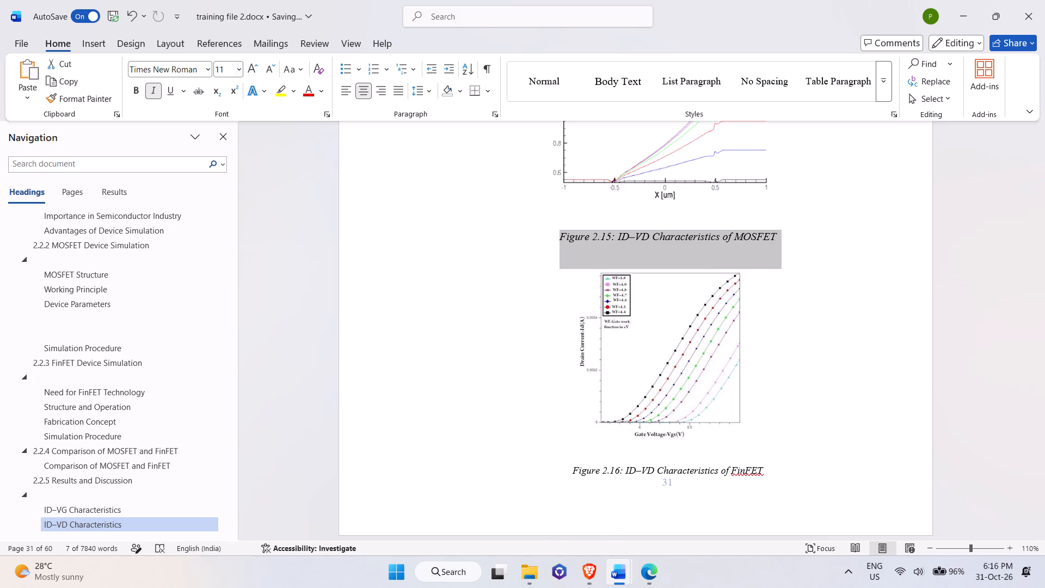
pyautogui.click(229, 70)
pyautogui.write('10')
pyautogui.press('Return')
# Set the font size of the Figure 2.13 caption, "ID–VG Characteristics of MOSFET", to 10.
pyautogui.scroll(17, 630, 323)
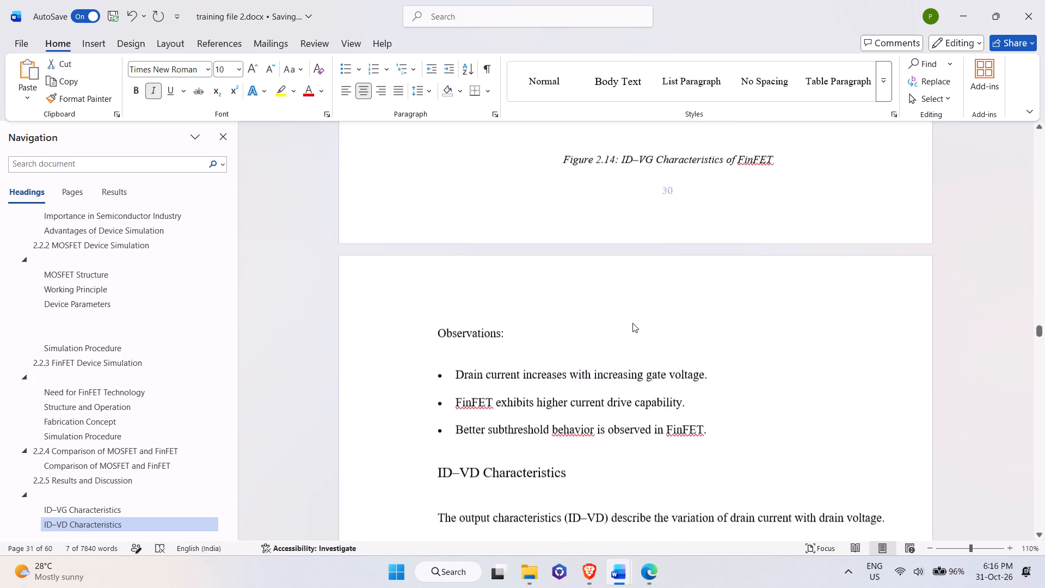
pyautogui.scroll(7, 632, 323)
pyautogui.click(638, 458)
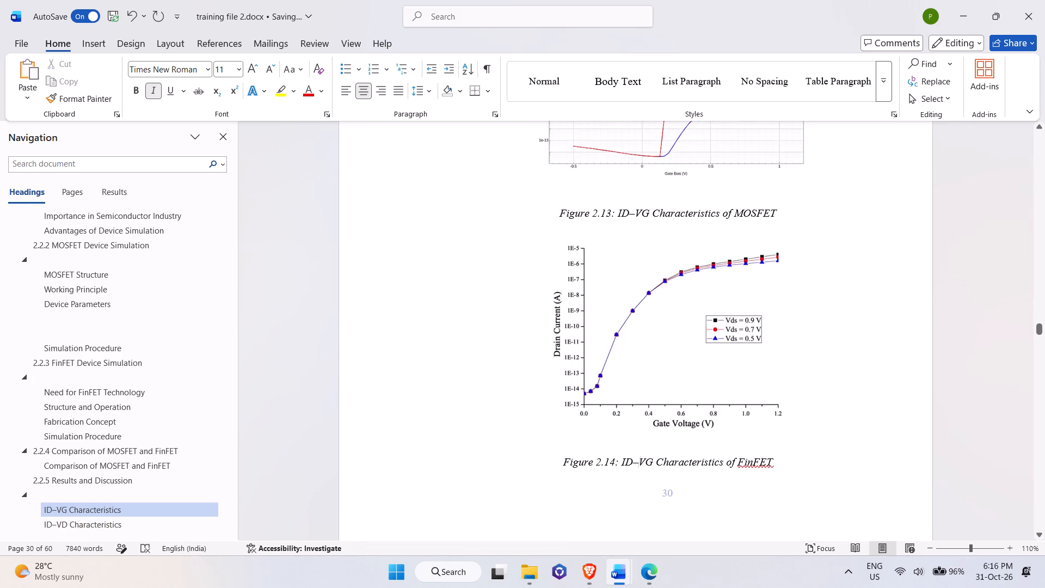
pyautogui.click(625, 210)
pyautogui.moveTo(562, 210); pyautogui.dragTo(792, 209)
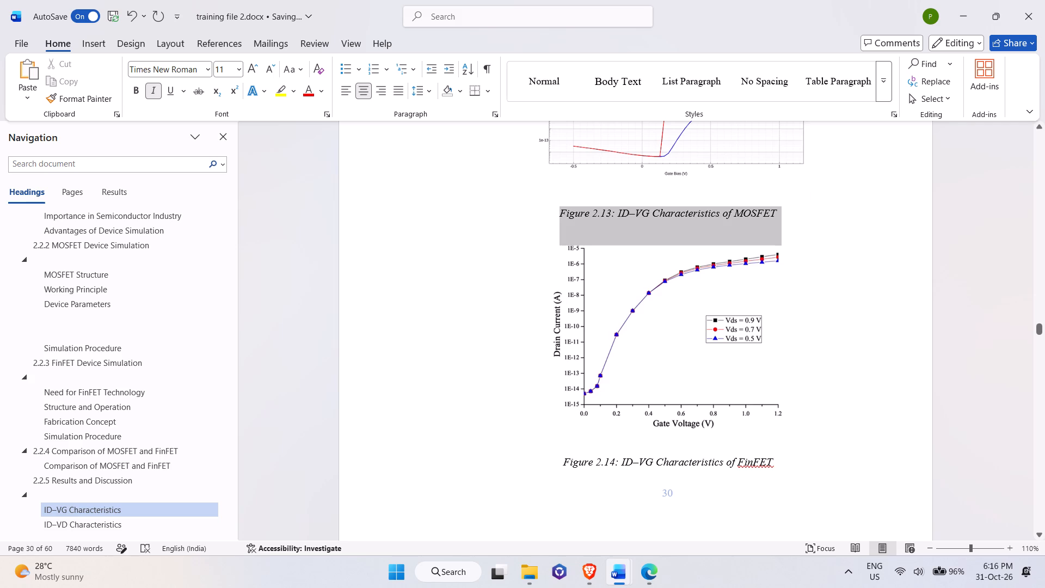
pyautogui.moveTo(792, 209); pyautogui.dragTo(790, 213)
pyautogui.click(222, 63)
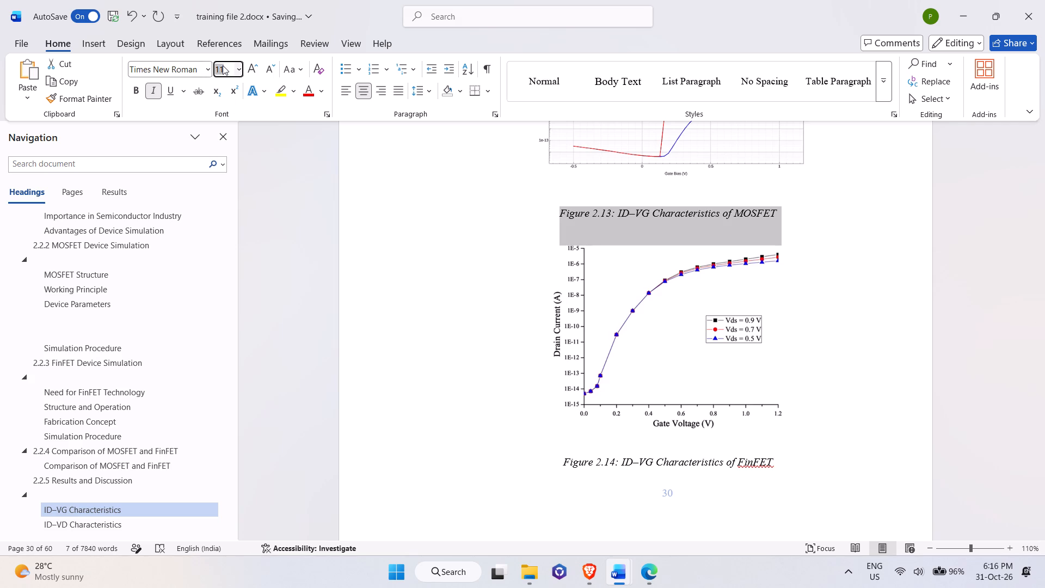
pyautogui.write('10')
pyautogui.press('Return')
# Set the font size of the Figure 2.14 caption, "ID–VG Characteristics of FinFET", to 10.
pyautogui.scroll(-3, 463, 261)
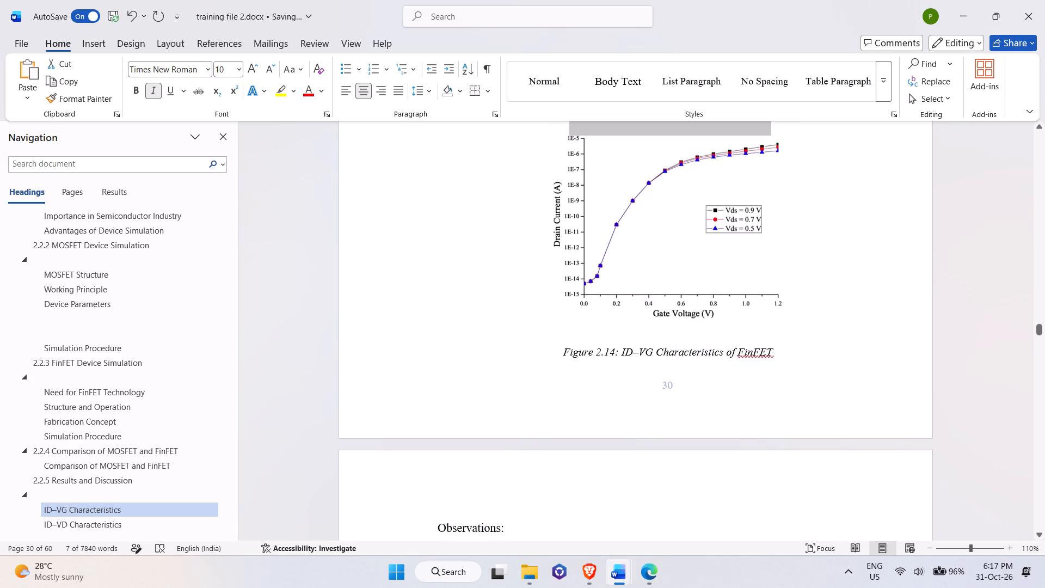
pyautogui.moveTo(562, 357); pyautogui.dragTo(814, 356)
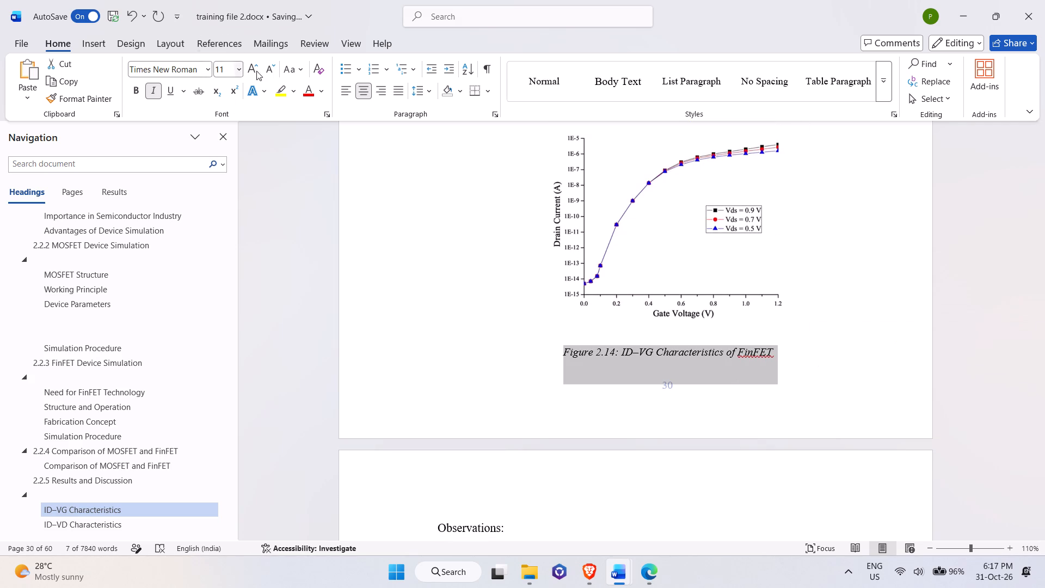
pyautogui.click(228, 69)
pyautogui.write('10')
pyautogui.press('Return')
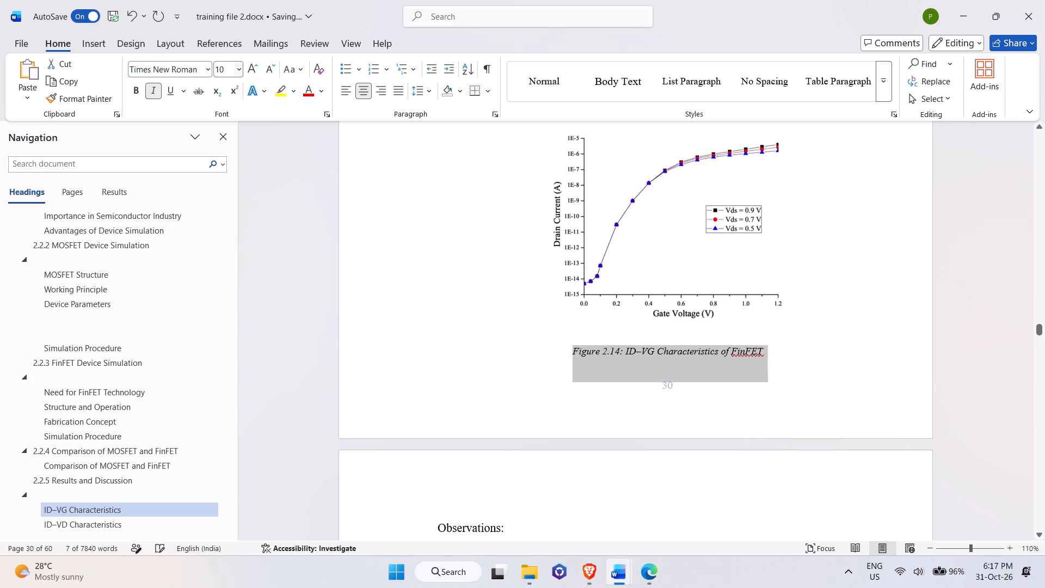
# Copy the title text from the Figure 2.17 caption and, in Brave, search Google Images for ": Electric Field DistributionTCAD software".
pyautogui.scroll(-13, 459, 273)
pyautogui.scroll(-6, 510, 292)
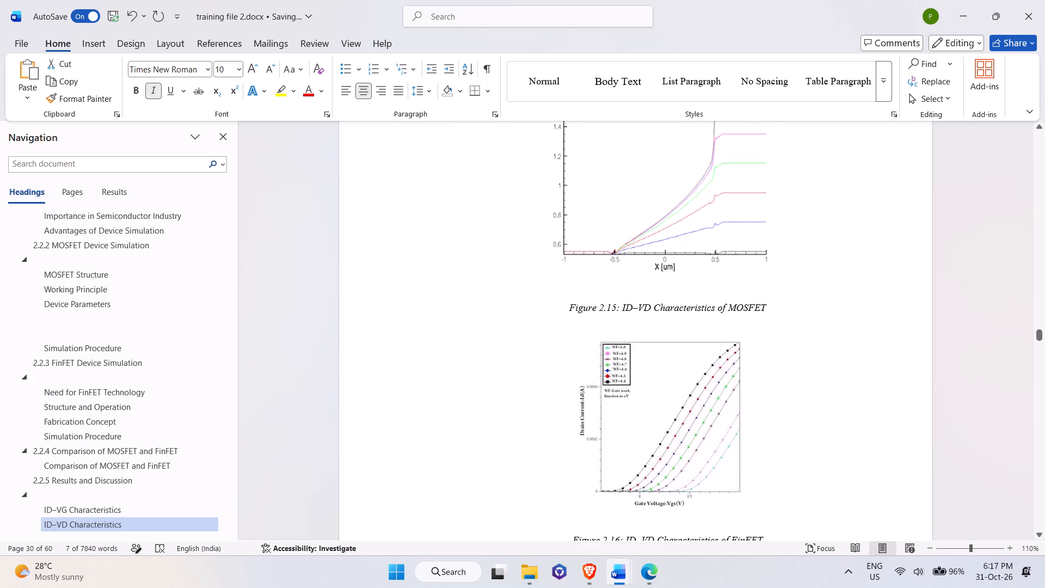
pyautogui.click(599, 299)
pyautogui.scroll(-10, 600, 302)
pyautogui.click(638, 249)
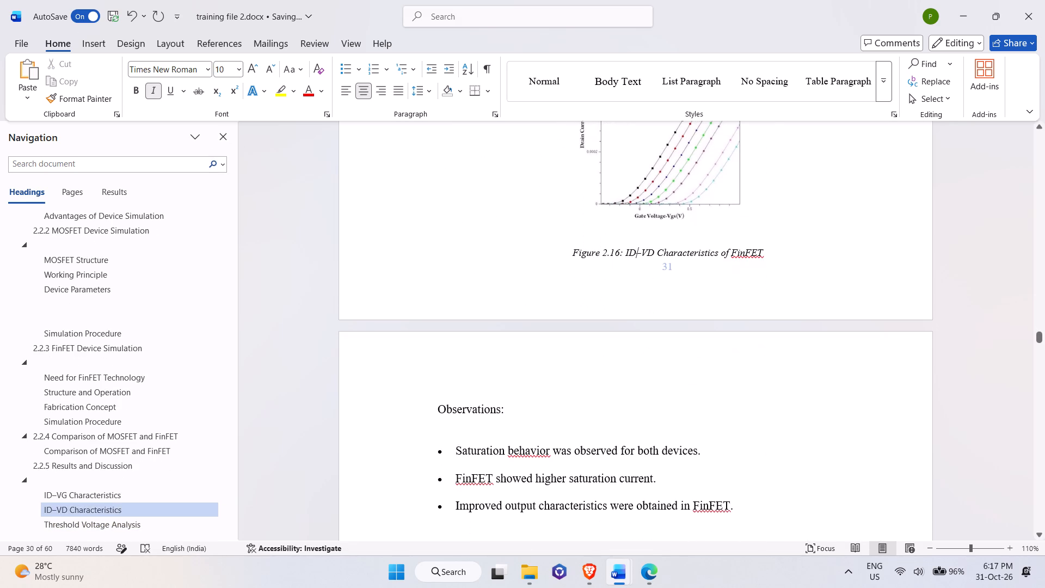
pyautogui.scroll(-14, 631, 259)
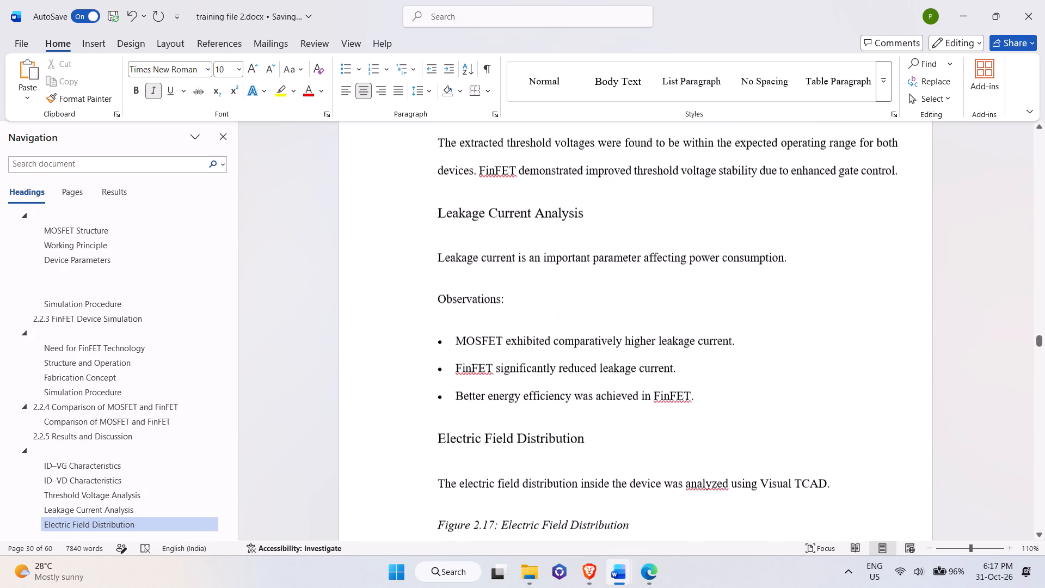
pyautogui.scroll(-5, 631, 260)
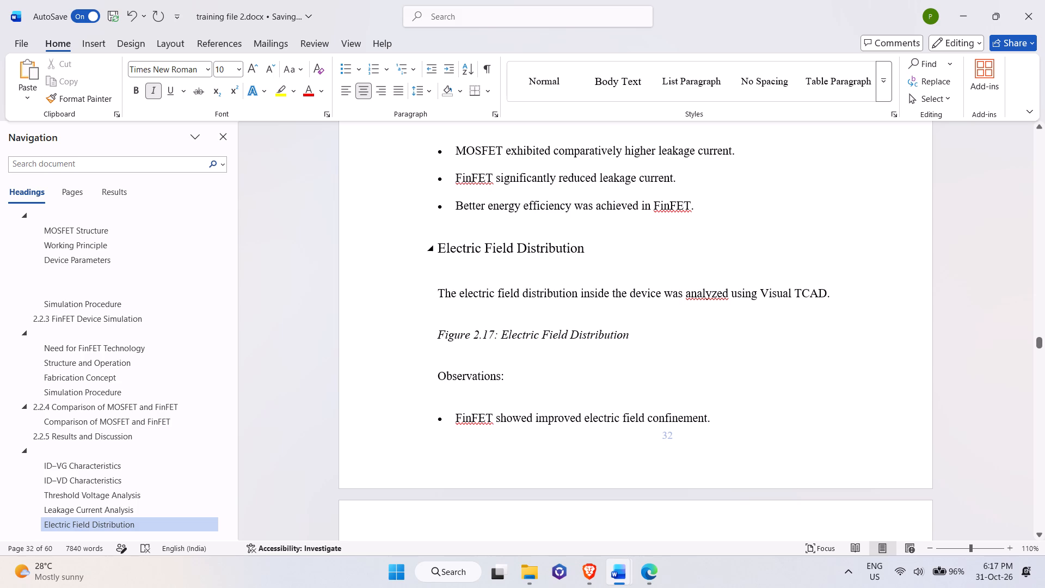
pyautogui.moveTo(501, 334); pyautogui.dragTo(648, 333)
pyautogui.hotkey('ctrl', 'c')
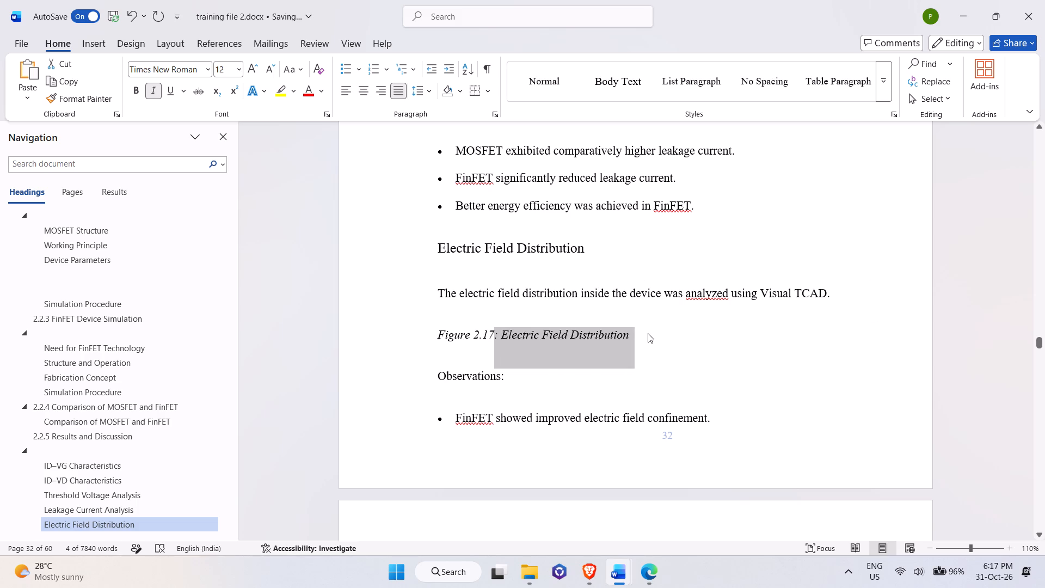
pyautogui.hotkey('alt', 'Tab')
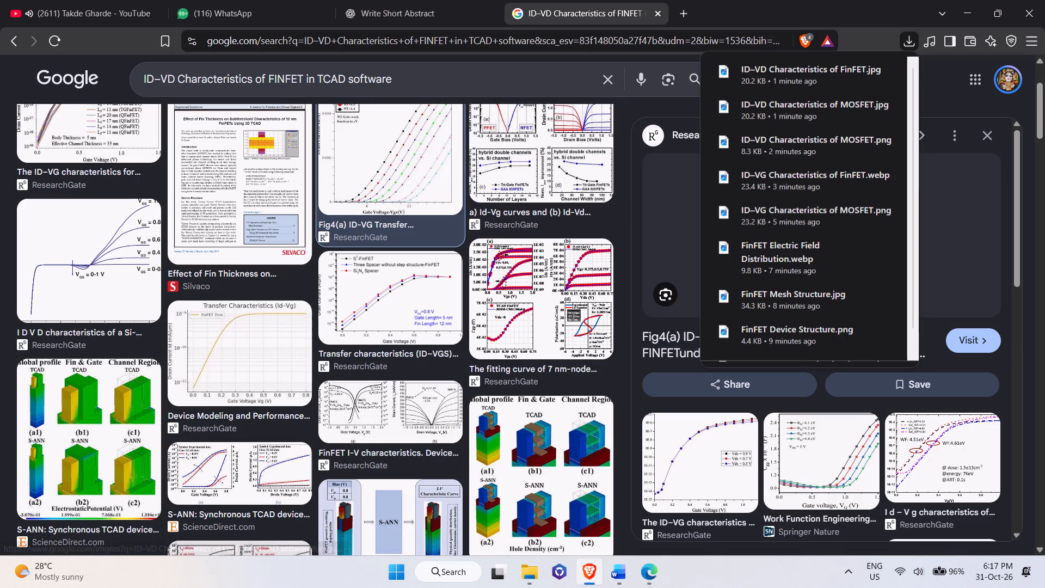
pyautogui.moveTo(317, 79); pyautogui.dragTo(41, 78)
pyautogui.hotkey('ctrl', 'v')
pyautogui.press('Return')
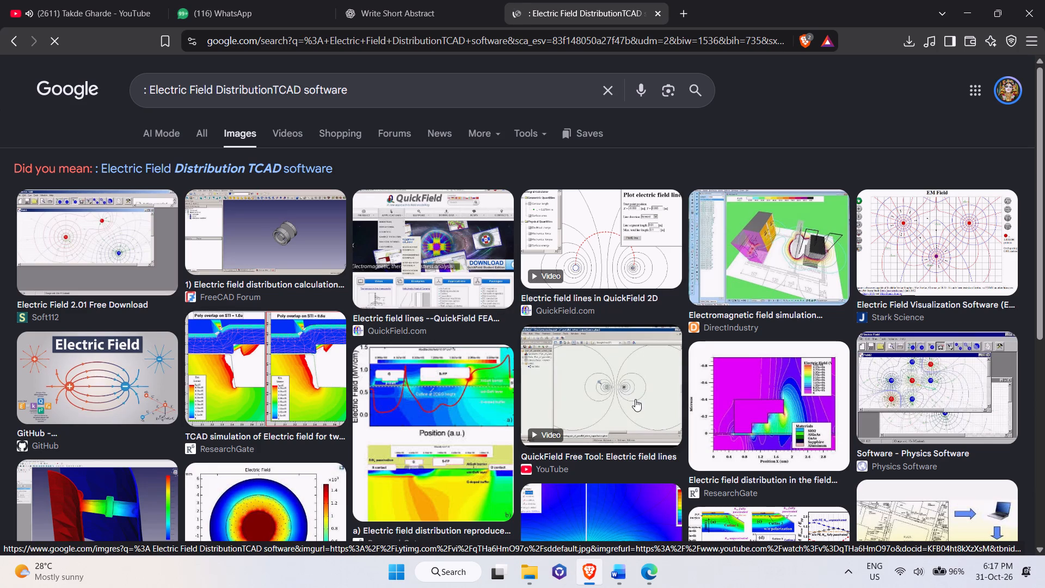
# Browse the image results and preview several candidates for a picture suitable for the Electric Field Distribution figure.
pyautogui.scroll(-3, 623, 394)
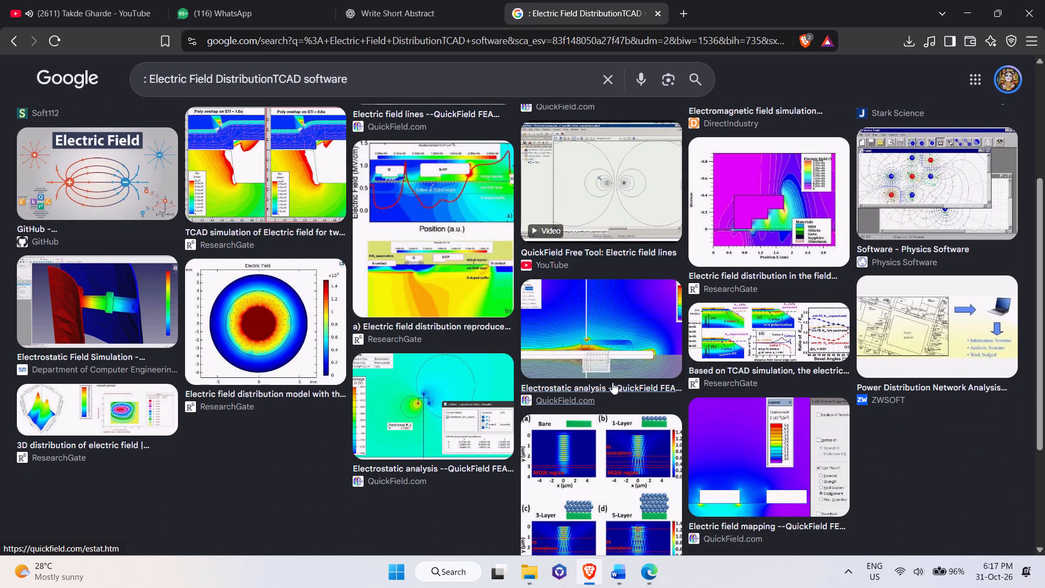
pyautogui.scroll(2, 612, 382)
pyautogui.click(608, 344)
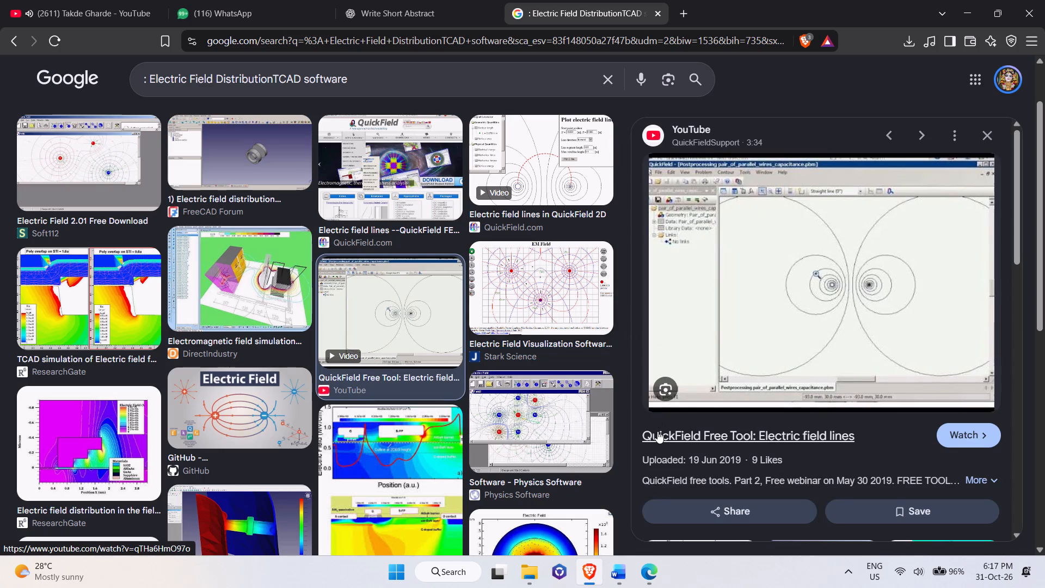
pyautogui.click(989, 133)
pyautogui.scroll(3, 552, 249)
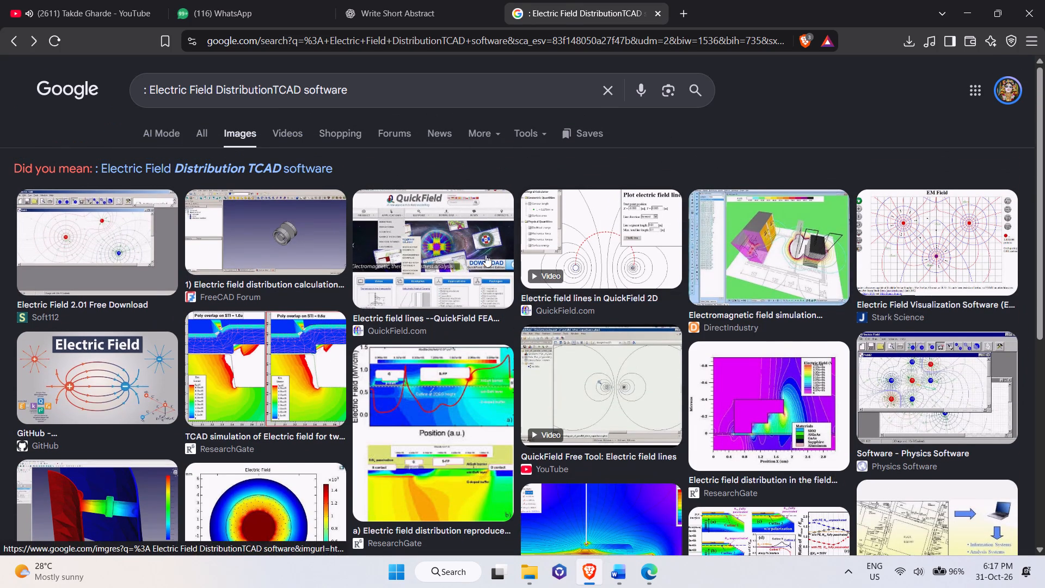
pyautogui.click(914, 249)
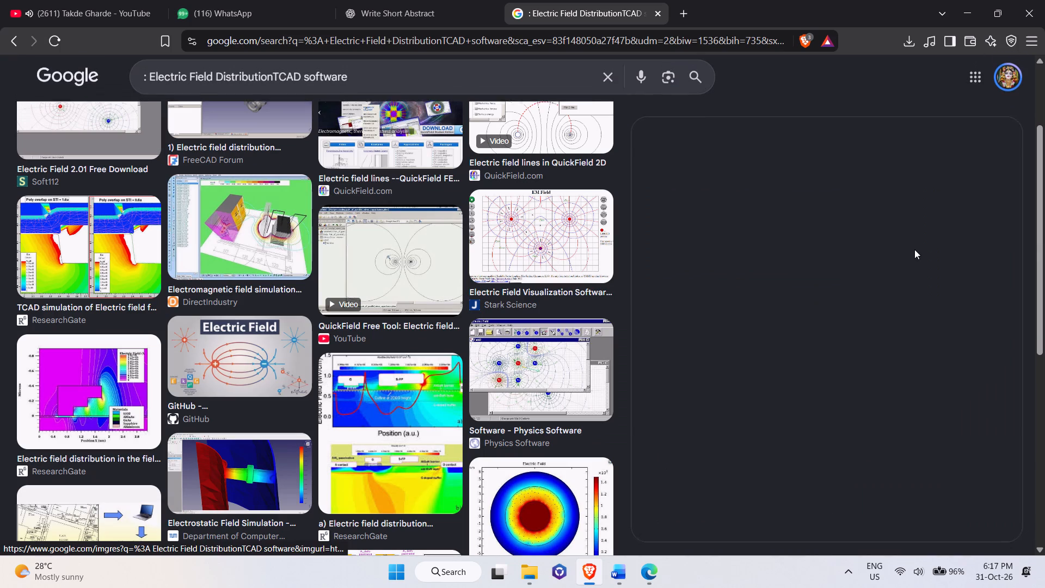
pyautogui.click(988, 128)
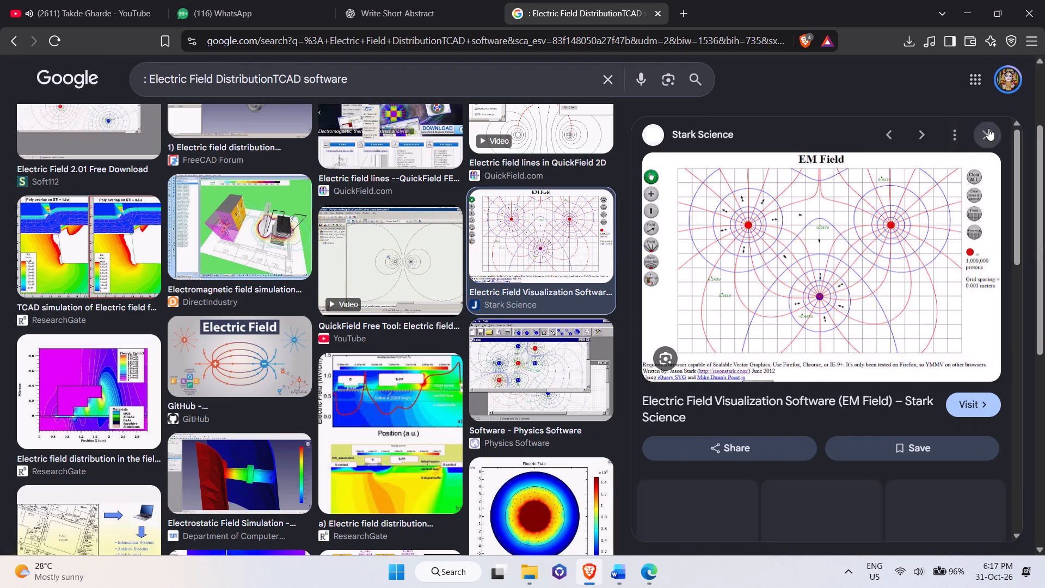
pyautogui.scroll(-6, 548, 332)
pyautogui.scroll(3, 459, 345)
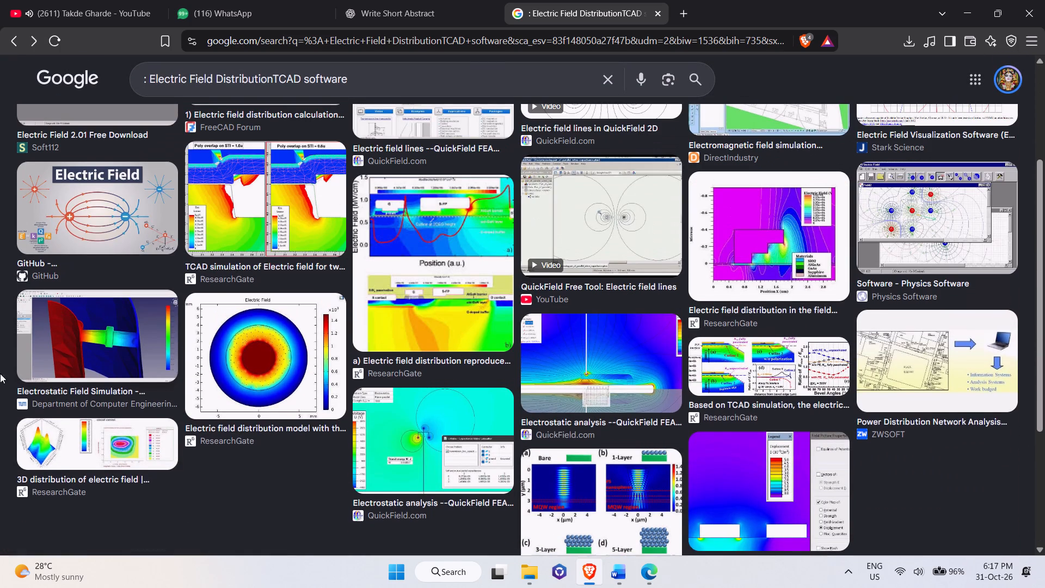
pyautogui.scroll(3, 104, 364)
pyautogui.click(108, 248)
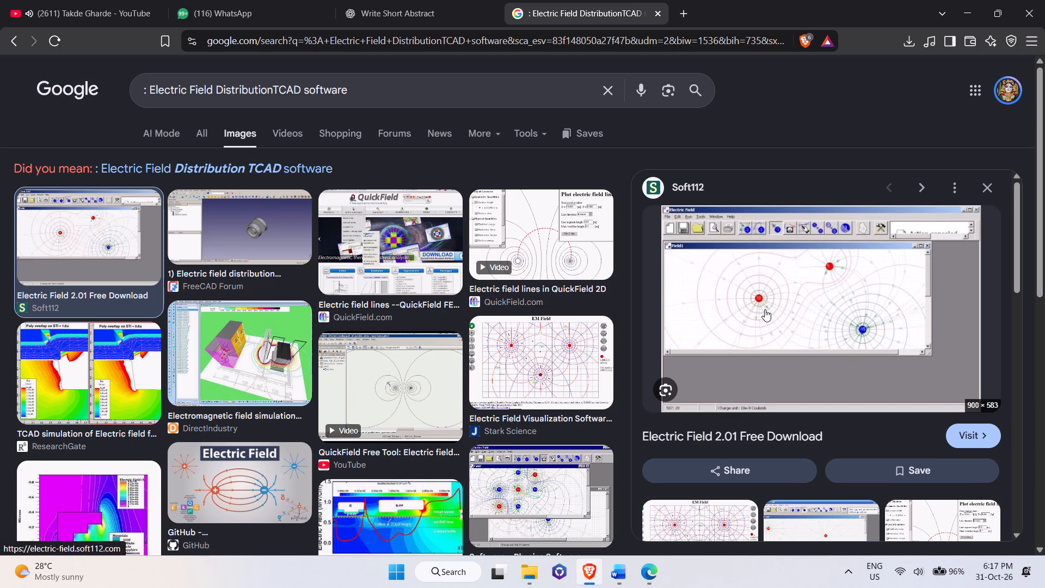
pyautogui.click(994, 194)
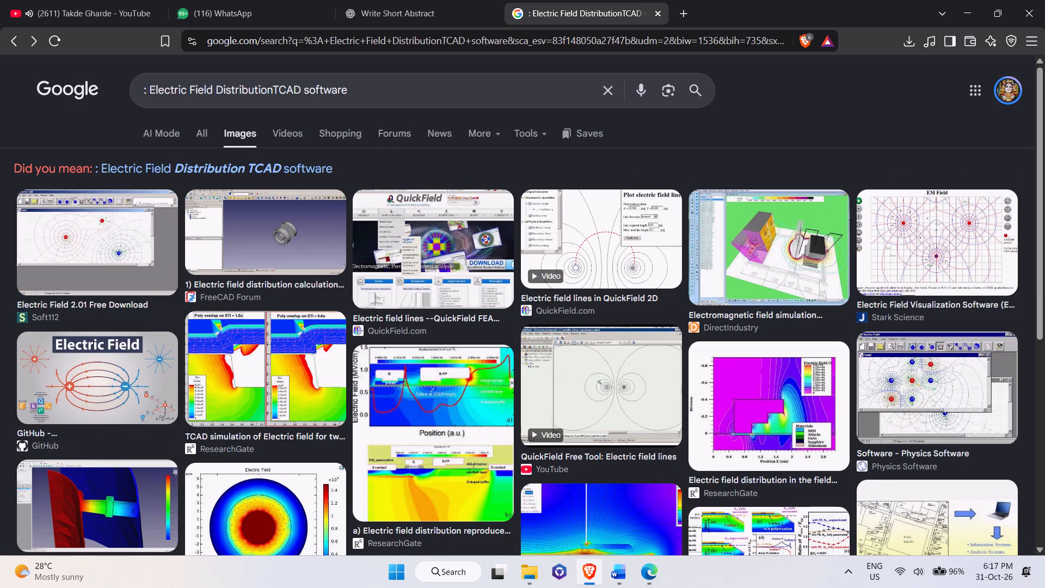
# Refine the Google Images query to "Electric Field Distribution in TCAD software" and run the search.
pyautogui.click(146, 89)
pyautogui.press('Right')
pyautogui.press('BackSpace')
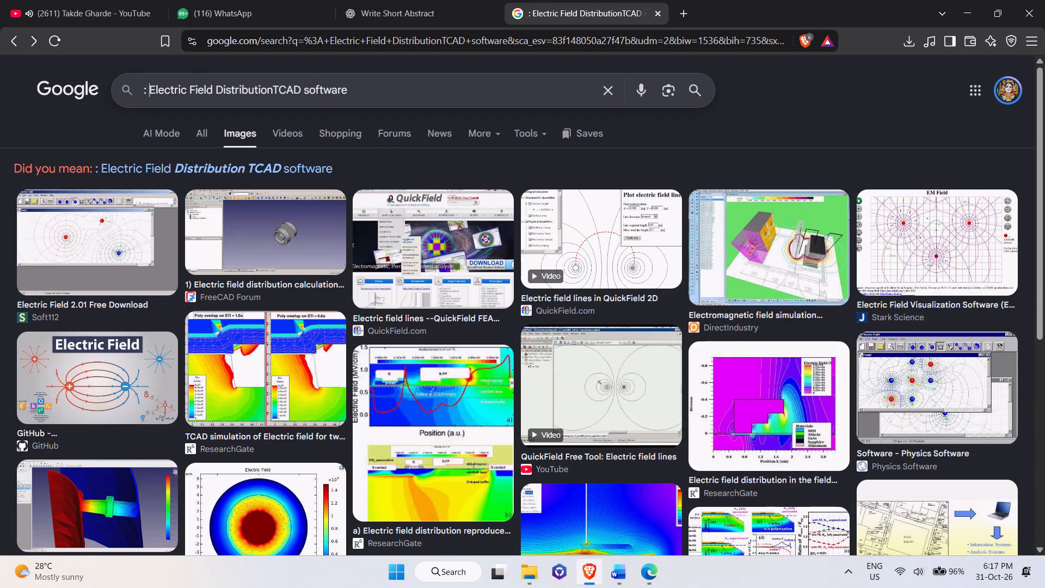
pyautogui.press('BackSpace')
pyautogui.press('BackSpace')
pyautogui.press('Right')
pyautogui.press('Right')
pyautogui.press('Right')
pyautogui.press('Right')
pyautogui.press('Right')
pyautogui.press('Right')
pyautogui.press('Right')
pyautogui.press('Right')
pyautogui.press('Right')
pyautogui.press('Right')
pyautogui.press('Right')
pyautogui.press('Right')
pyautogui.press('Right')
pyautogui.press('Right')
pyautogui.press('Right')
pyautogui.press('Right')
pyautogui.press('Right')
pyautogui.press('Right')
pyautogui.press('Right')
pyautogui.press('Right')
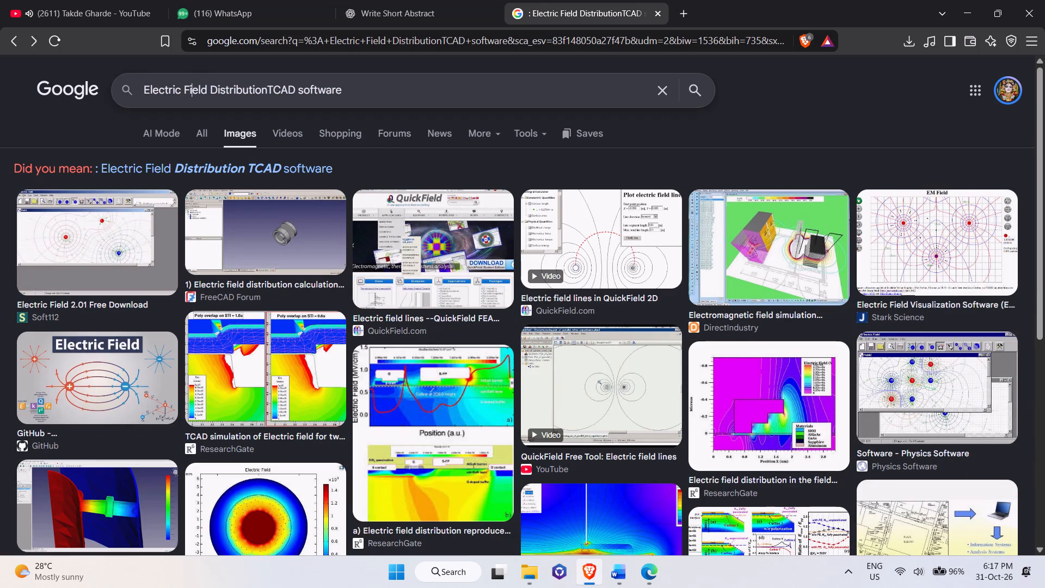
pyautogui.press('Right')
pyautogui.press('Right')
pyautogui.press('Right')
pyautogui.press('Right')
pyautogui.press('Right')
pyautogui.press('Right')
pyautogui.press('Right')
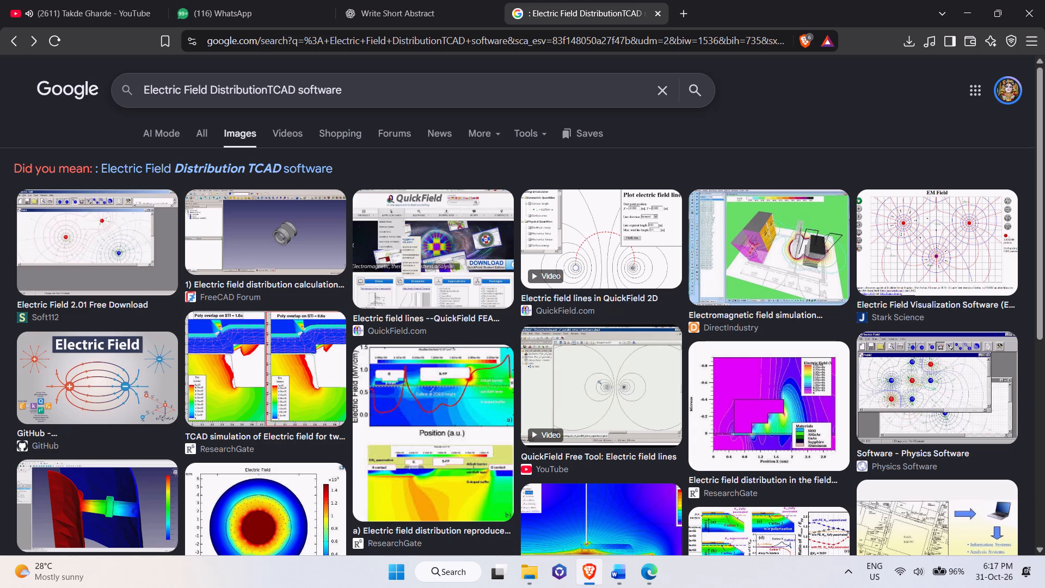
pyautogui.press('space')
pyautogui.write('in')
pyautogui.press('space')
pyautogui.press('Return')
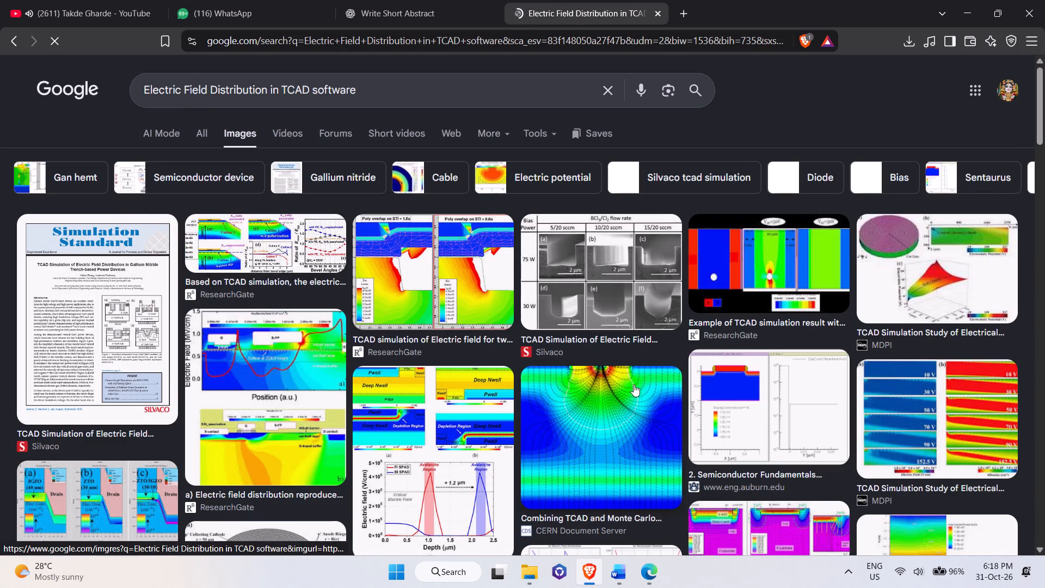
# Preview candidate results and save ResearchGate's two-panel "Poly overlap on STI" image to Downloads as "Electric Field Distribution".
pyautogui.click(624, 412)
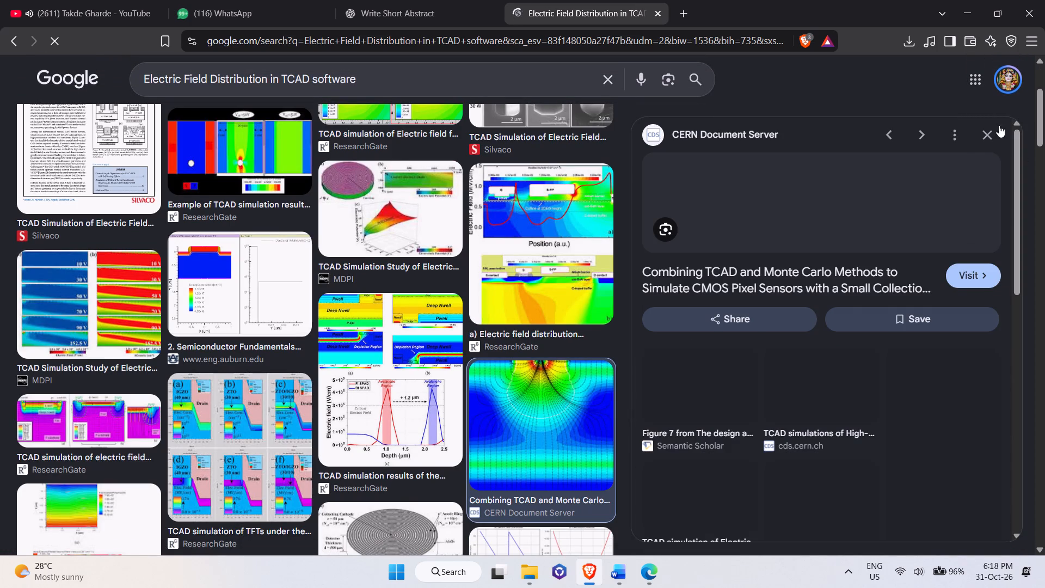
pyautogui.click(985, 143)
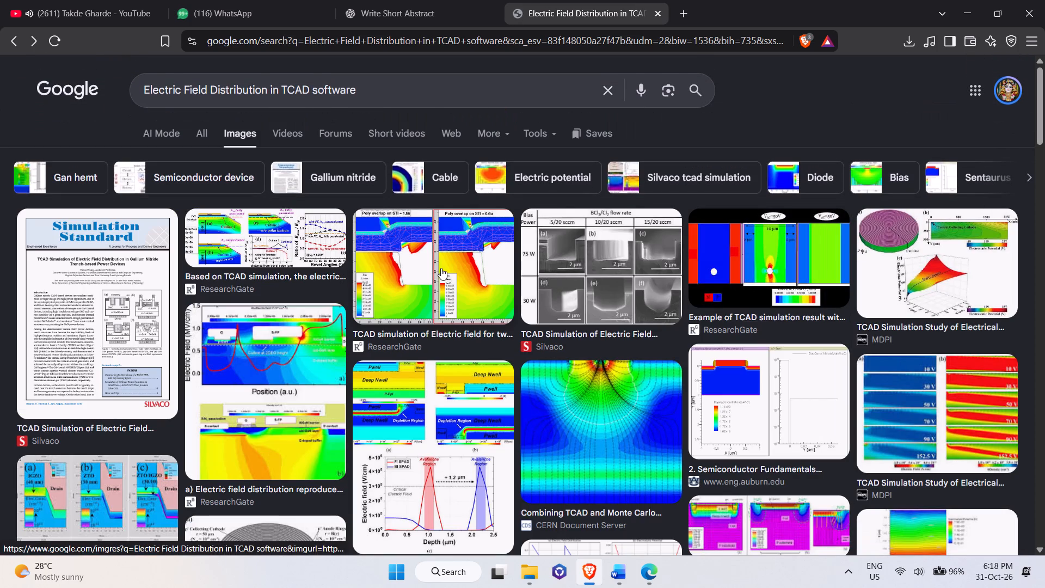
pyautogui.click(441, 268)
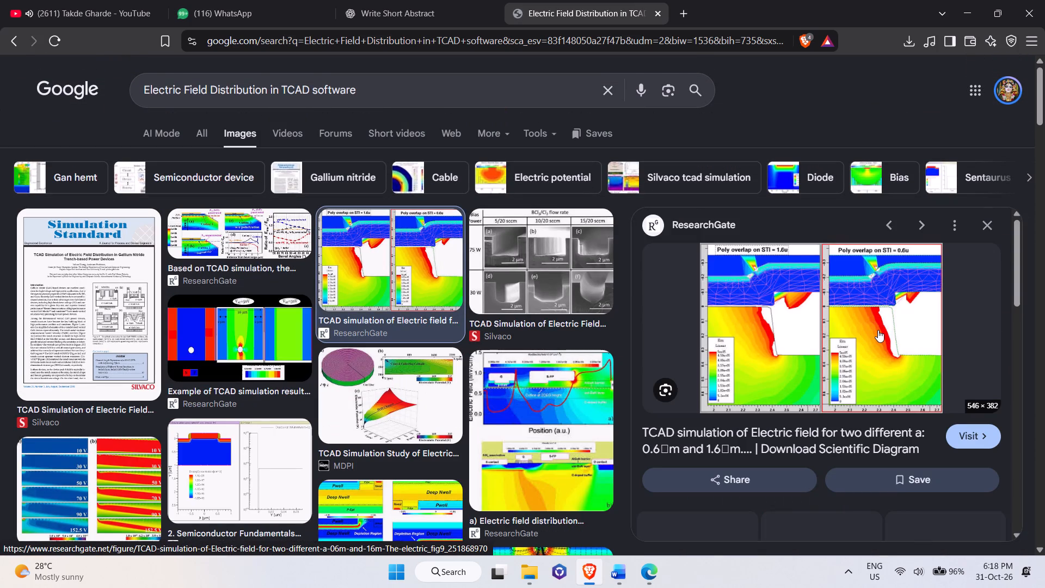
pyautogui.rightClick(878, 330)
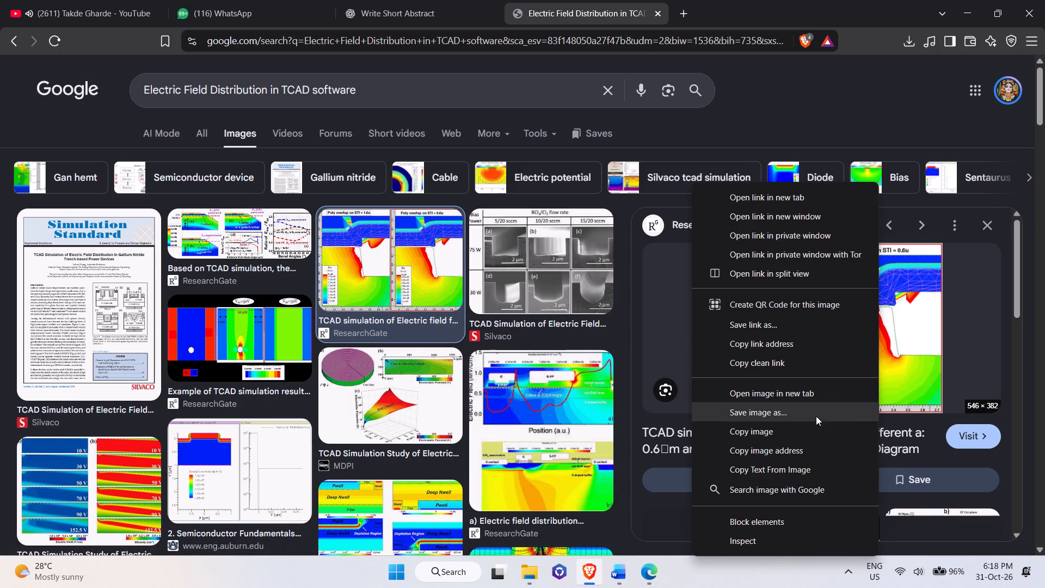
pyautogui.click(816, 416)
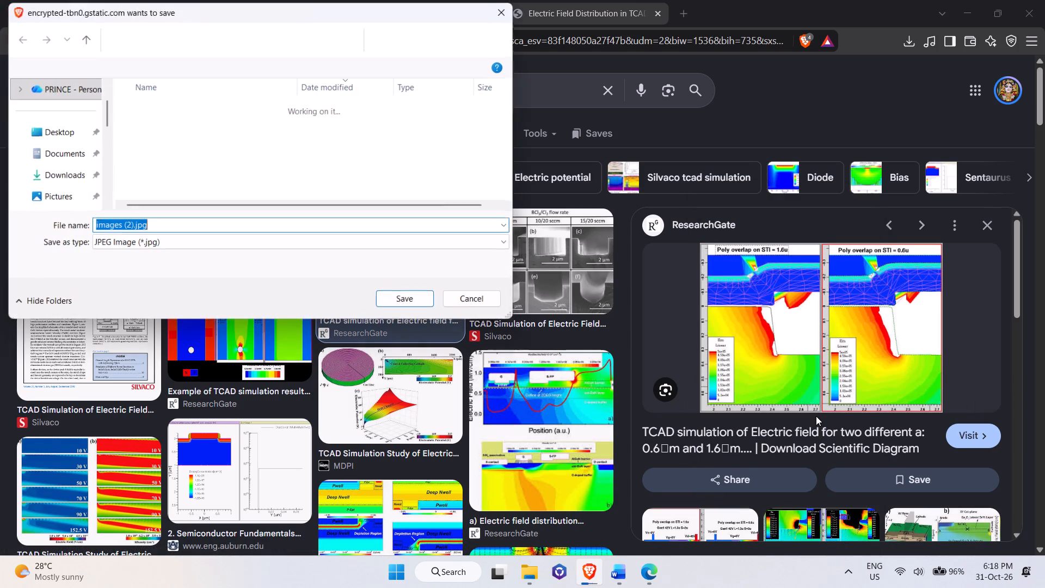
pyautogui.hotkey('ctrl', 'v')
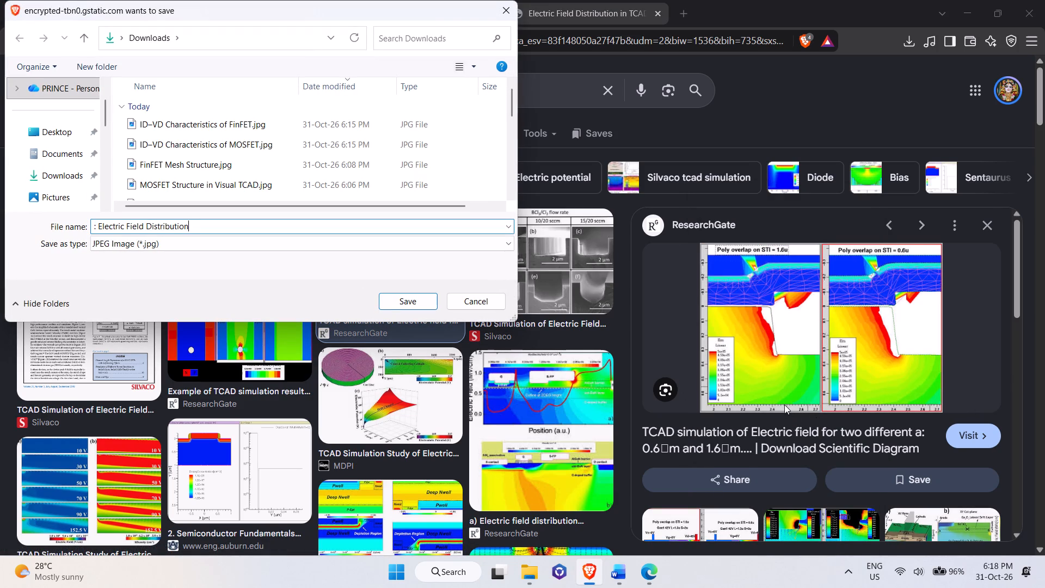
pyautogui.press('Left')
pyautogui.press('Left')
pyautogui.press('Left')
pyautogui.press('Left')
pyautogui.press('Left')
pyautogui.press('Left')
pyautogui.press('Left')
pyautogui.press('Left')
pyautogui.press('Left')
pyautogui.press('Left')
pyautogui.press('Left')
pyautogui.press('Left')
pyautogui.press('Left')
pyautogui.press('Left')
pyautogui.press('Left')
pyautogui.press('Left')
pyautogui.press('Left')
pyautogui.press('Left')
pyautogui.press('Left')
pyautogui.press('Left')
pyautogui.press('Right')
pyautogui.press('BackSpace')
pyautogui.press('Return')
# In Word, insert Electric Field Distribution.jpg on a new line above the Figure 2.17 caption.
pyautogui.hotkey('alt', 'Tab')
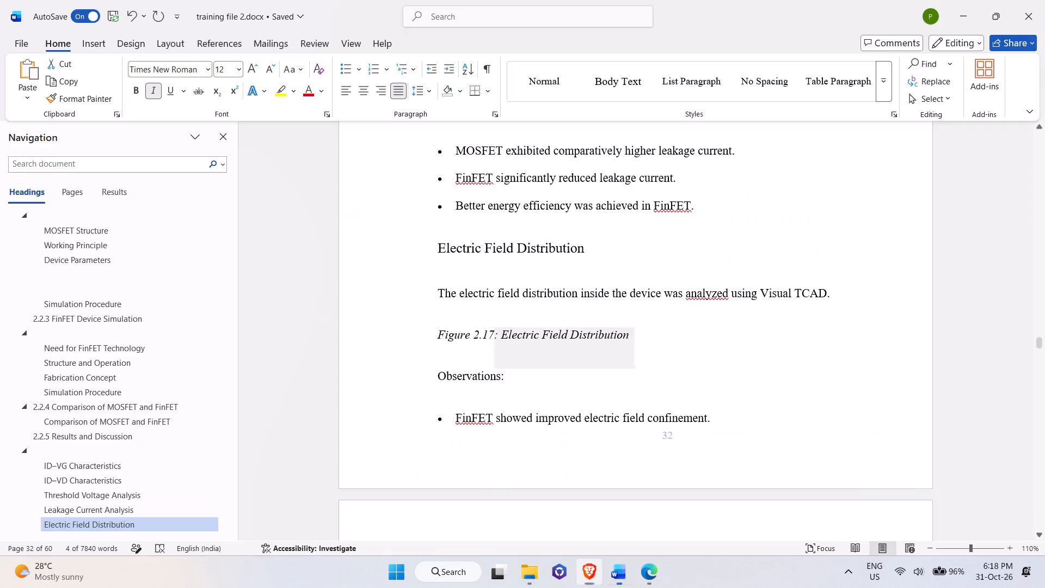
pyautogui.click(852, 292)
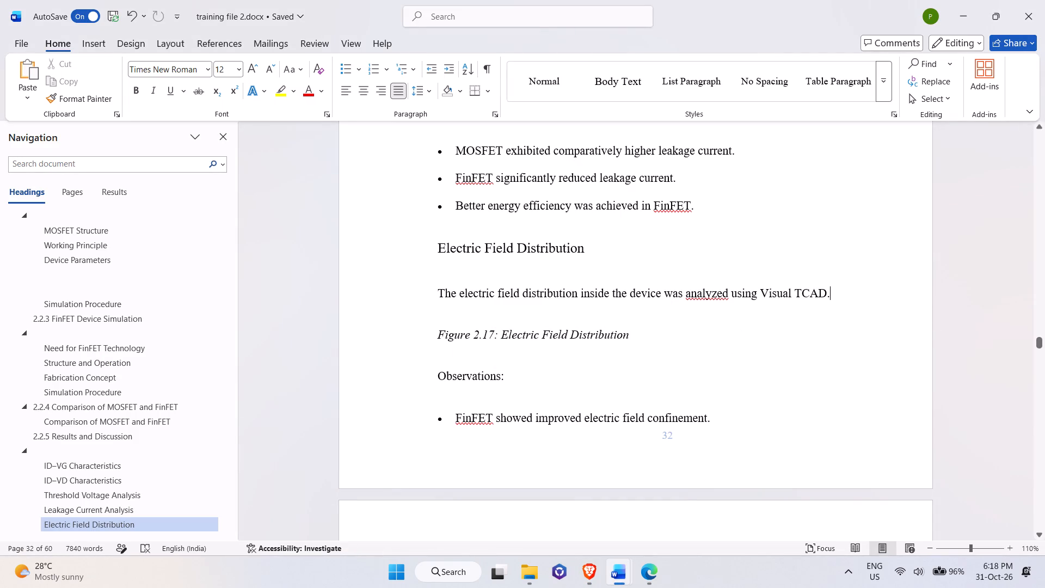
pyautogui.press('Return')
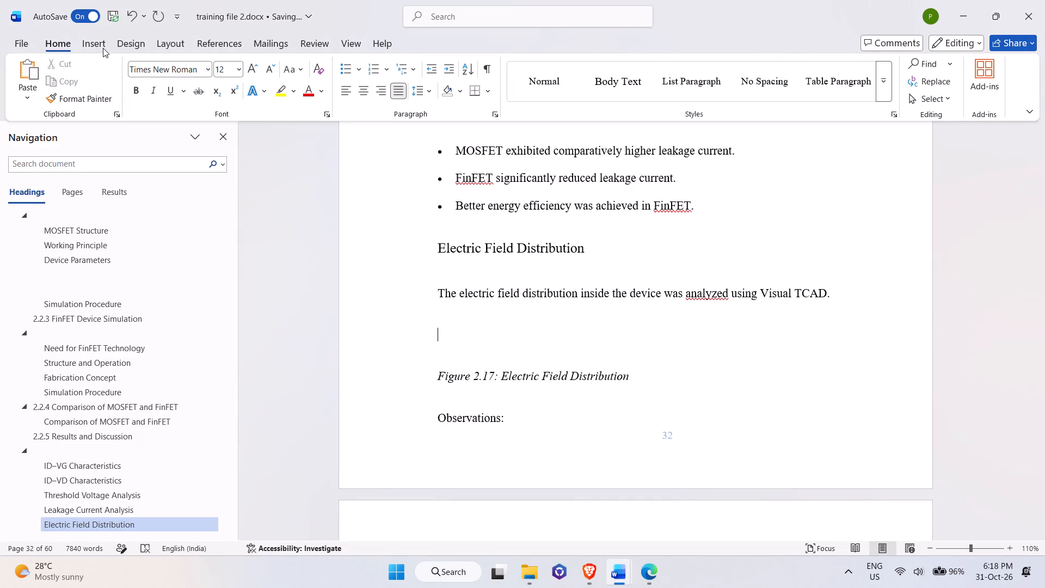
pyautogui.click(103, 48)
pyautogui.click(153, 91)
pyautogui.click(173, 140)
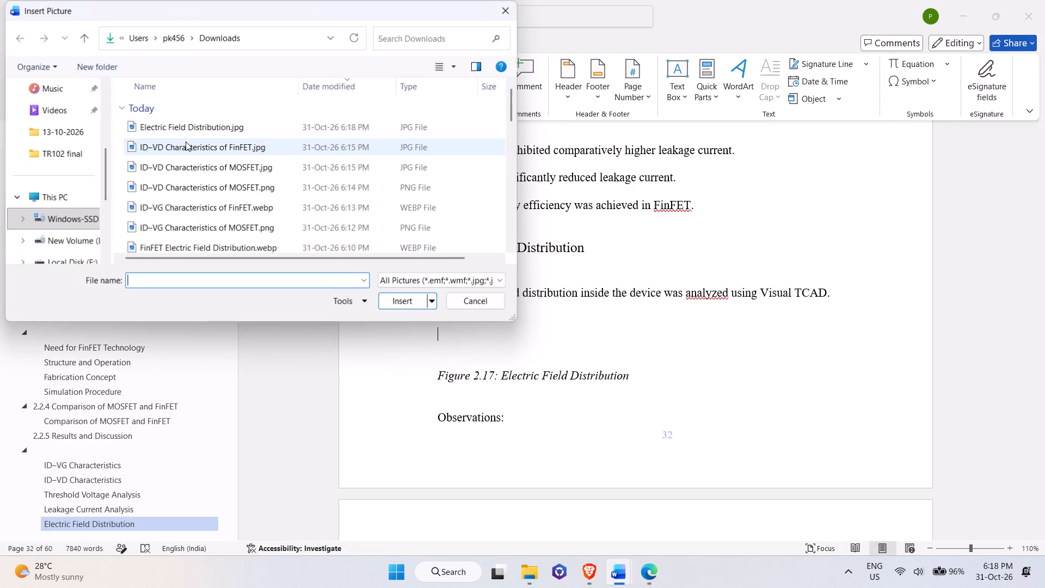
pyautogui.click(249, 137)
pyautogui.click(224, 126)
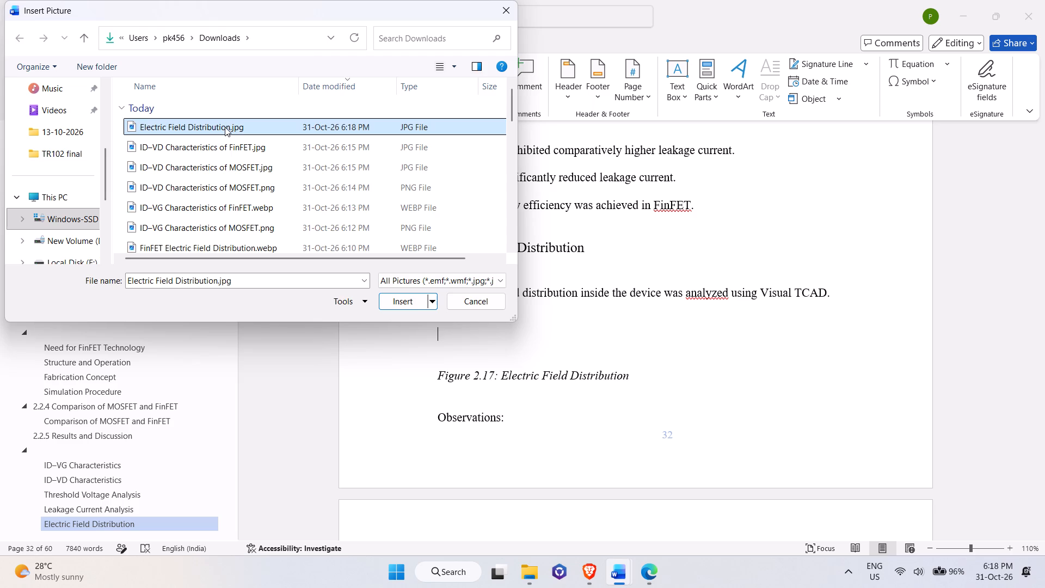
pyautogui.press('Return')
# Shrink the inserted electric field image to about 2.57" high by 3.67" wide and center it.
pyautogui.scroll(-3, 727, 353)
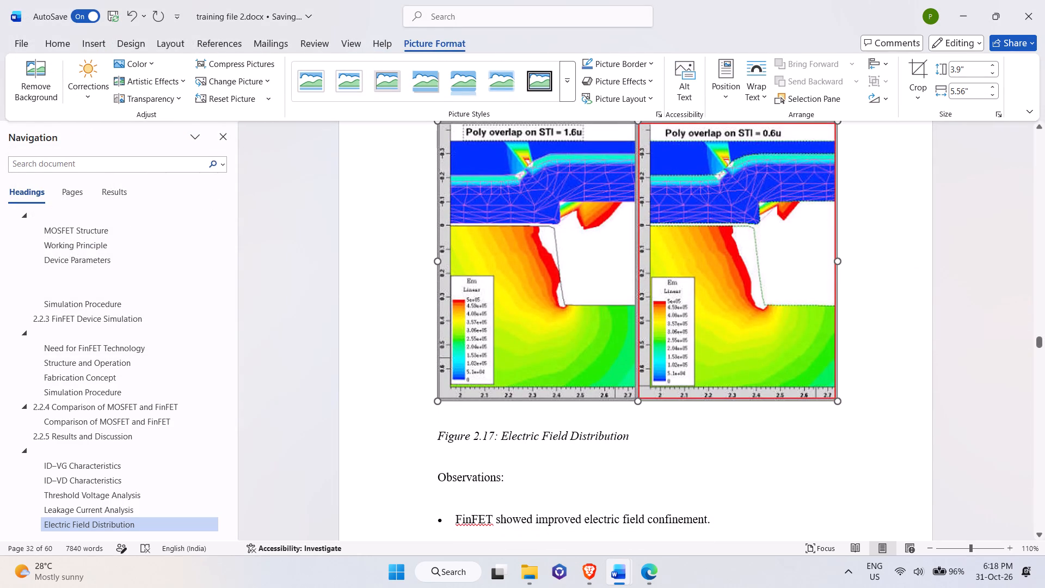
pyautogui.moveTo(841, 402); pyautogui.dragTo(701, 297)
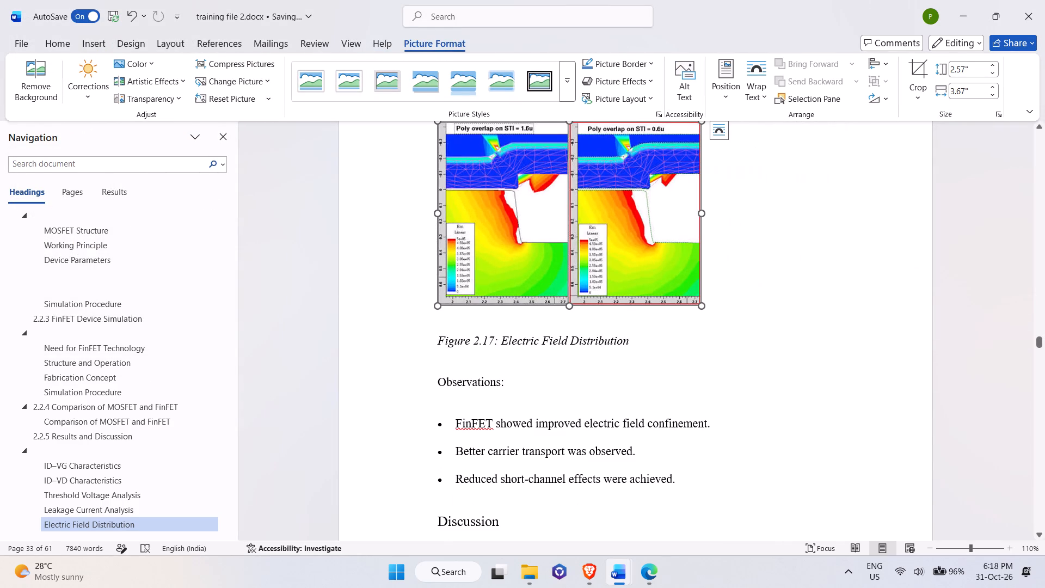
pyautogui.hotkey('ctrl', 'e')
# Center the Figure 2.17 caption, "Electric Field Distribution", and set its font size to 10.
pyautogui.moveTo(659, 347); pyautogui.dragTo(373, 342)
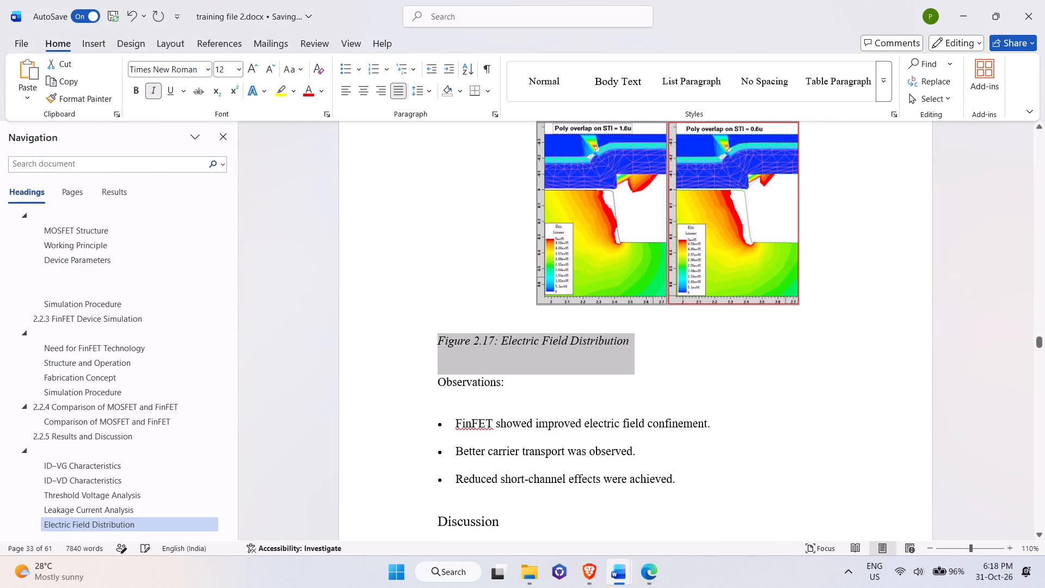
pyautogui.hotkey('ctrl', 'e')
pyautogui.doubleClick(278, 68)
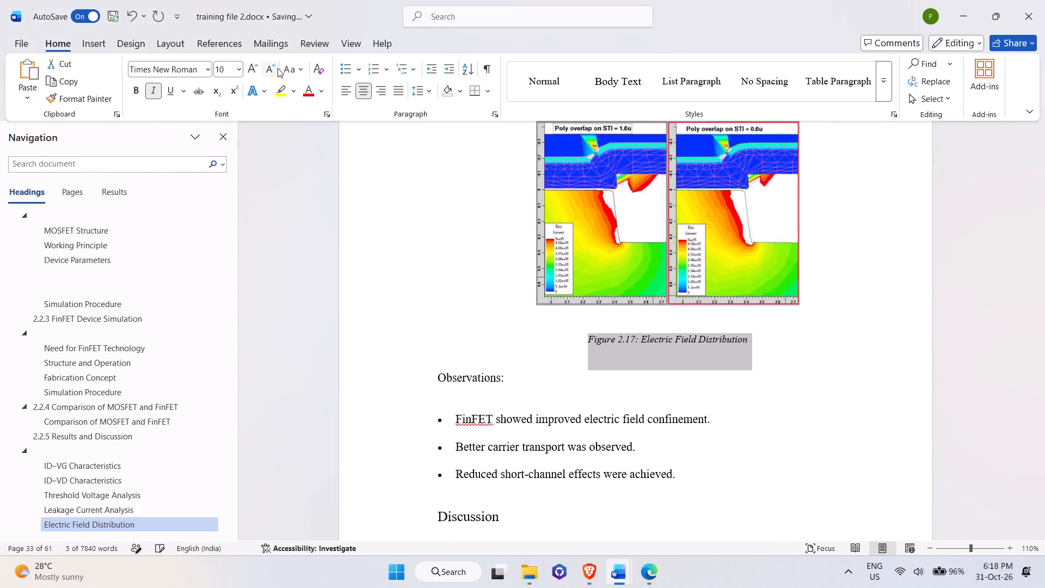
pyautogui.click(657, 342)
# Look through the report from Figure 2.17 into the Optical Communication section for the next figure caption without an image.
pyautogui.scroll(6, 650, 352)
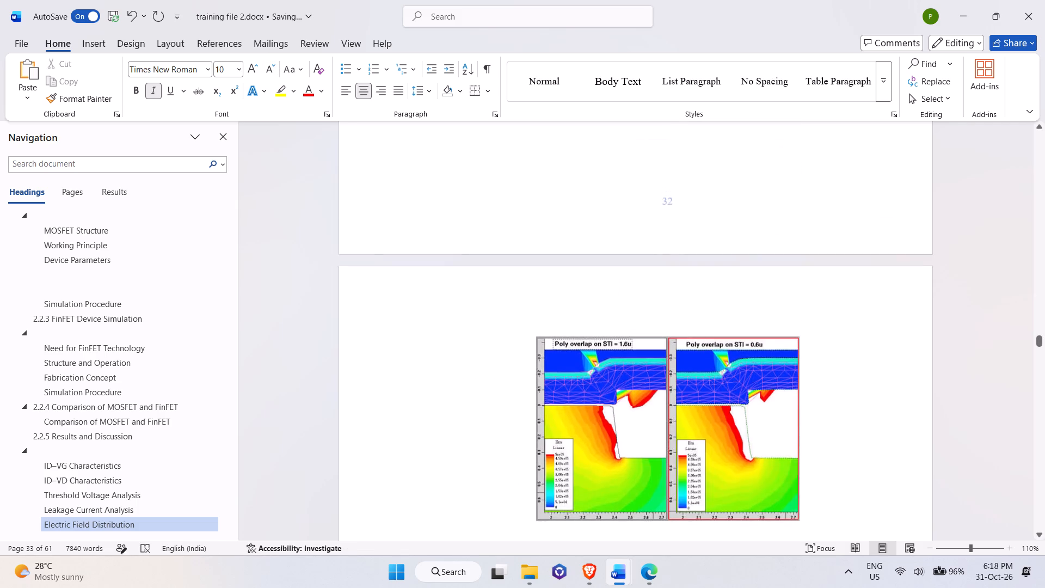
pyautogui.scroll(-5, 650, 352)
pyautogui.scroll(14, 650, 352)
pyautogui.scroll(-11, 650, 352)
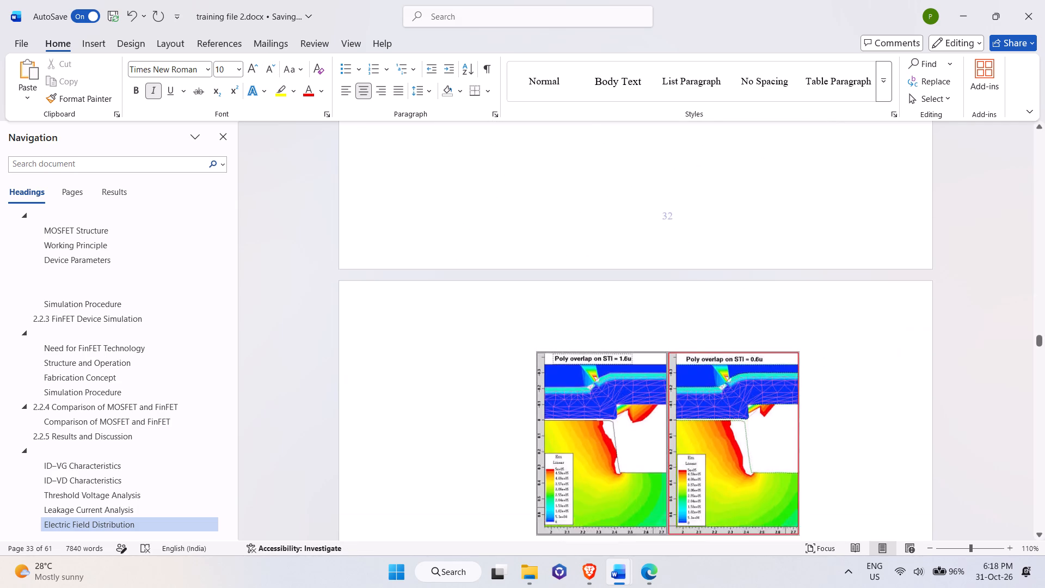
pyautogui.scroll(-20, 650, 352)
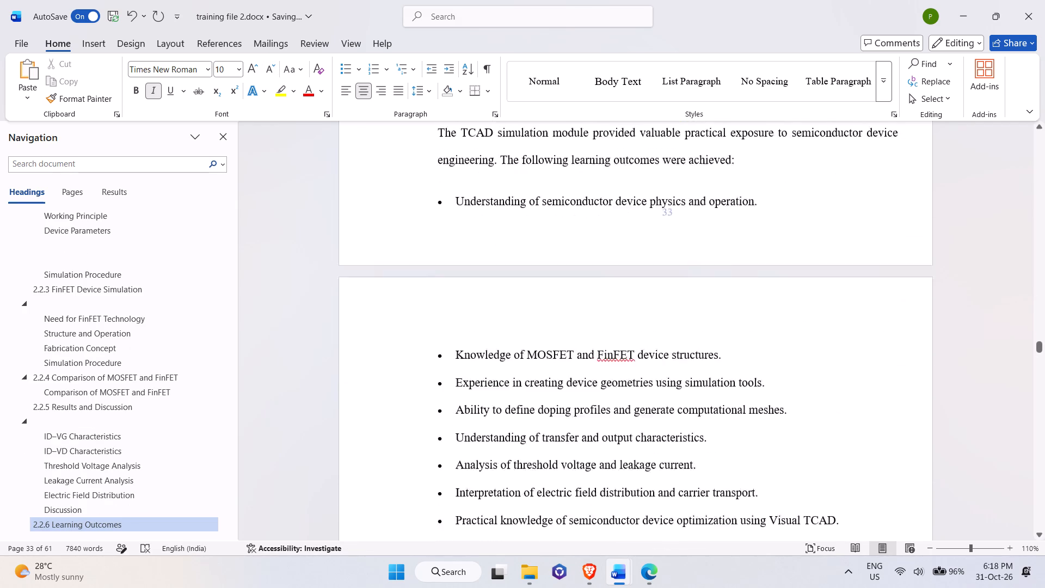
pyautogui.scroll(-13, 650, 353)
pyautogui.scroll(-8, 650, 353)
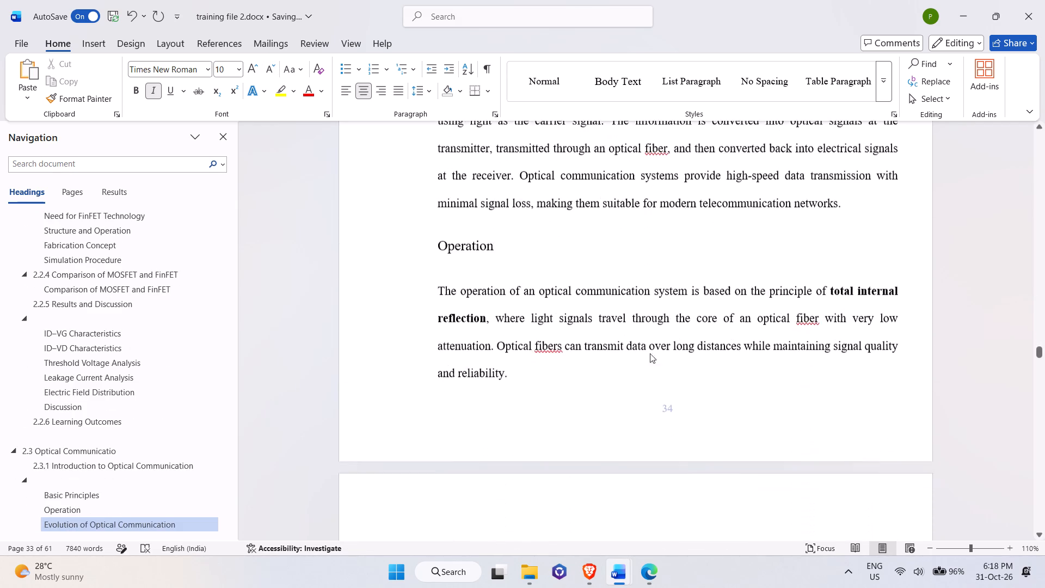
pyautogui.scroll(-20, 650, 353)
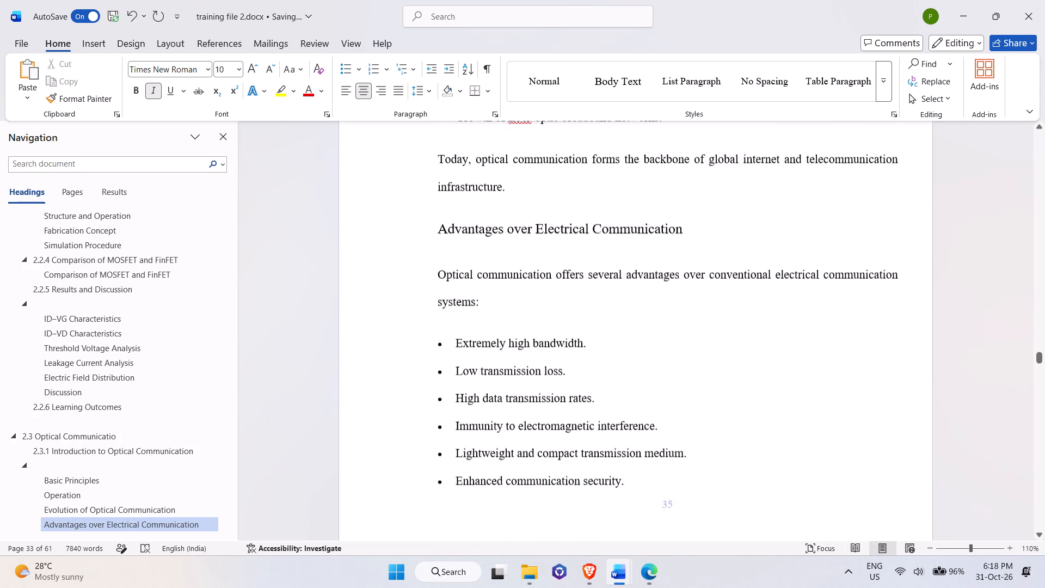
pyautogui.scroll(-15, 650, 353)
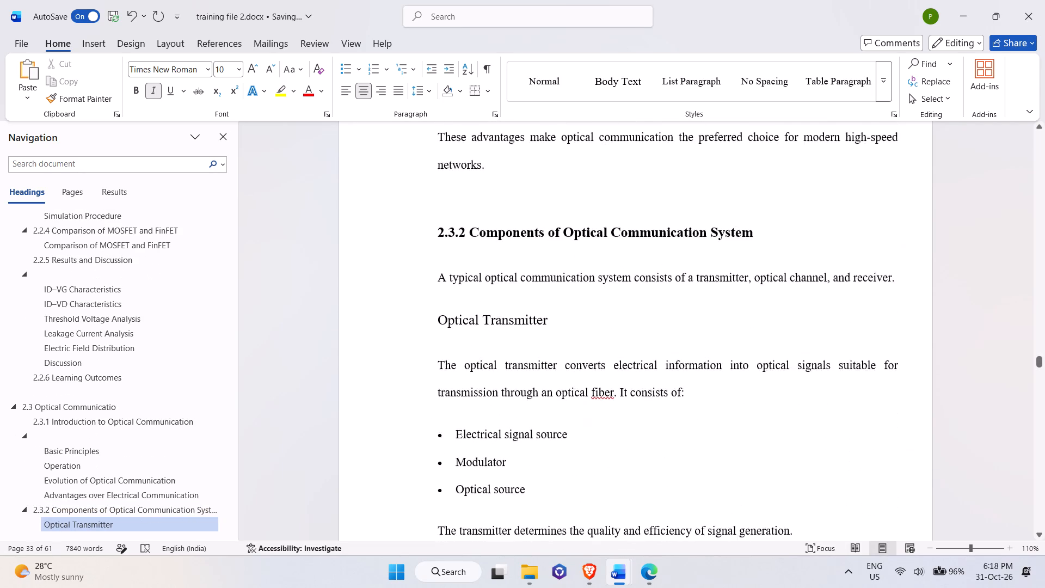
pyautogui.scroll(-17, 650, 354)
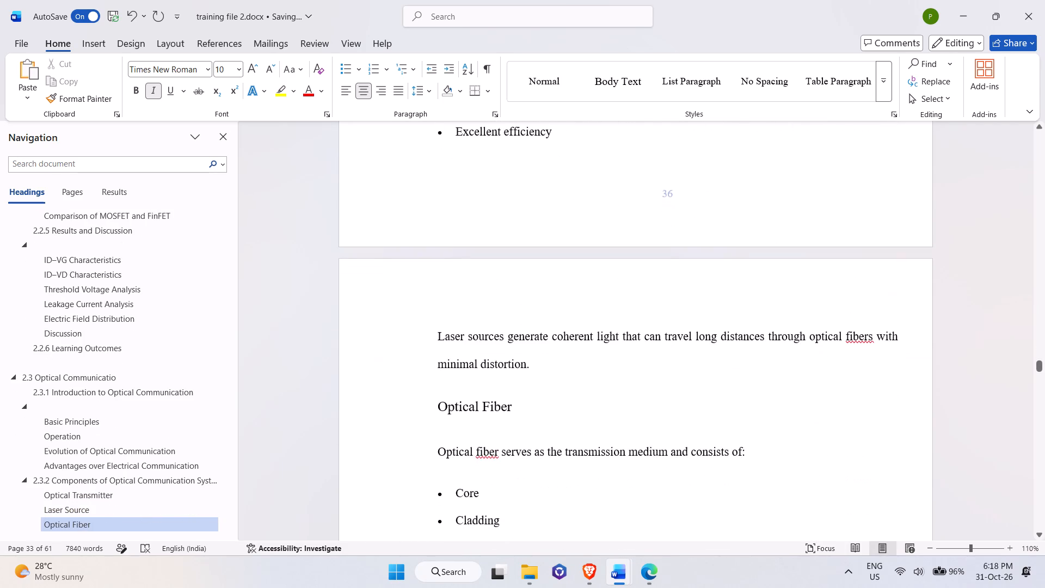
pyautogui.scroll(-10, 650, 354)
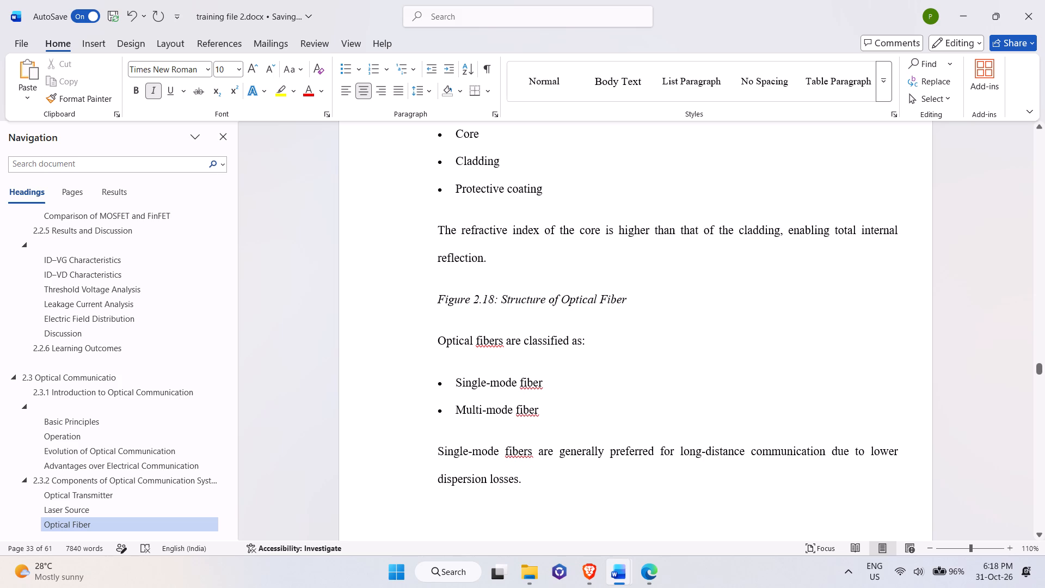
# Copy the title text from the Figure 2.18 caption and, in Brave, search Google Images for "Structure of Optical Fiber in optisustem".
pyautogui.moveTo(503, 301); pyautogui.dragTo(666, 292)
pyautogui.hotkey('ctrl', 'c')
pyautogui.hotkey('alt', 'Tab')
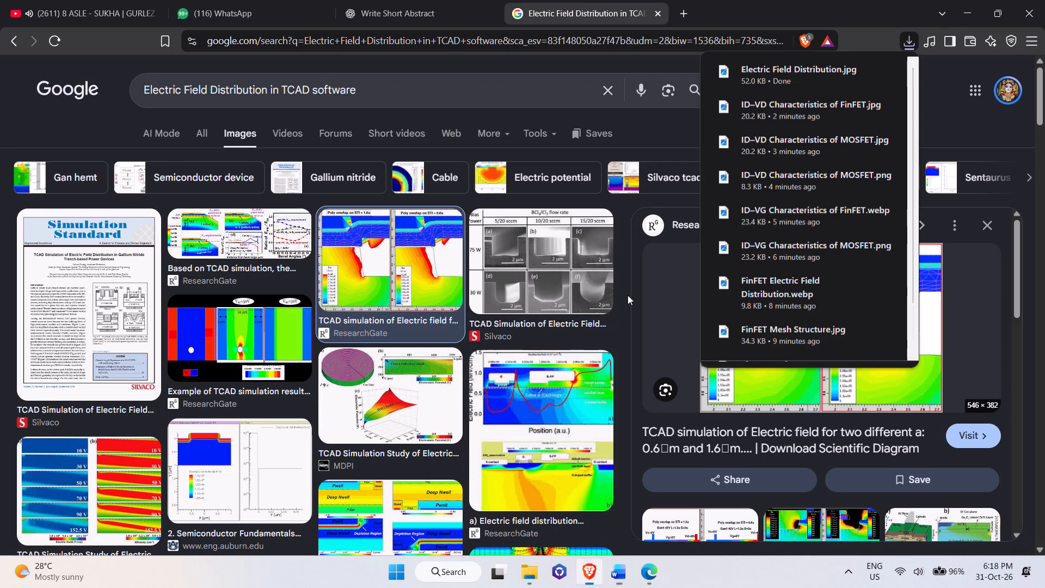
pyautogui.click(399, 96)
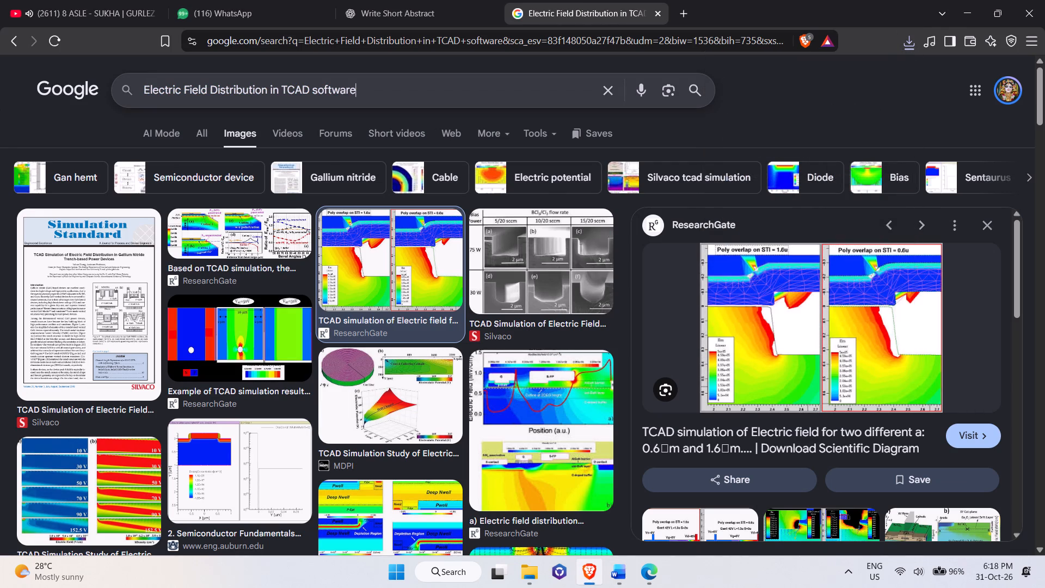
pyautogui.moveTo(402, 89); pyautogui.dragTo(86, 88)
pyautogui.hotkey('ctrl', 'v')
pyautogui.press('space')
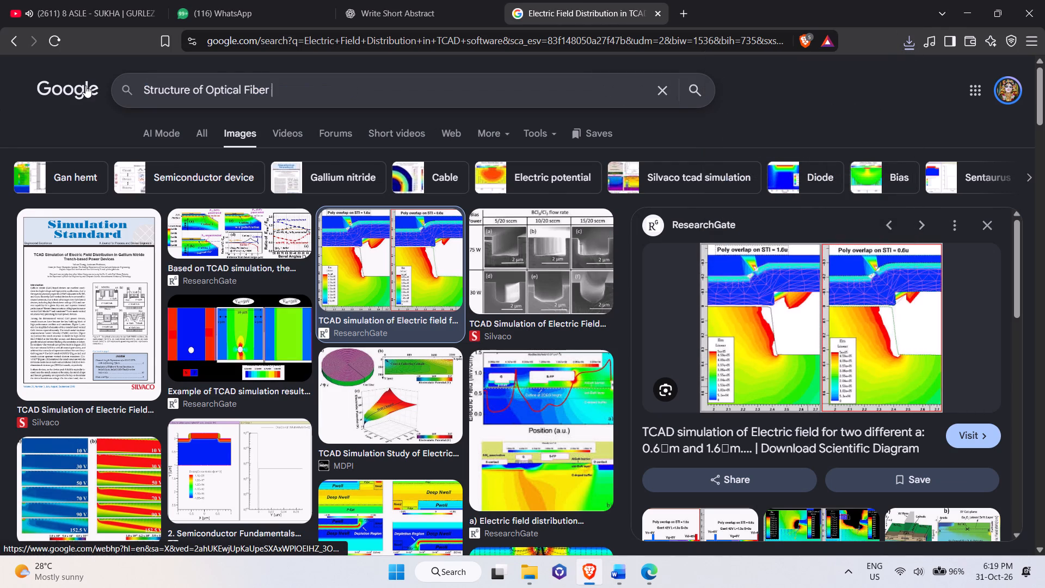
pyautogui.write('in opti')
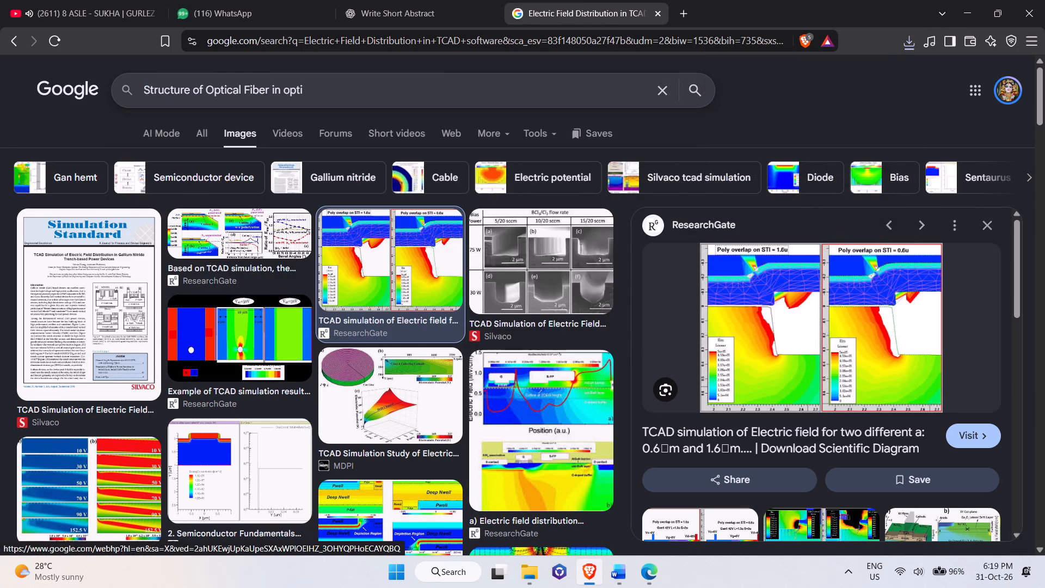
pyautogui.write('sustem')
pyautogui.press('Return')
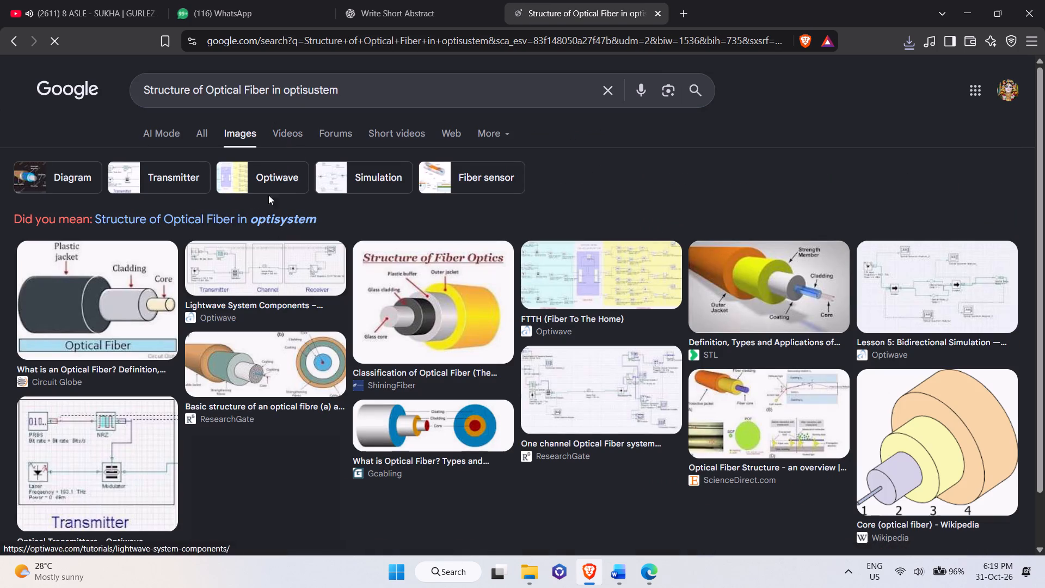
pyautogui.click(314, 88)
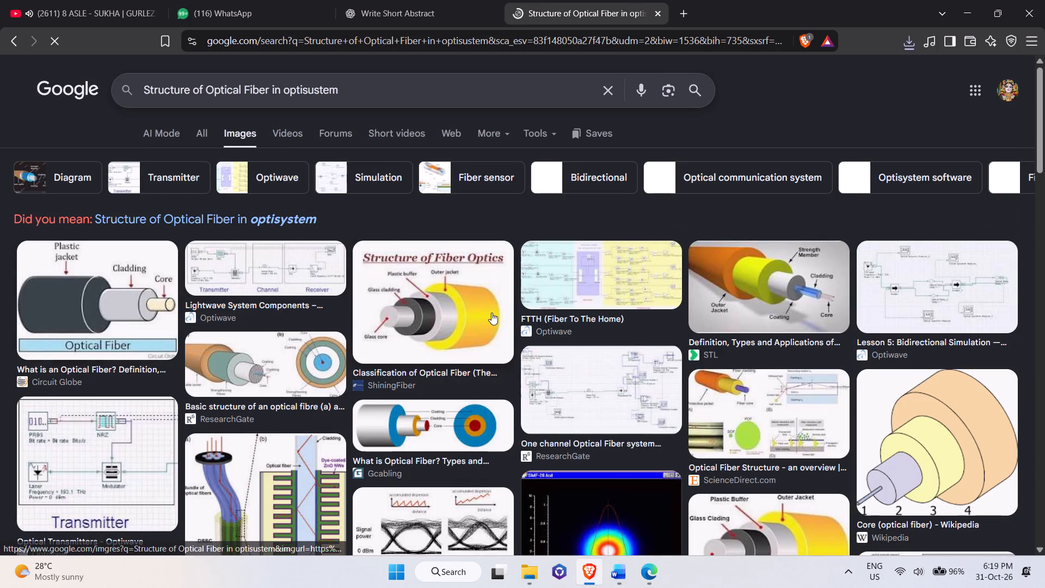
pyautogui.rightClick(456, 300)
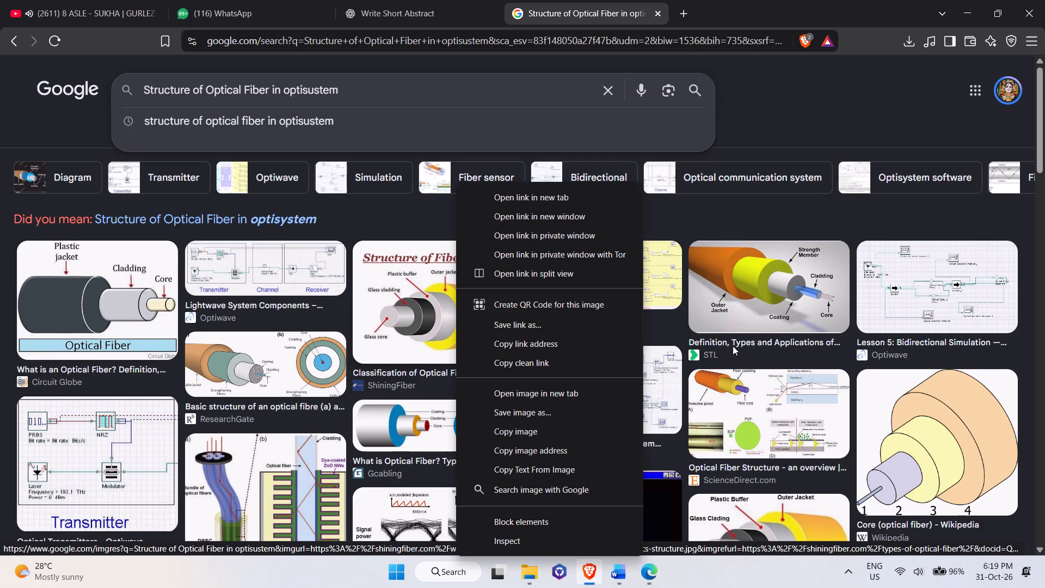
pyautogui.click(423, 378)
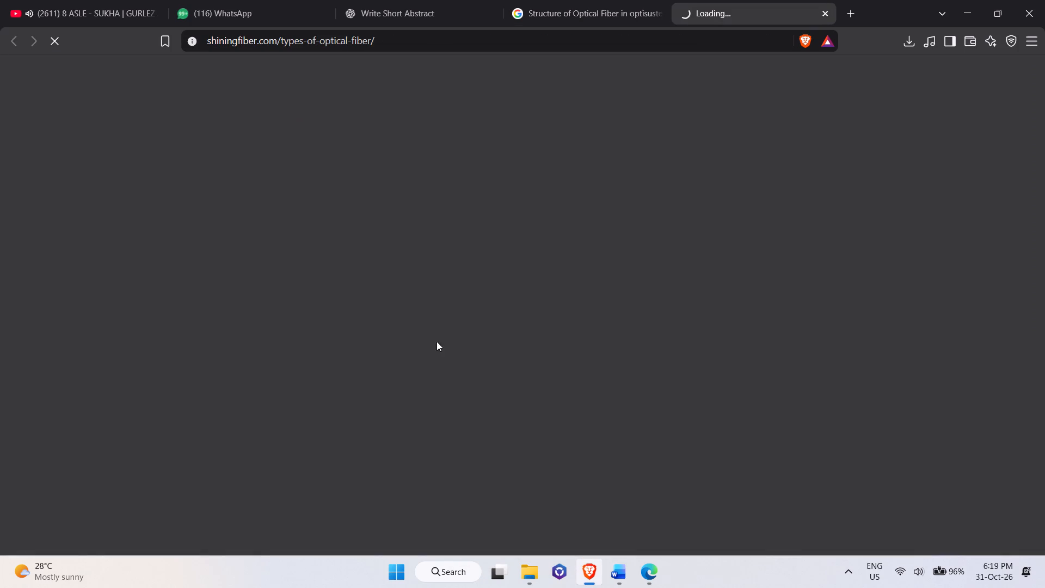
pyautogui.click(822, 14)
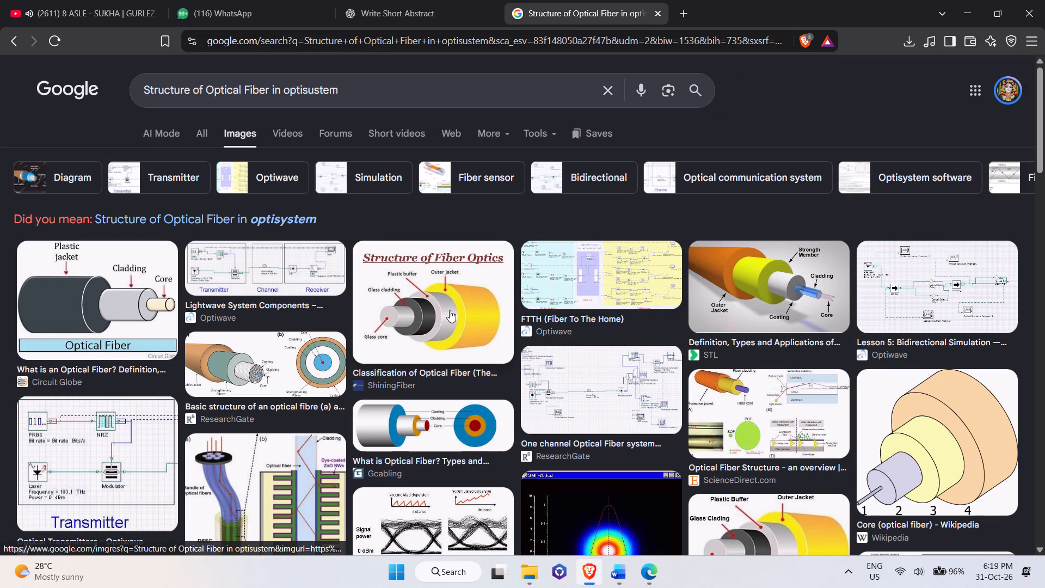
# Save the ShiningFiber "Structure of Fiber Optics" image to Downloads as "Structure of Optical Fiber".
pyautogui.rightClick(450, 310)
pyautogui.click(555, 417)
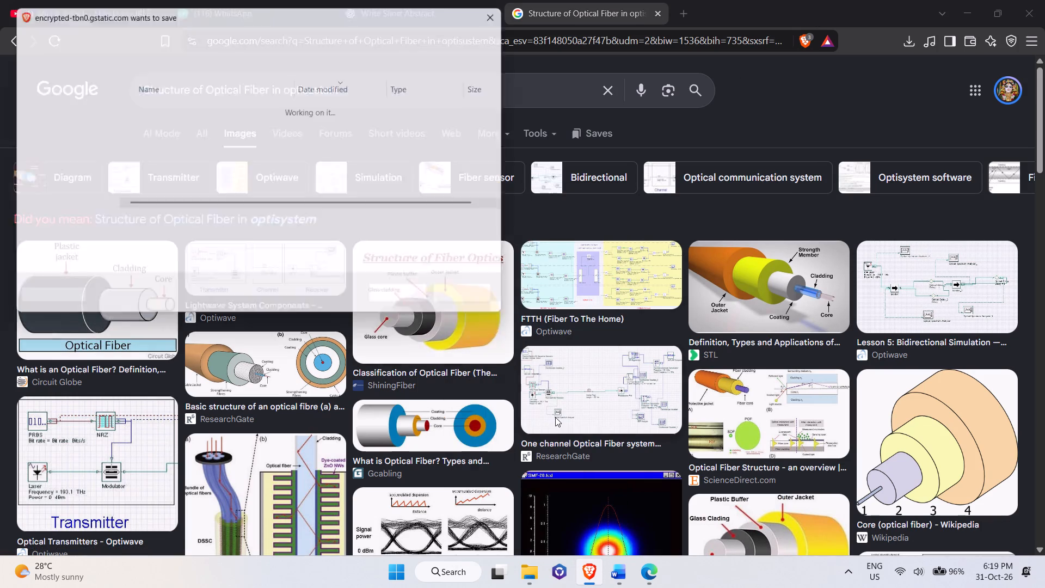
pyautogui.hotkey('ctrl', 'v')
pyautogui.press('Return')
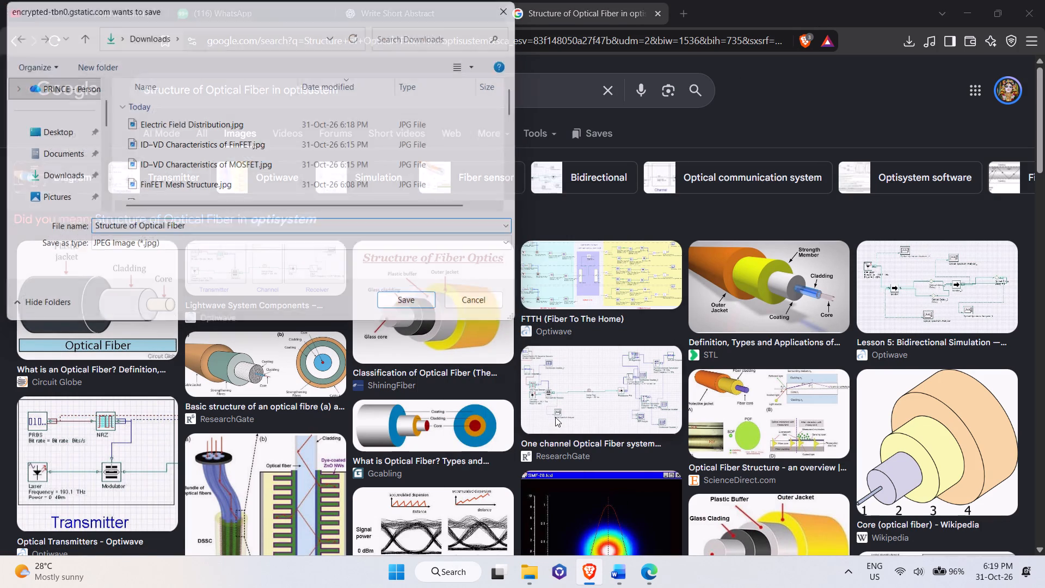
# In Word, add a centered line above the Figure 2.18 caption and insert the picture Structure of Optical Fiber.jpg there.
pyautogui.hotkey('alt', 'Tab')
pyautogui.click(506, 285)
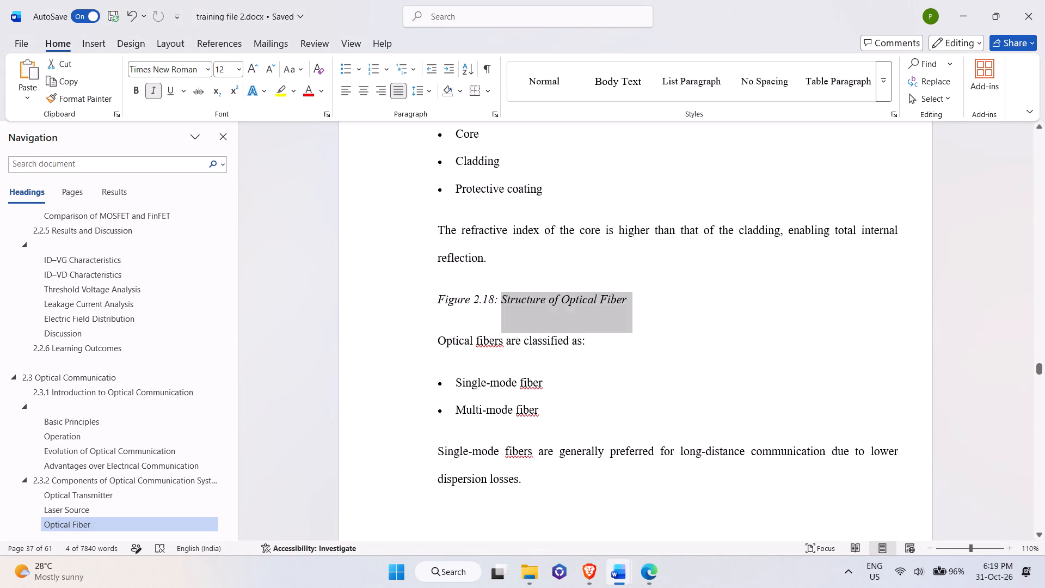
pyautogui.press('Return')
pyautogui.hotkey('ctrl', 'e')
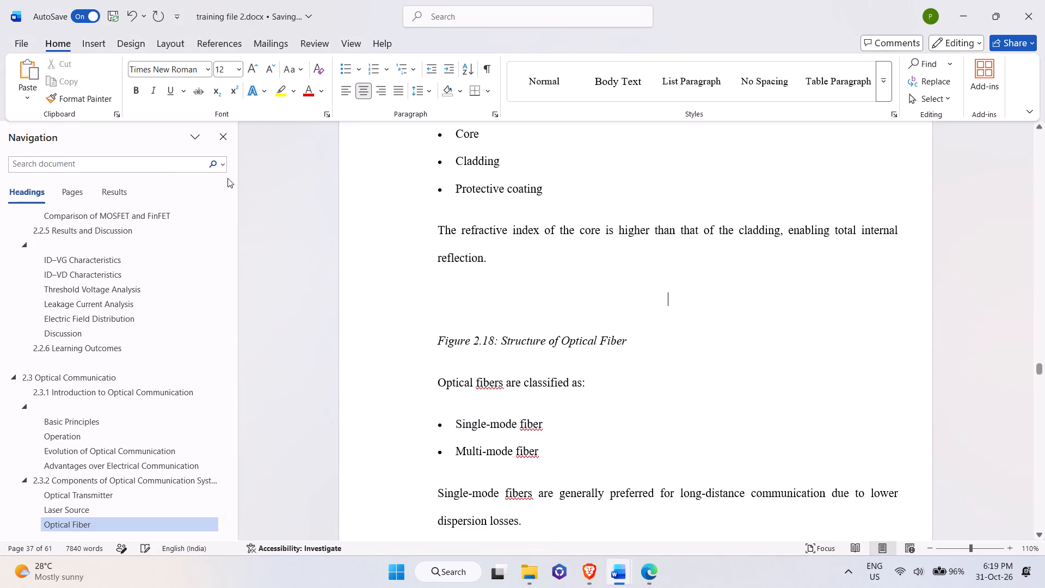
pyautogui.click(100, 47)
pyautogui.click(141, 94)
pyautogui.click(201, 138)
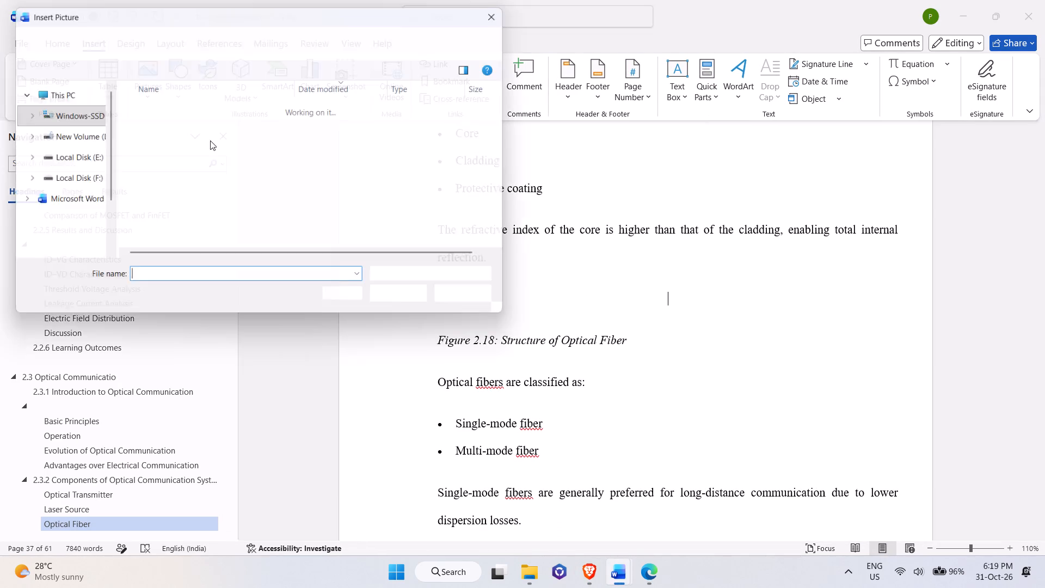
pyautogui.click(251, 122)
pyautogui.press('Delete')
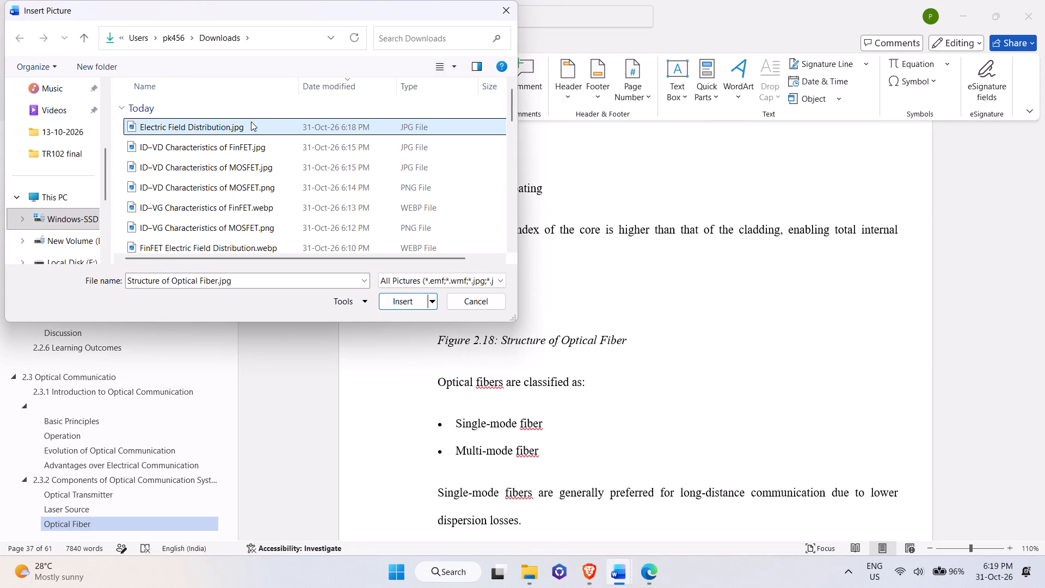
pyautogui.hotkey('ctrl', 'z')
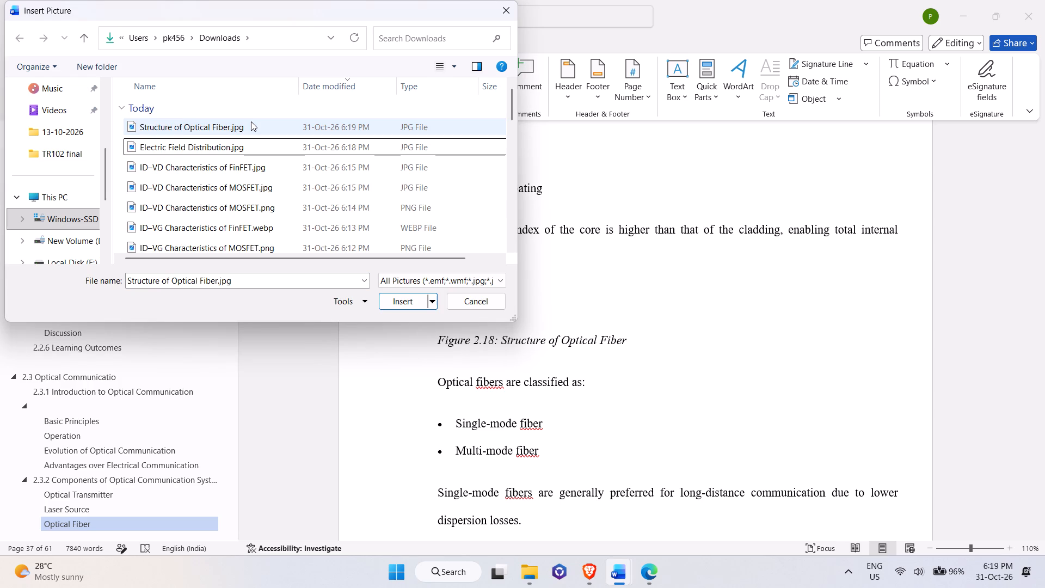
pyautogui.press('Return')
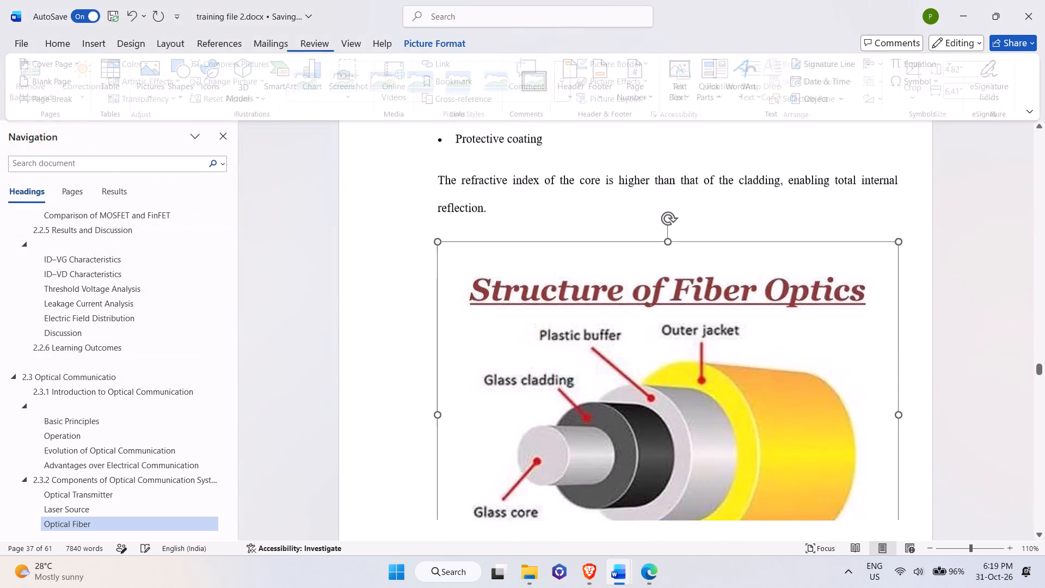
# Shrink the inserted optical fiber image to about 2.64" high by 3.51" wide.
pyautogui.scroll(-6, 675, 424)
pyautogui.moveTo(900, 359); pyautogui.dragTo(855, 327)
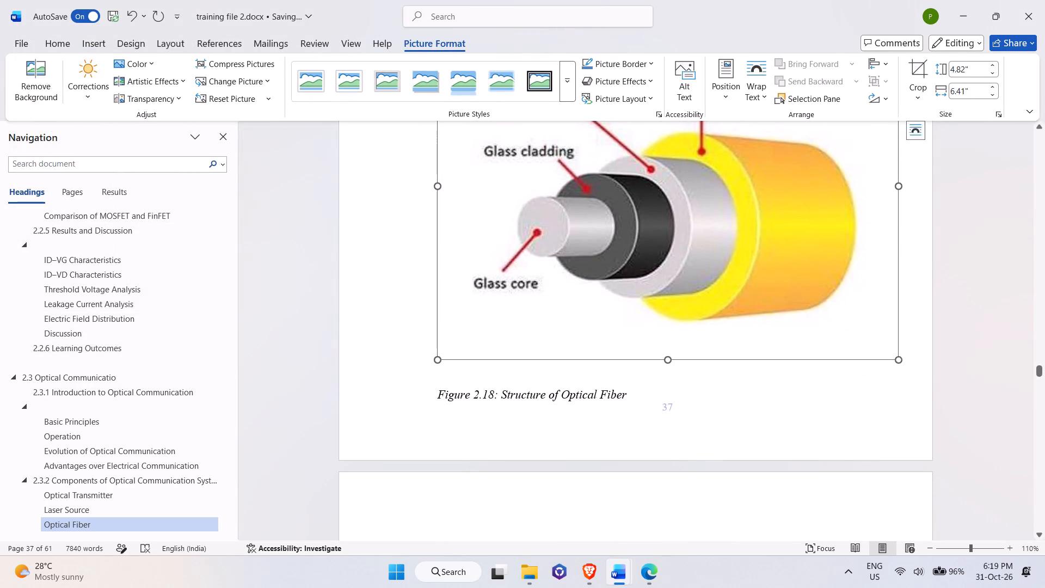
pyautogui.moveTo(855, 327); pyautogui.dragTo(690, 199)
pyautogui.scroll(3, 705, 219)
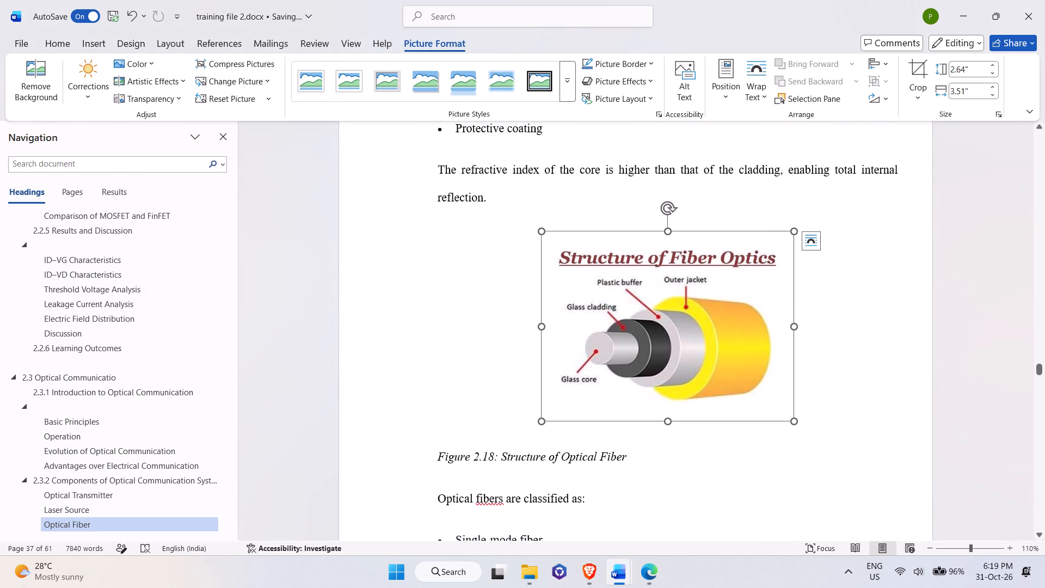
# Crop the "Structure of Fiber Optics" heading off the image, to about 2.09" high, leaving no blank line above the picture.
pyautogui.click(907, 67)
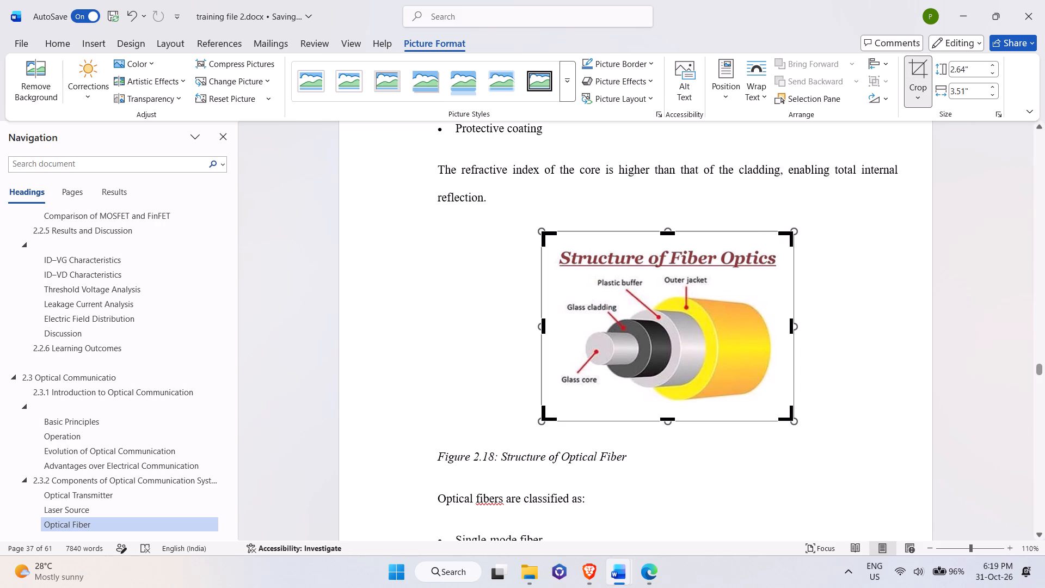
pyautogui.moveTo(792, 231); pyautogui.dragTo(794, 247)
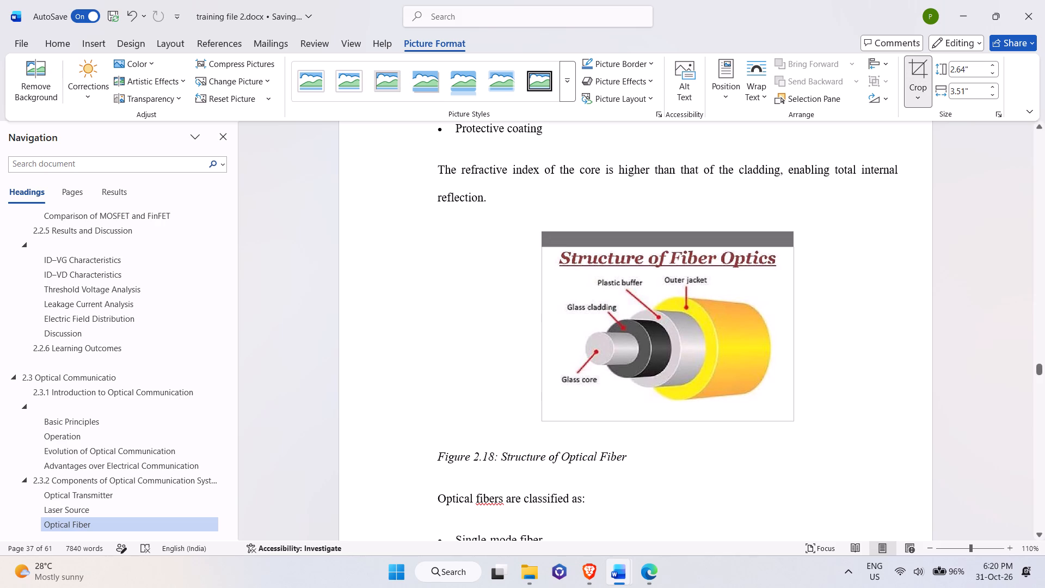
pyautogui.moveTo(794, 247); pyautogui.dragTo(794, 271)
pyautogui.press('Return')
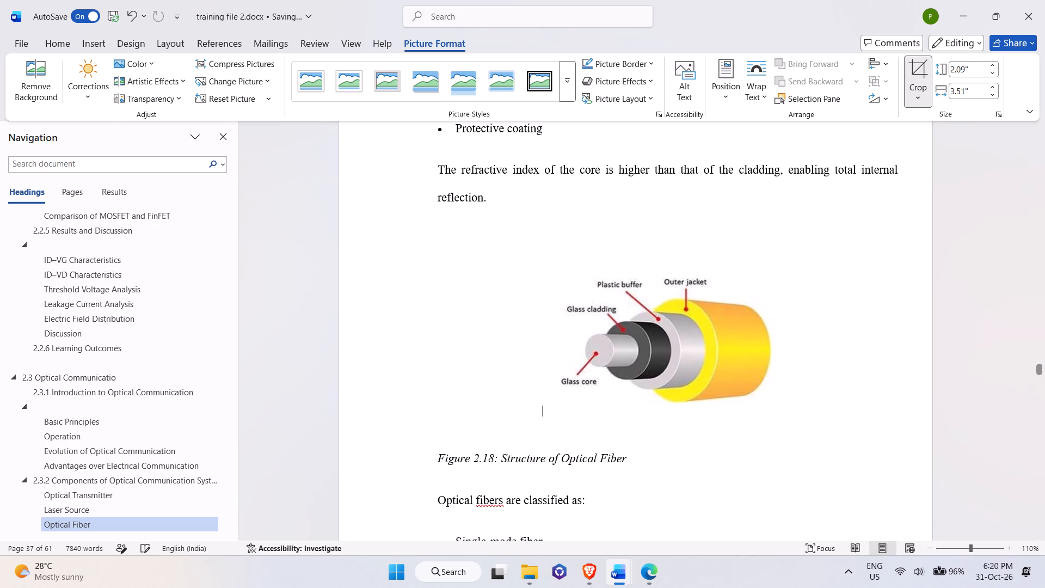
pyautogui.click(579, 314)
pyautogui.click(530, 247)
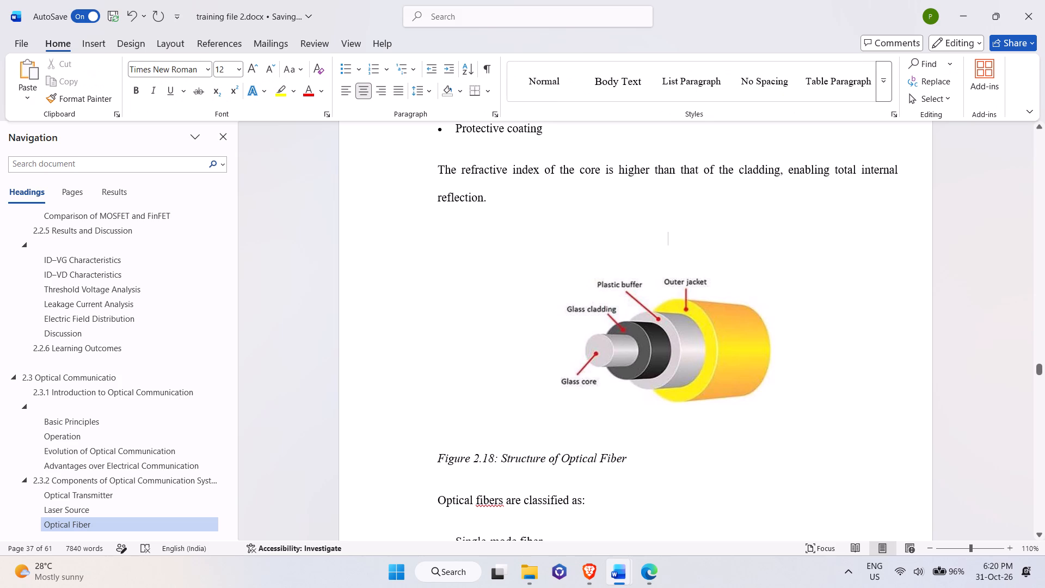
pyautogui.press('BackSpace')
pyautogui.press('BackSpace')
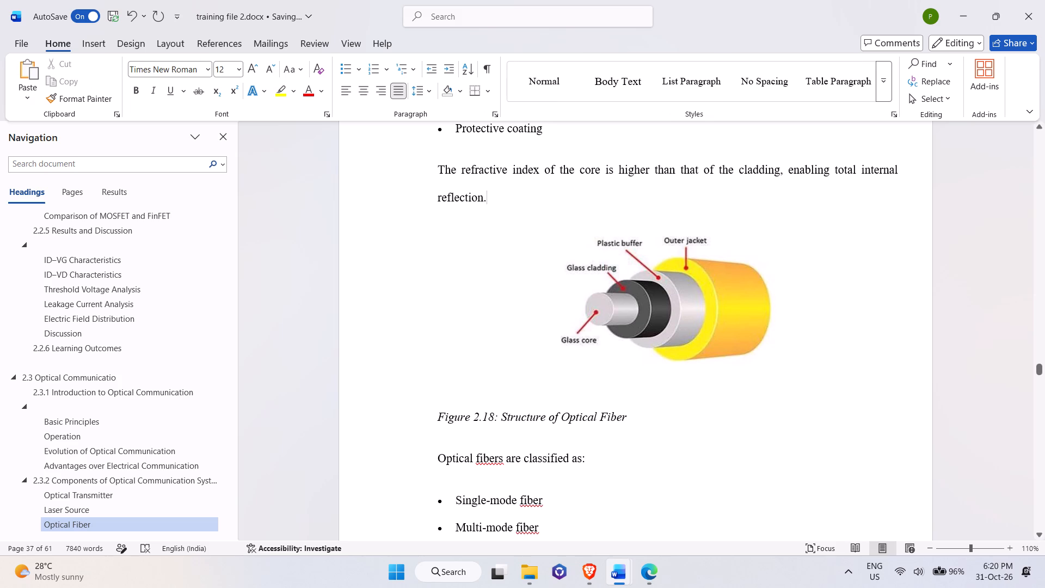
# Center the Figure 2.18 caption, "Structure of Optical Fiber", and set its font size to 10.
pyautogui.moveTo(439, 420); pyautogui.dragTo(687, 437)
pyautogui.hotkey('ctrl', 'e')
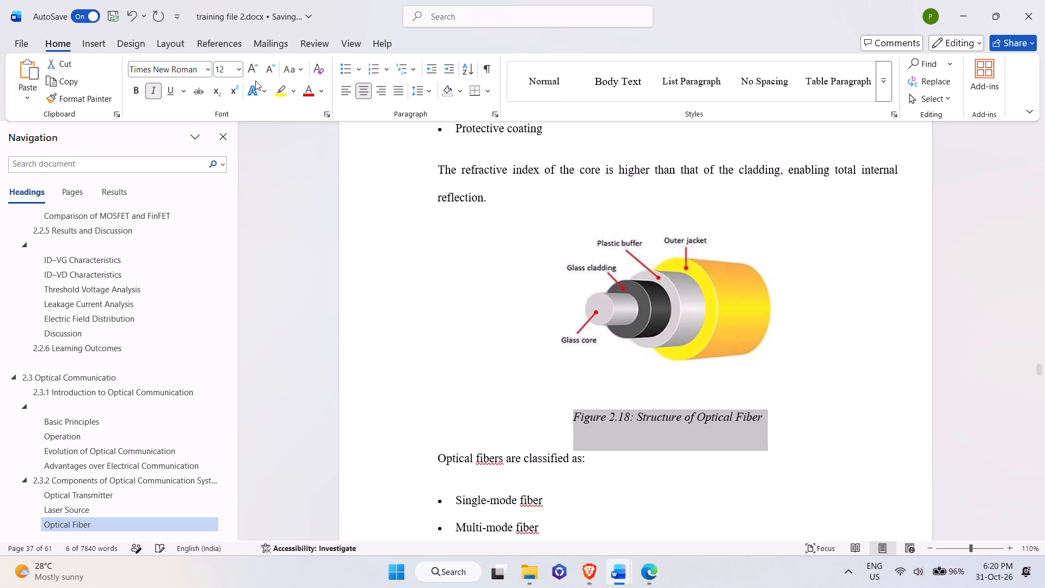
pyautogui.doubleClick(274, 73)
pyautogui.scroll(-11, 531, 445)
pyautogui.scroll(4, 539, 389)
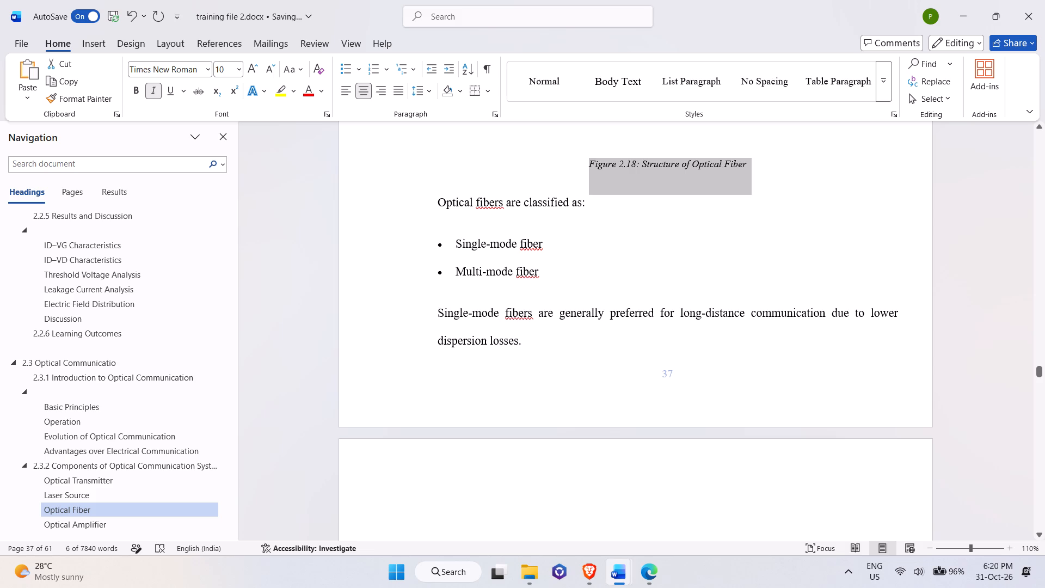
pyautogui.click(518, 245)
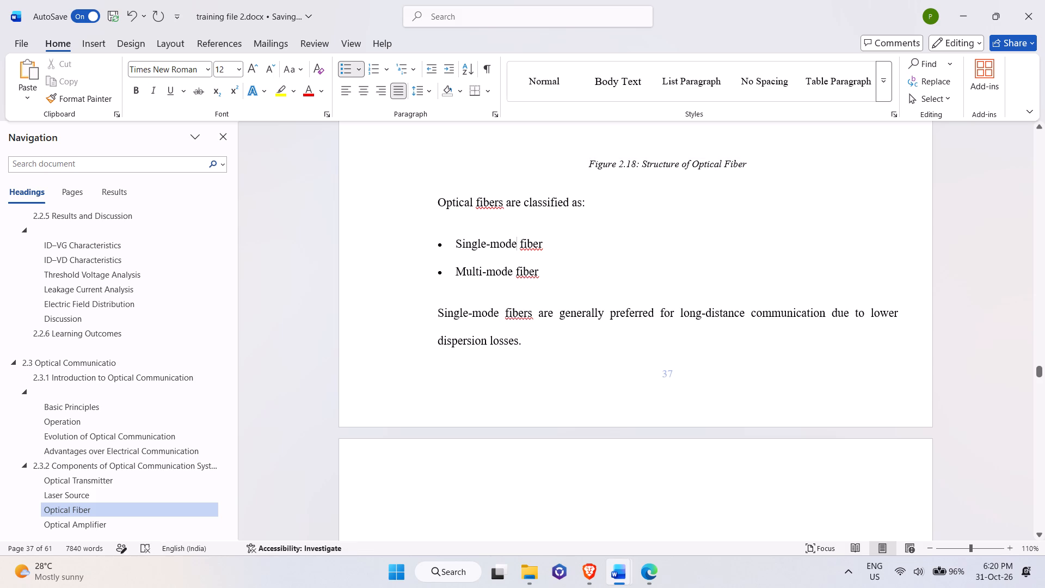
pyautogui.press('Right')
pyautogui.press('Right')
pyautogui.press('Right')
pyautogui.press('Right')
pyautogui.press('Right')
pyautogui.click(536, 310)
# Copy the title text from the Figure 2.19 caption and, in Brave, search Google Images for "Block Diagram of Optical Communication System".
pyautogui.scroll(-14, 593, 316)
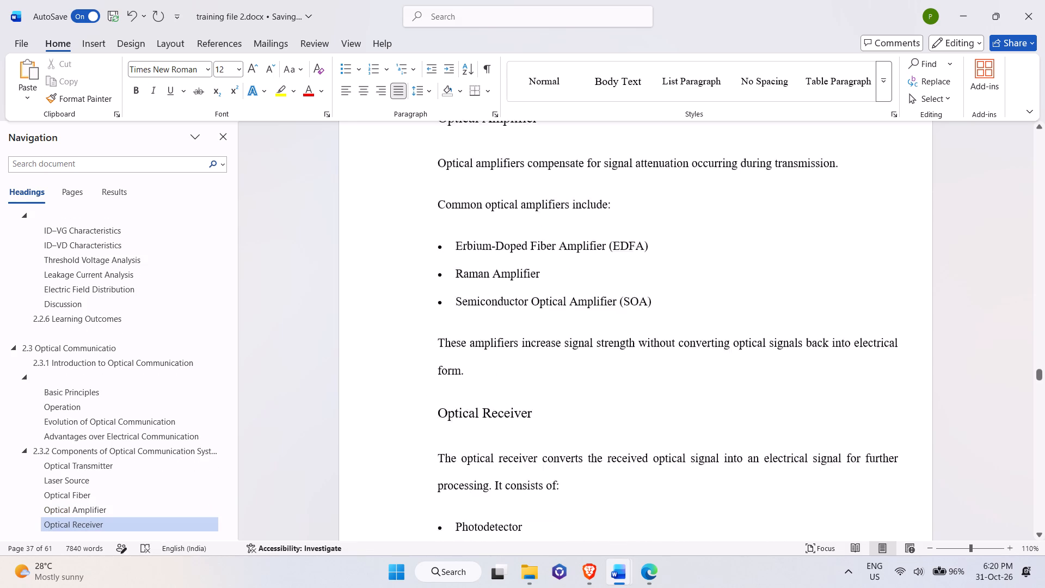
pyautogui.scroll(-19, 593, 316)
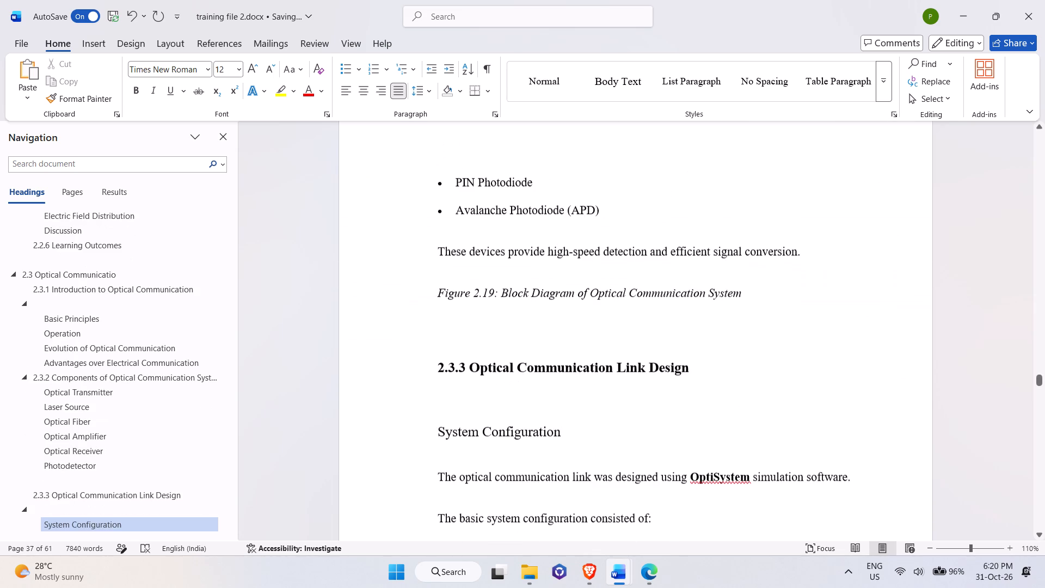
pyautogui.moveTo(505, 291); pyautogui.dragTo(743, 286)
pyautogui.hotkey('ctrl', 'c')
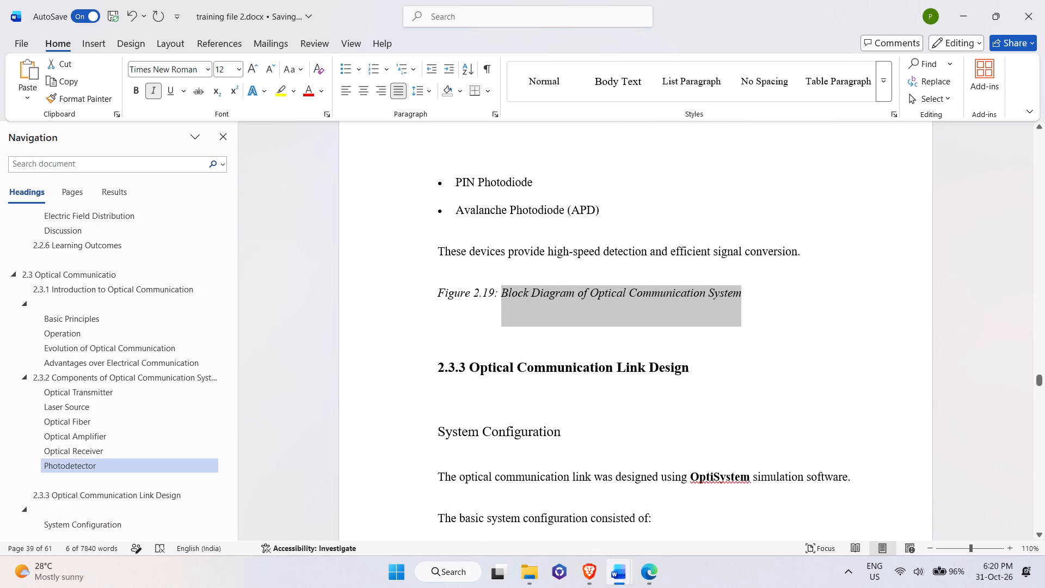
pyautogui.hotkey('alt', 'Tab')
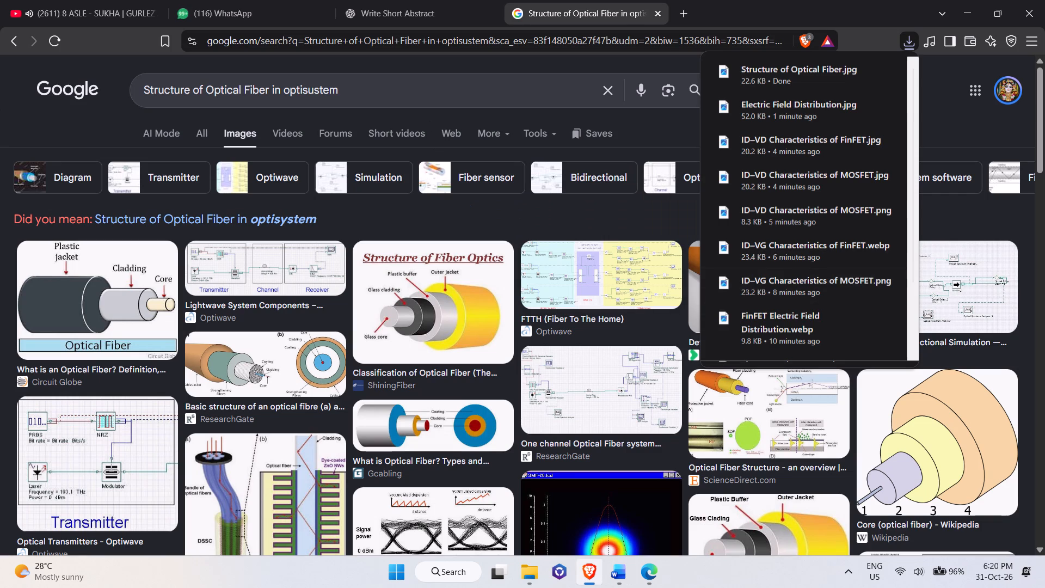
pyautogui.moveTo(358, 85); pyautogui.dragTo(141, 83)
pyautogui.hotkey('ctrl', 'v')
pyautogui.press('Return')
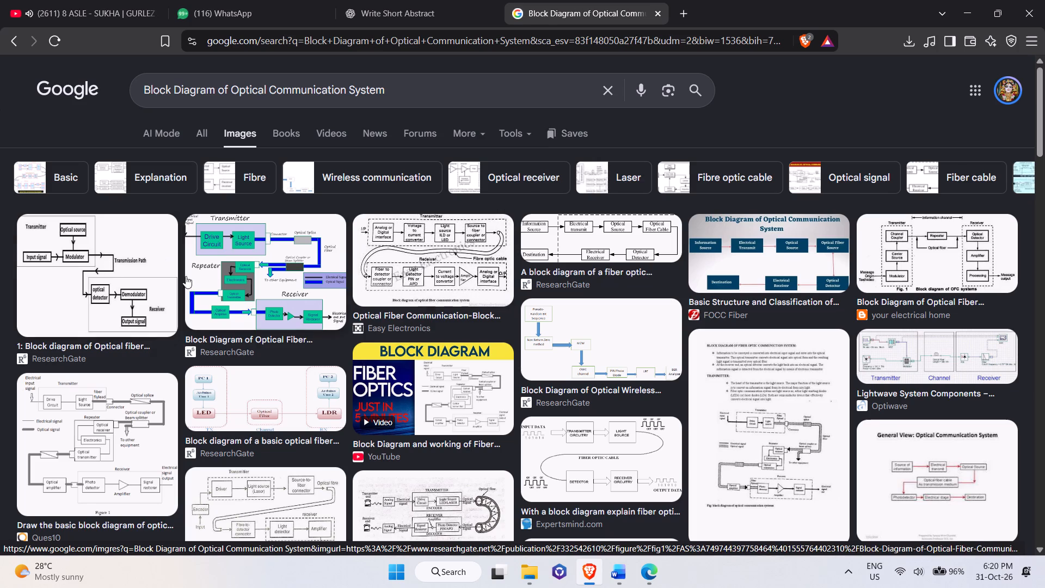
# Examine the candidate optical communication block diagrams in the image results, comparing larger previews to choose one for Figure 2.19.
pyautogui.scroll(-1, 380, 411)
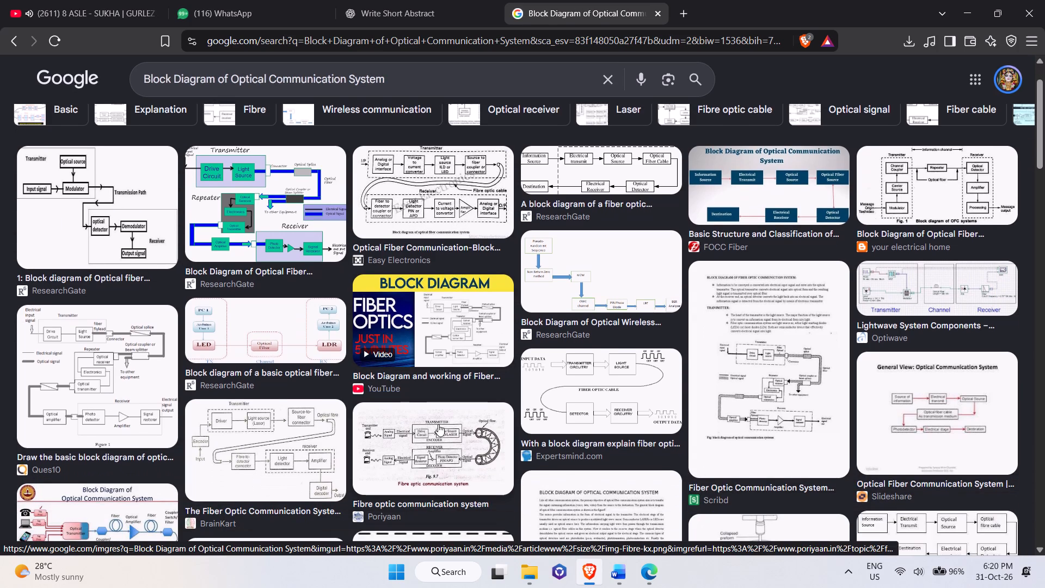
pyautogui.scroll(2, 564, 409)
pyautogui.click(119, 247)
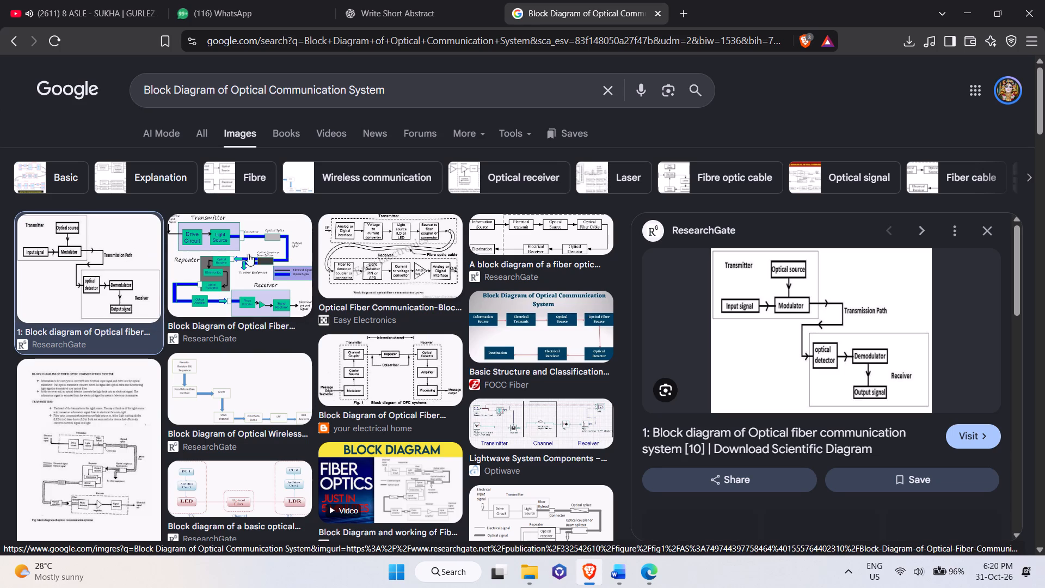
pyautogui.click(414, 374)
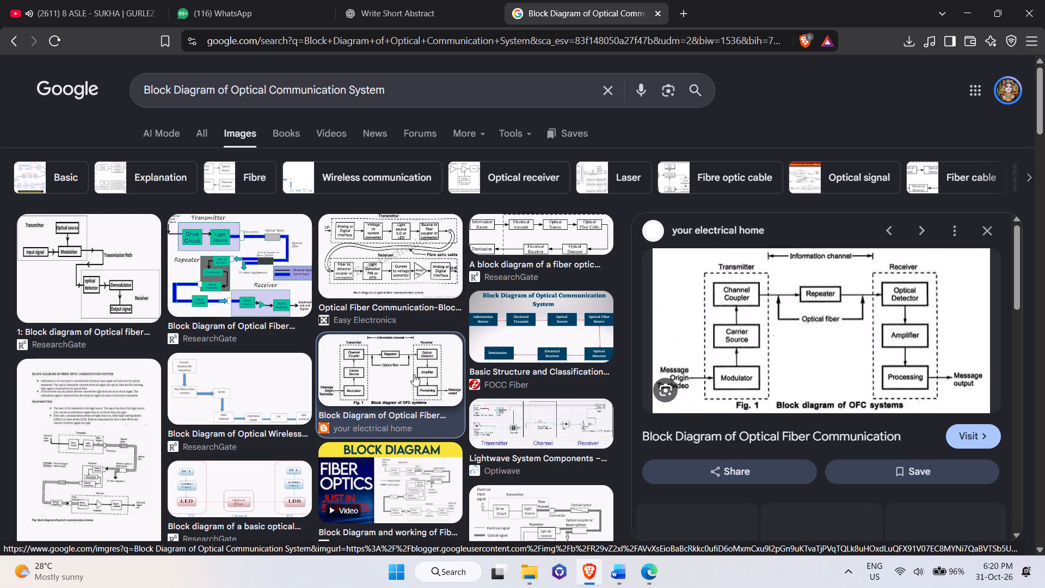
pyautogui.click(536, 231)
pyautogui.scroll(-3, 516, 308)
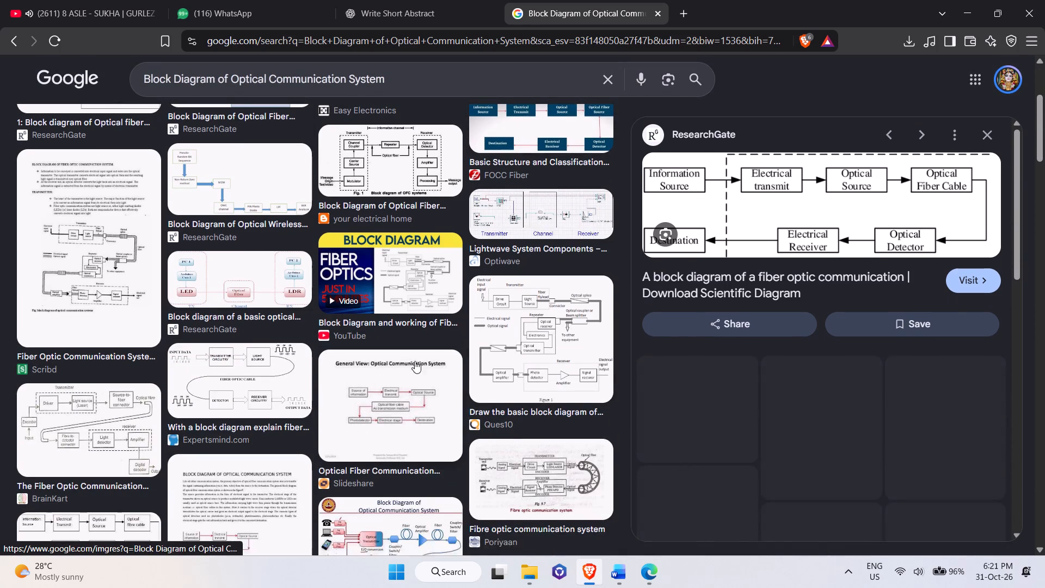
pyautogui.click(417, 390)
pyautogui.click(241, 287)
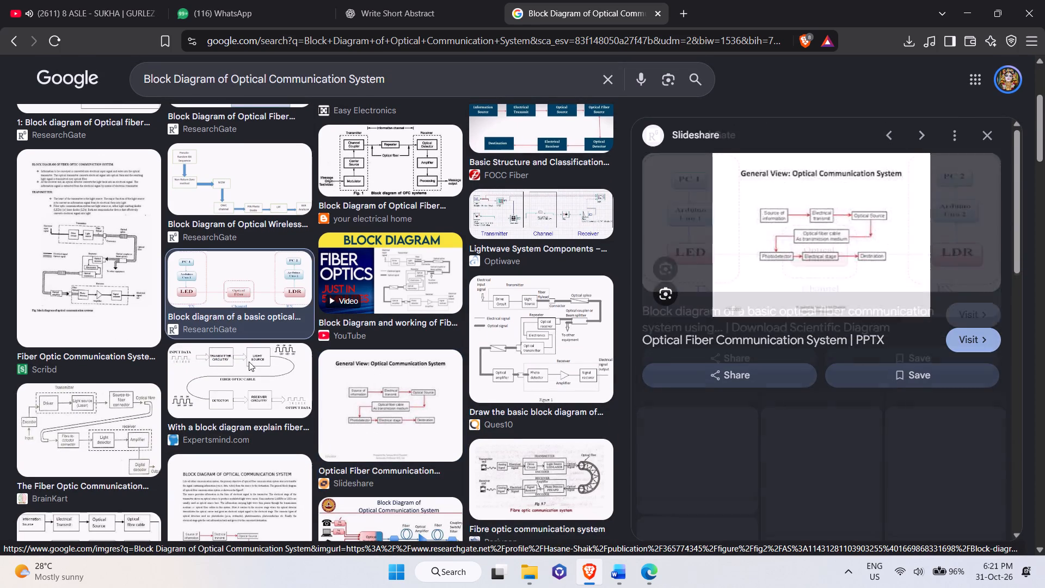
pyautogui.click(249, 369)
pyautogui.click(73, 414)
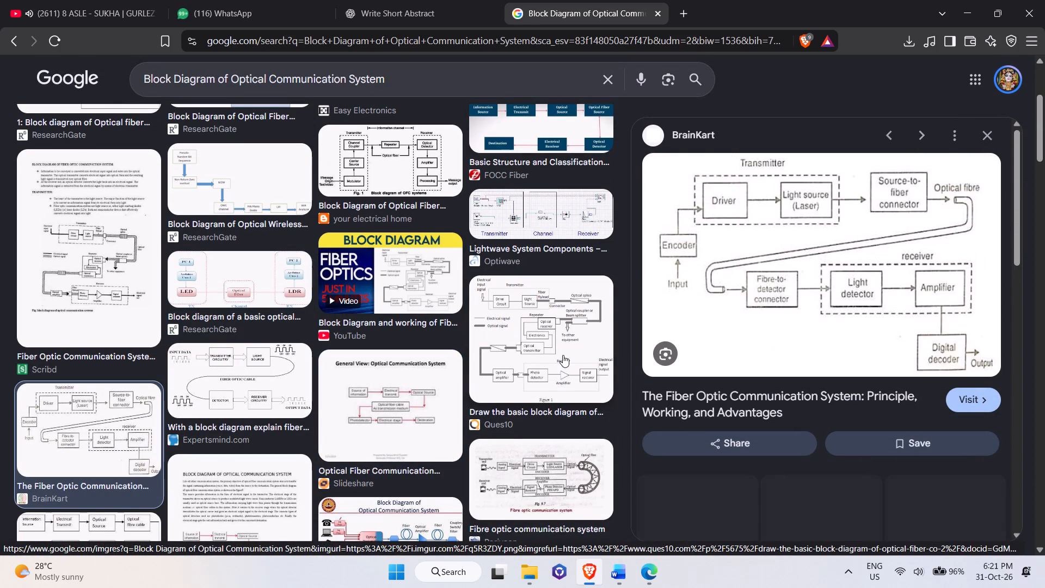
pyautogui.click(574, 332)
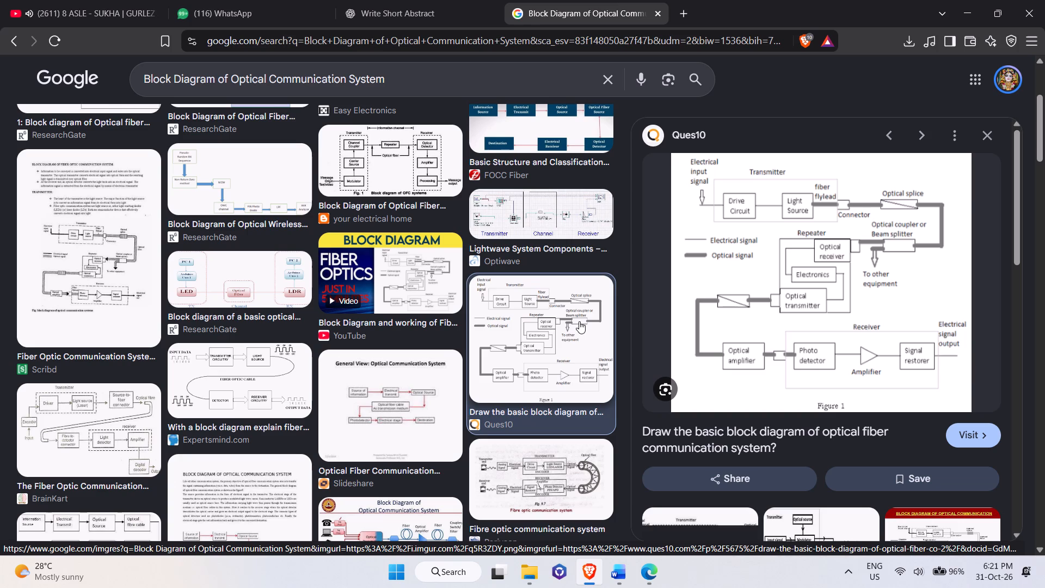
pyautogui.scroll(7, 579, 321)
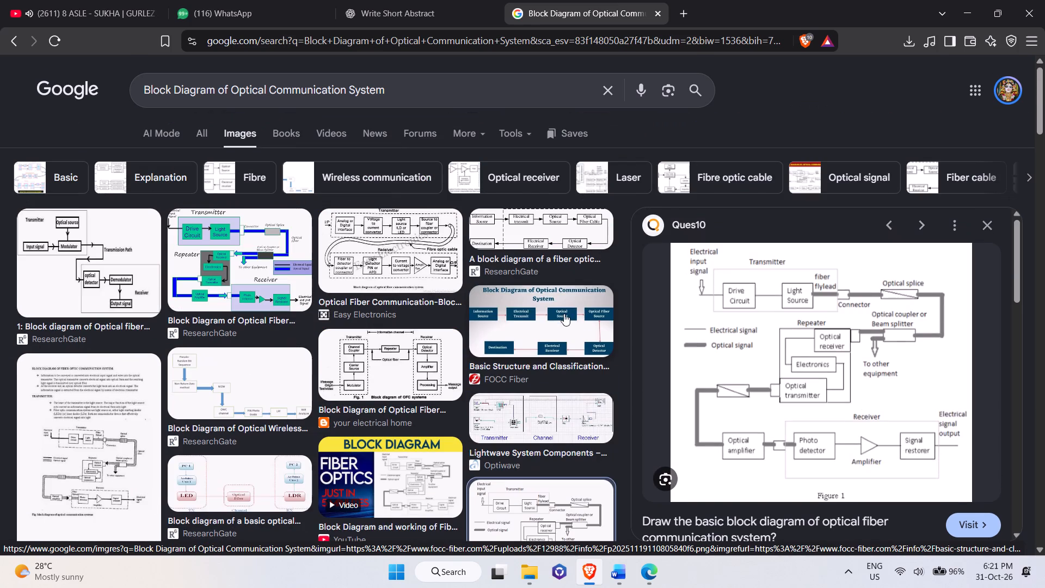
pyautogui.click(564, 314)
pyautogui.click(226, 255)
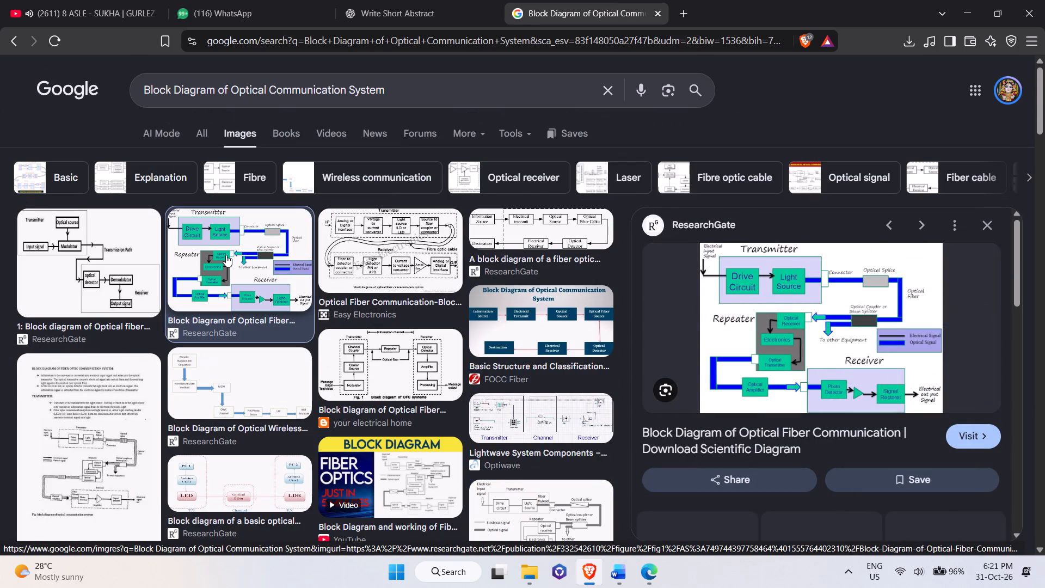
pyautogui.scroll(-3, 247, 268)
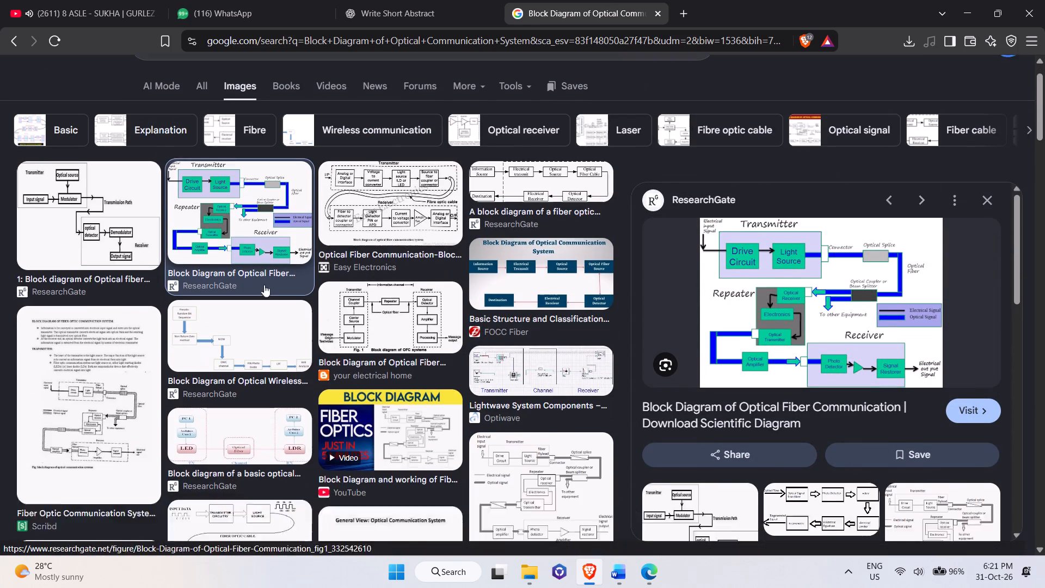
pyautogui.scroll(-6, 264, 285)
pyautogui.scroll(-2, 243, 365)
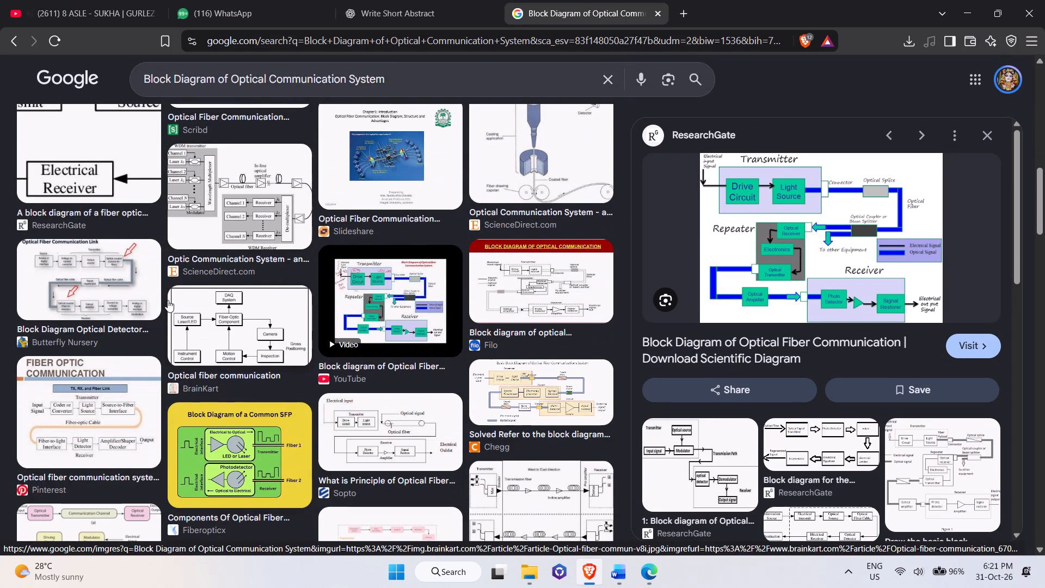
pyautogui.click(88, 302)
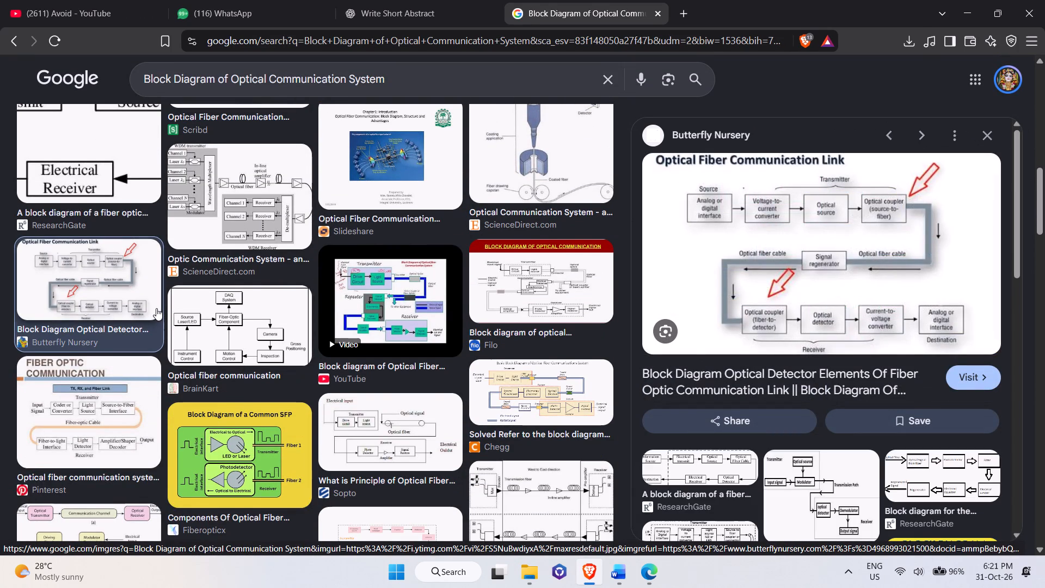
pyautogui.scroll(-4, 156, 308)
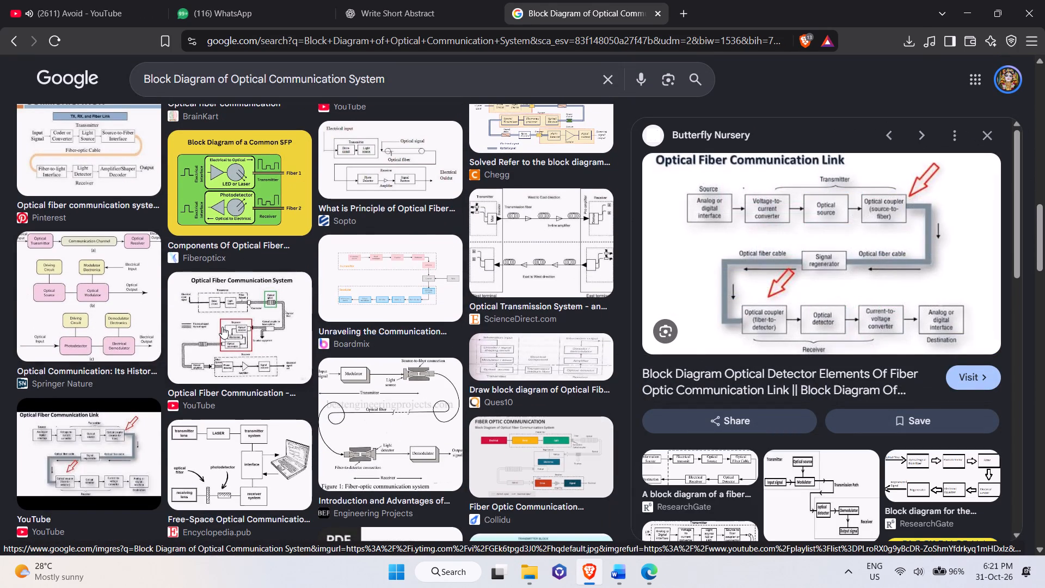
pyautogui.scroll(15, 132, 440)
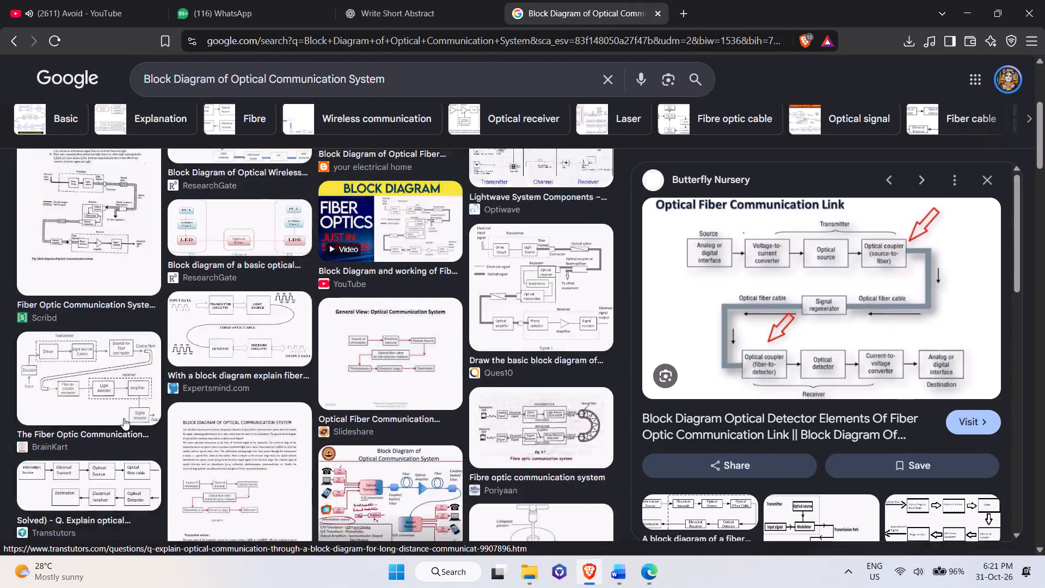
# Save the ResearchGate transmitter, transmission path and receiver diagram to Downloads as "Block Diagram of Optical Communication System" in JPEG format.
pyautogui.click(87, 259)
pyautogui.rightClick(828, 313)
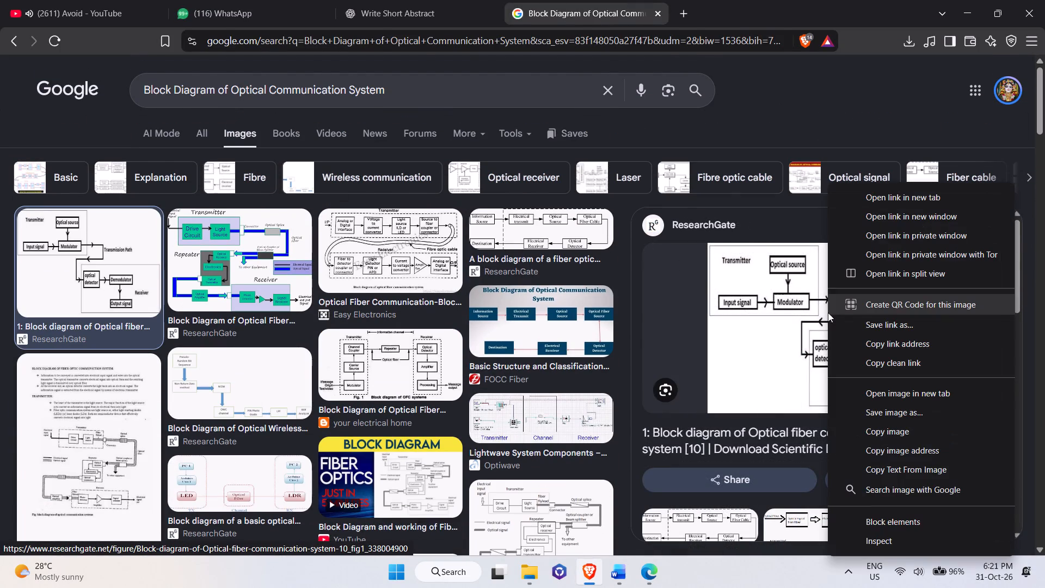
pyautogui.click(918, 410)
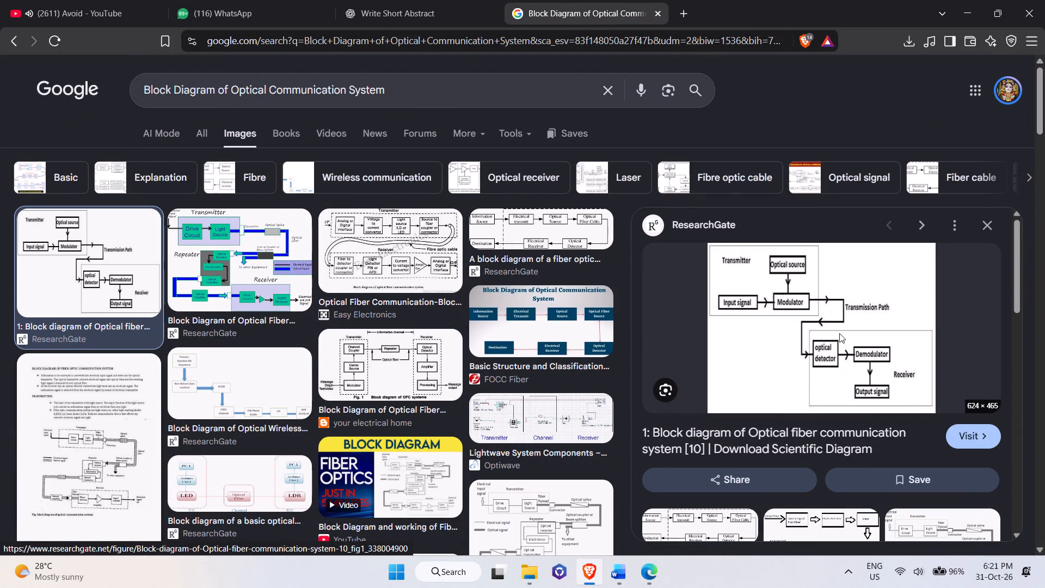
pyautogui.hotkey('ctrl', 'v')
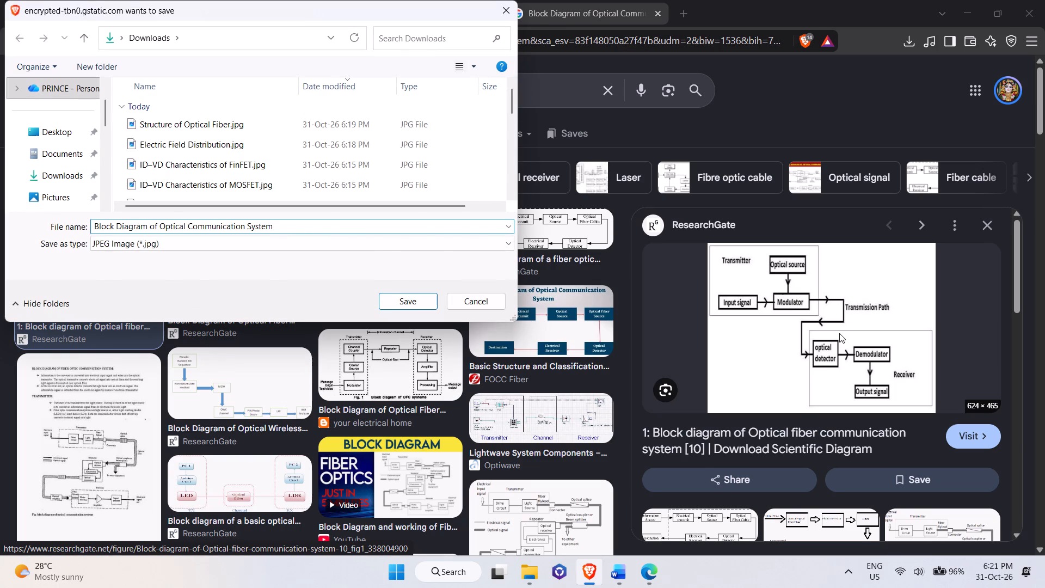
pyautogui.press('Return')
# In Word, add a centered line above the Figure 2.19 caption and insert "Block Diagram of Optical Communication System.jpg" there.
pyautogui.hotkey('alt', 'Tab')
pyautogui.click(819, 257)
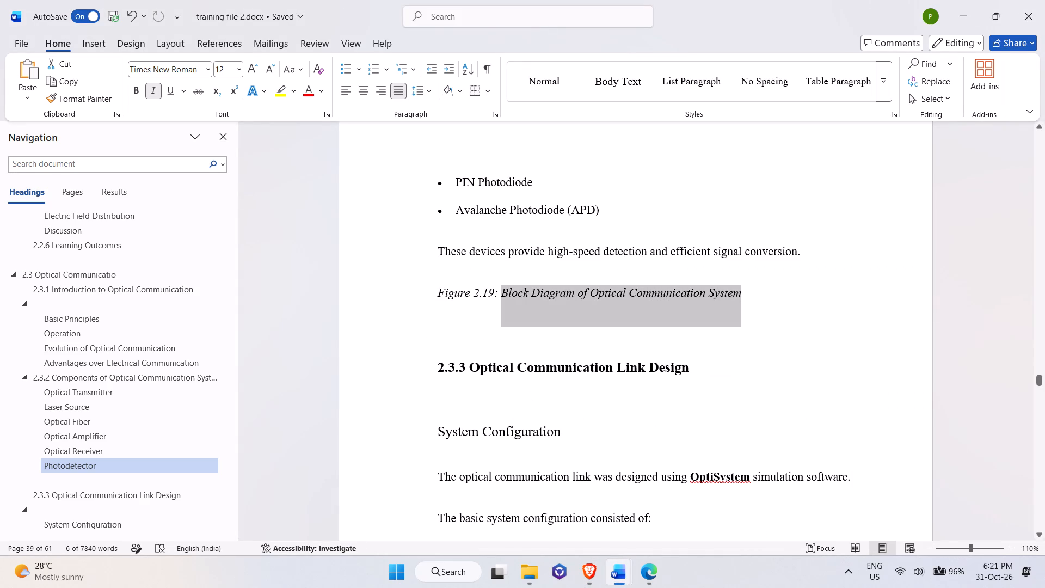
pyautogui.press('Return')
pyautogui.hotkey('ctrl', 'e')
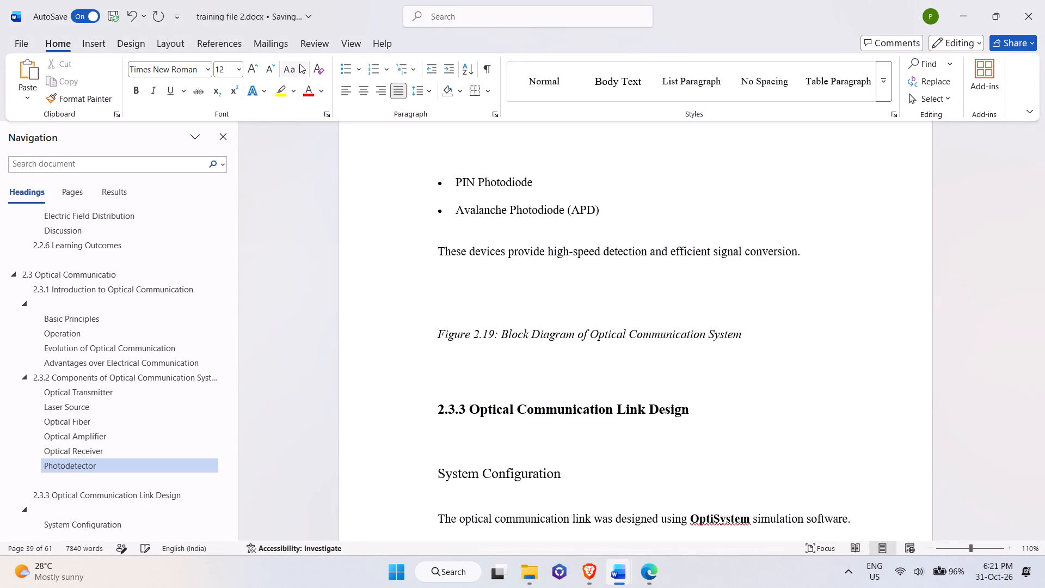
pyautogui.click(90, 41)
pyautogui.click(157, 92)
pyautogui.click(175, 131)
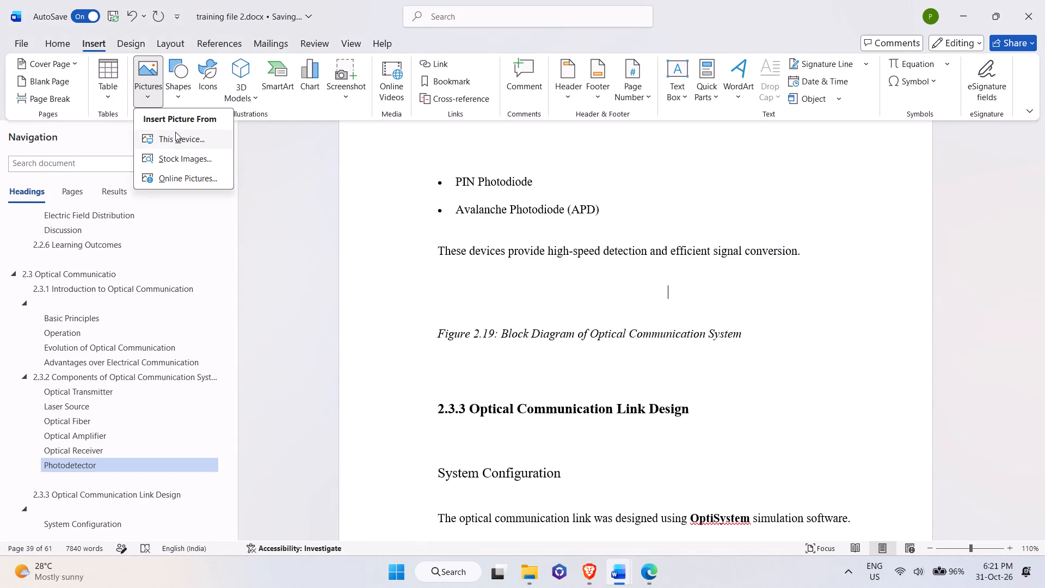
pyautogui.click(181, 117)
pyautogui.click(181, 121)
pyautogui.press('Return')
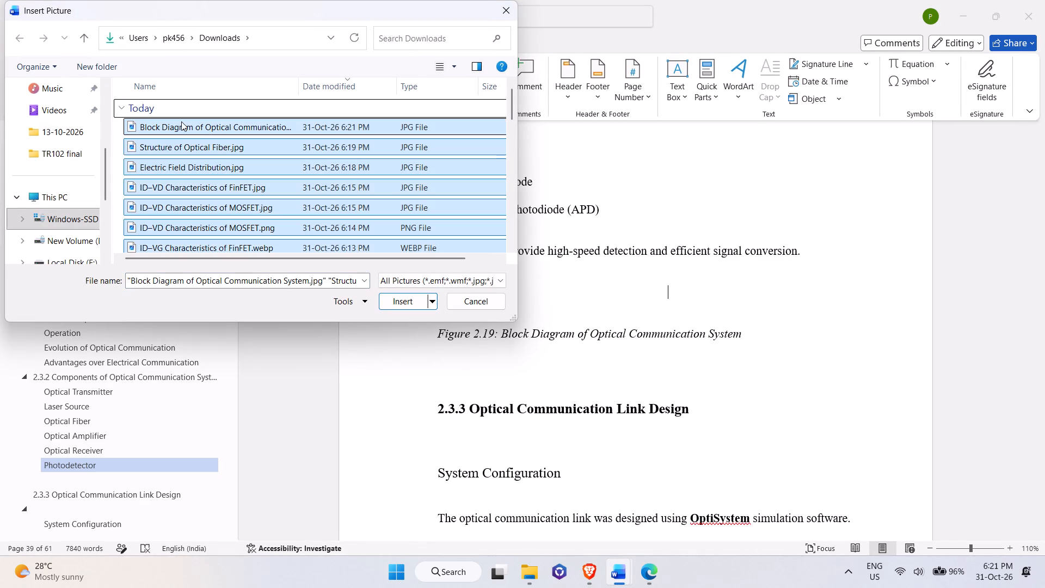
pyautogui.click(196, 132)
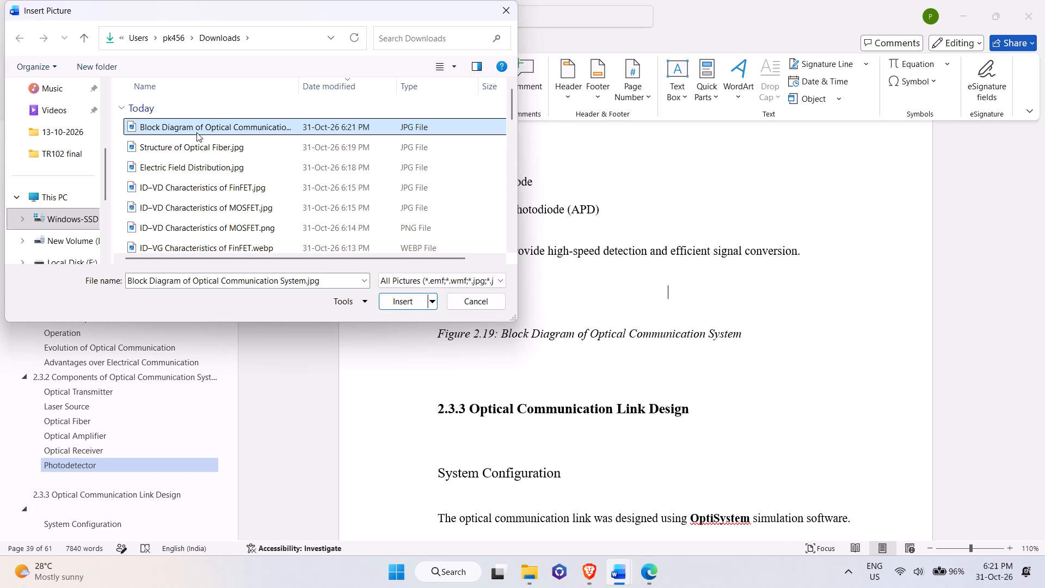
pyautogui.press('Return')
# Shrink the inserted block diagram proportionally to about 2.41" high by 3.23" wide.
pyautogui.scroll(-5, 374, 338)
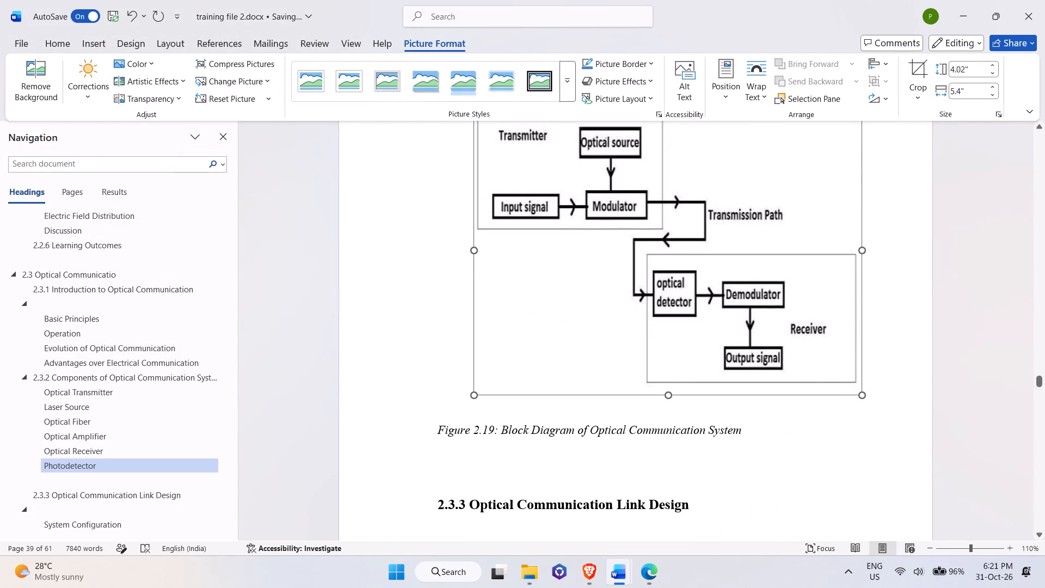
pyautogui.moveTo(862, 396); pyautogui.dragTo(659, 211)
pyautogui.scroll(3, 659, 212)
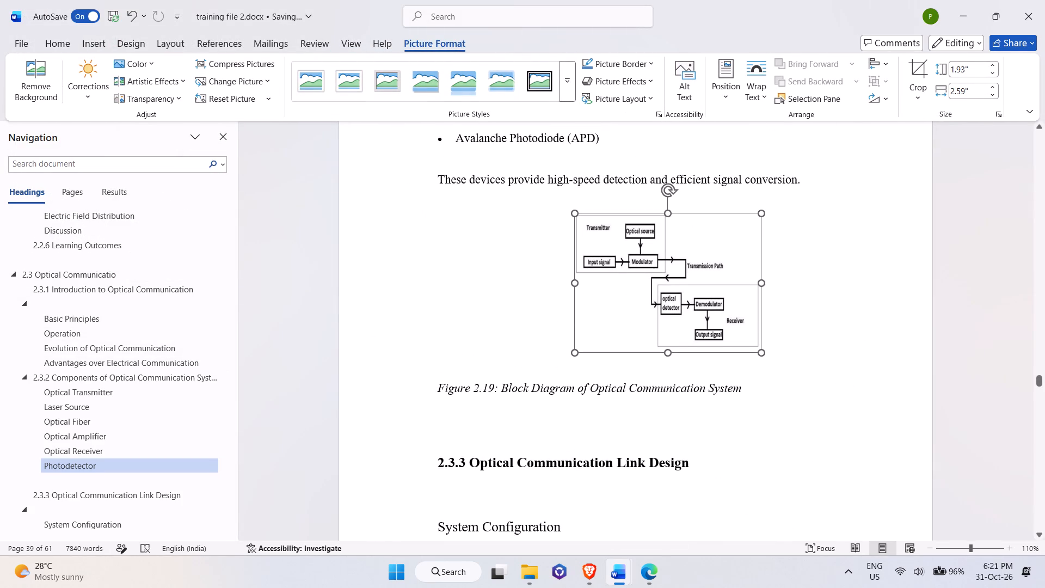
pyautogui.moveTo(762, 356); pyautogui.dragTo(804, 388)
# Center the Figure 2.19 caption, "Block Diagram of Optical Communication System", set its font size to 10, and save the document.
pyautogui.moveTo(752, 423); pyautogui.dragTo(345, 421)
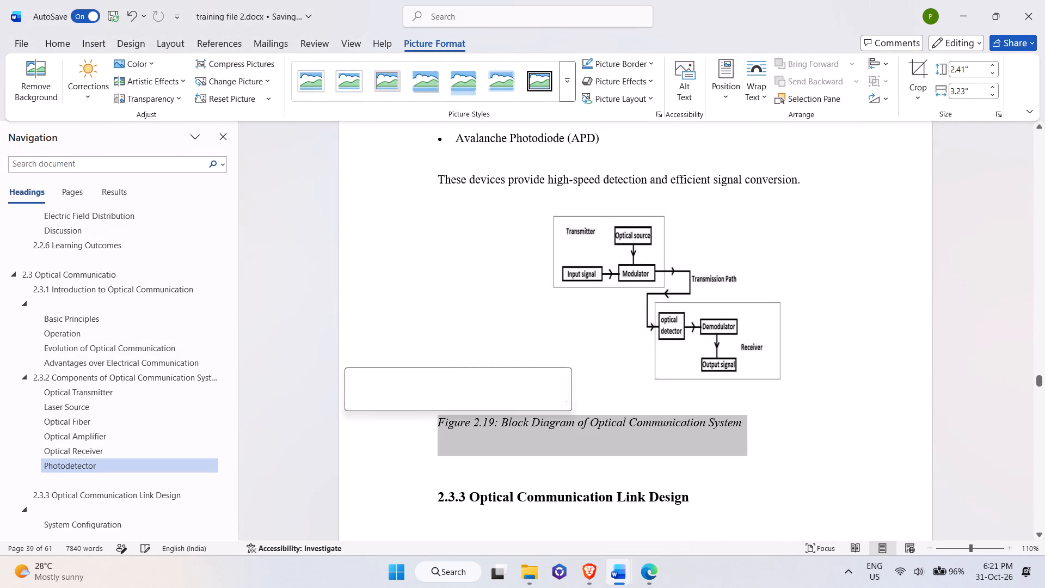
pyautogui.hotkey('ctrl', 'e')
pyautogui.doubleClick(263, 70)
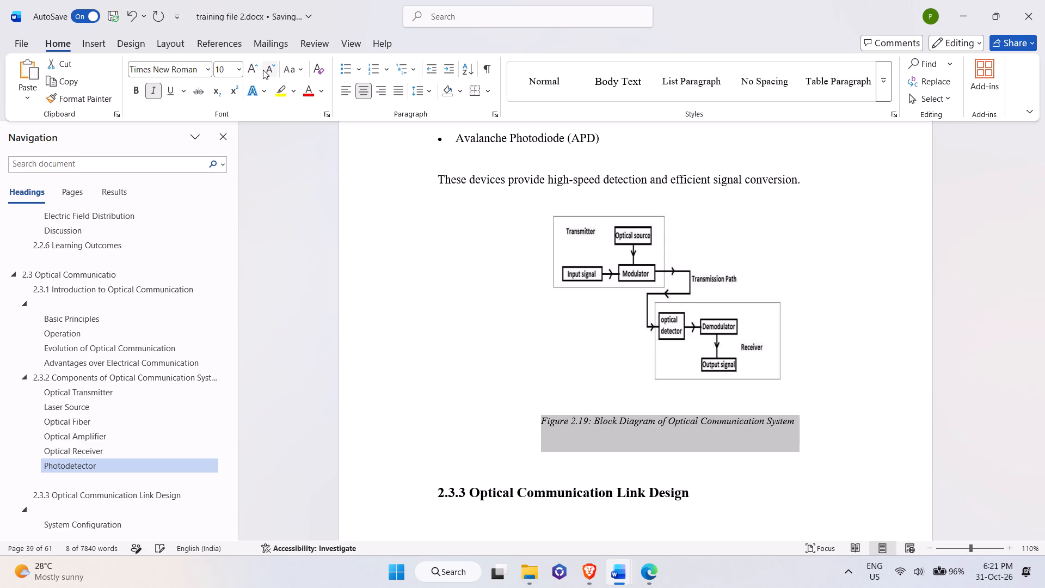
pyautogui.hotkey('ctrl', 's')
# Copy the title text from the Figure 2.20 caption and, in Brave, search Google Images for "Optical Communication Link in OptiSystem".
pyautogui.scroll(-6, 575, 395)
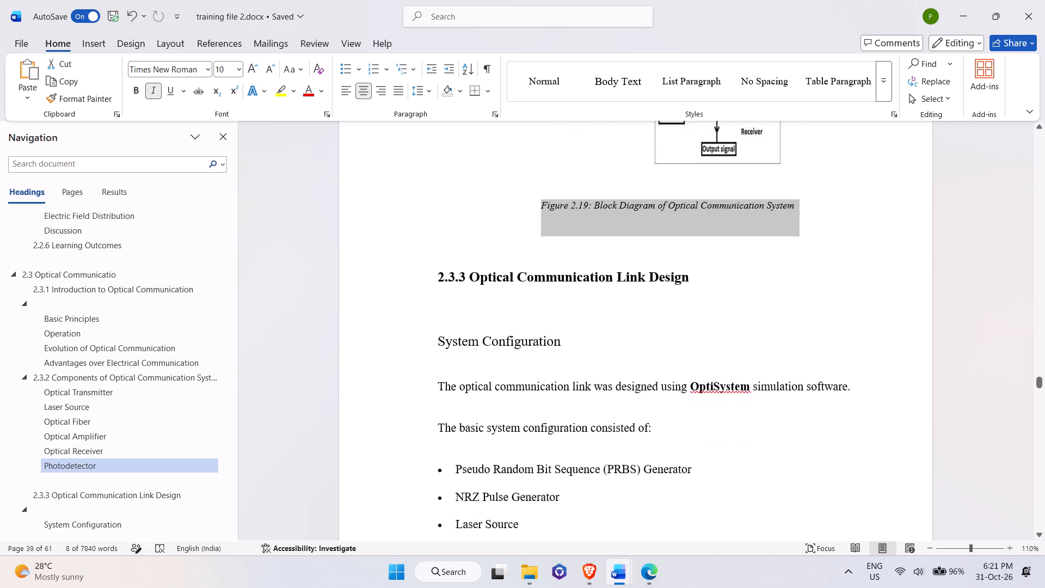
pyautogui.scroll(-16, 575, 395)
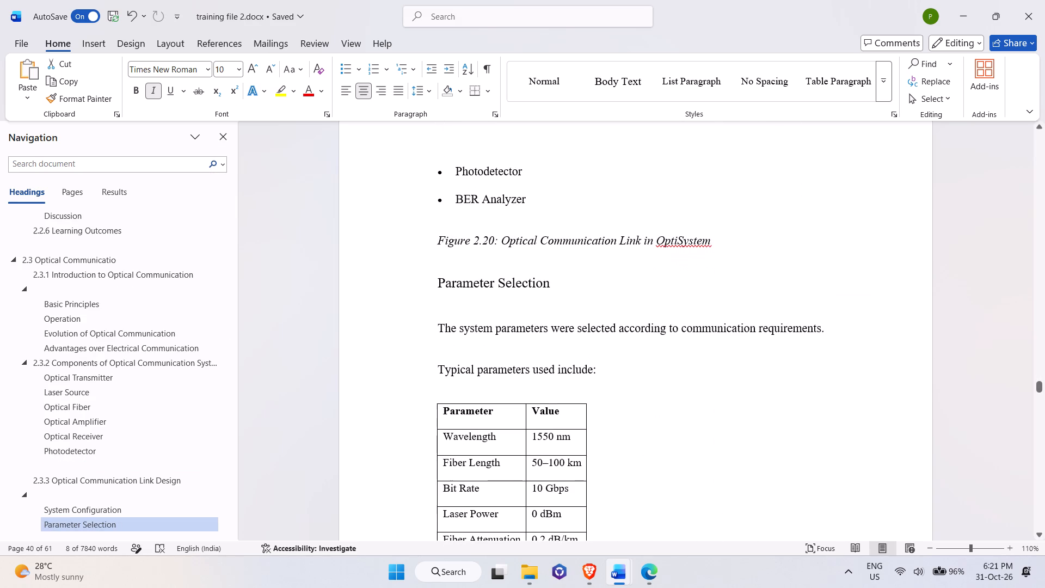
pyautogui.moveTo(505, 236); pyautogui.dragTo(720, 237)
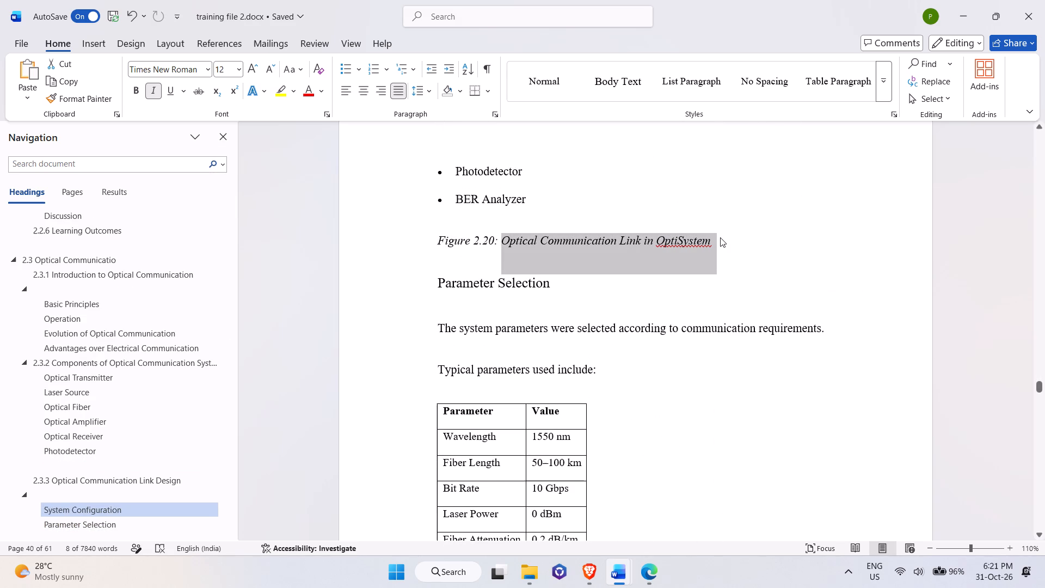
pyautogui.hotkey('ctrl', 'c')
pyautogui.hotkey('alt', 'Tab')
pyautogui.click(417, 90)
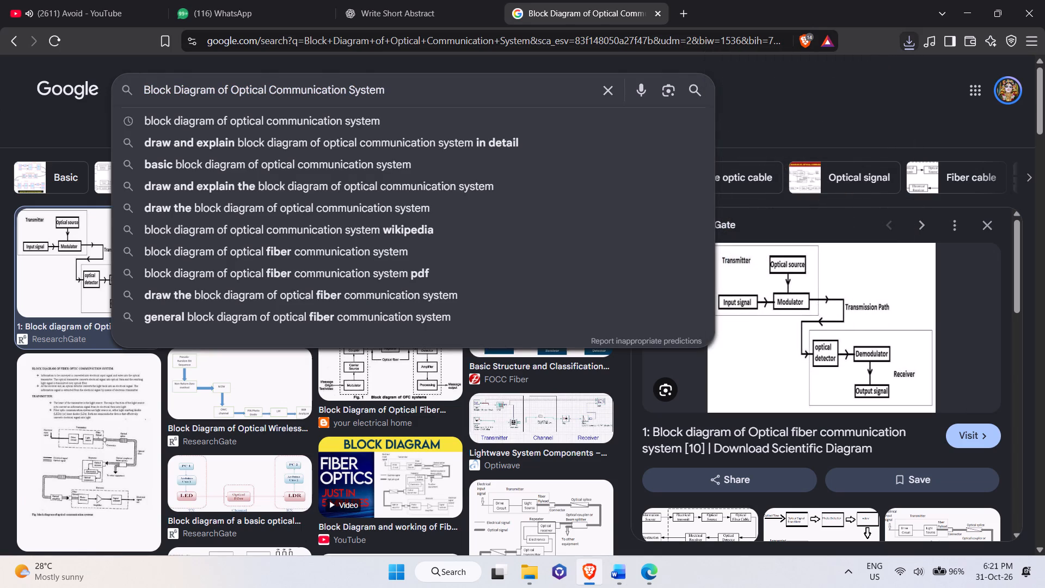
pyautogui.hotkey('ctrl', 'a')
pyautogui.hotkey('ctrl', 'v')
pyautogui.press('Return')
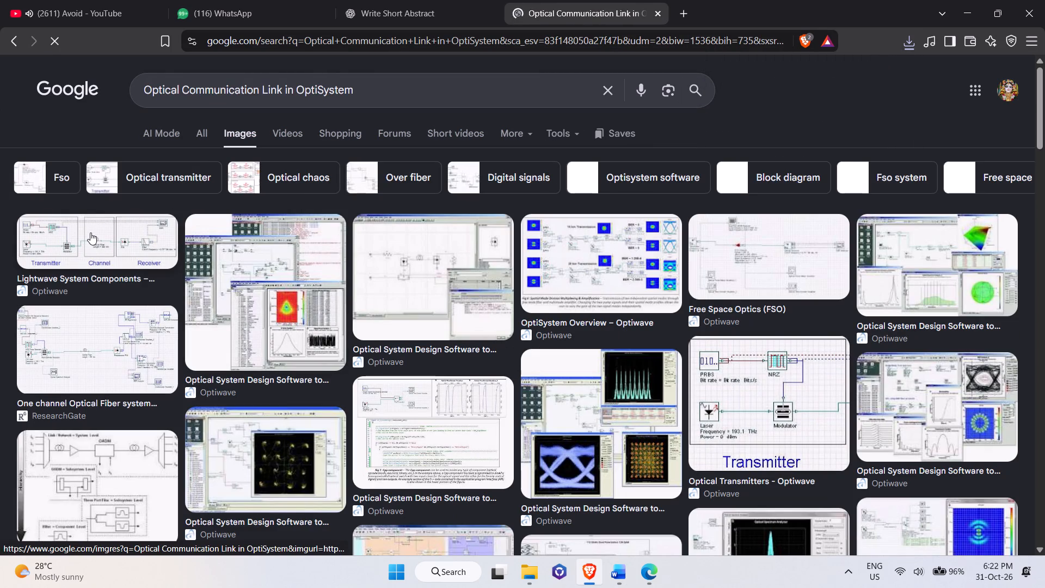
# Save Optiwave's "Lightwave System Components" diagram as "Optical Communication Link in OptiSystem" and return to the Figure 2.20 caption in Word.
pyautogui.click(90, 232)
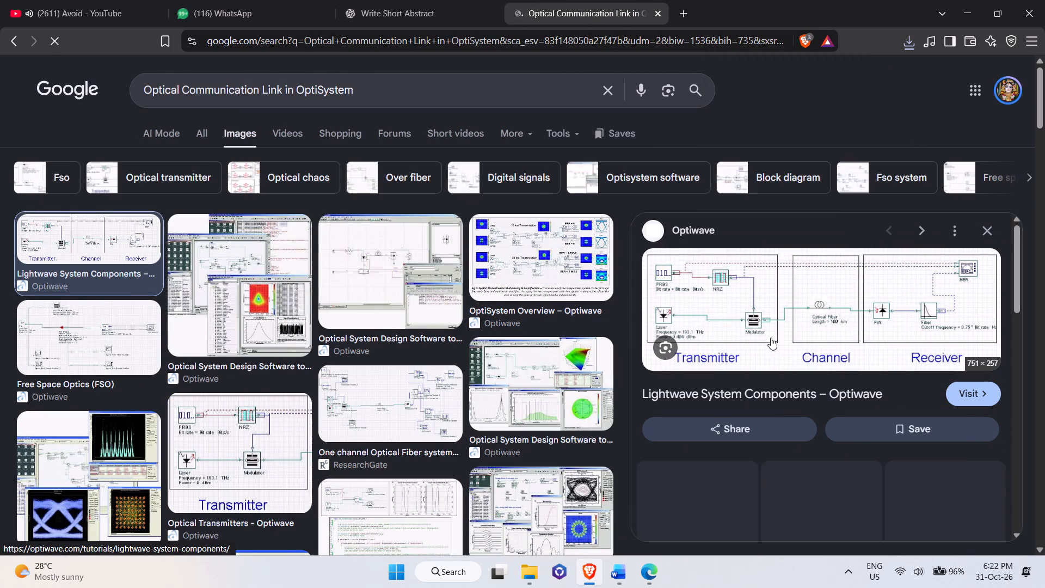
pyautogui.rightClick(778, 329)
pyautogui.click(848, 411)
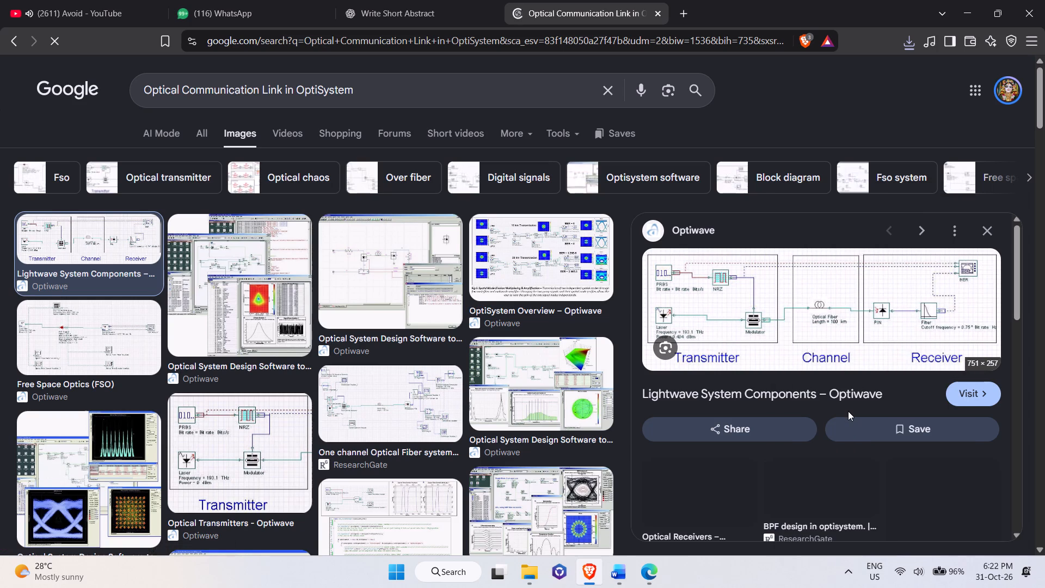
pyautogui.hotkey('ctrl', 'v')
pyautogui.press('Return')
pyautogui.hotkey('alt', 'space')
pyautogui.hotkey('alt', 'Tab')
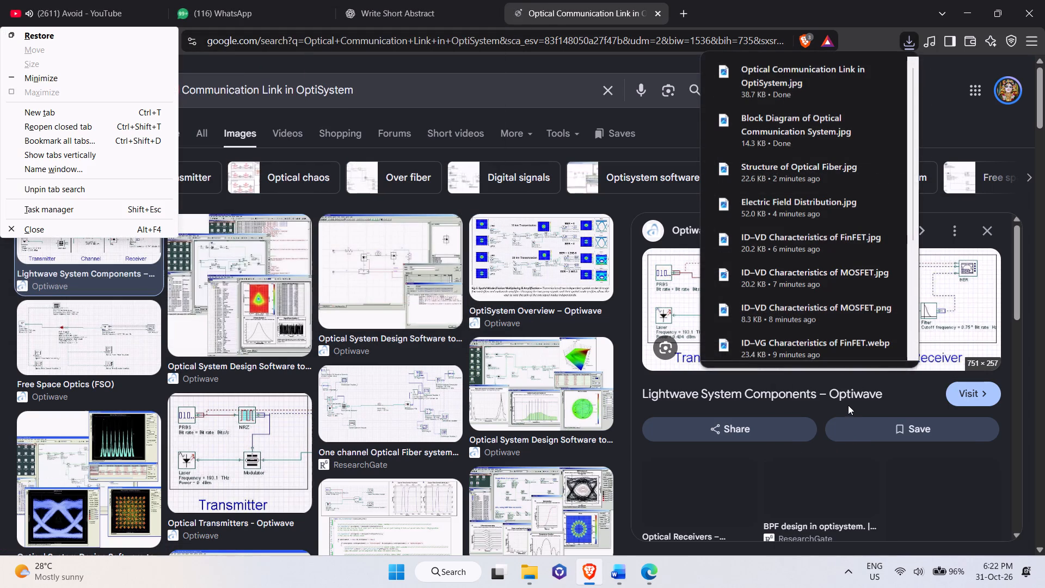
pyautogui.click(541, 107)
pyautogui.hotkey('alt', 'Tab')
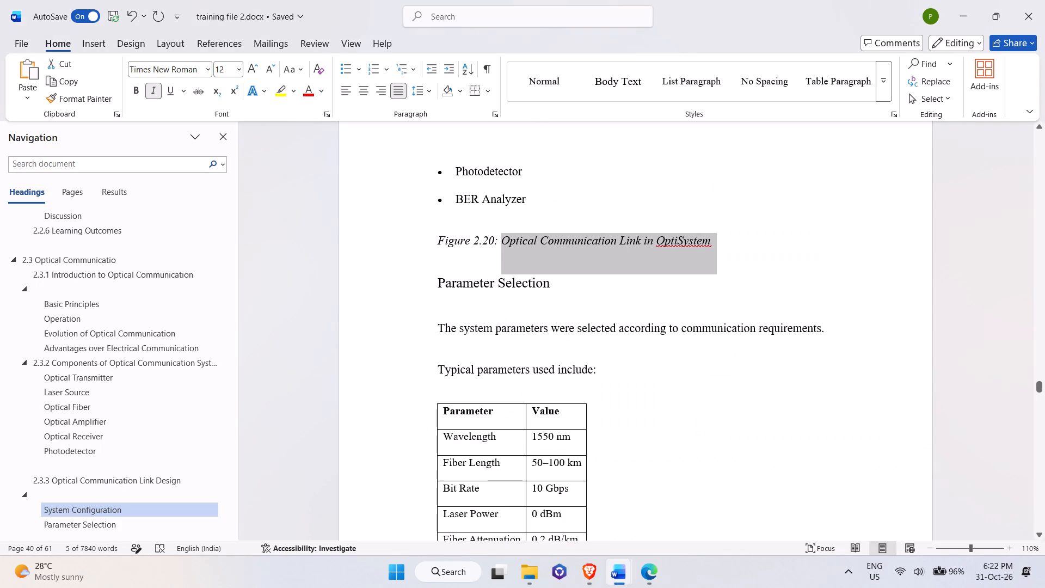
# Insert the downloaded picture "Optical Communication Link in OptiSystem" on a new line between the BER Analyzer bullet and the Figure 2.20 caption.
pyautogui.click(528, 203)
pyautogui.press('Return')
pyautogui.press('Return')
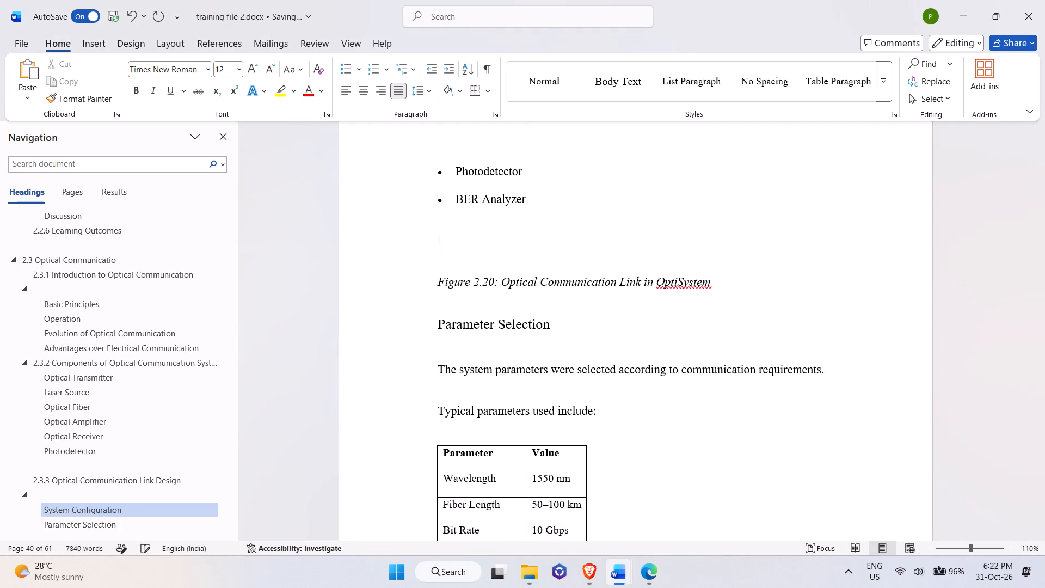
pyautogui.click(103, 42)
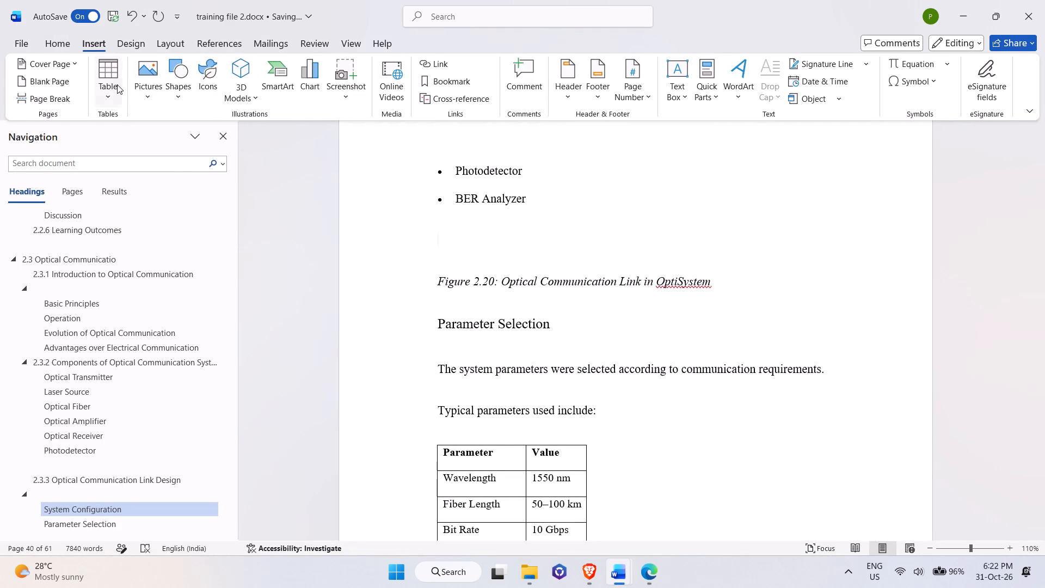
pyautogui.click(147, 95)
pyautogui.click(170, 137)
pyautogui.click(193, 114)
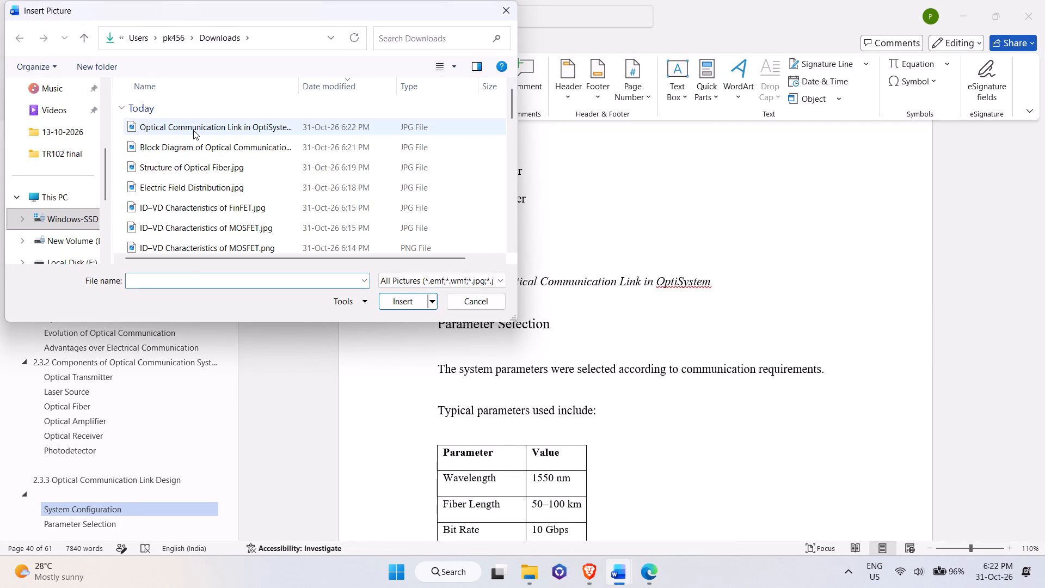
pyautogui.click(194, 131)
pyautogui.press('Return')
pyautogui.click(200, 131)
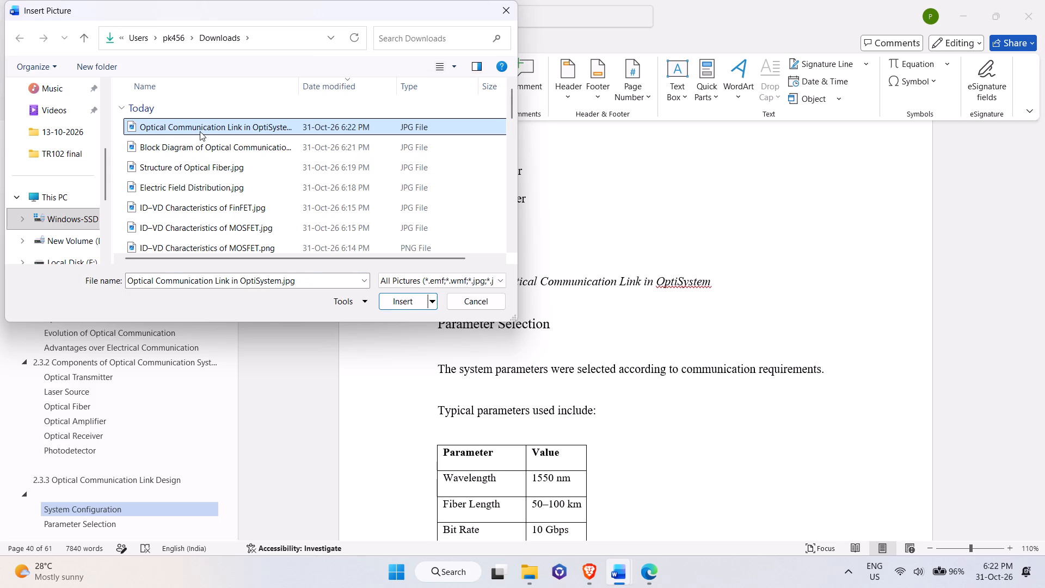
pyautogui.press('Return')
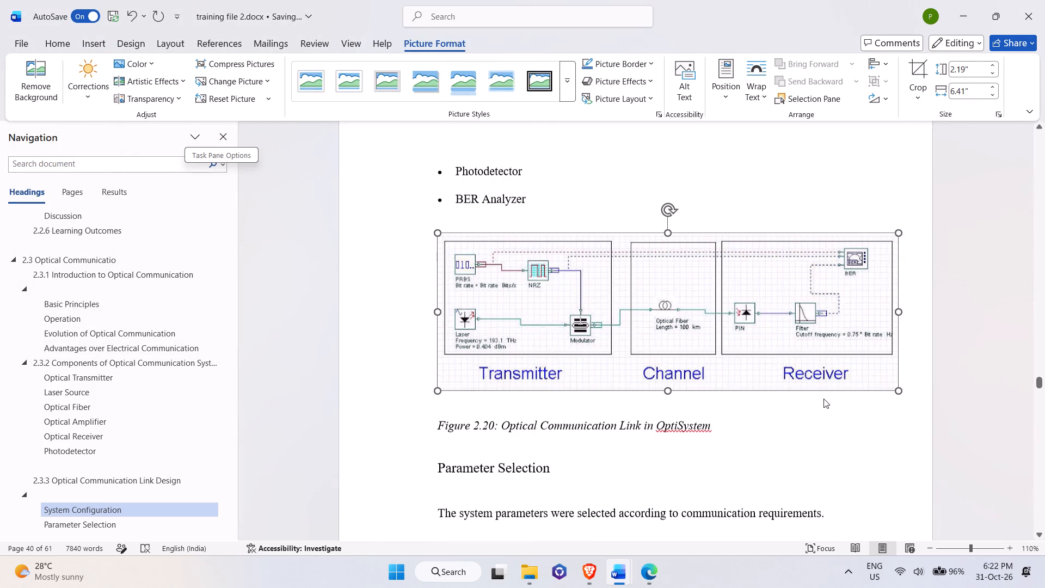
# Center the Figure 2.20 caption, "Optical Communication Link in OptiSystem", and set its font size to 10.
pyautogui.moveTo(728, 431); pyautogui.dragTo(494, 406)
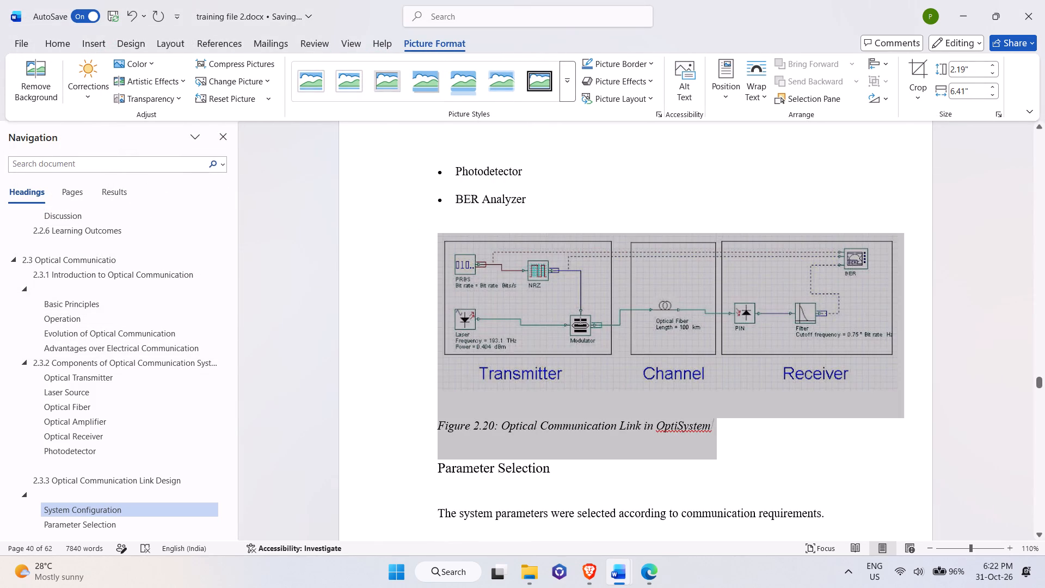
pyautogui.moveTo(494, 406); pyautogui.dragTo(387, 400)
pyautogui.click(599, 439)
pyautogui.moveTo(726, 427); pyautogui.dragTo(552, 421)
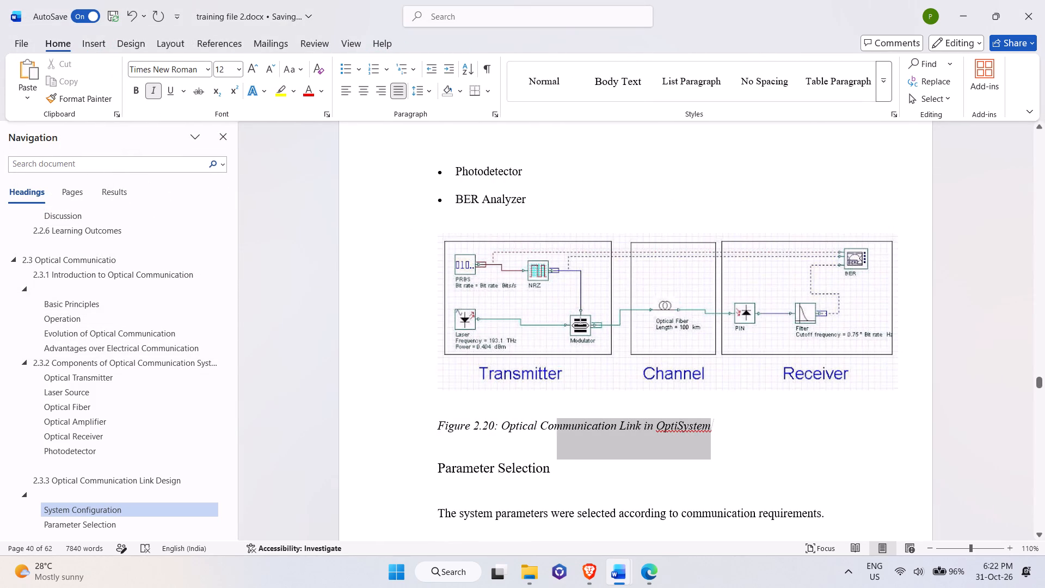
pyautogui.moveTo(552, 421); pyautogui.dragTo(407, 445)
pyautogui.hotkey('ctrl', 'e')
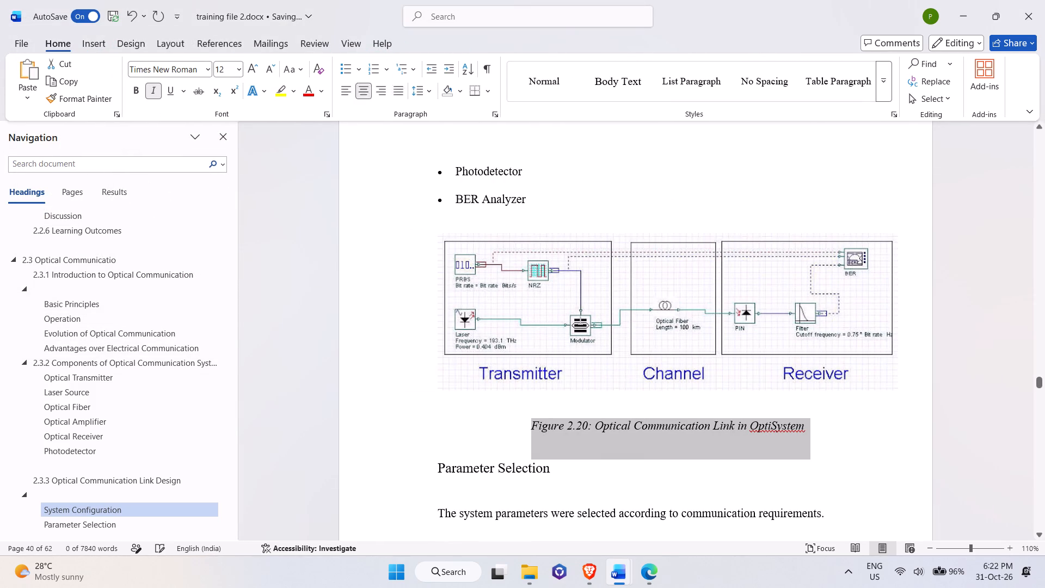
pyautogui.doubleClick(276, 65)
# Delete the raw bracketed BER formula code from the Bit Error Rate (BER) section.
pyautogui.scroll(-7, 757, 391)
pyautogui.scroll(-6, 609, 354)
pyautogui.scroll(6, 609, 354)
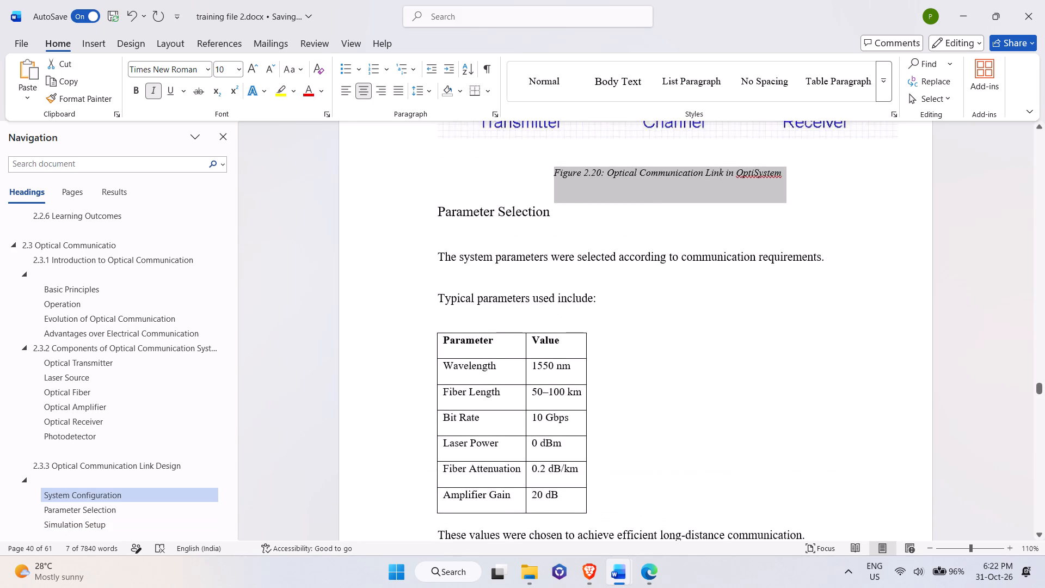
pyautogui.scroll(-20, 608, 354)
pyautogui.scroll(-1, 608, 354)
pyautogui.scroll(-5, 542, 273)
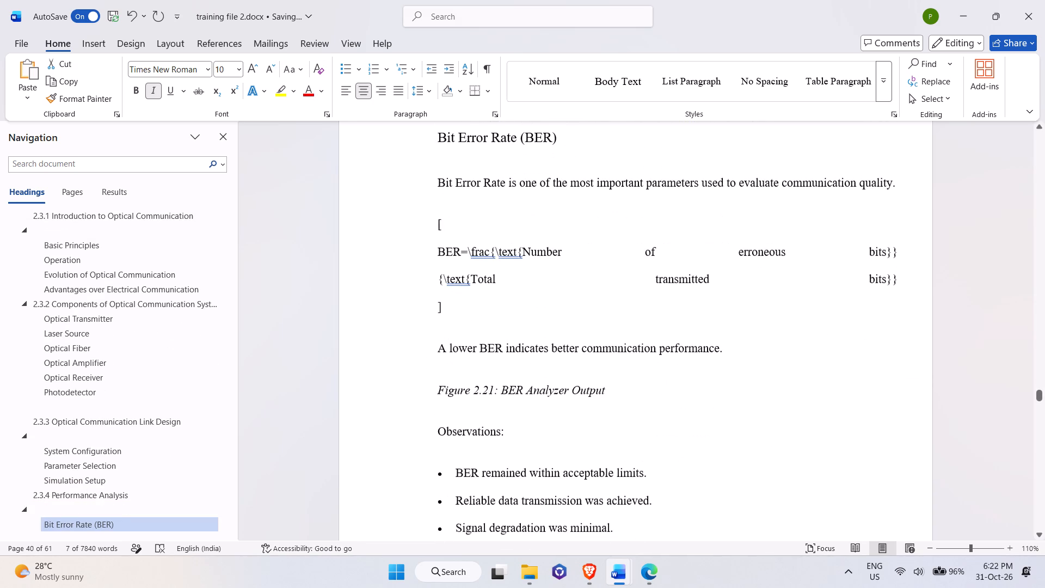
pyautogui.scroll(2, 545, 294)
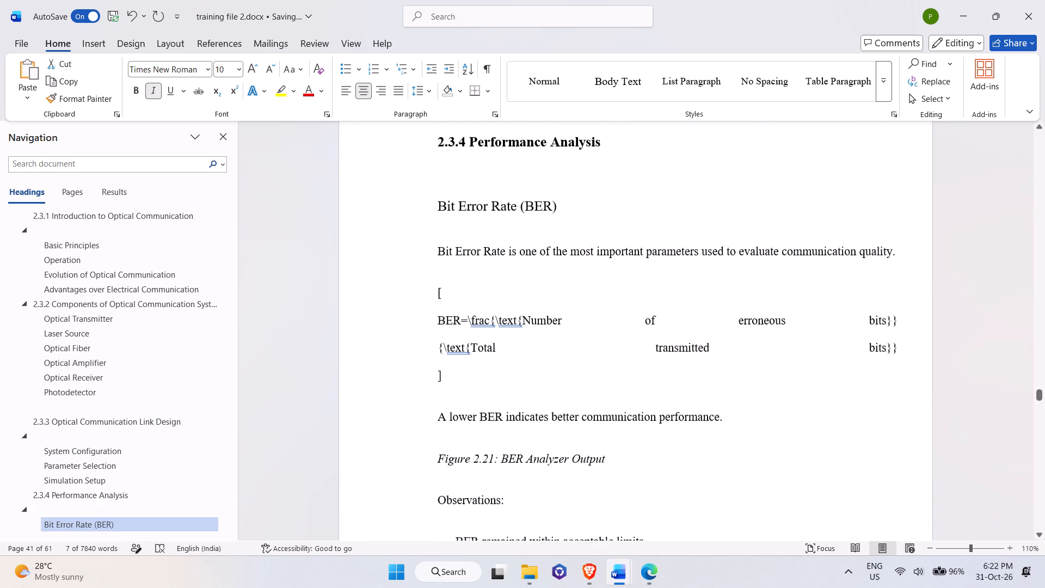
pyautogui.scroll(-1, 545, 294)
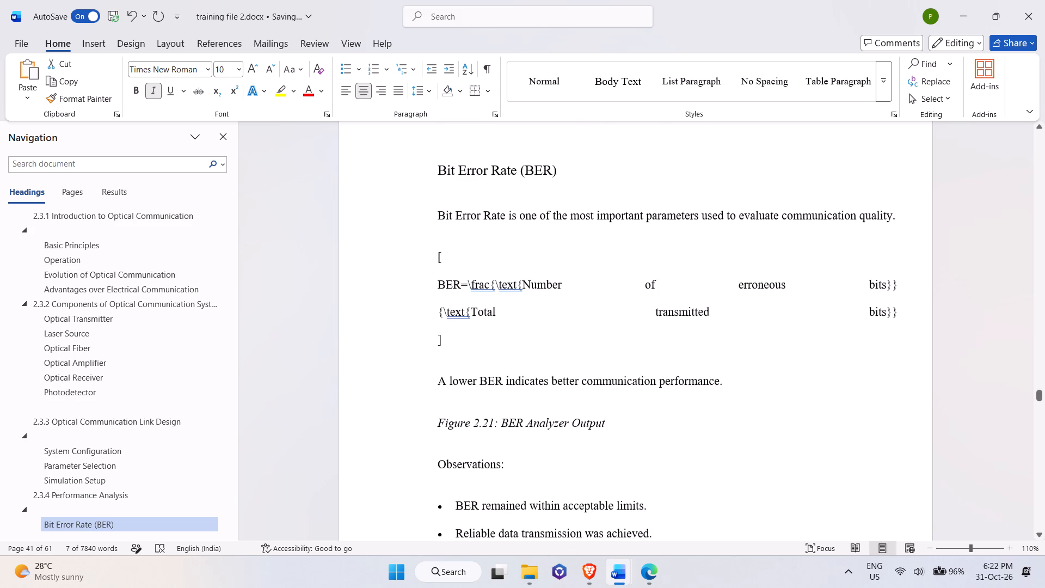
pyautogui.moveTo(472, 356); pyautogui.dragTo(410, 267)
pyautogui.press('BackSpace')
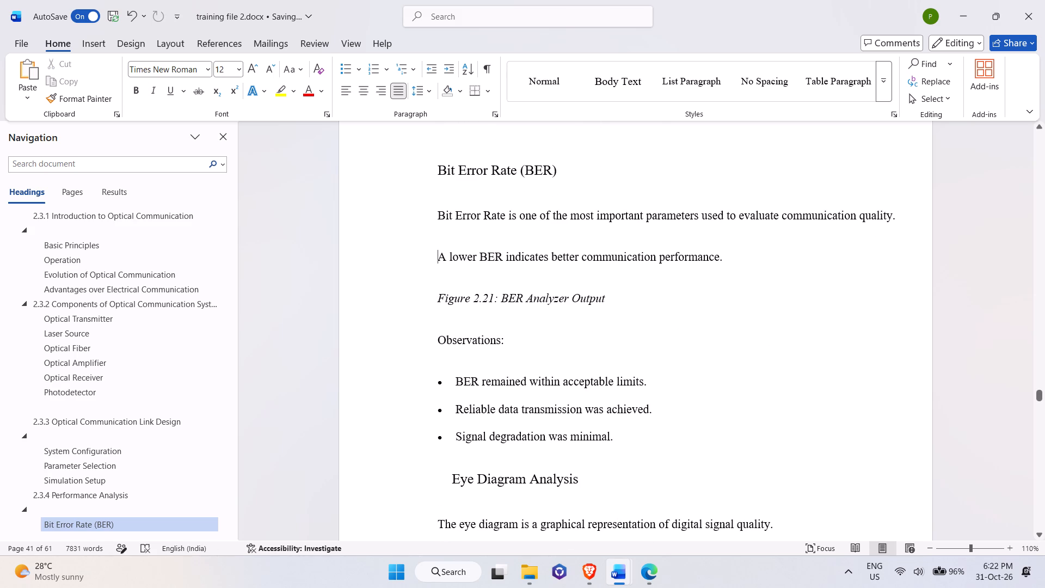
# Copy the title text from the Figure 2.21 caption and, in Brave, search Google Images for "BER Analyzer Output in OptiSystem".
pyautogui.moveTo(501, 295); pyautogui.dragTo(648, 298)
pyautogui.hotkey('ctrl', 'c')
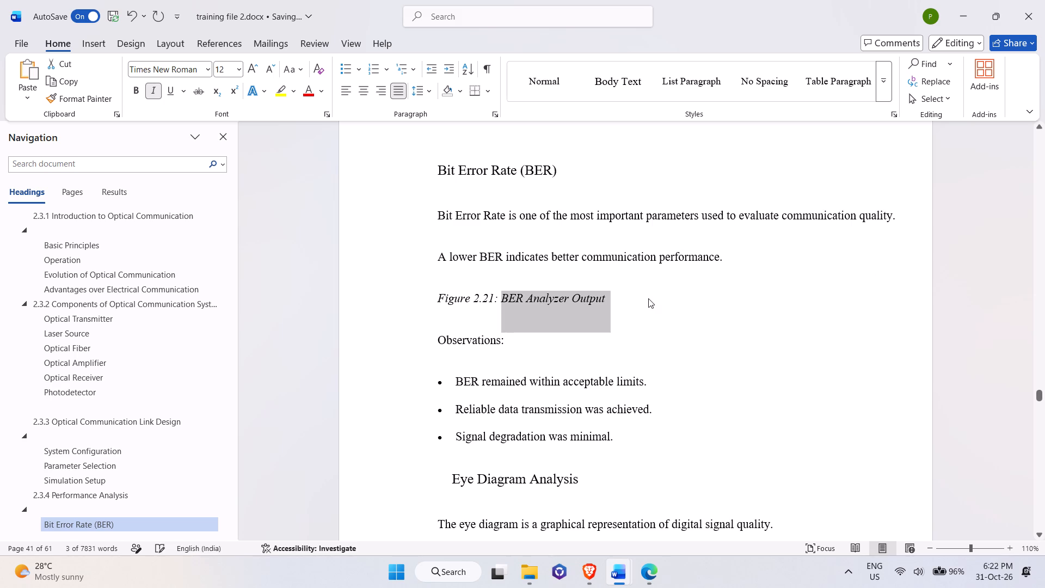
pyautogui.hotkey('alt', 'Tab')
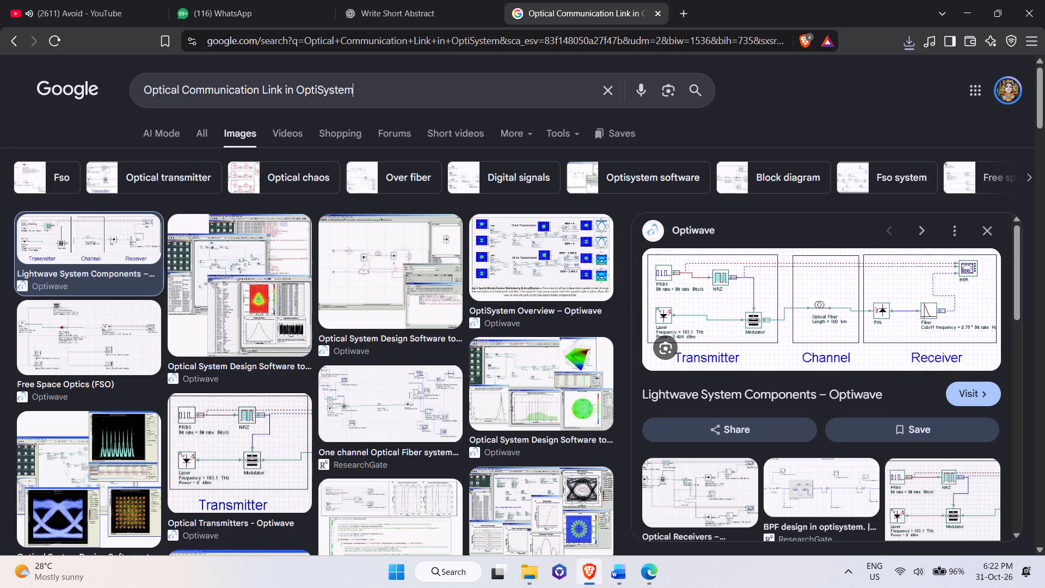
pyautogui.moveTo(283, 90); pyautogui.dragTo(75, 86)
pyautogui.hotkey('ctrl', 'v')
pyautogui.press('Return')
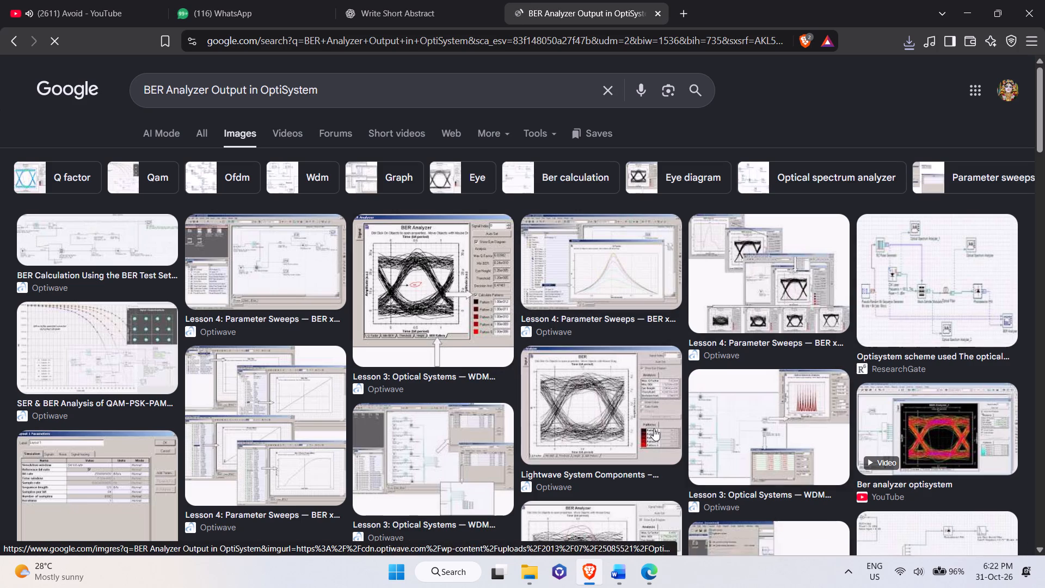
# Save Optiwave's "Lightwave System Components" eye-pattern image as "BER Analyzer Output" and return to the report in Word.
pyautogui.click(425, 271)
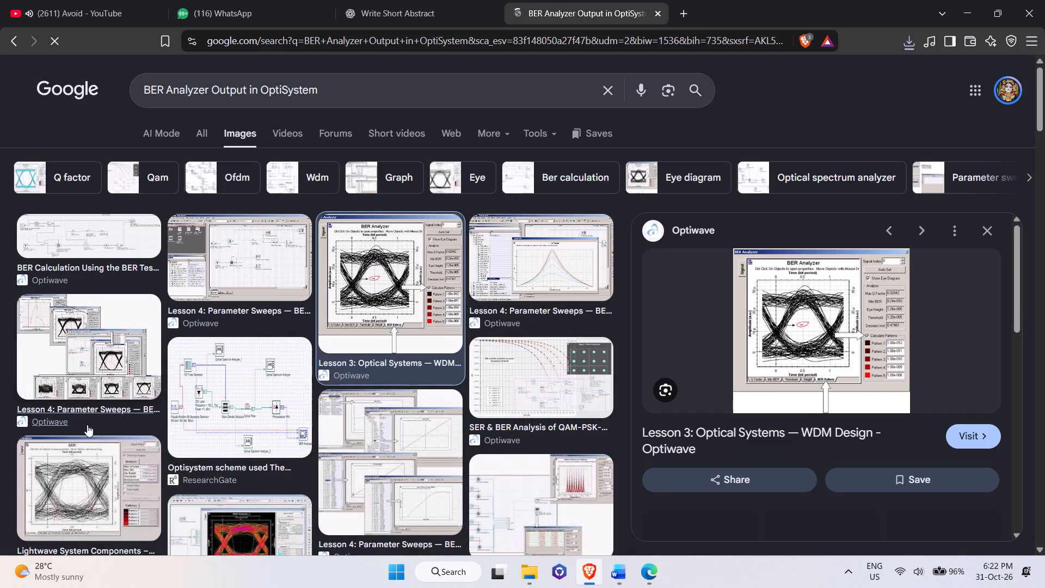
pyautogui.click(84, 482)
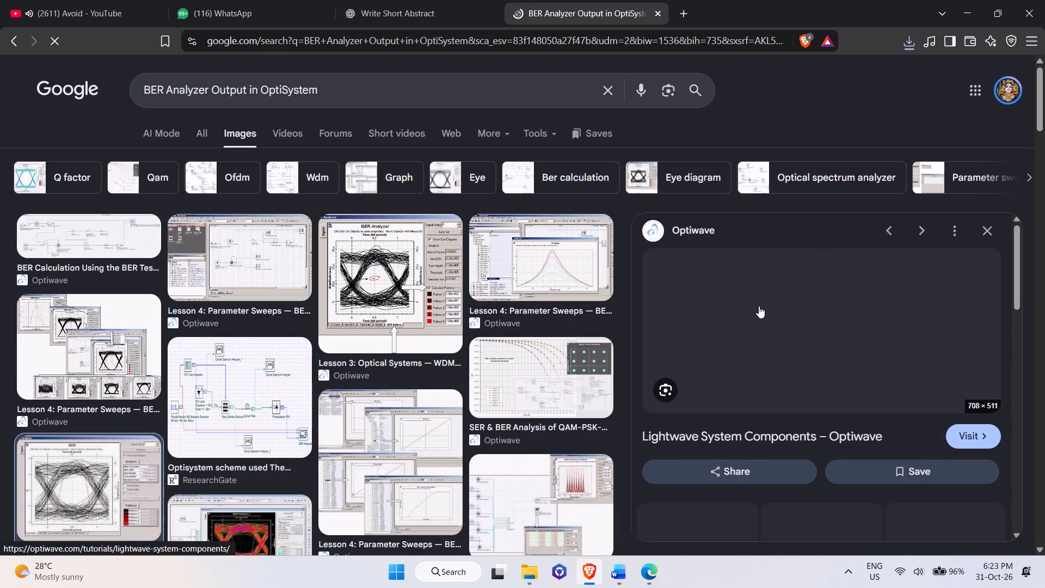
pyautogui.rightClick(799, 319)
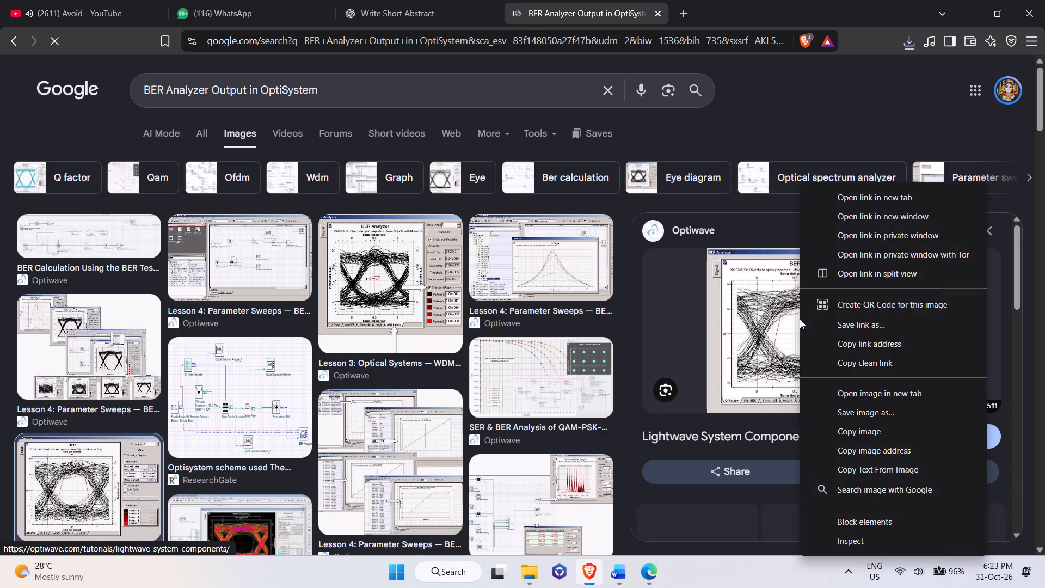
pyautogui.click(901, 413)
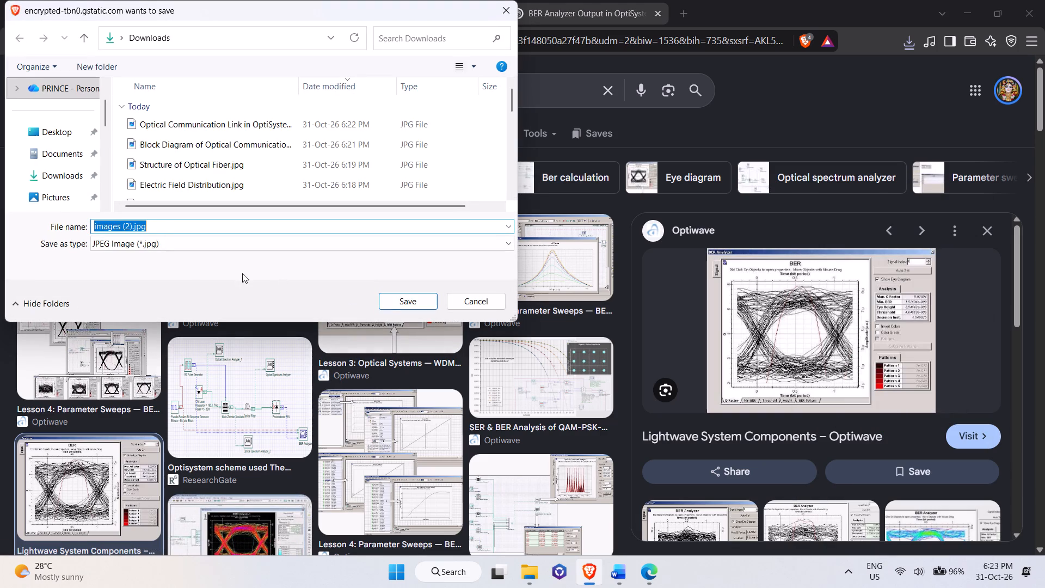
pyautogui.hotkey('ctrl', 'v')
pyautogui.press('Return')
pyautogui.hotkey('alt', 'Tab')
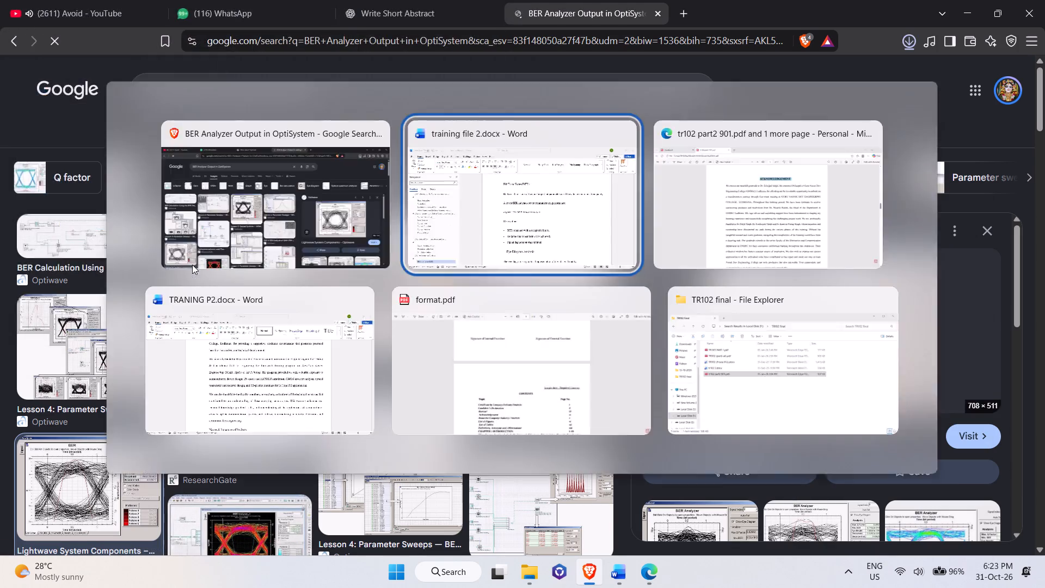
# Insert the downloaded picture "BER Analyzer Output" on a new line above the Figure 2.21 caption.
pyautogui.click(780, 266)
pyautogui.press('Return')
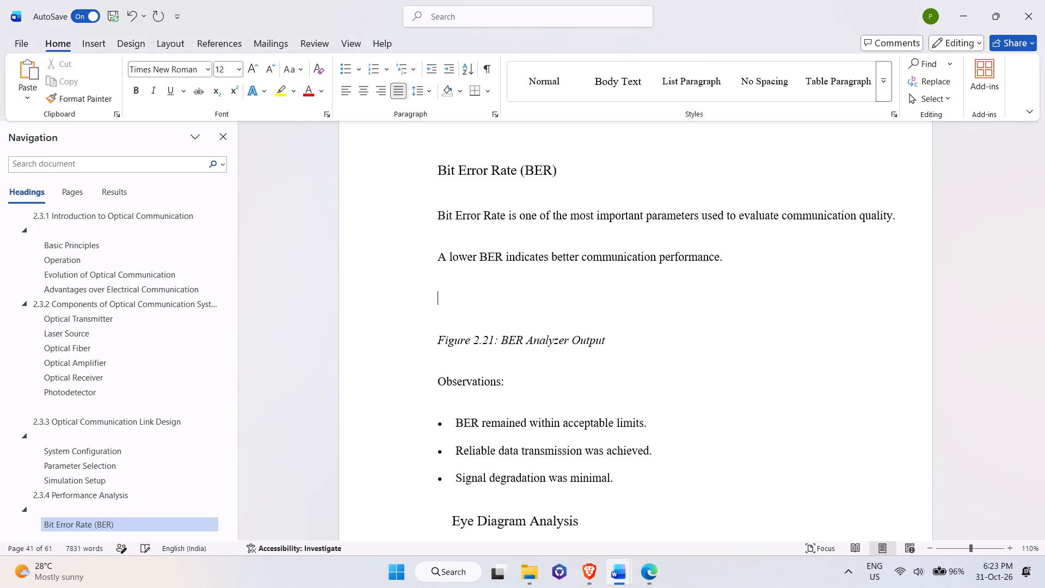
pyautogui.click(93, 45)
pyautogui.click(156, 83)
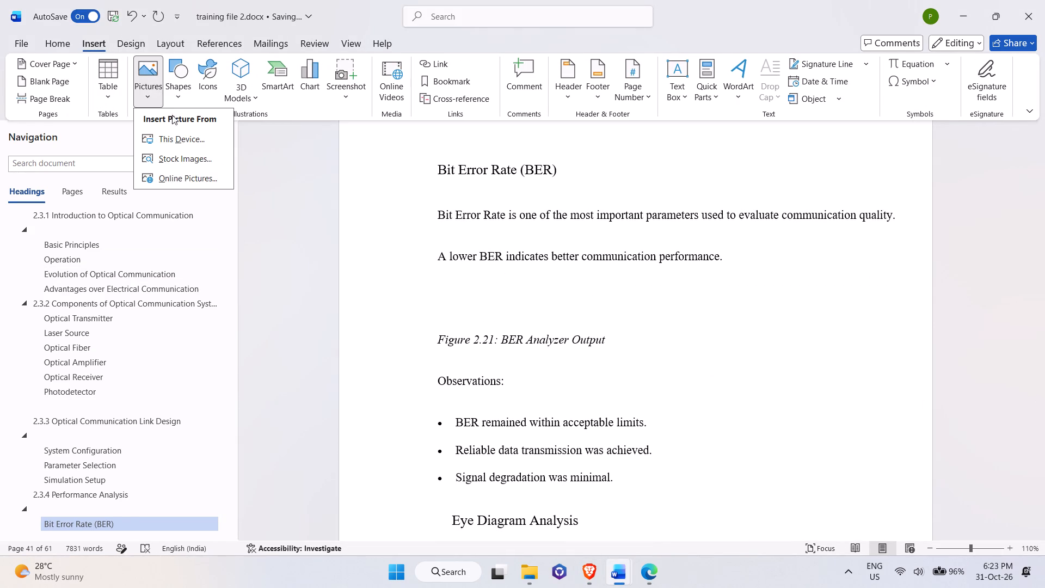
pyautogui.click(184, 137)
pyautogui.click(254, 133)
pyautogui.press('Return')
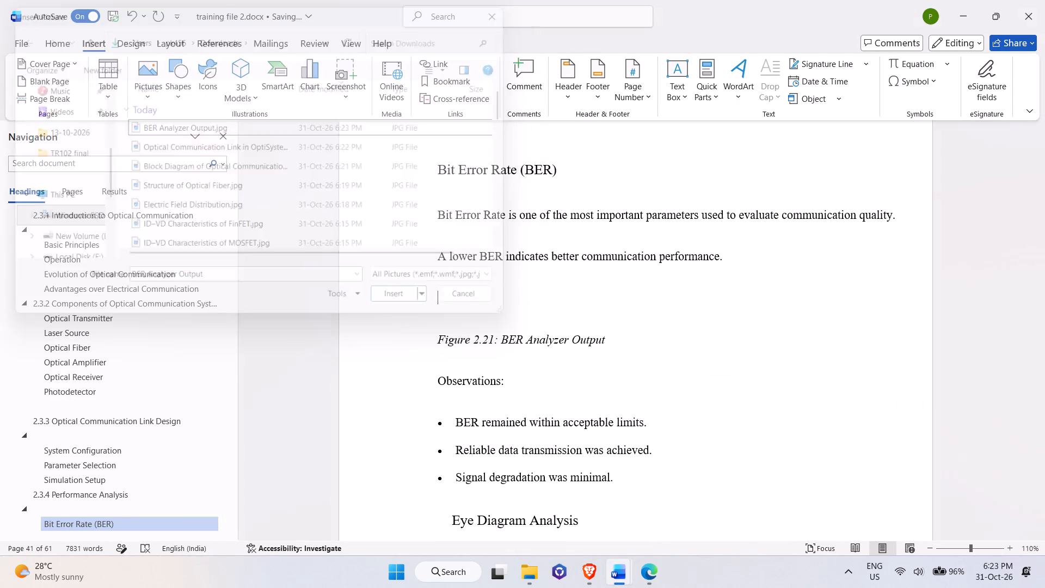
# Shrink the BER analyzer picture proportionally to about 3.06" high by 4.25" wide and center it.
pyautogui.scroll(-3, 662, 277)
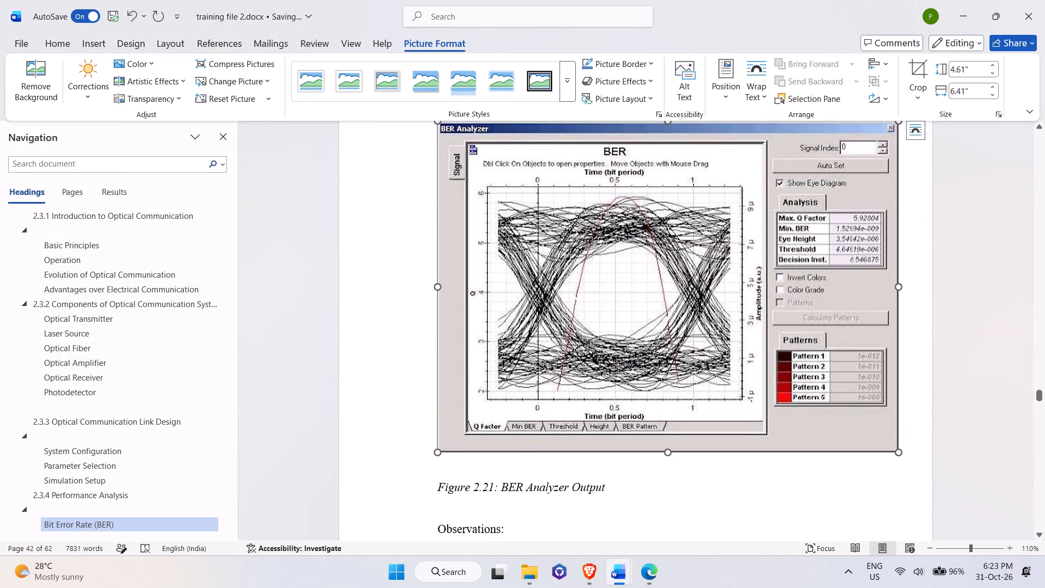
pyautogui.moveTo(900, 454); pyautogui.dragTo(743, 338)
pyautogui.scroll(3, 743, 338)
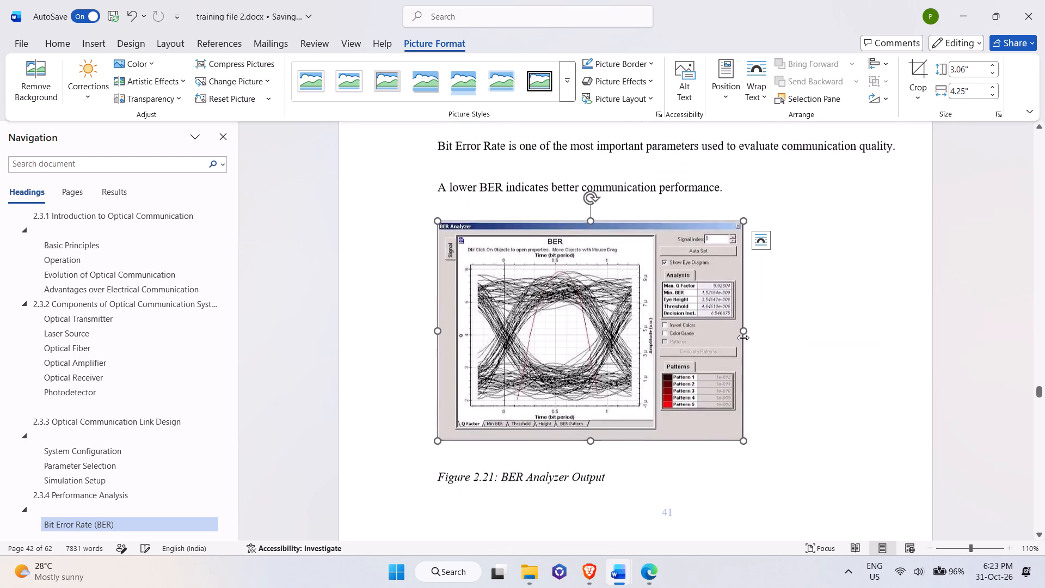
pyautogui.hotkey('ctrl', 'e')
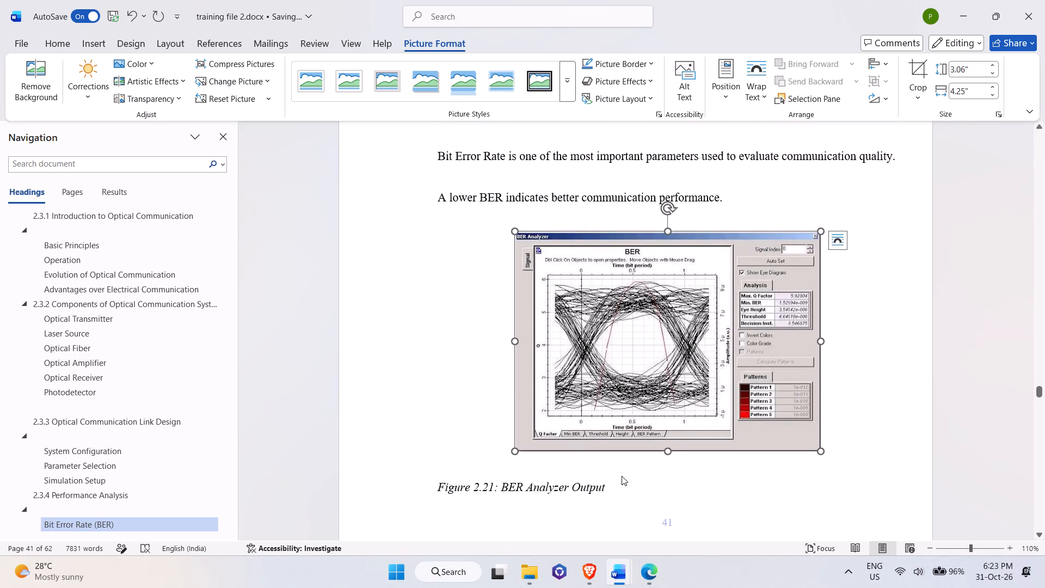
# Set the Figure 2.21 caption, "BER Analyzer Output", to font size 10 and center it.
pyautogui.moveTo(622, 489); pyautogui.dragTo(279, 474)
pyautogui.click(603, 492)
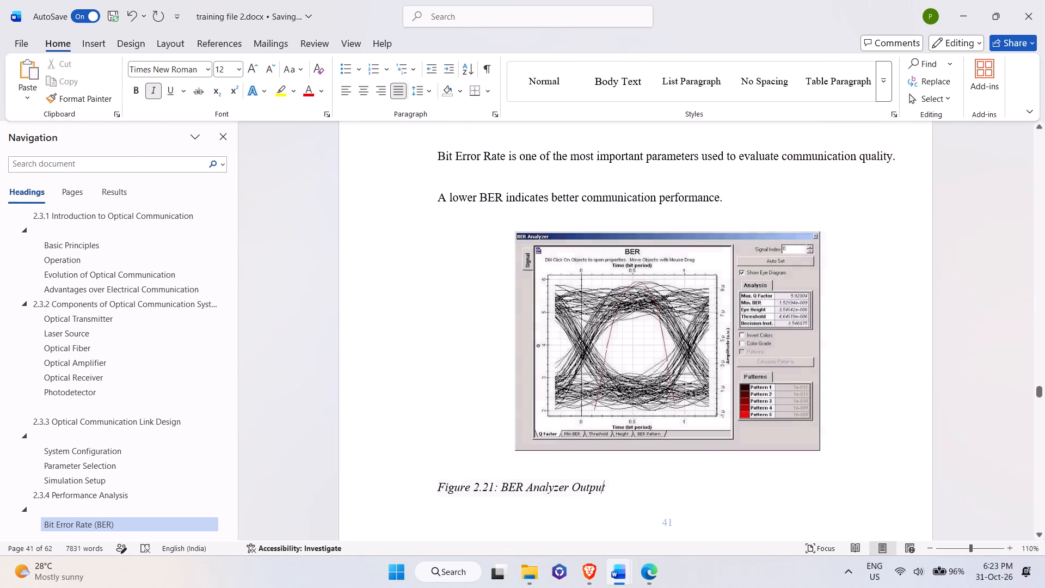
pyautogui.moveTo(603, 491); pyautogui.dragTo(509, 493)
pyautogui.click(651, 494)
pyautogui.moveTo(641, 494); pyautogui.dragTo(400, 493)
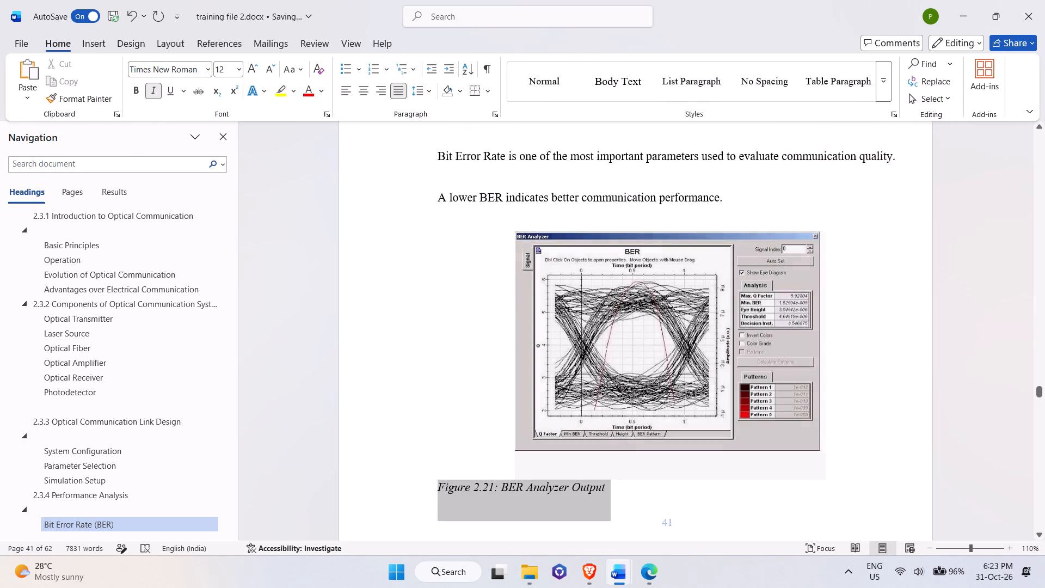
pyautogui.moveTo(400, 493); pyautogui.dragTo(401, 496)
pyautogui.doubleClick(265, 73)
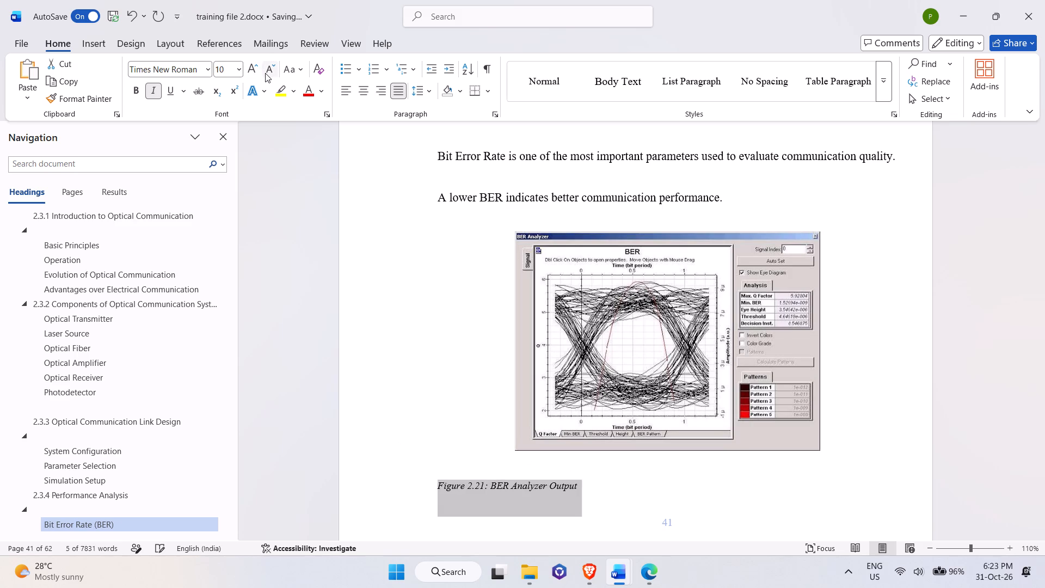
pyautogui.hotkey('ctrl', 'e')
# Copy the "Eye Diagram" title from the Figure 2.22 caption and switch to the Brave browser.
pyautogui.scroll(-3, 603, 360)
pyautogui.scroll(-12, 660, 386)
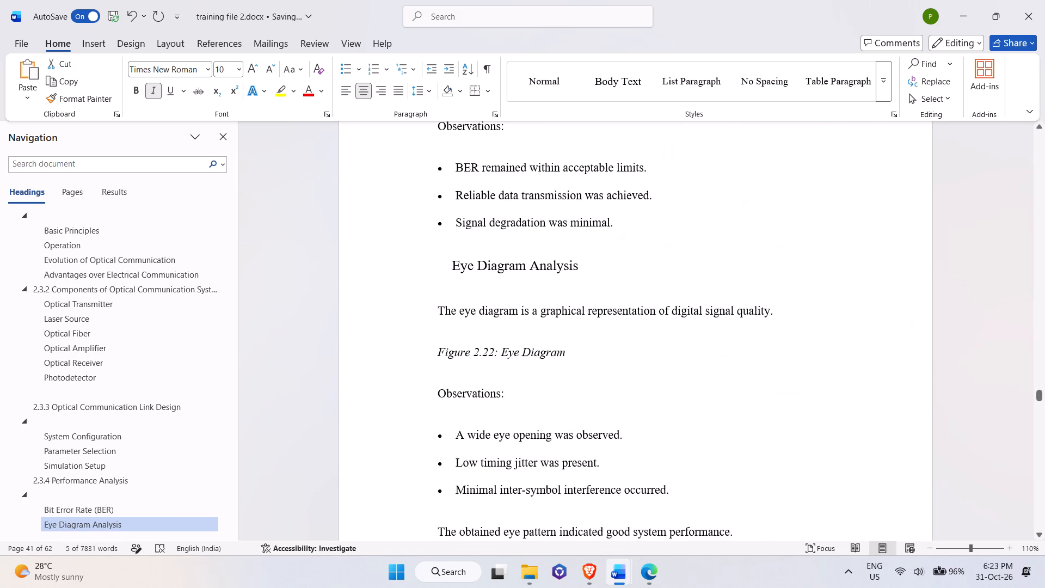
pyautogui.moveTo(505, 354); pyautogui.dragTo(513, 357)
pyautogui.moveTo(513, 357); pyautogui.dragTo(589, 360)
pyautogui.hotkey('ctrl', 'c')
pyautogui.hotkey('alt', 'Tab')
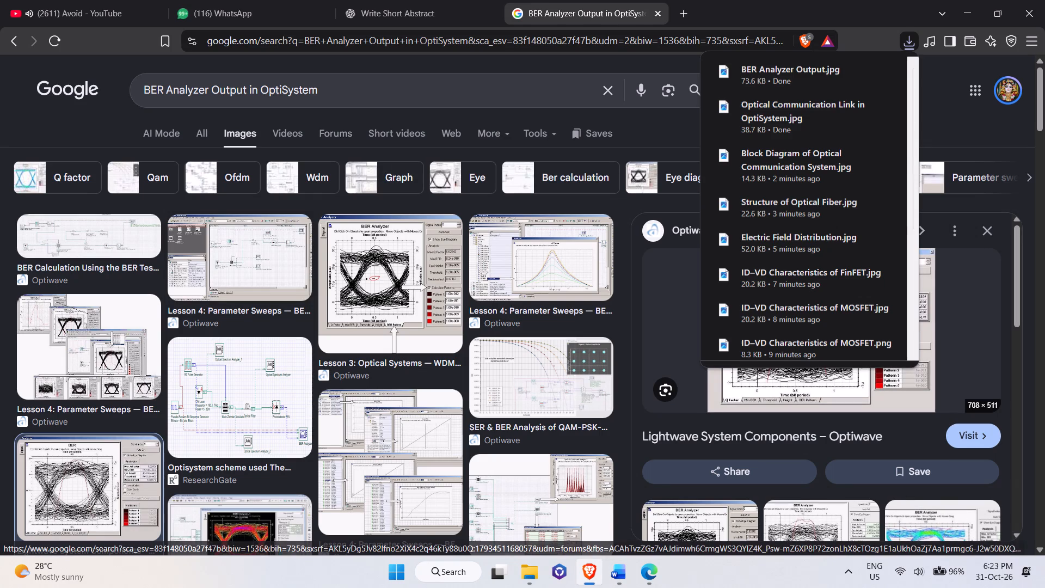
# Search Google Images for "Eye Diagram in OptiSystem".
pyautogui.moveTo(249, 89); pyautogui.dragTo(152, 88)
pyautogui.keyDown('ctrl'); pyautogui.moveTo(152, 88); pyautogui.dragTo(78, 73); pyautogui.keyUp('ctrl')
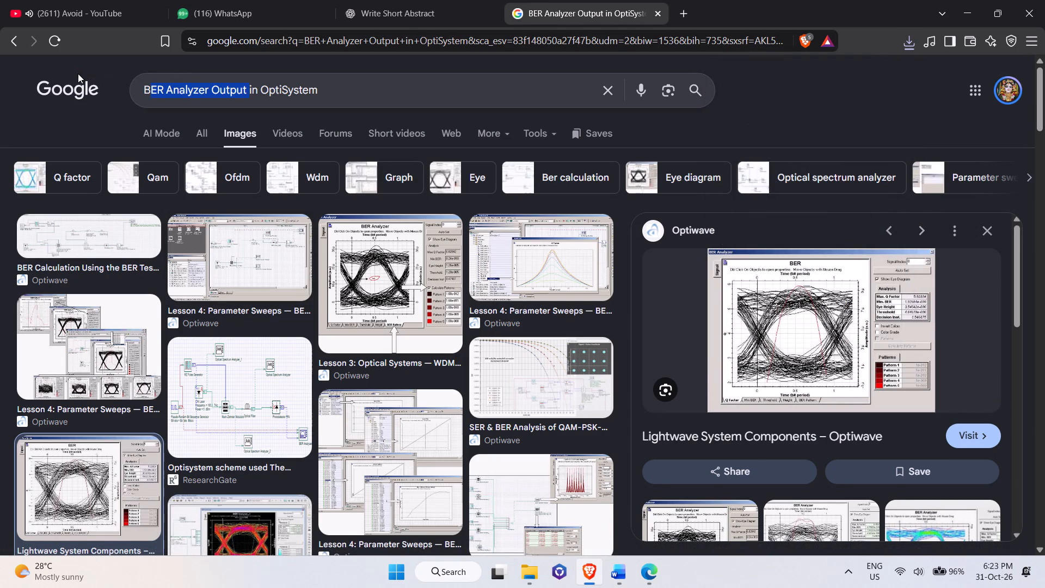
pyautogui.hotkey('ctrl', 'v')
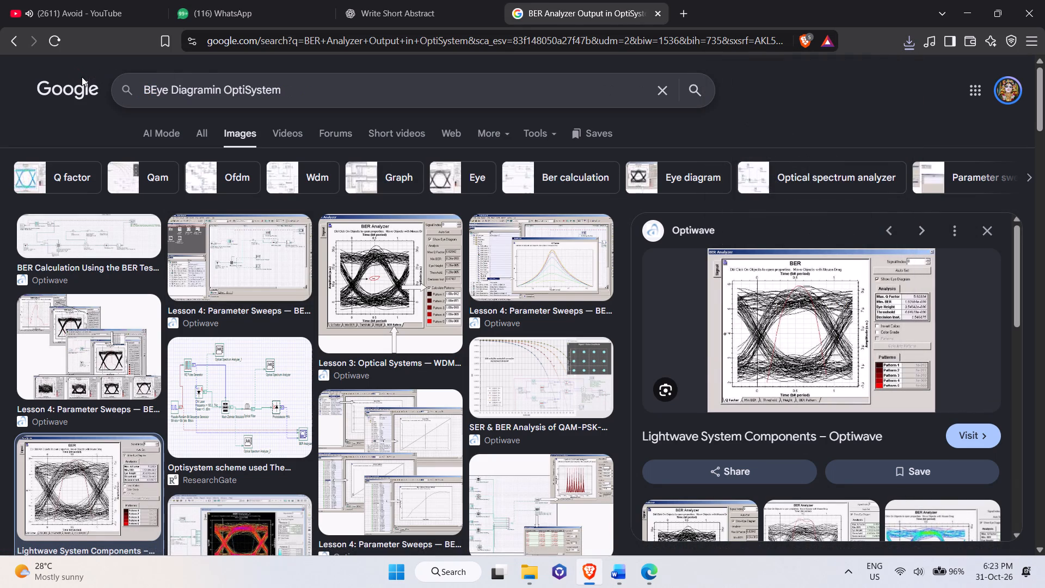
pyautogui.press('space')
pyautogui.press('Left')
pyautogui.press('Left')
pyautogui.press('Left')
pyautogui.press('Left')
pyautogui.press('Left')
pyautogui.press('Left')
pyautogui.press('Left')
pyautogui.press('Left')
pyautogui.press('Left')
pyautogui.press('Left')
pyautogui.press('Left')
pyautogui.press('Left')
pyautogui.press('Left')
pyautogui.press('Right')
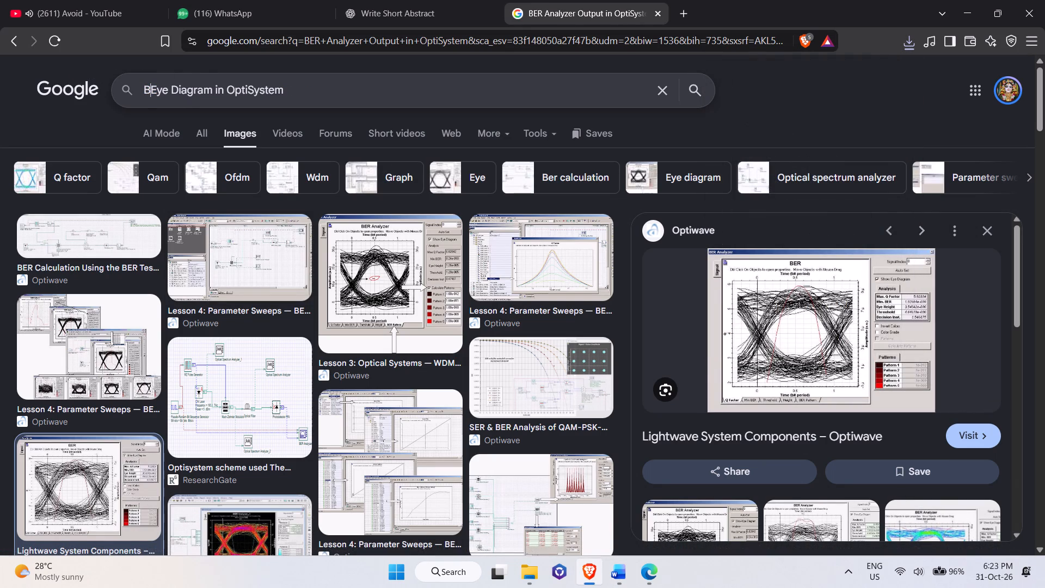
pyautogui.press('BackSpace')
pyautogui.press('Return')
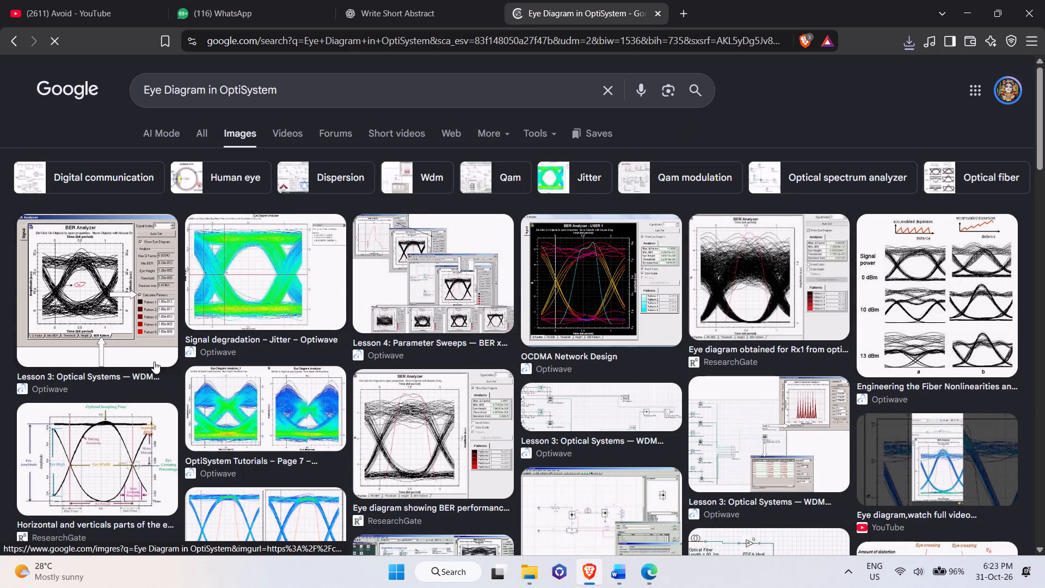
# Preview several eye diagram image results from different sources to compare candidates for Figure 2.22.
pyautogui.click(113, 302)
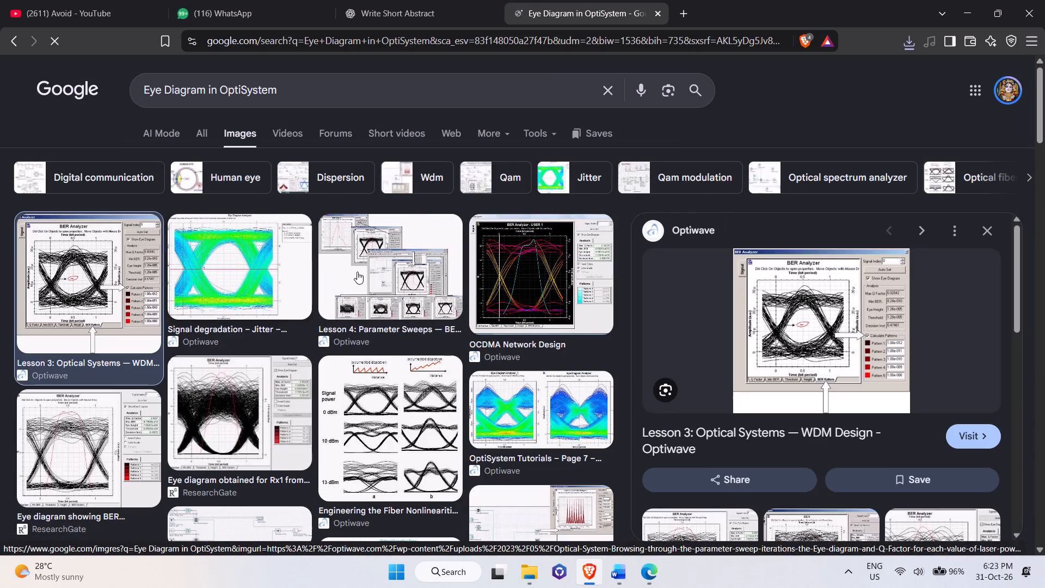
pyautogui.click(987, 234)
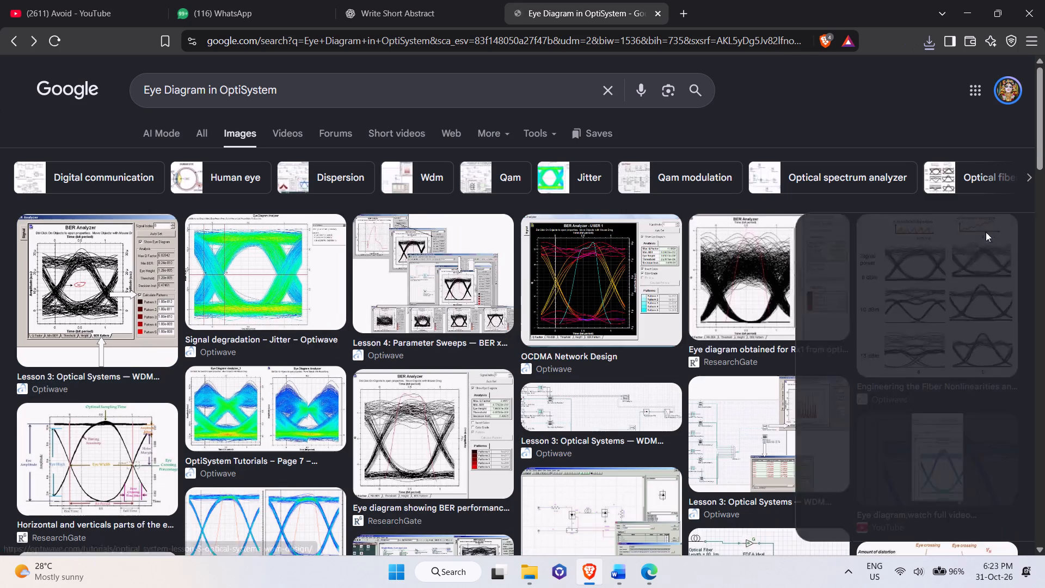
pyautogui.click(353, 389)
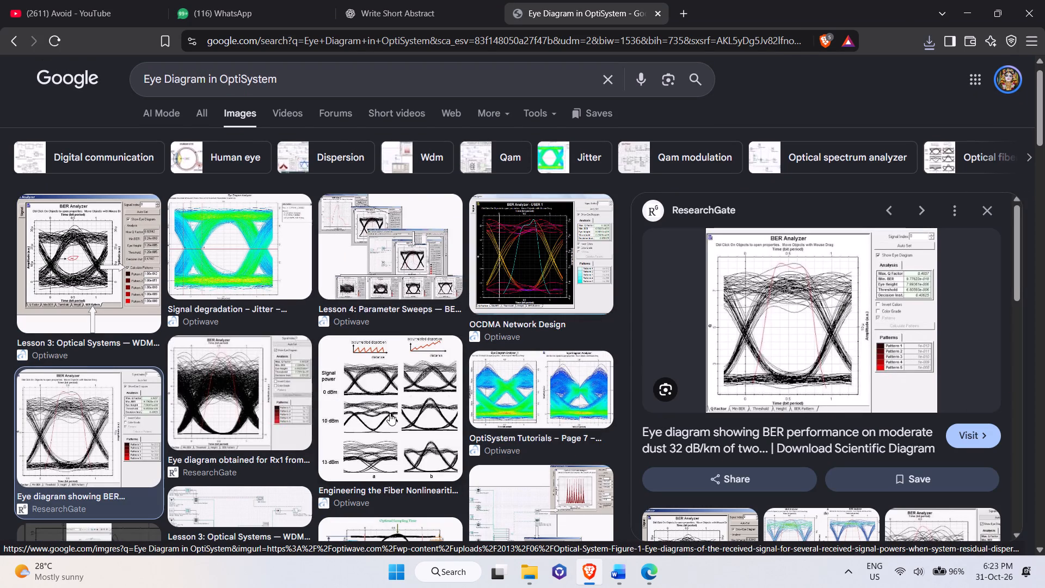
pyautogui.scroll(-1, 485, 388)
pyautogui.click(562, 327)
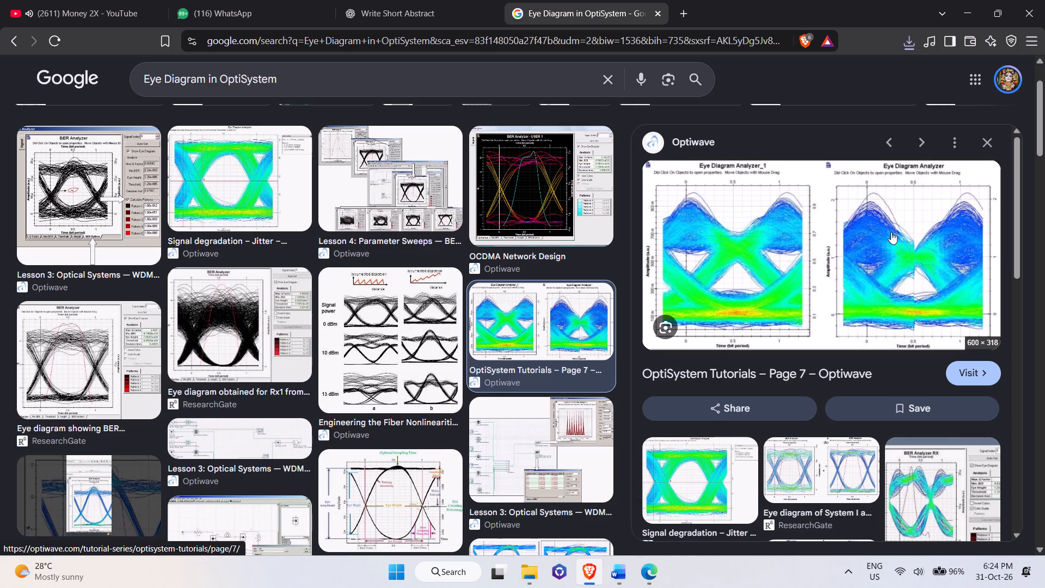
pyautogui.click(987, 133)
pyautogui.scroll(-4, 593, 352)
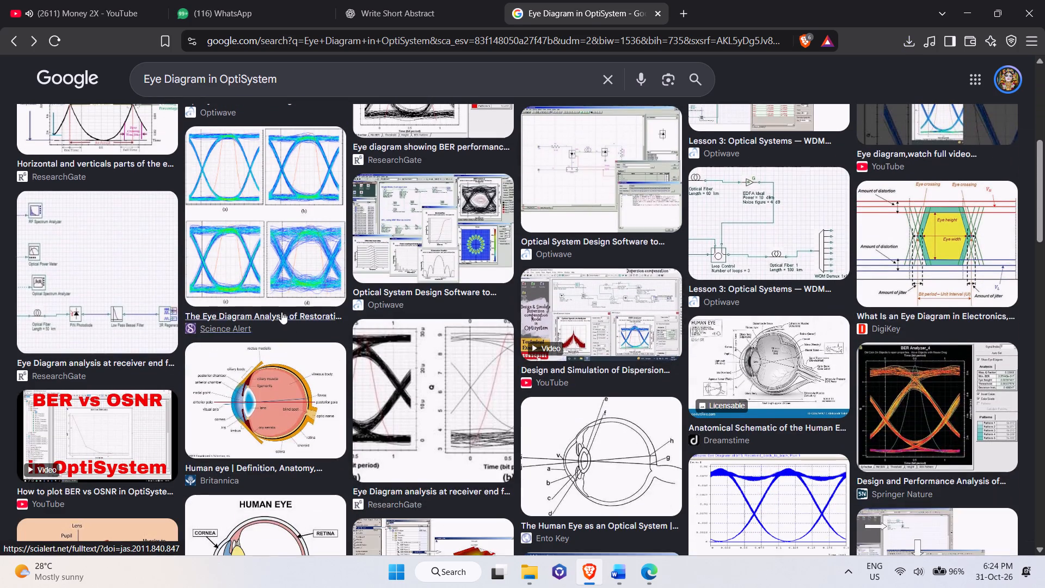
pyautogui.click(269, 280)
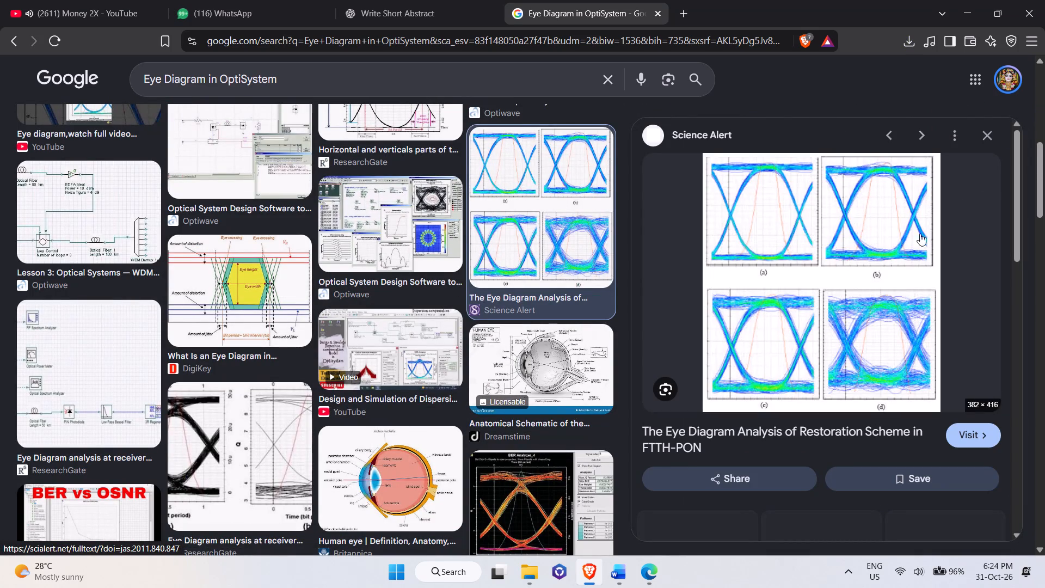
pyautogui.click(999, 139)
pyautogui.scroll(-3, 665, 358)
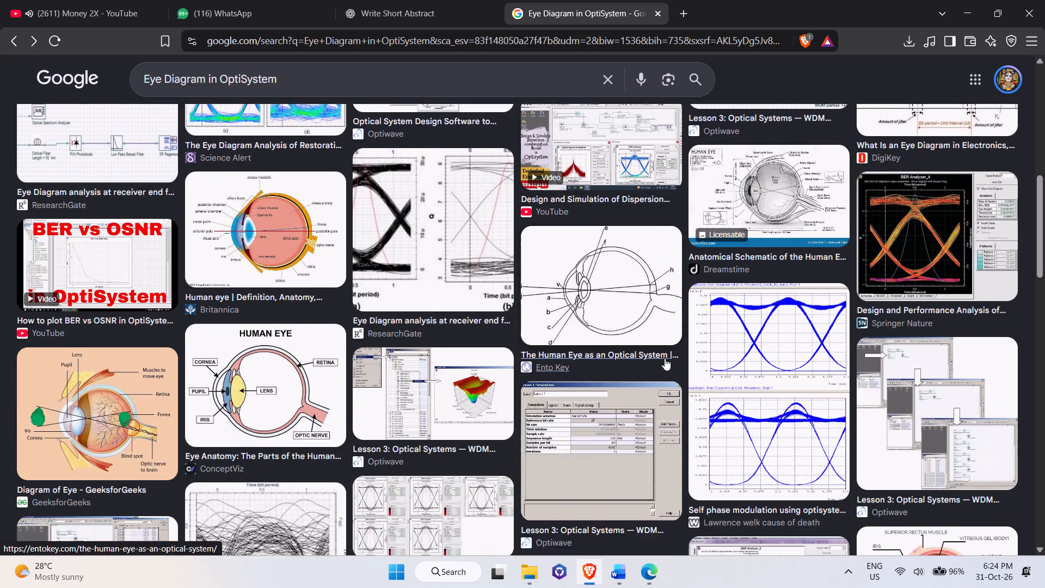
pyautogui.click(927, 202)
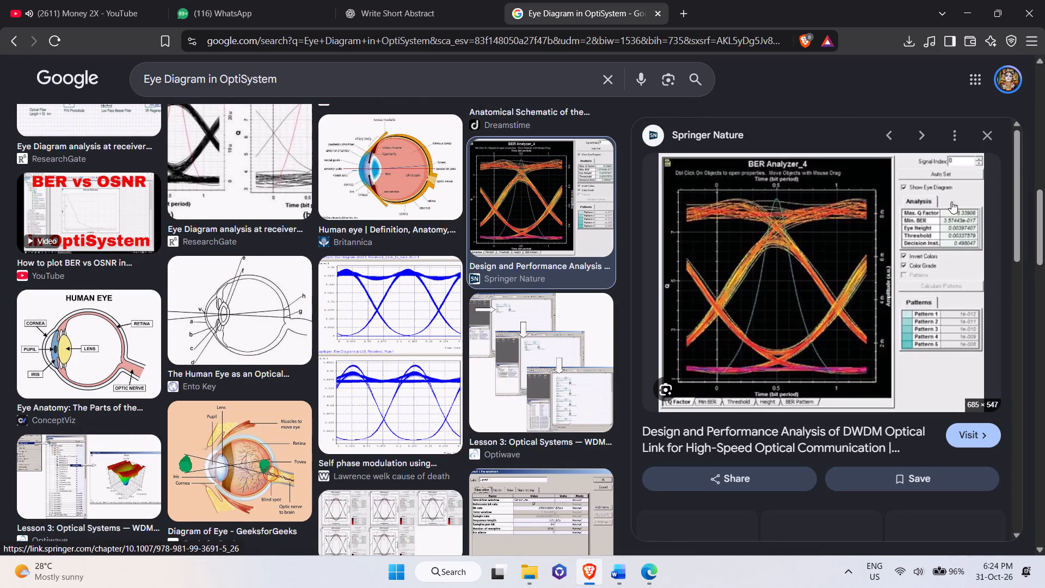
pyautogui.click(978, 138)
pyautogui.scroll(-2, 739, 342)
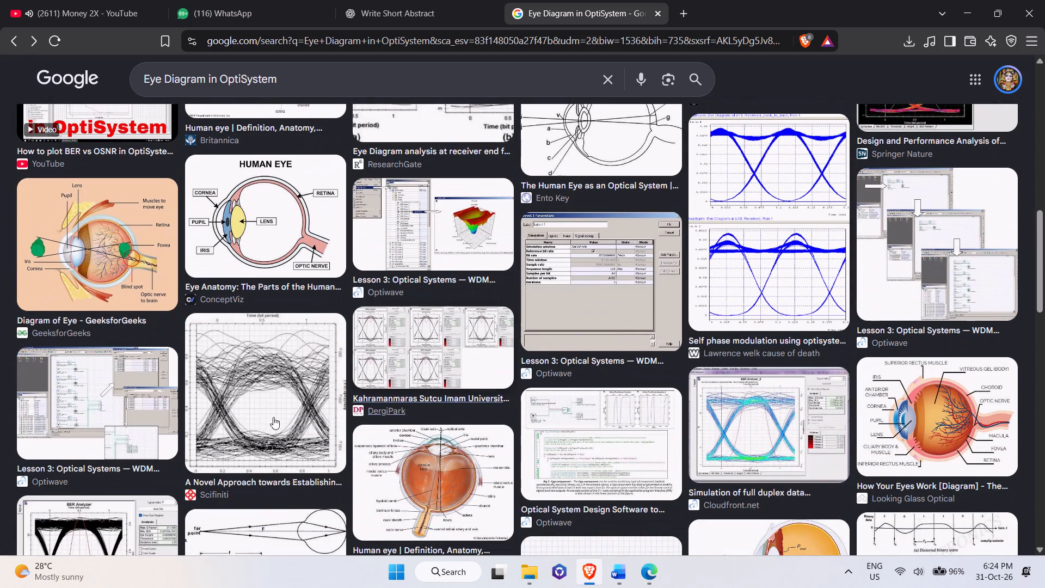
pyautogui.click(307, 393)
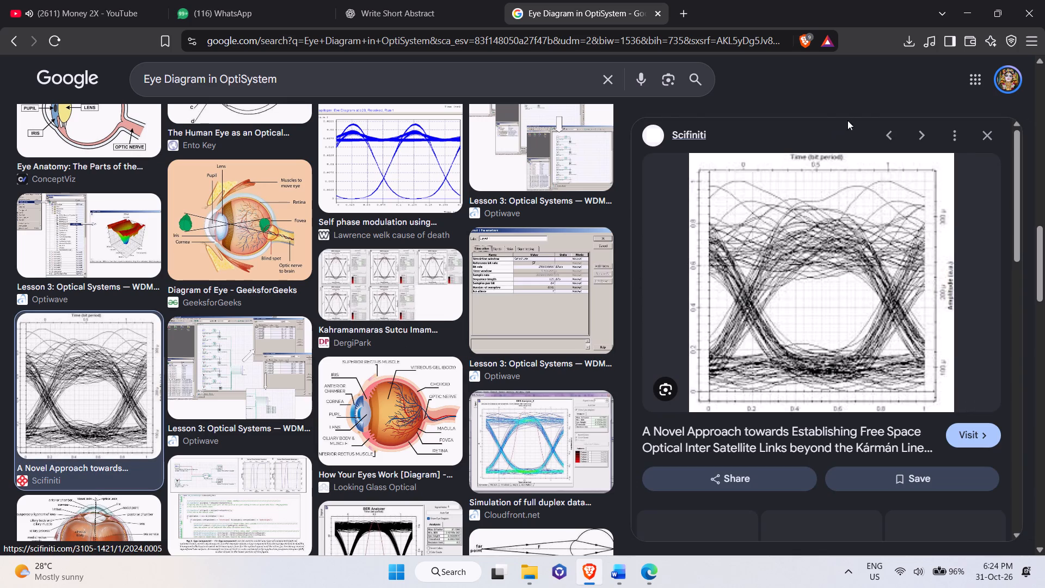
pyautogui.click(997, 133)
pyautogui.scroll(6, 443, 327)
pyautogui.scroll(3, 175, 378)
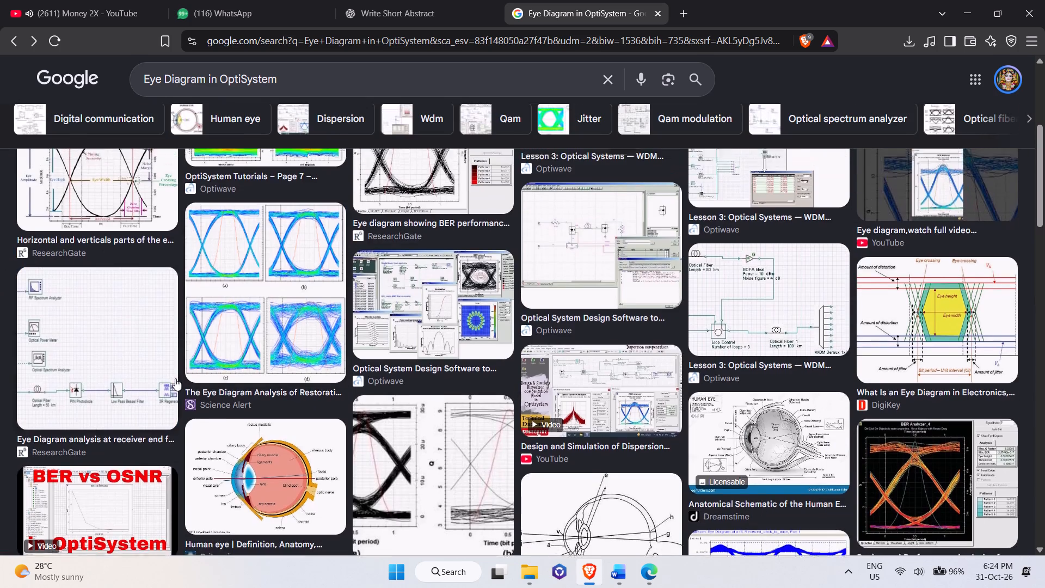
pyautogui.scroll(8, 175, 378)
pyautogui.click(133, 321)
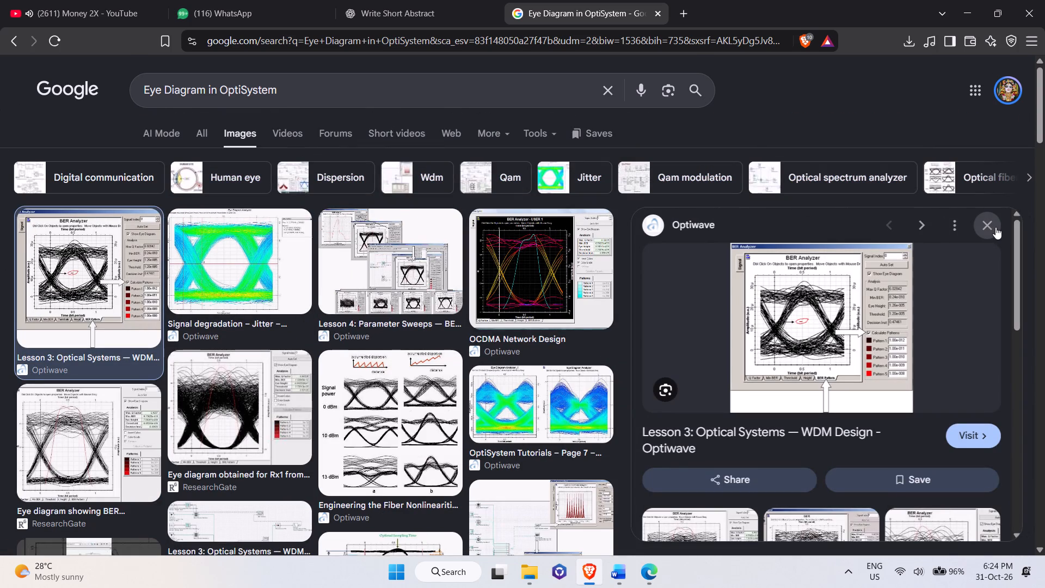
pyautogui.click(995, 227)
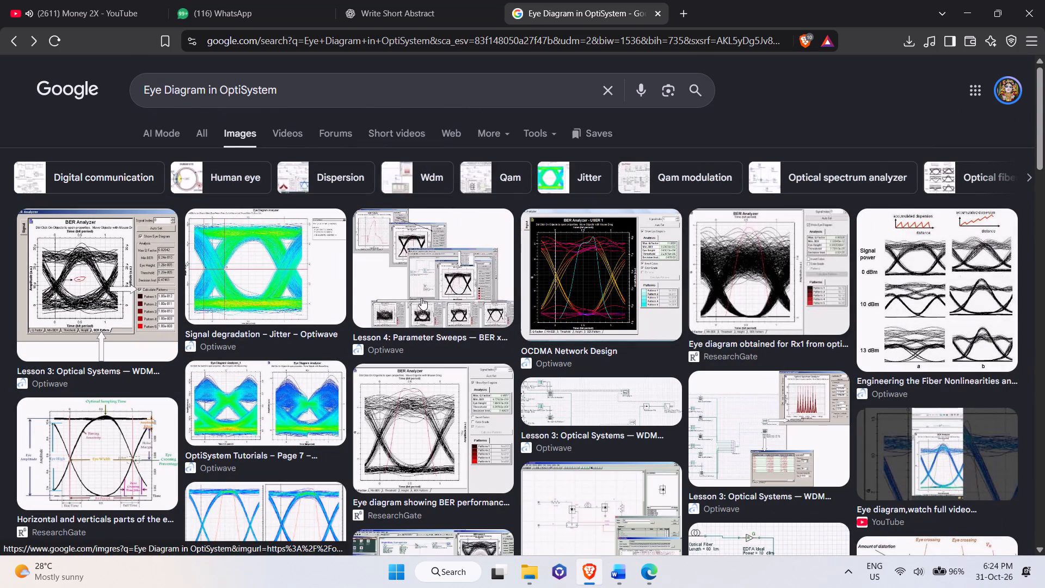
pyautogui.click(780, 285)
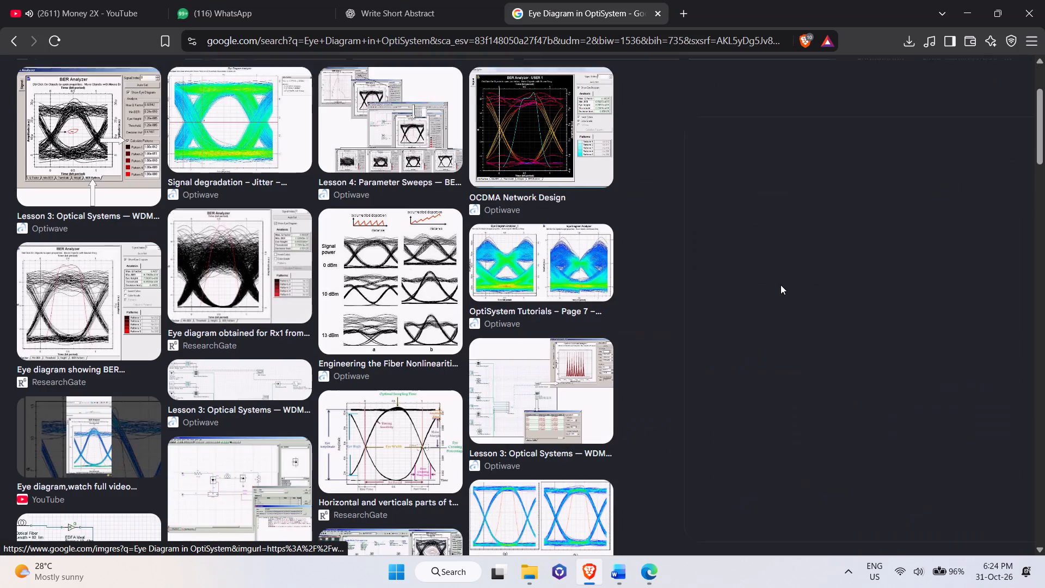
pyautogui.click(994, 130)
pyautogui.scroll(-1, 144, 439)
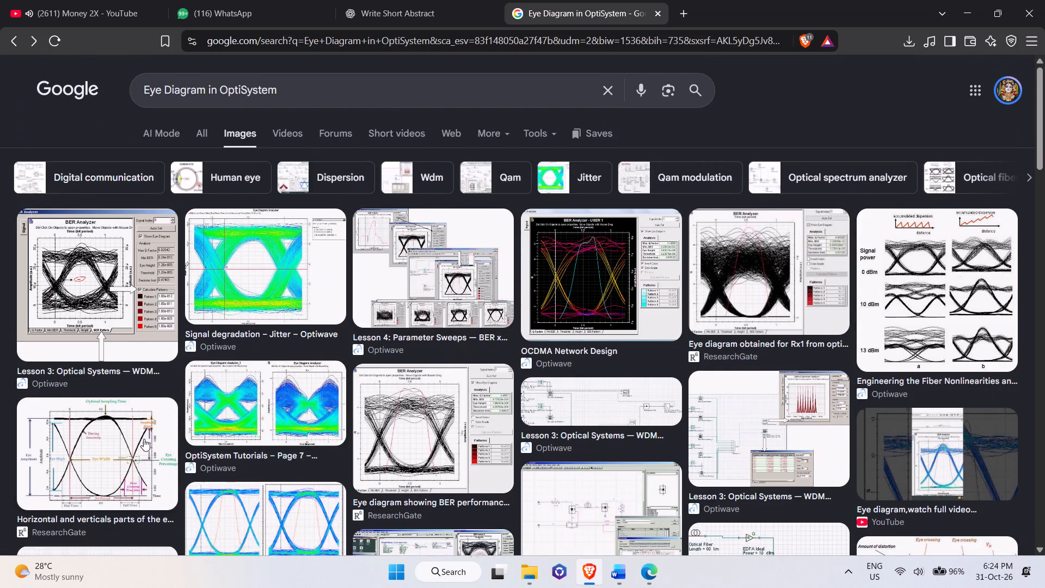
pyautogui.scroll(-3, 306, 353)
# Switch the YouTube playback to the song "Hair" by Karan Aujla and return to the image results.
pyautogui.click(44, 0)
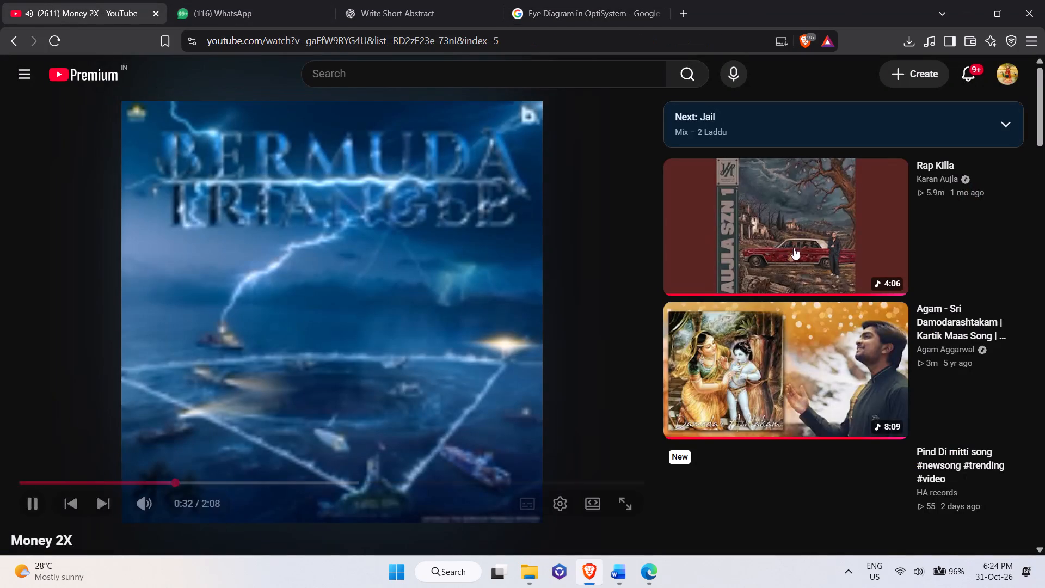
pyautogui.scroll(-4, 844, 313)
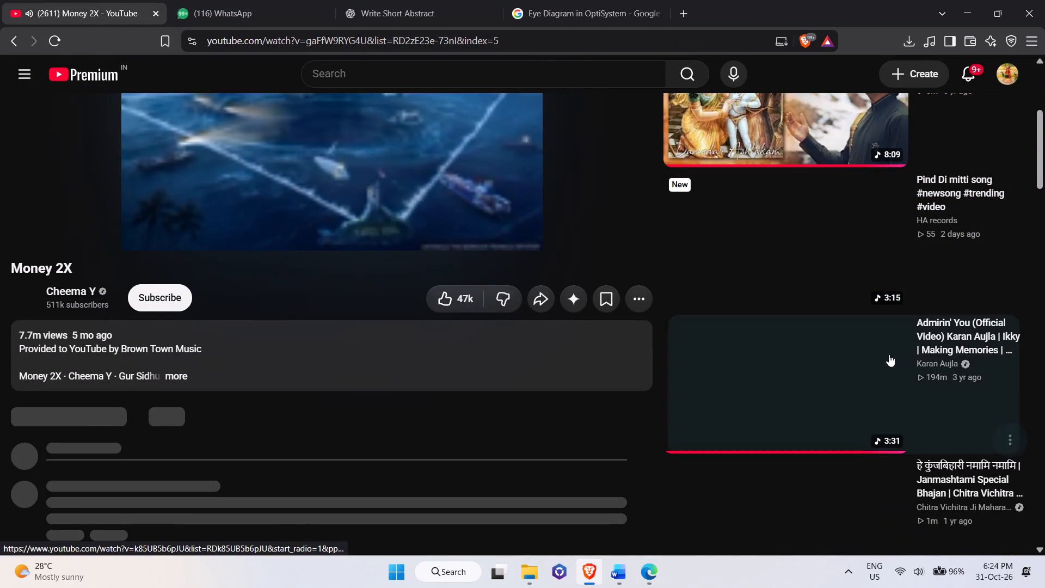
pyautogui.scroll(-5, 920, 396)
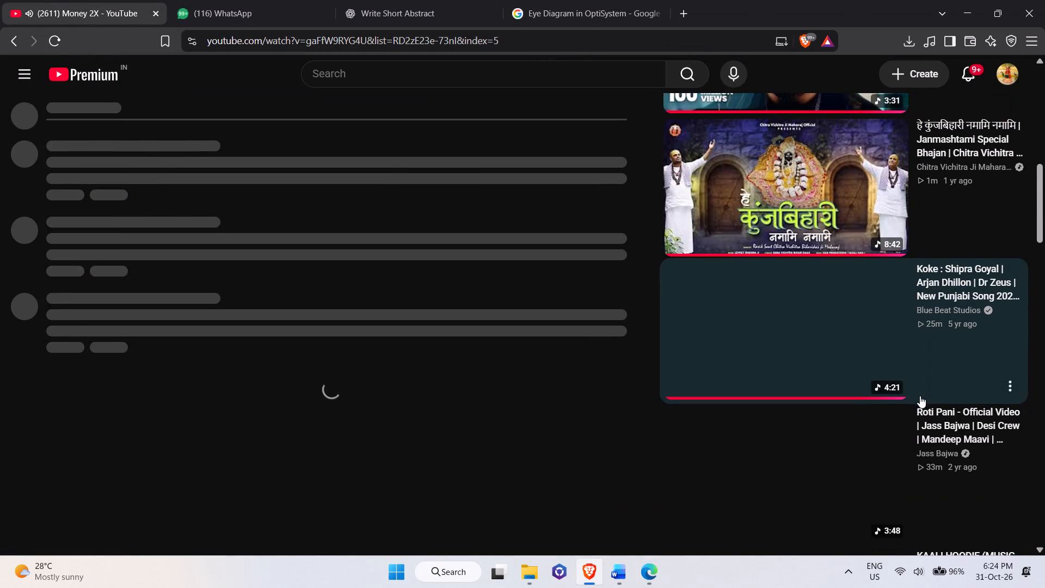
pyautogui.scroll(-3, 930, 342)
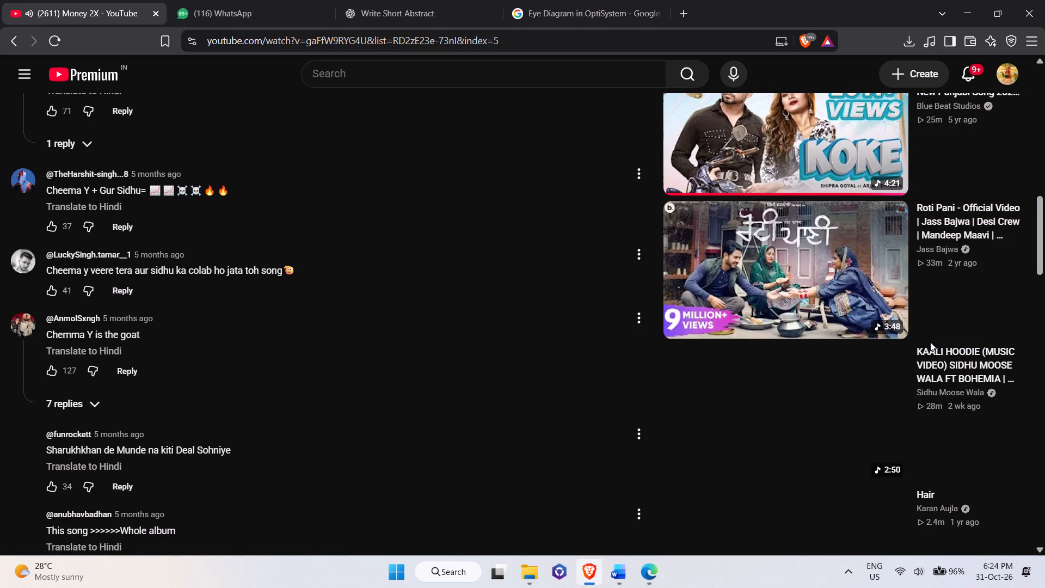
pyautogui.scroll(-4, 943, 395)
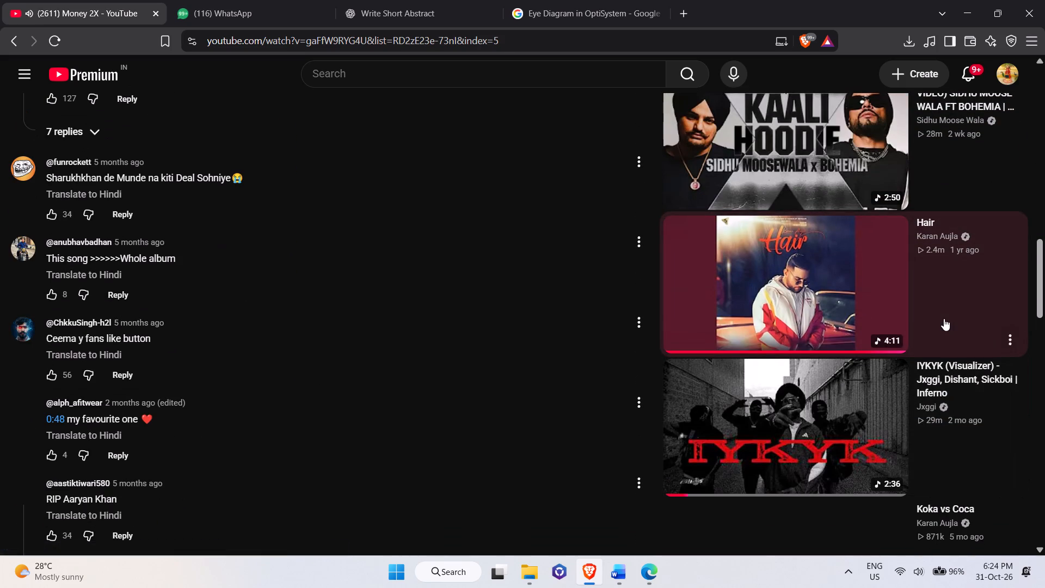
pyautogui.click(943, 319)
pyautogui.click(538, 0)
# Save ResearchGate's "Eye diagram showing BER performance on moderate dust" image as "Eye Diagram" and return to the report in Word.
pyautogui.scroll(-4, 485, 419)
pyautogui.click(440, 262)
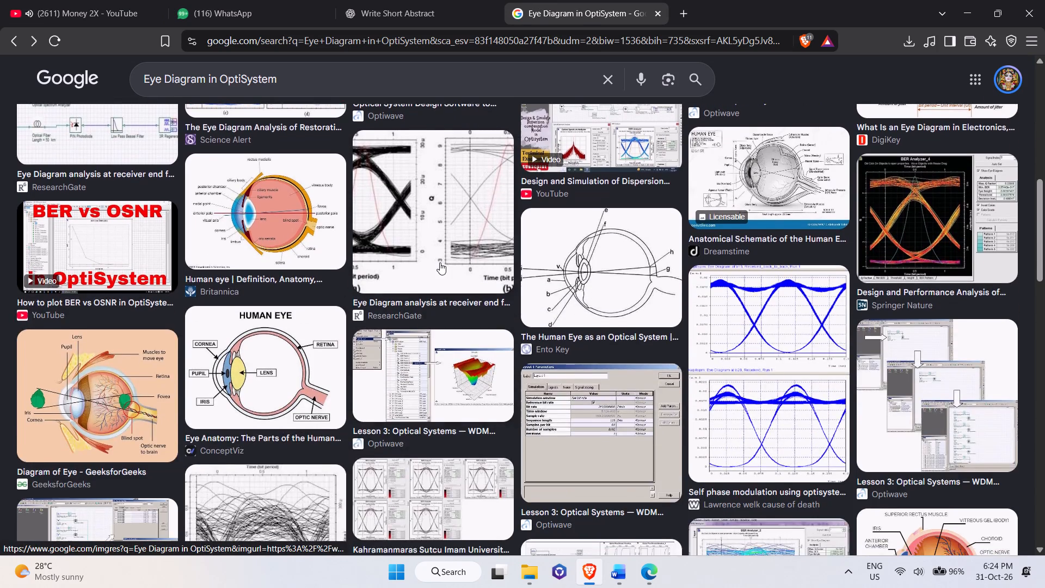
pyautogui.click(986, 144)
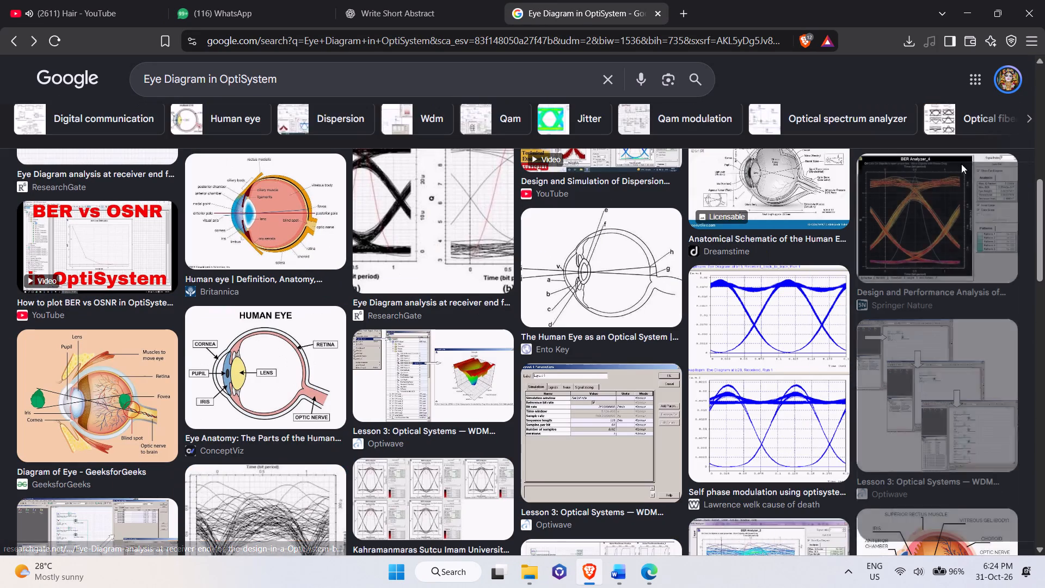
pyautogui.scroll(-2, 485, 487)
pyautogui.scroll(-2, 875, 420)
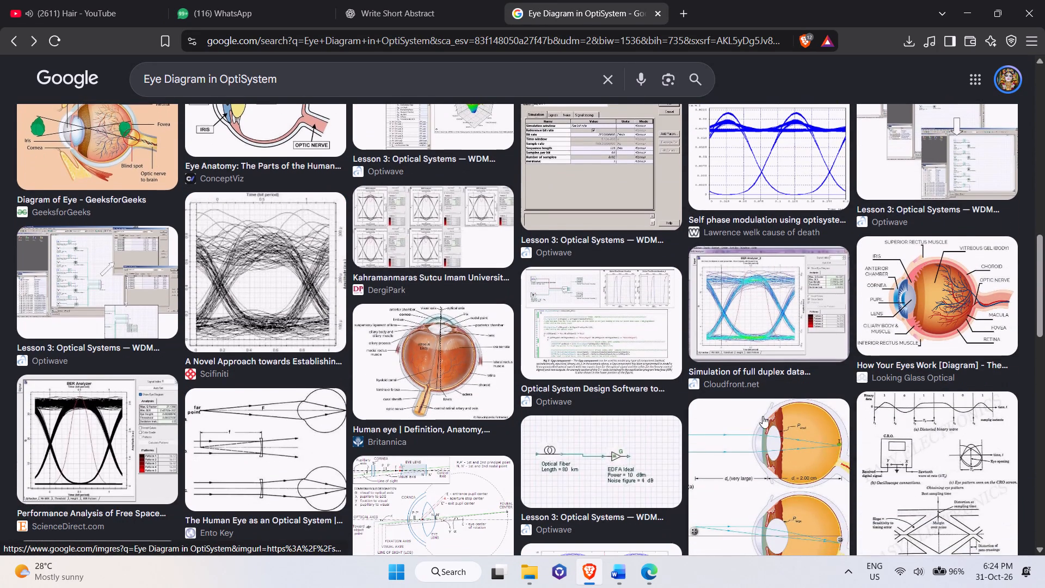
pyautogui.scroll(-3, 459, 427)
pyautogui.scroll(20, 459, 427)
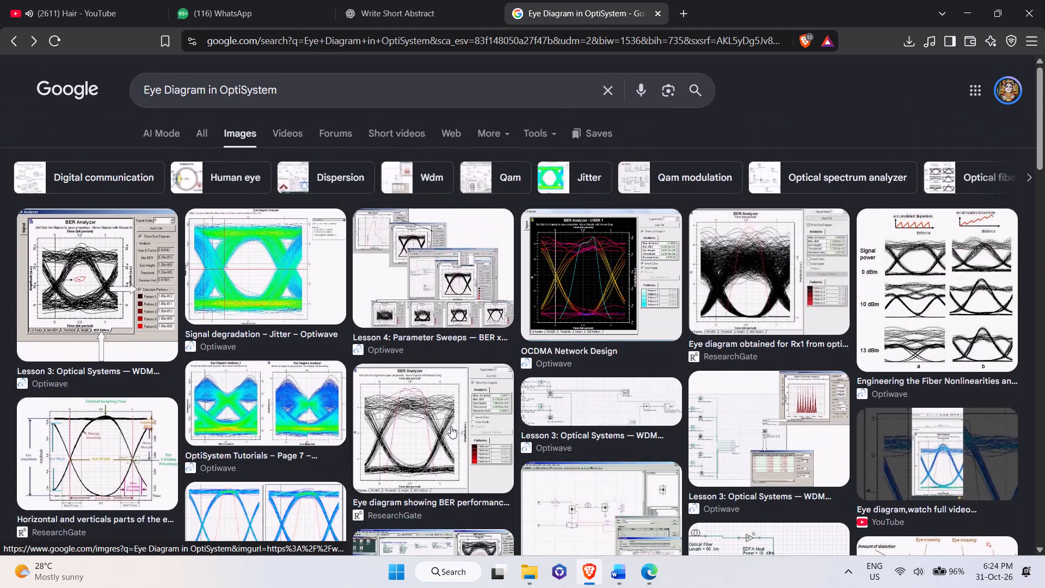
pyautogui.click(426, 426)
pyautogui.rightClick(783, 330)
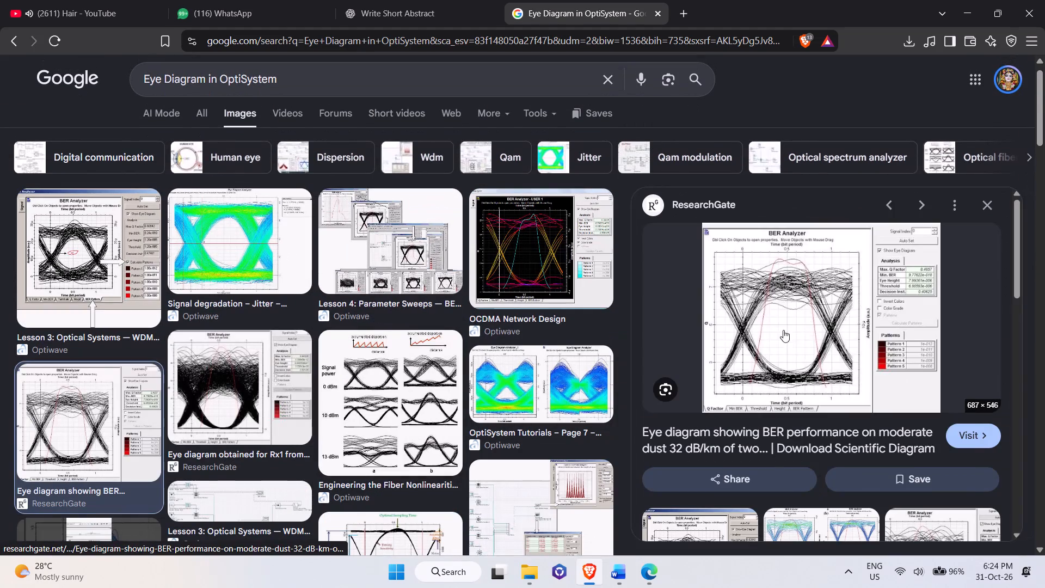
pyautogui.click(837, 411)
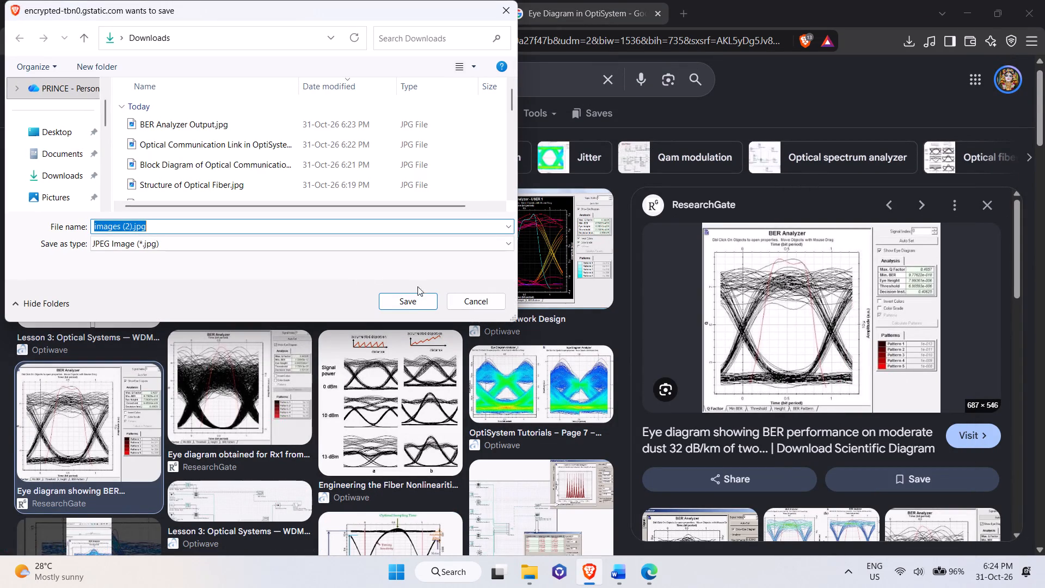
pyautogui.hotkey('ctrl', 'v')
pyautogui.press('Return')
pyautogui.hotkey('alt', 'Tab')
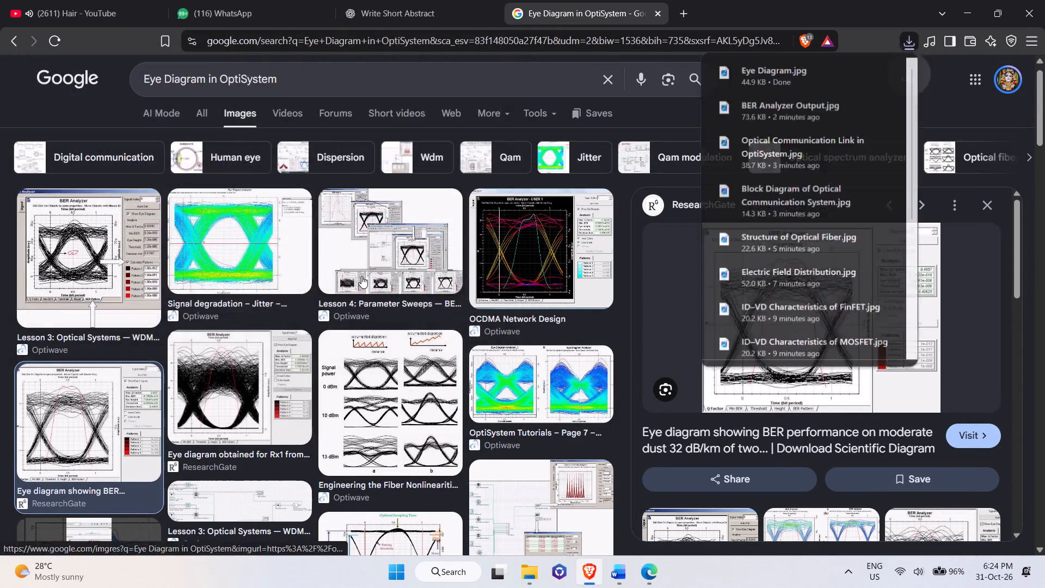
# Insert the saved Eye Diagram picture from the device on a new line above the Figure 2.22 caption.
pyautogui.click(841, 320)
pyautogui.press('Return')
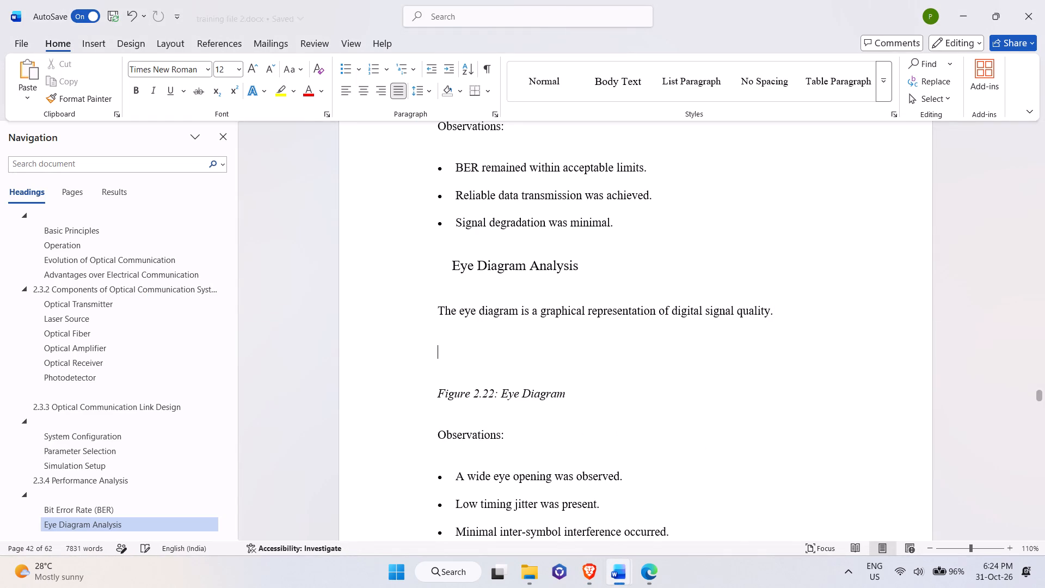
pyautogui.click(87, 34)
pyautogui.click(156, 88)
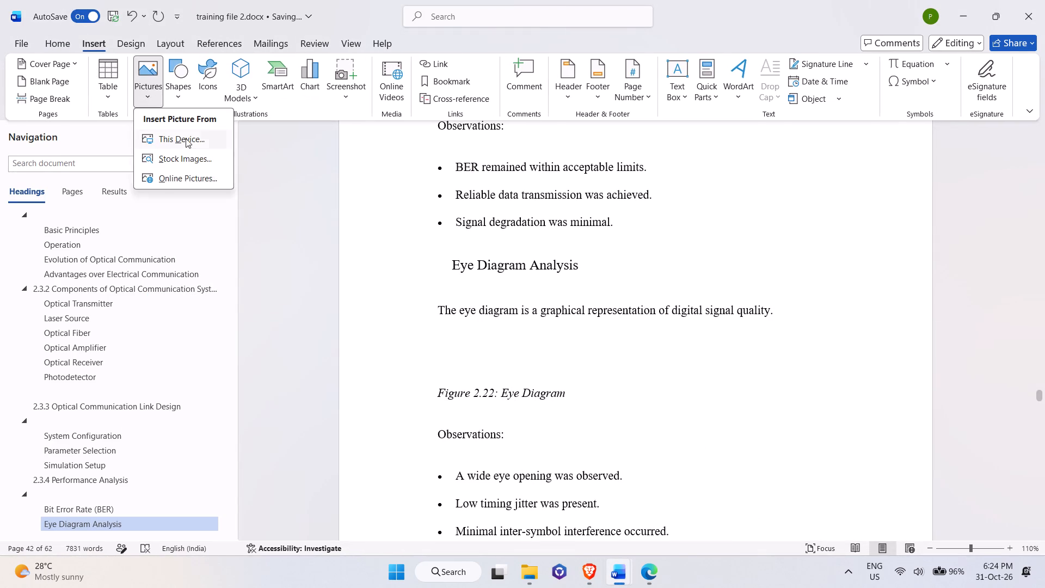
pyautogui.click(187, 145)
pyautogui.click(187, 131)
pyautogui.press('Return')
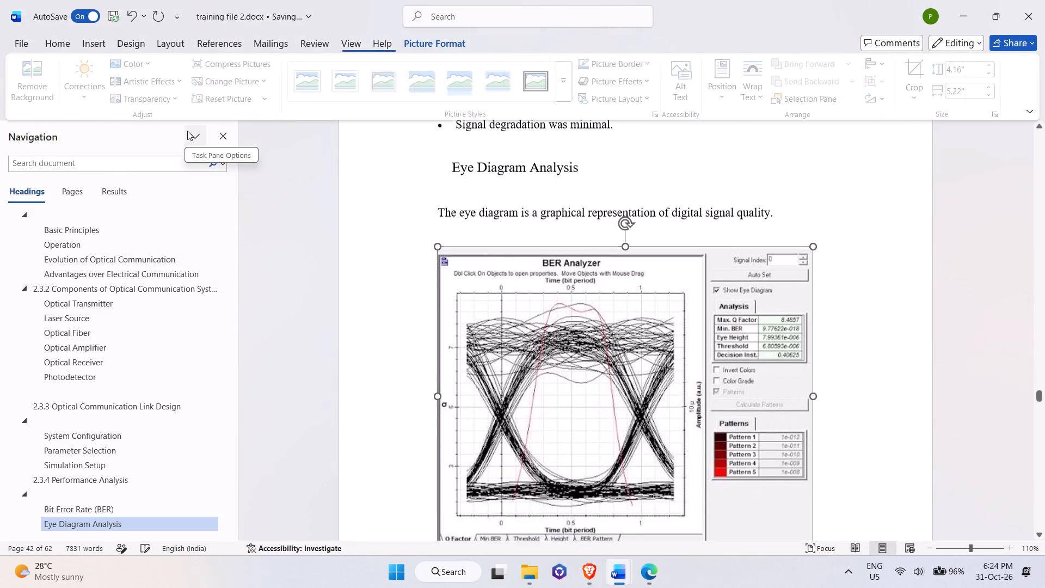
# Center the eye diagram image and shrink it proportionally to a little over half the text width.
pyautogui.scroll(-3, 606, 339)
pyautogui.moveTo(813, 424); pyautogui.dragTo(727, 369)
pyautogui.hotkey('ctrl', 'e')
pyautogui.moveTo(821, 370); pyautogui.dragTo(795, 352)
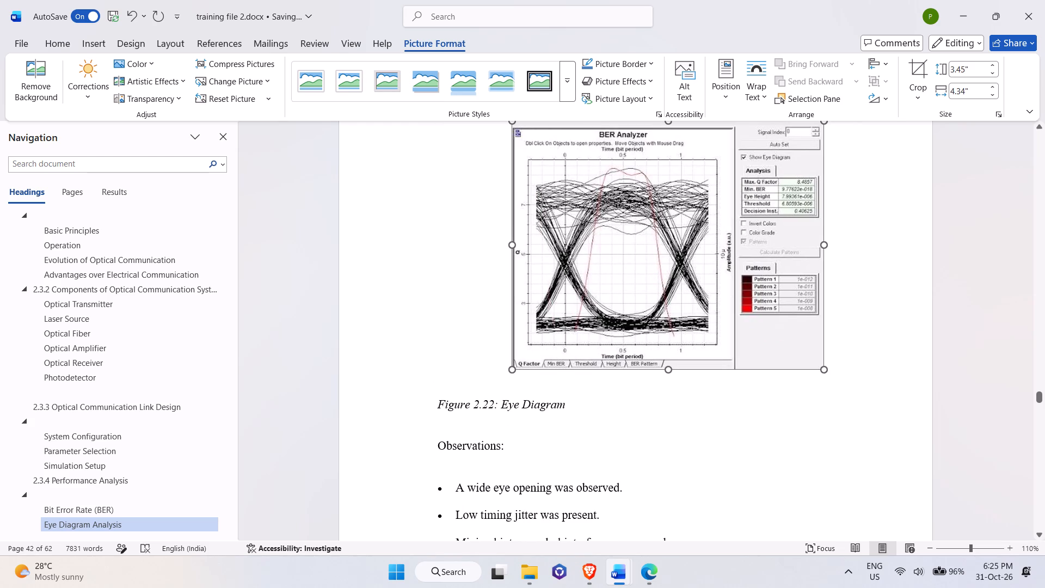
pyautogui.moveTo(795, 352); pyautogui.dragTo(782, 344)
pyautogui.click(779, 311)
pyautogui.scroll(2, 817, 341)
pyautogui.click(728, 369)
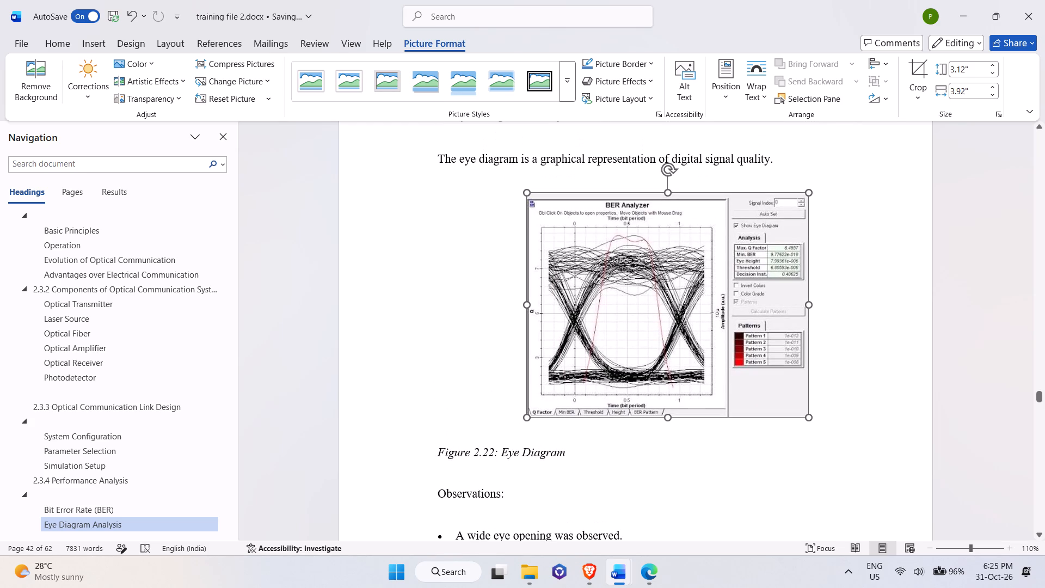
pyautogui.moveTo(810, 418); pyautogui.dragTo(777, 403)
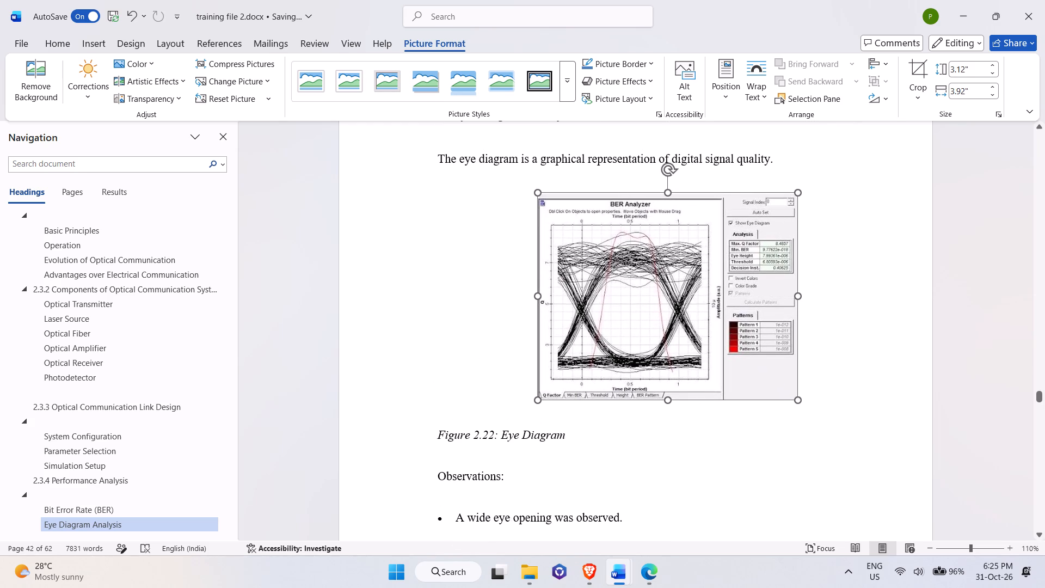
pyautogui.moveTo(777, 403); pyautogui.dragTo(779, 405)
# Center the caption "Figure 2.22: Eye Diagram", reduce its font size to 10, and save the report.
pyautogui.moveTo(600, 448); pyautogui.dragTo(293, 435)
pyautogui.hotkey('ctrl', 'e')
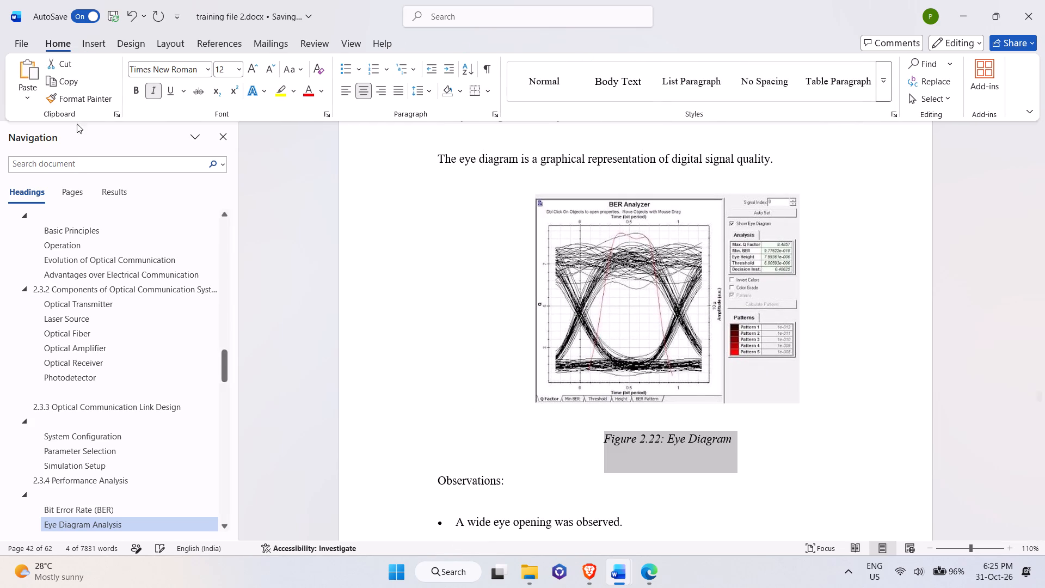
pyautogui.doubleClick(270, 64)
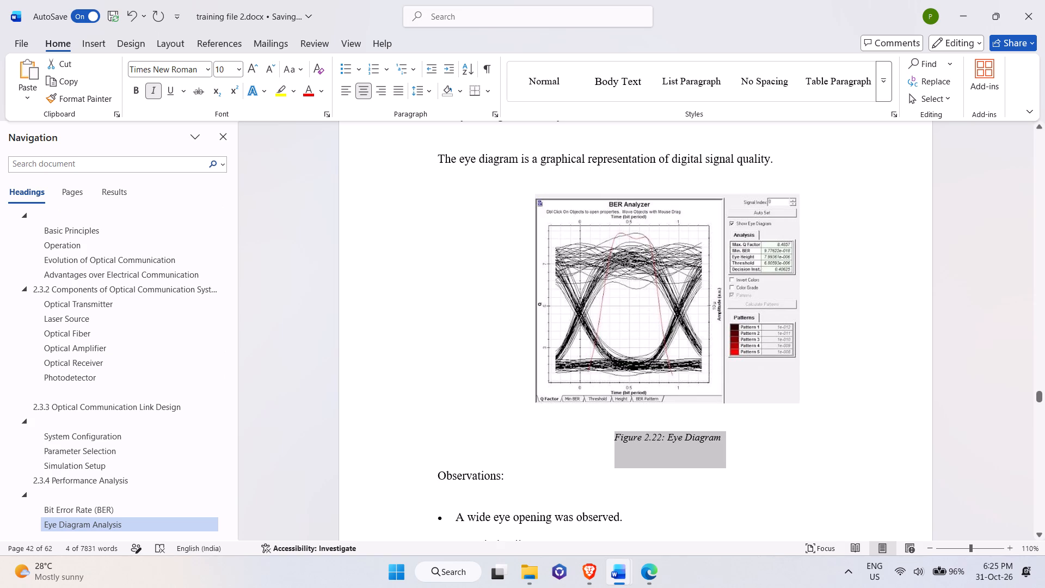
pyautogui.hotkey('ctrl', 's')
# Review the report from Eye Diagram Analysis through Chapter 3's antenna design parameters to locate the next figure caption needing an image.
pyautogui.scroll(-6, 769, 387)
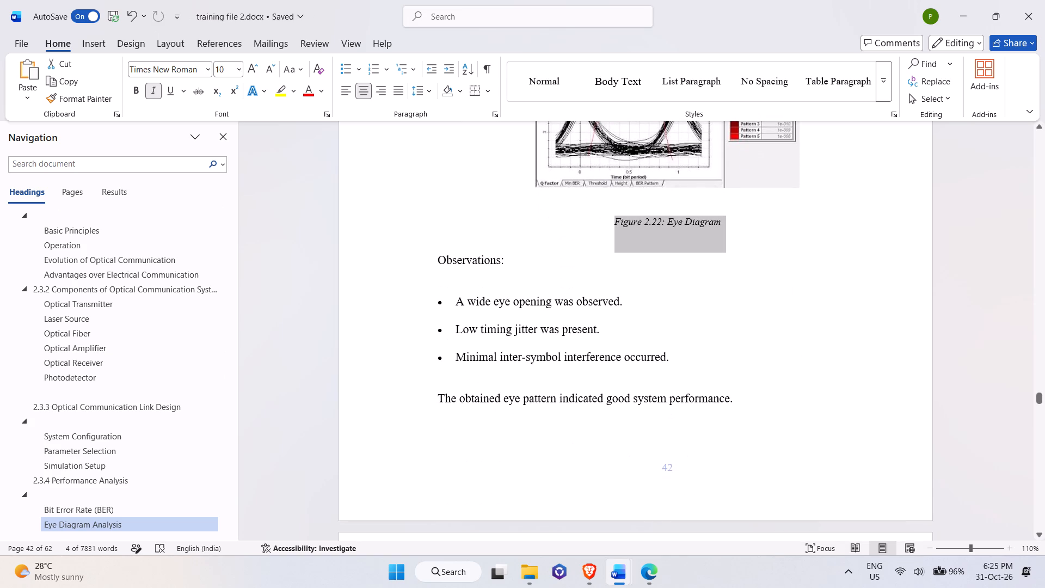
pyautogui.scroll(-2, 634, 344)
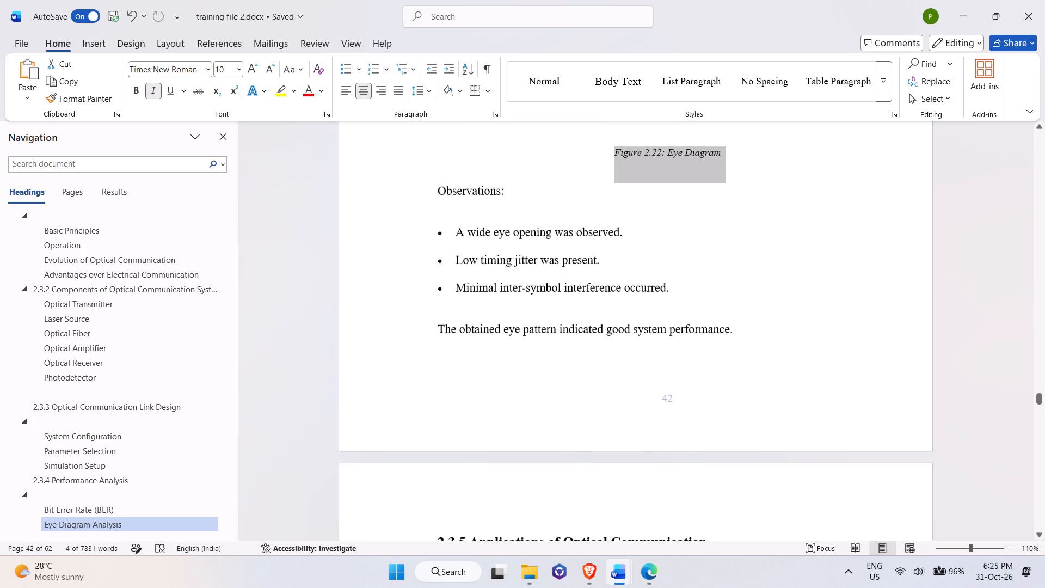
pyautogui.scroll(-7, 634, 344)
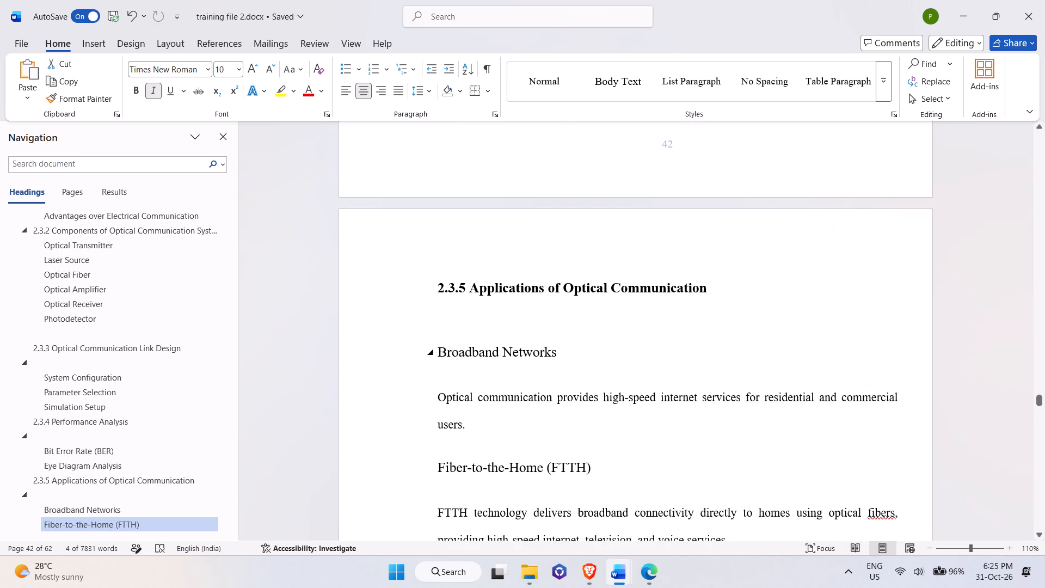
pyautogui.scroll(-16, 634, 344)
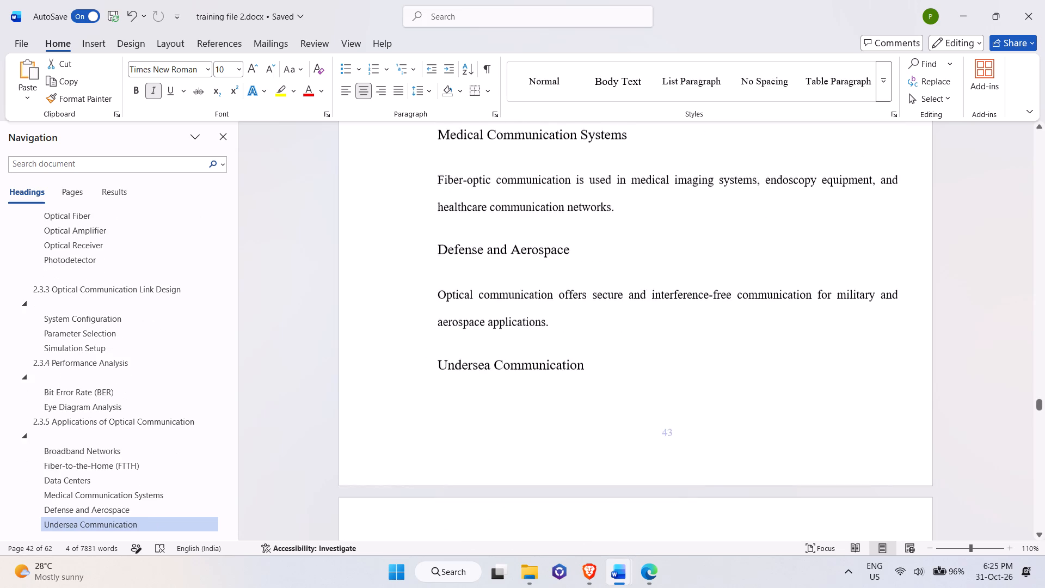
pyautogui.scroll(-8, 634, 344)
pyautogui.scroll(-15, 634, 344)
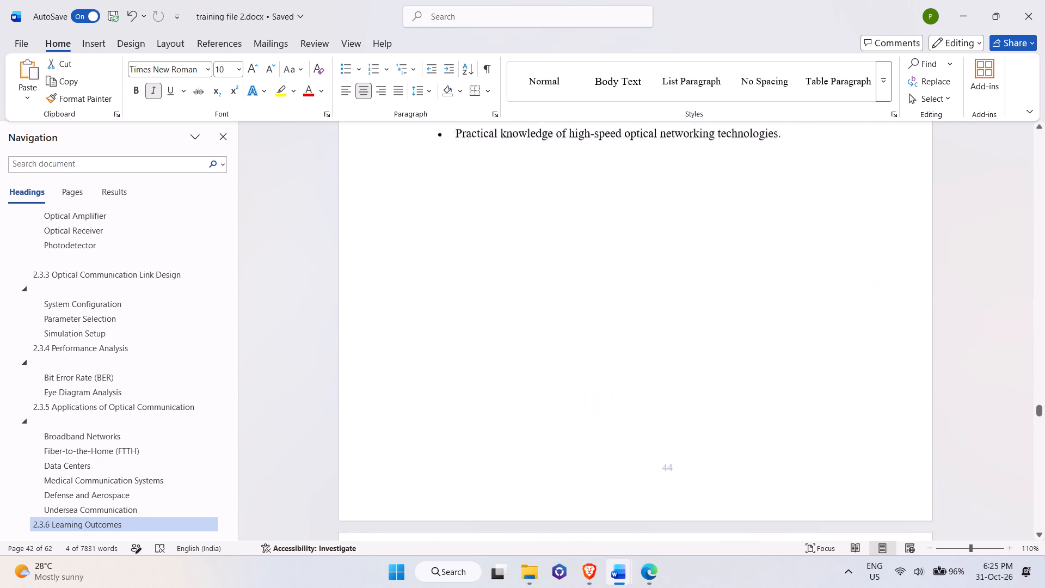
pyautogui.scroll(20, 634, 344)
pyautogui.scroll(20, 634, 344)
pyautogui.scroll(13, 634, 344)
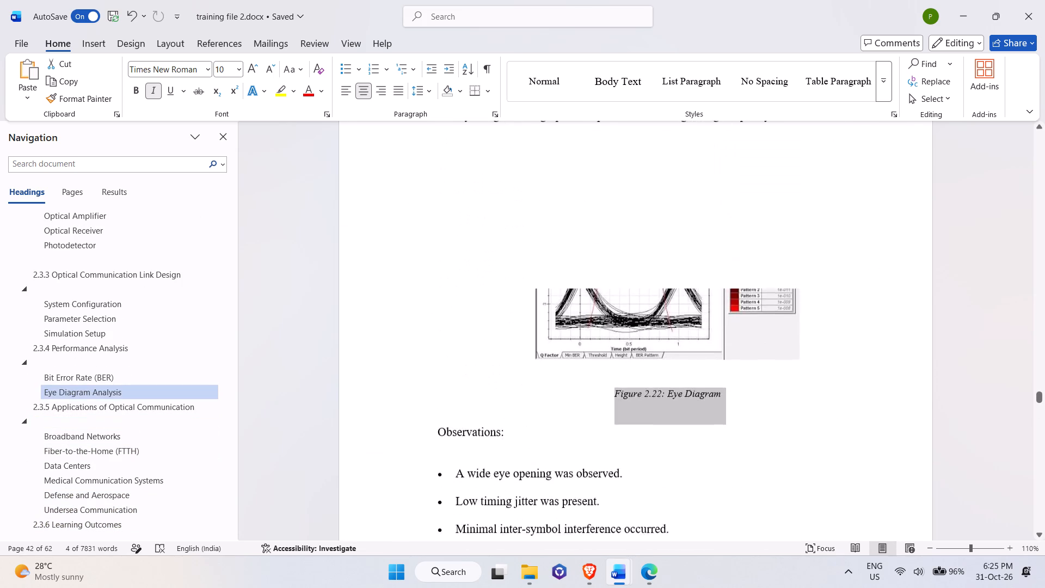
pyautogui.scroll(-9, 643, 345)
pyautogui.scroll(-13, 643, 345)
pyautogui.scroll(-9, 643, 345)
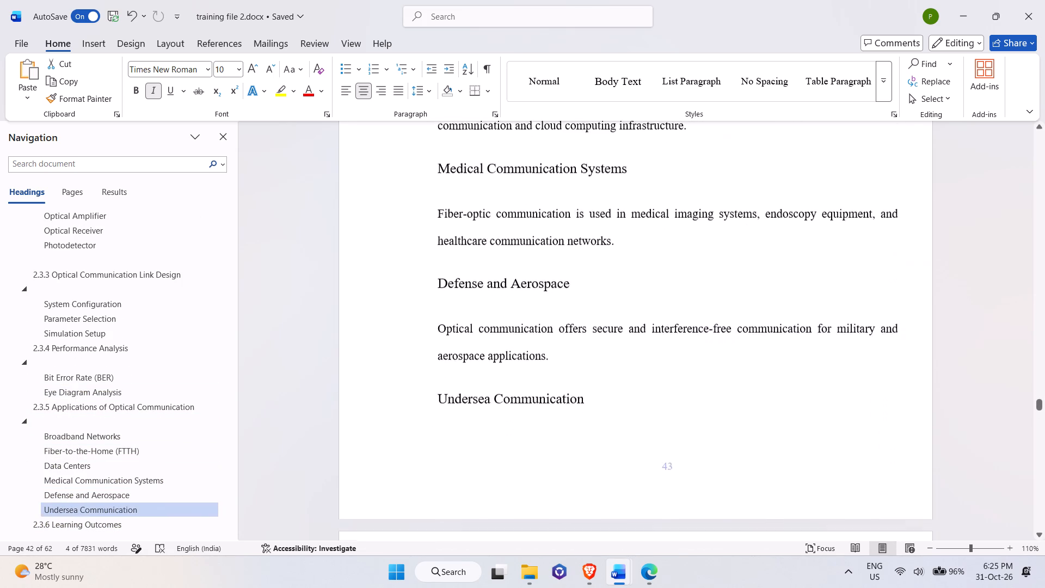
pyautogui.scroll(-12, 643, 345)
pyautogui.scroll(-20, 643, 345)
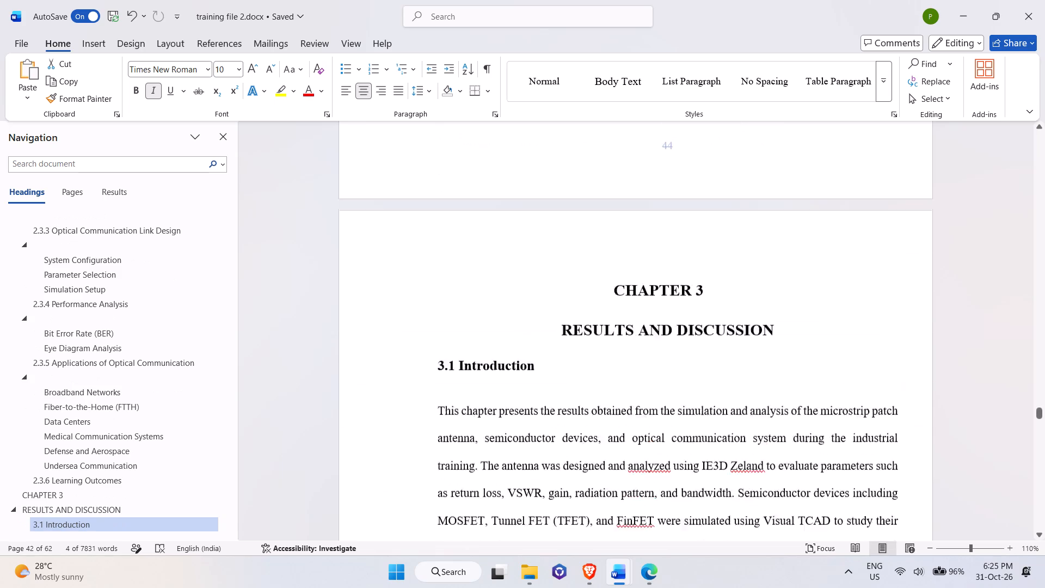
pyautogui.scroll(-20, 643, 345)
pyautogui.scroll(-4, 643, 345)
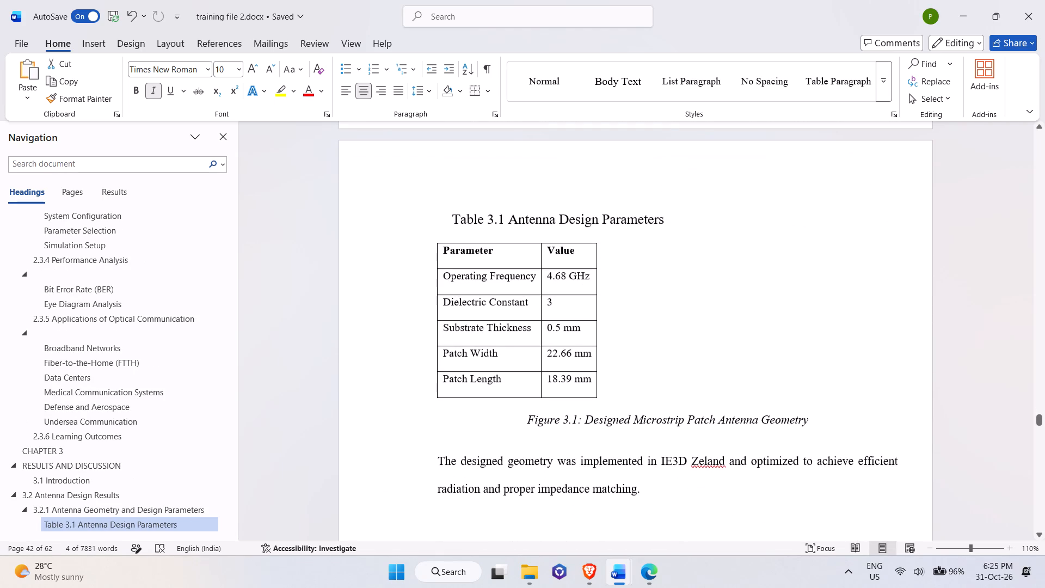
pyautogui.scroll(20, 594, 400)
pyautogui.scroll(4, 594, 400)
pyautogui.scroll(-6, 596, 398)
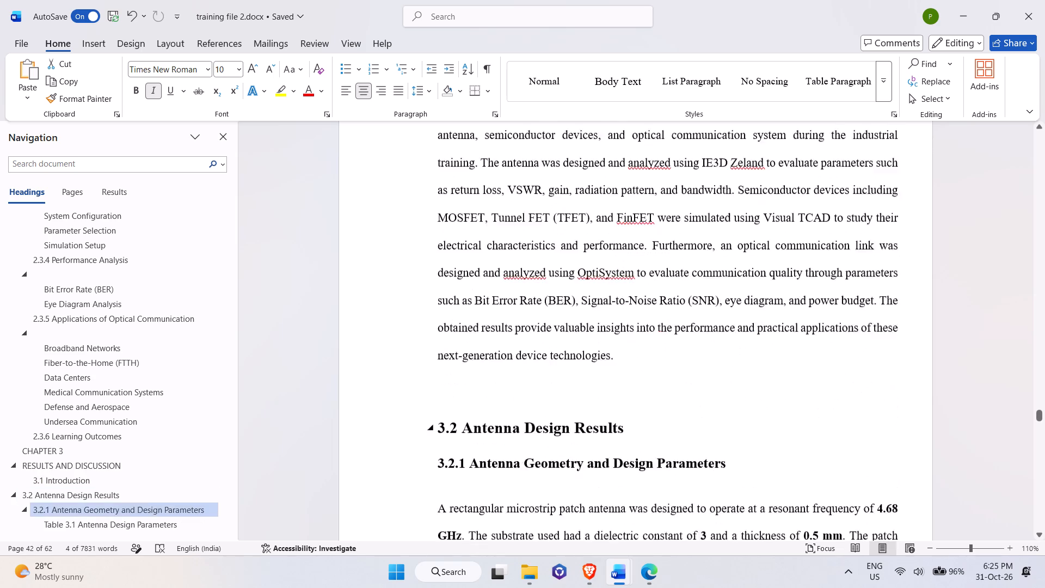
pyautogui.scroll(-20, 596, 398)
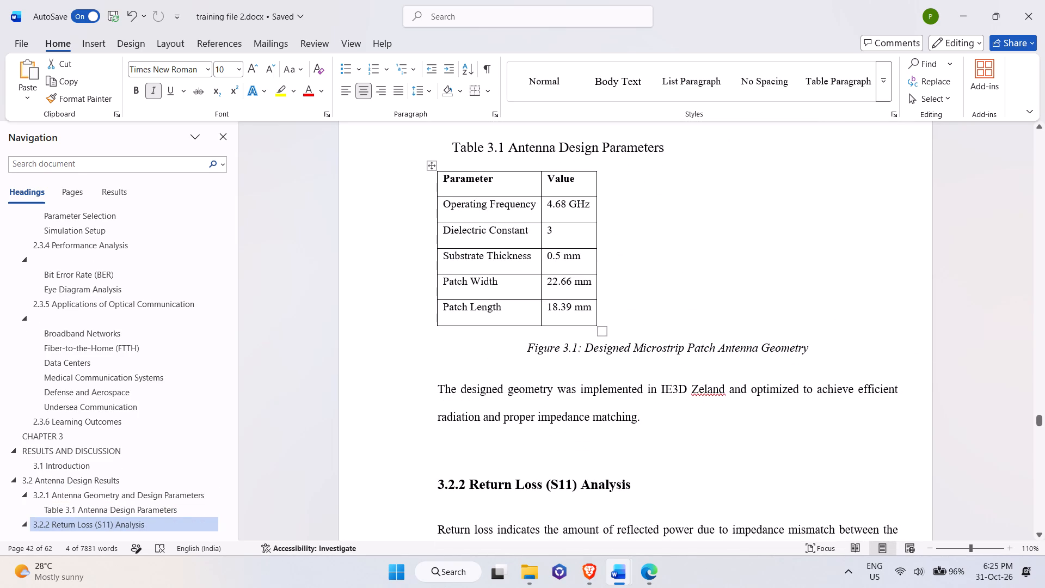
# Copy the Figure 3.1 caption text and search Google Images in Brave for "Designed Microstrip Patch Antenna Geometry".
pyautogui.moveTo(586, 347); pyautogui.dragTo(829, 340)
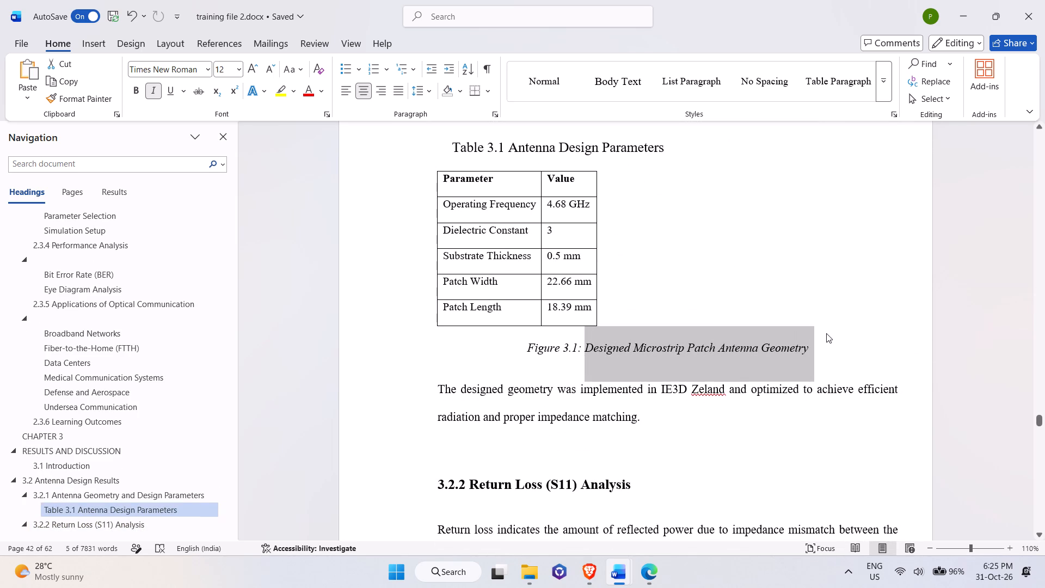
pyautogui.hotkey('ctrl', 'c')
pyautogui.hotkey('alt', 'Tab')
pyautogui.moveTo(333, 69); pyautogui.dragTo(327, 69)
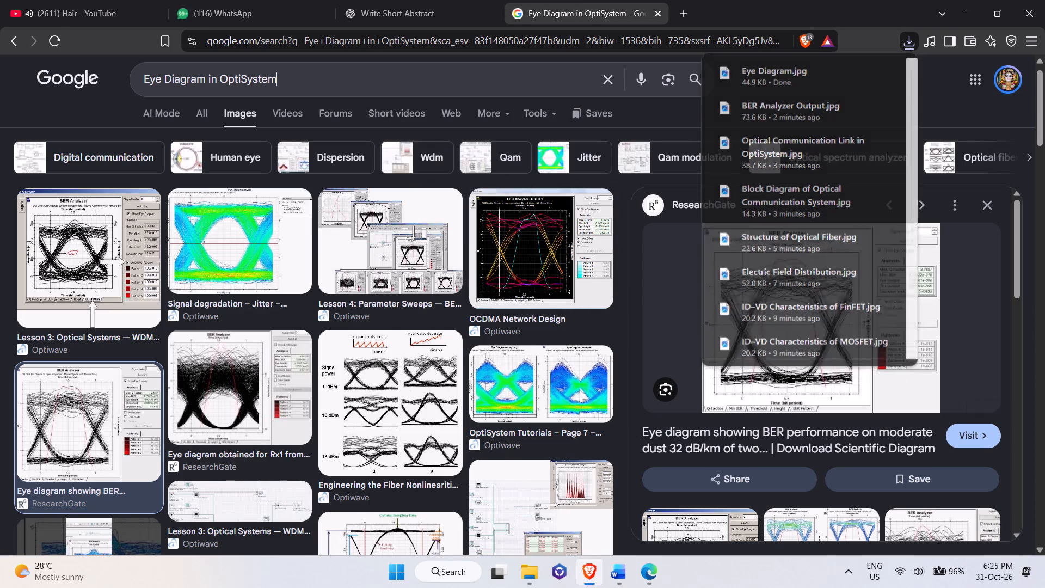
pyautogui.moveTo(327, 69); pyautogui.dragTo(67, 76)
pyautogui.moveTo(288, 79); pyautogui.dragTo(126, 81)
pyautogui.hotkey('ctrl', 'v')
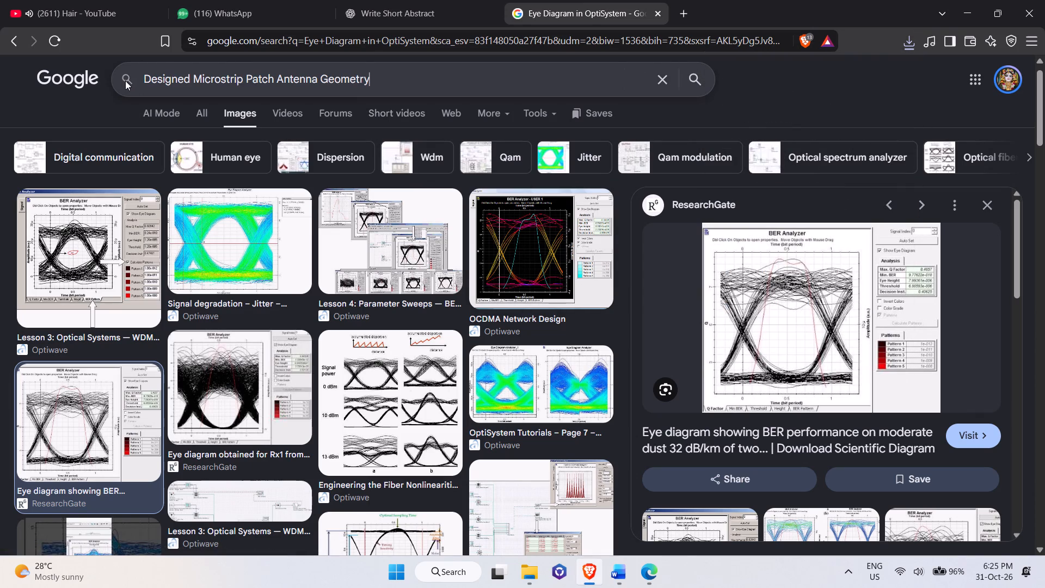
pyautogui.press('Return')
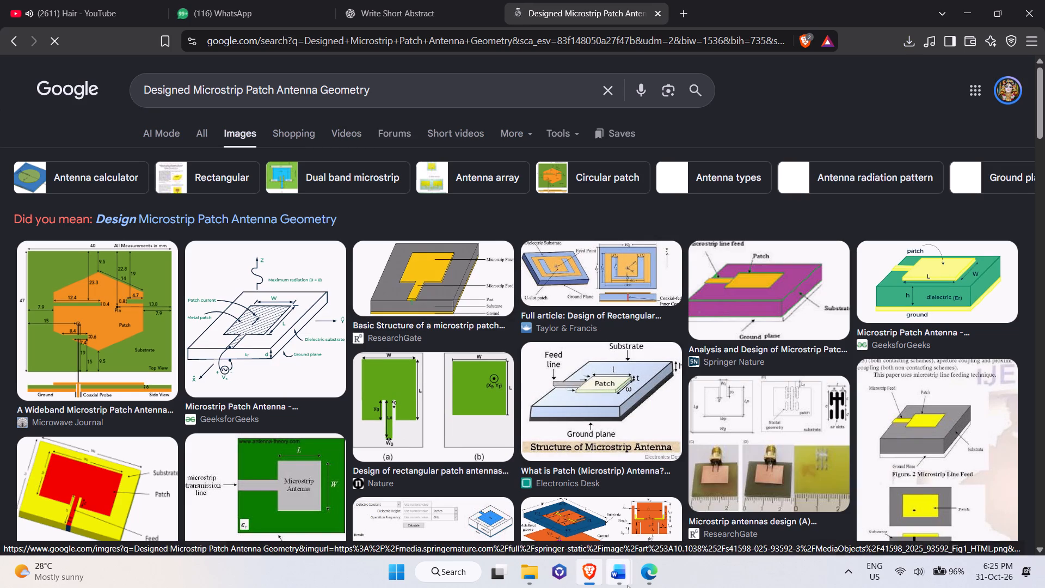
# Return to the report in Word and examine Table 3.1 Antenna Design Parameters and the Figure 3.1 caption below it.
pyautogui.click(565, 513)
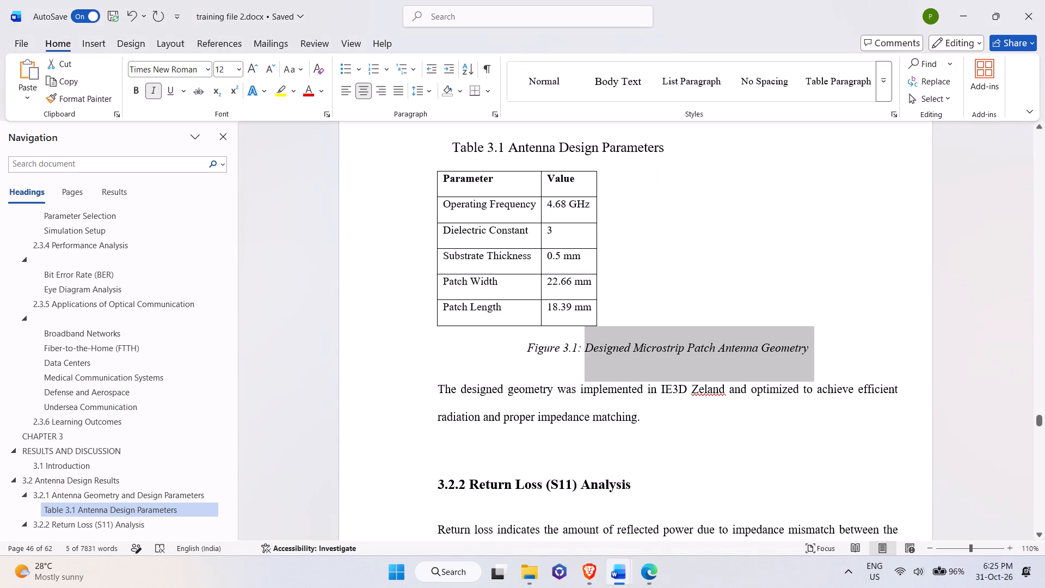
pyautogui.click(340, 296)
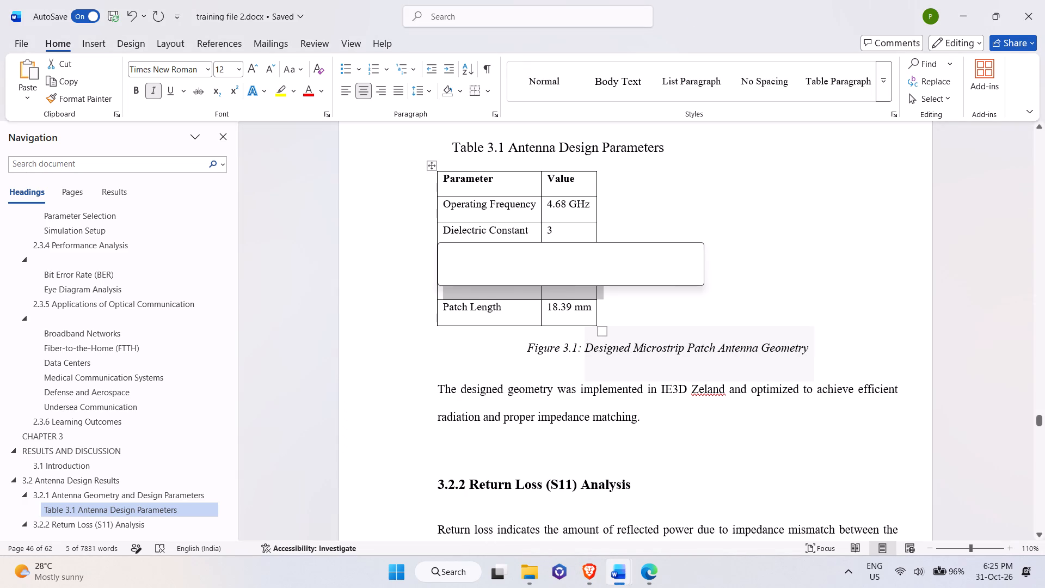
pyautogui.click(235, 341)
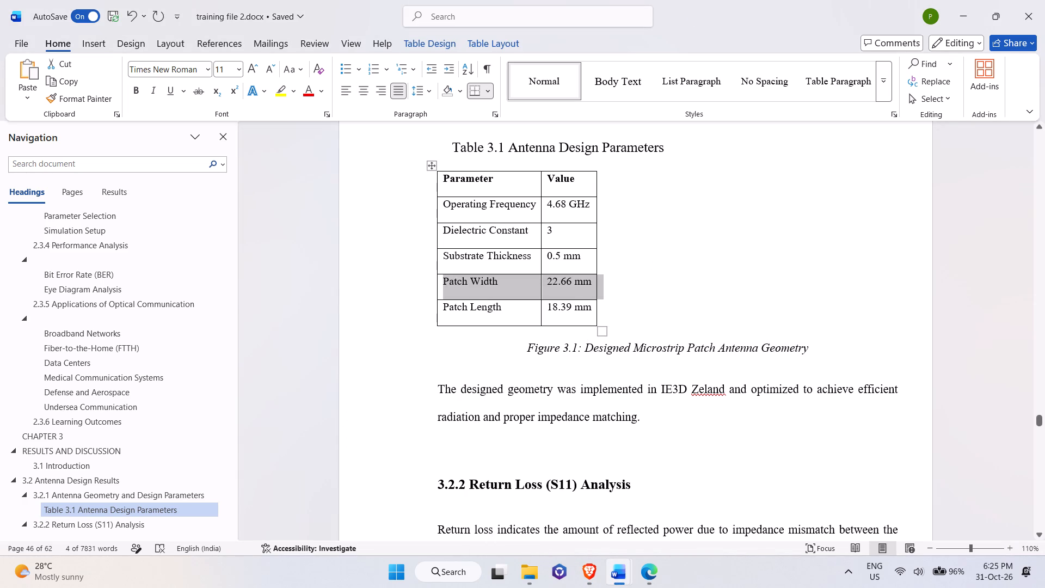
pyautogui.moveTo(455, 145); pyautogui.dragTo(723, 343)
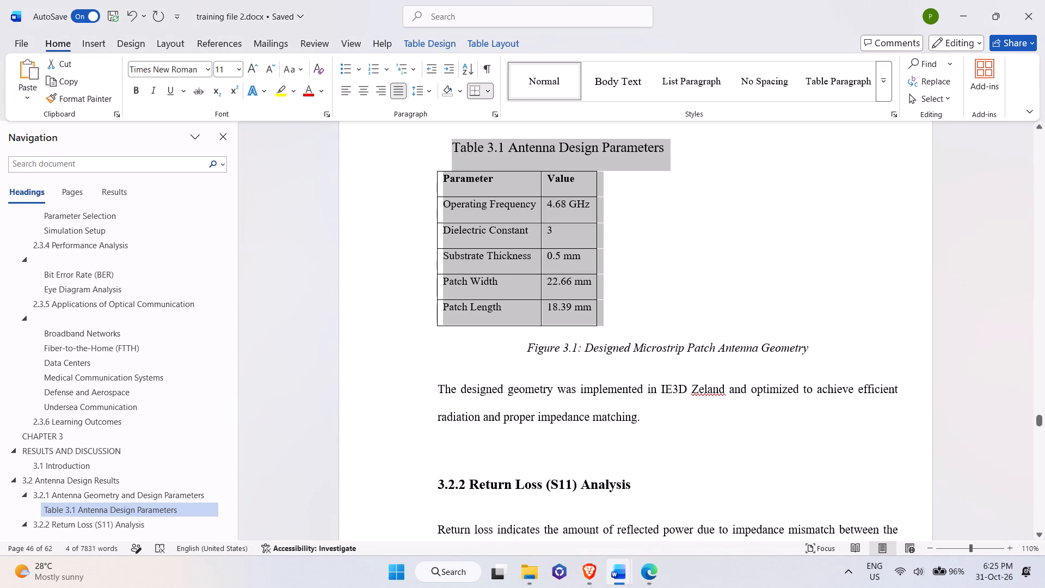
pyautogui.moveTo(723, 343); pyautogui.dragTo(838, 358)
pyautogui.click(838, 358)
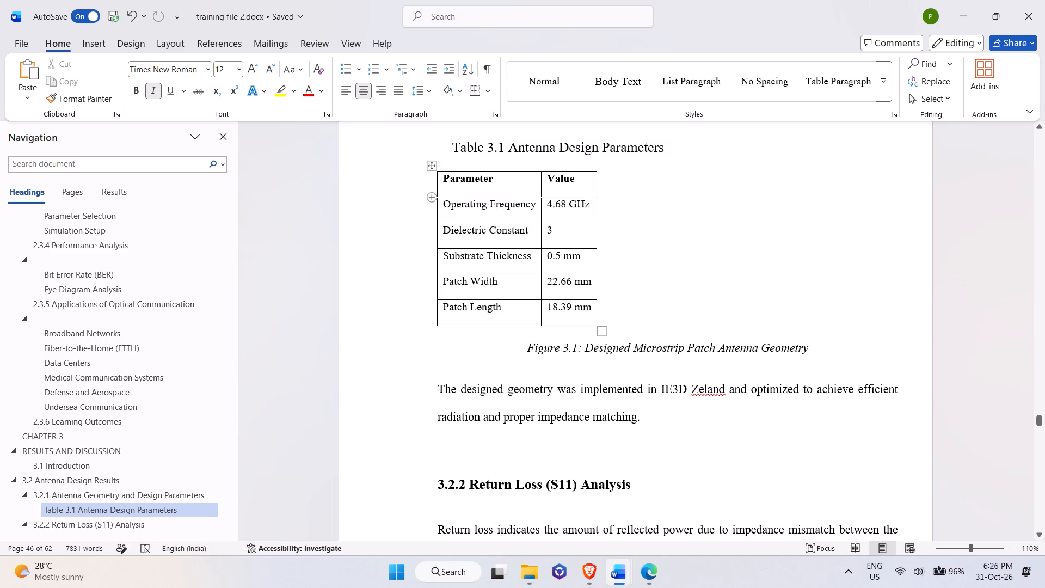
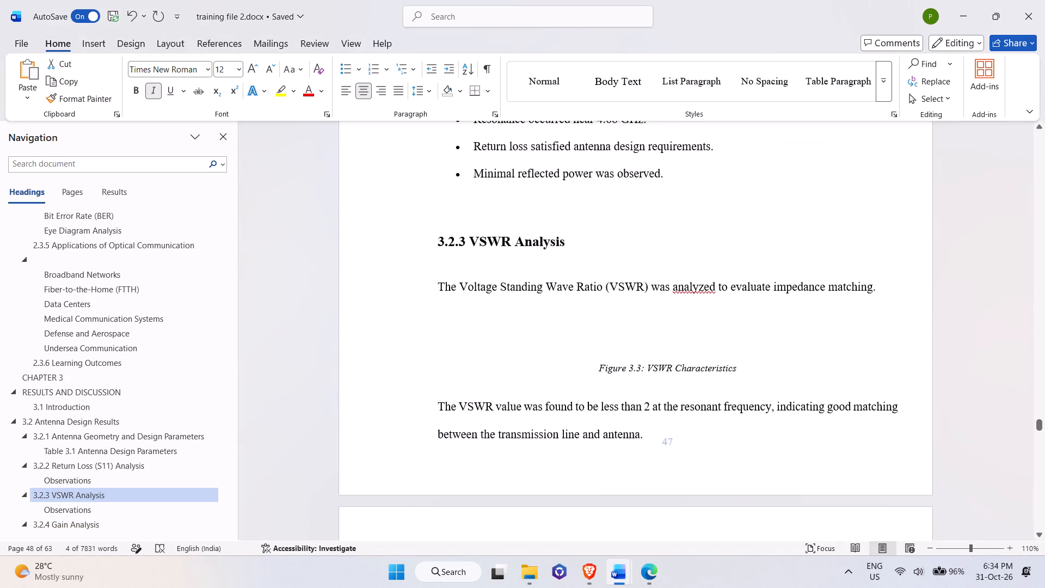
pyautogui.click(584, 326)
pyautogui.hotkey('ctrl', 'e')
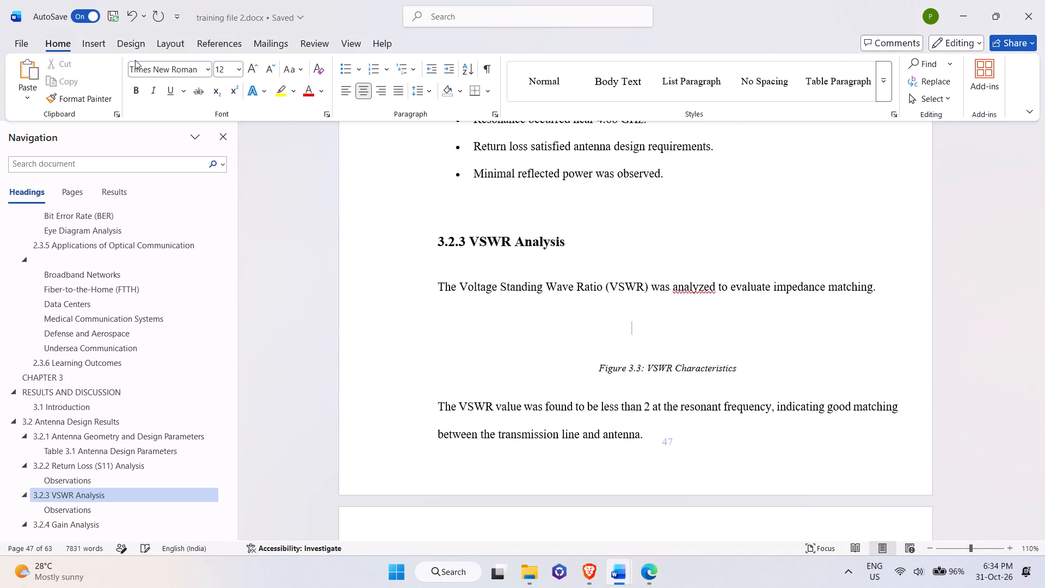
pyautogui.click(94, 49)
pyautogui.click(147, 92)
pyautogui.click(180, 144)
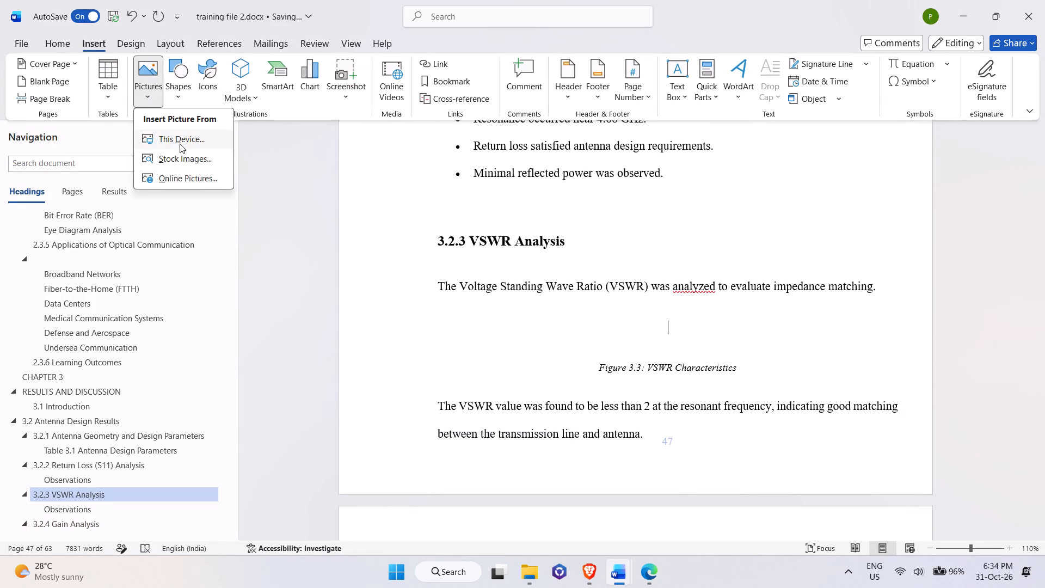
pyautogui.click(222, 132)
pyautogui.press('Return')
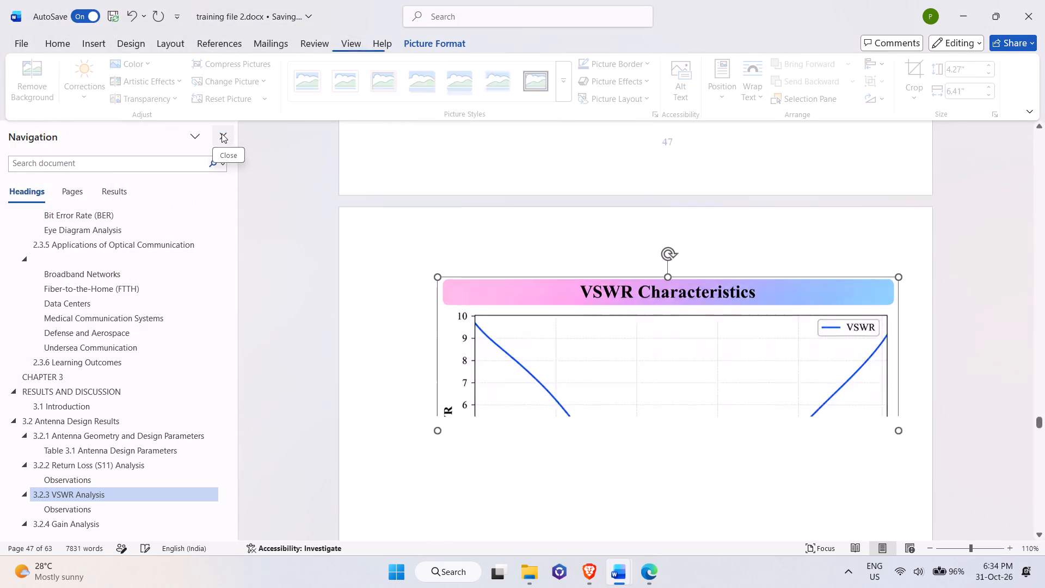
# Scale the VSWR Characteristics picture down to about 2.48" high by 3.72" wide.
pyautogui.scroll(-3, 559, 266)
pyautogui.moveTo(900, 431); pyautogui.dragTo(893, 423)
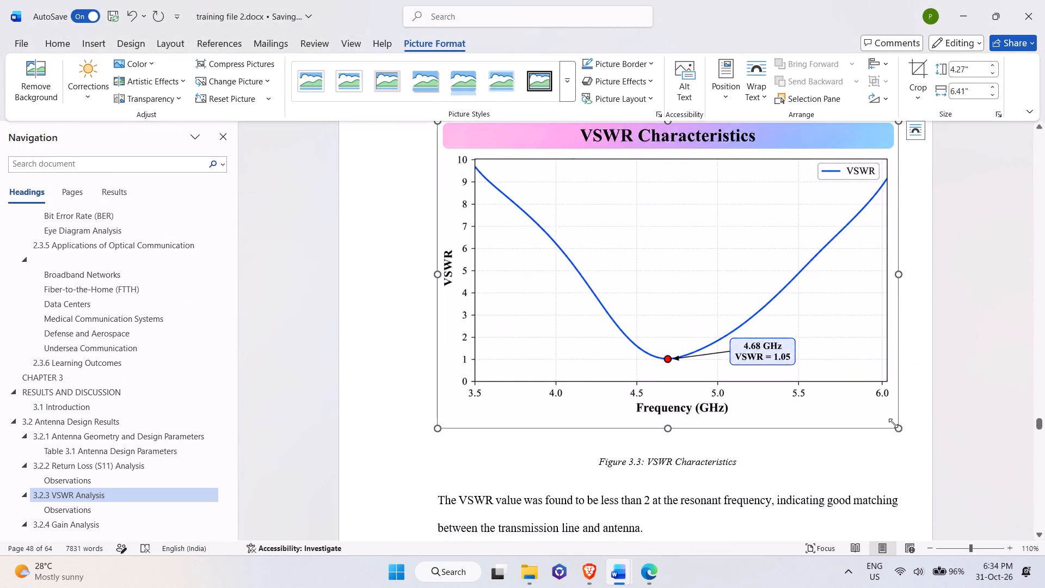
pyautogui.moveTo(893, 423); pyautogui.dragTo(705, 224)
# Crop the coloured title banner off the VSWR picture, keeping the plot with its axis labels at about 2.17" by 3.69".
pyautogui.scroll(2, 715, 235)
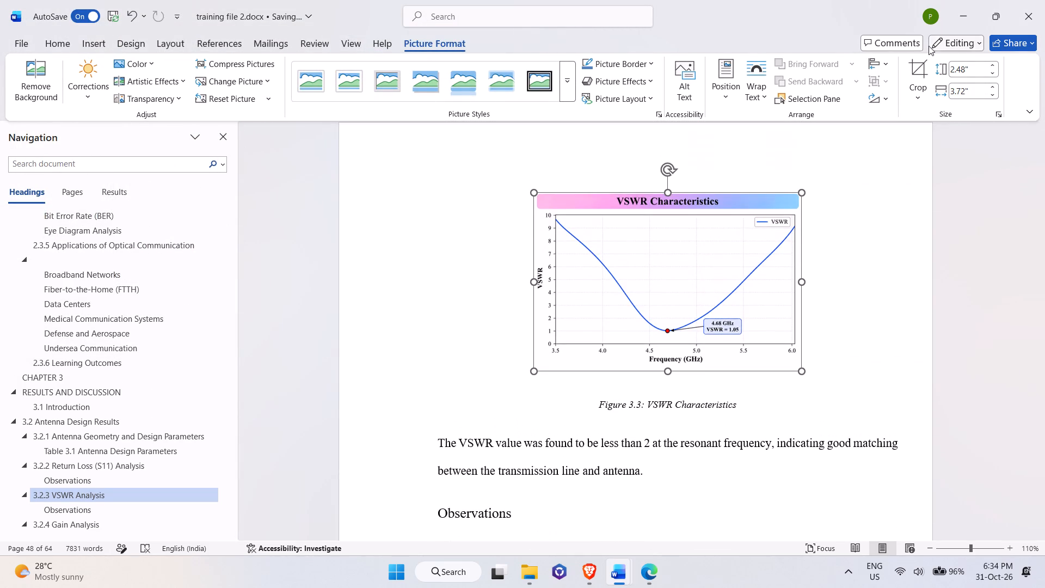
pyautogui.click(913, 72)
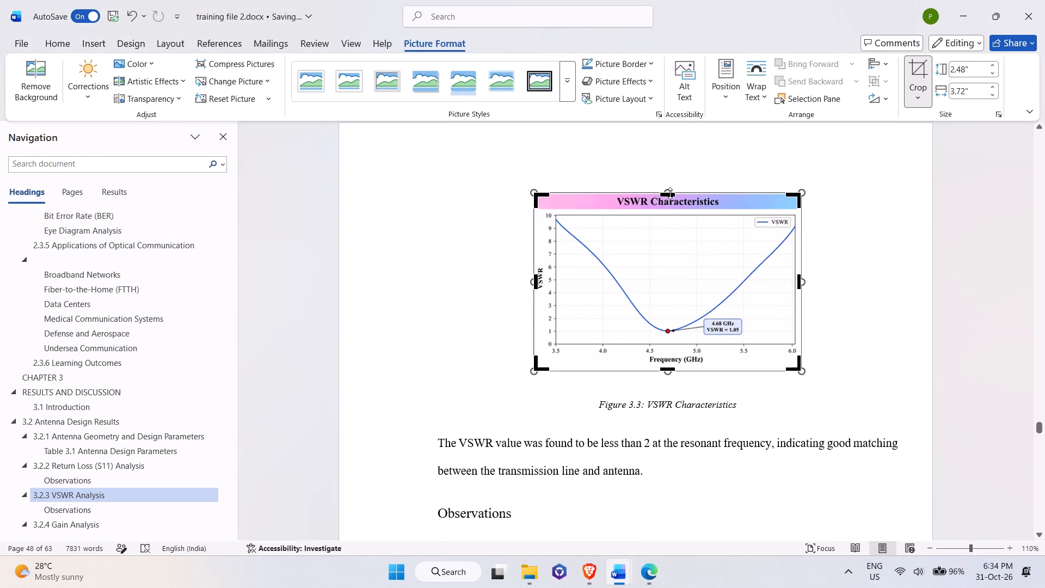
pyautogui.moveTo(798, 195); pyautogui.dragTo(798, 207)
pyautogui.moveTo(798, 207); pyautogui.dragTo(799, 215)
pyautogui.moveTo(799, 215); pyautogui.dragTo(807, 204)
pyautogui.moveTo(807, 204); pyautogui.dragTo(791, 218)
pyautogui.click(689, 244)
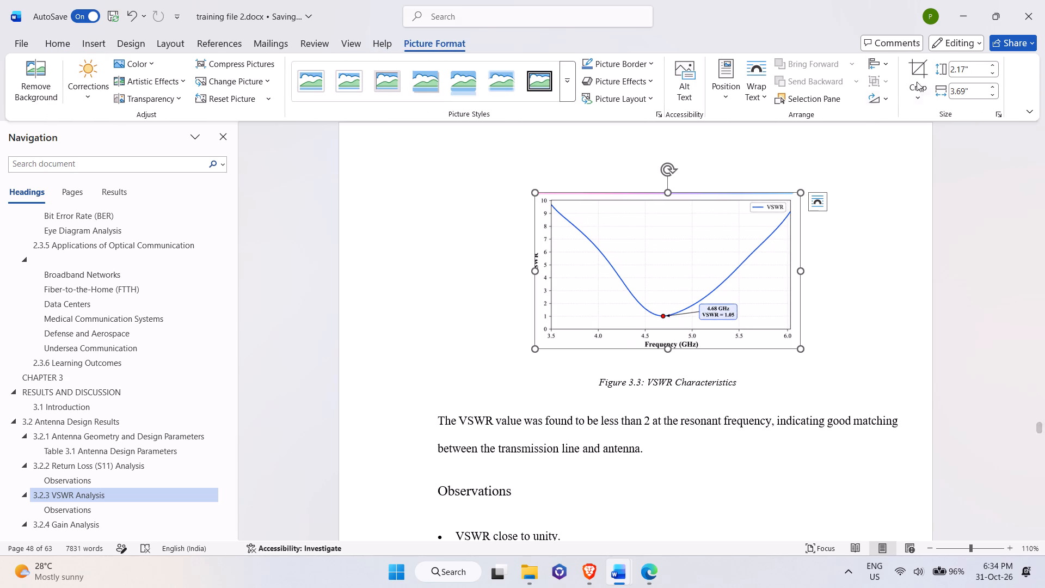
pyautogui.click(931, 64)
pyautogui.click(705, 271)
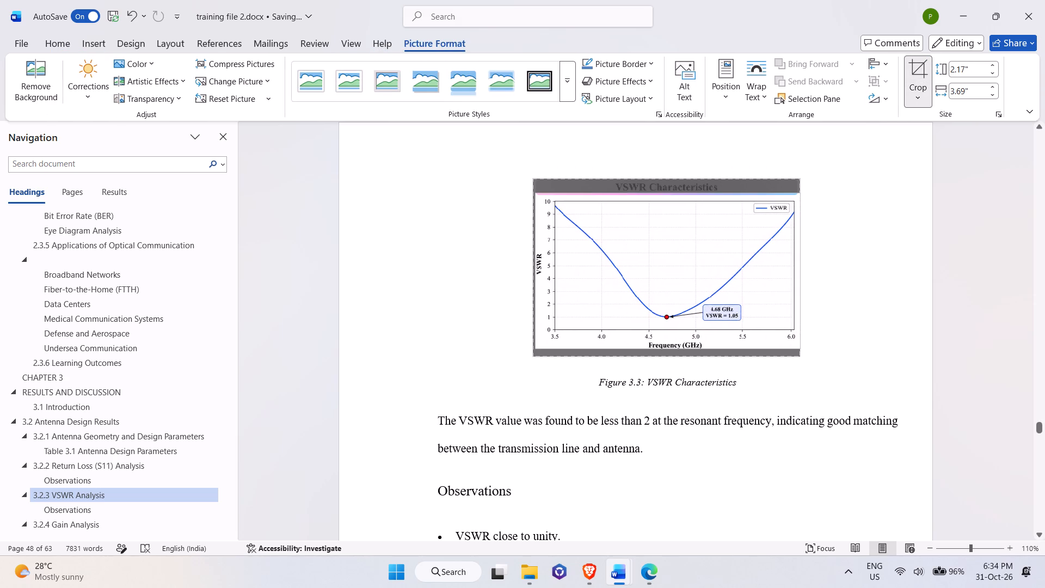
pyautogui.press('Return')
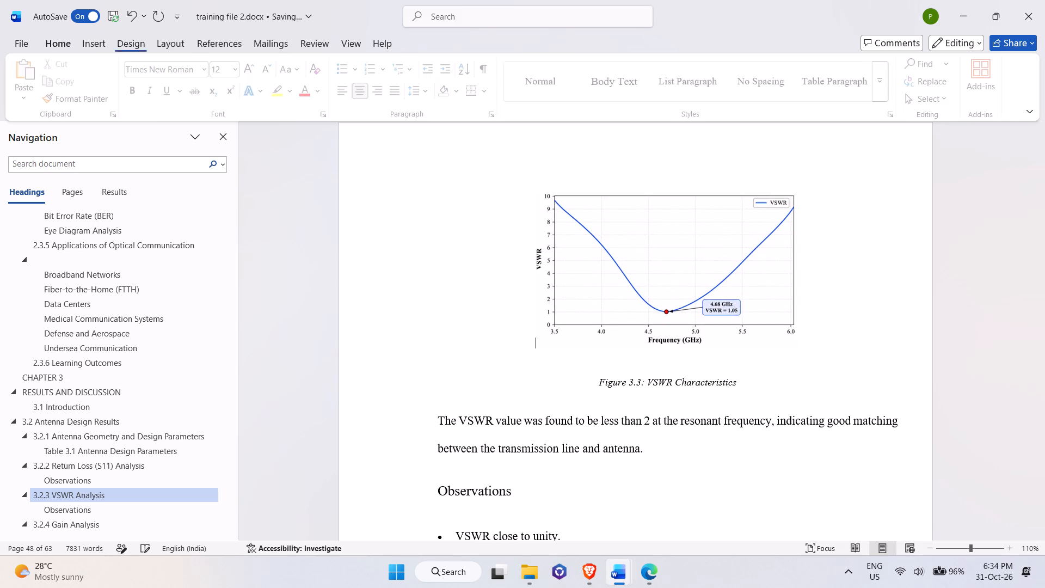
# Delete the empty line above the 3.2.3 VSWR Analysis heading.
pyautogui.scroll(10, 709, 266)
pyautogui.scroll(3, 598, 337)
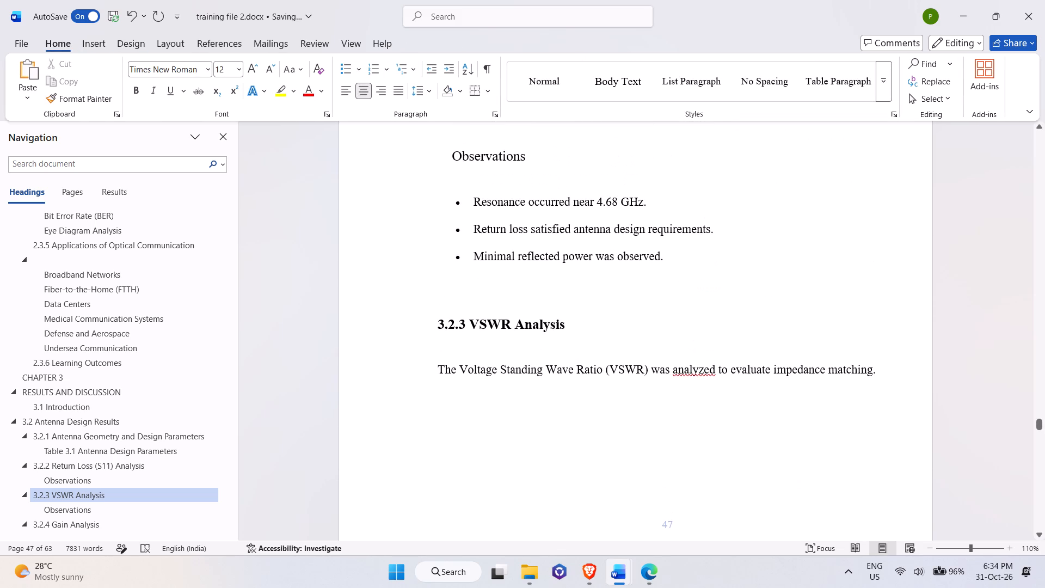
pyautogui.click(459, 290)
pyautogui.click(458, 289)
pyautogui.click(459, 298)
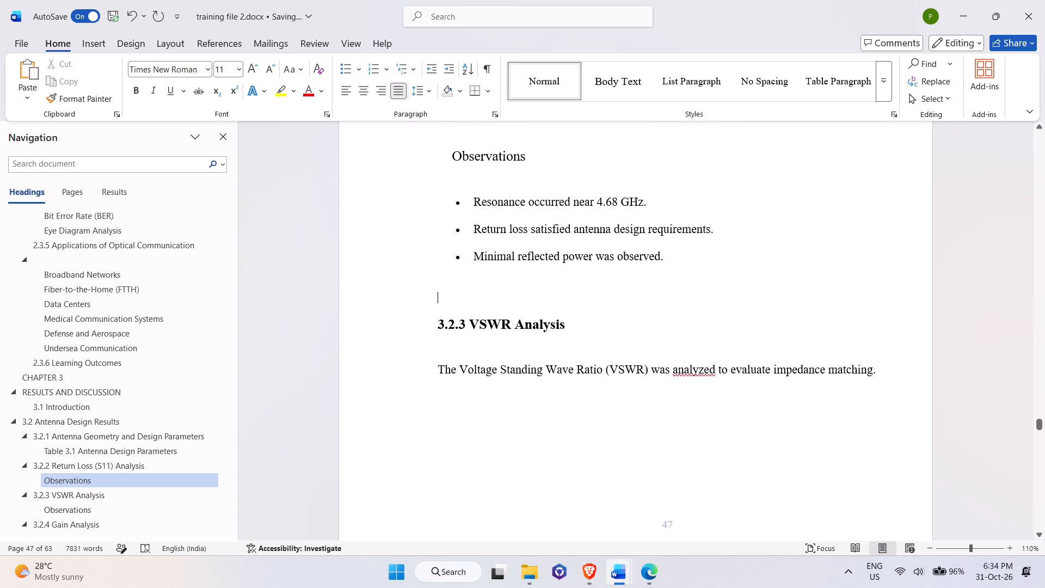
pyautogui.press('BackSpace')
# Close the gap under section 3.2.2's Observations heading by rejoining and resplitting "Resonance occurred near 4.68 GHz." as a bullet point.
pyautogui.scroll(4, 459, 298)
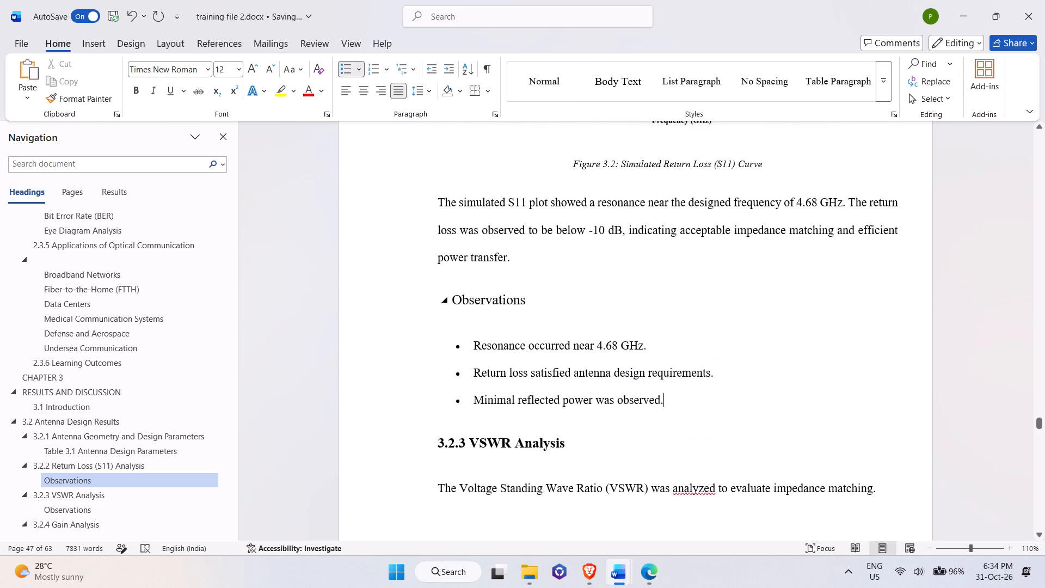
pyautogui.scroll(15, 452, 311)
pyautogui.scroll(-16, 452, 322)
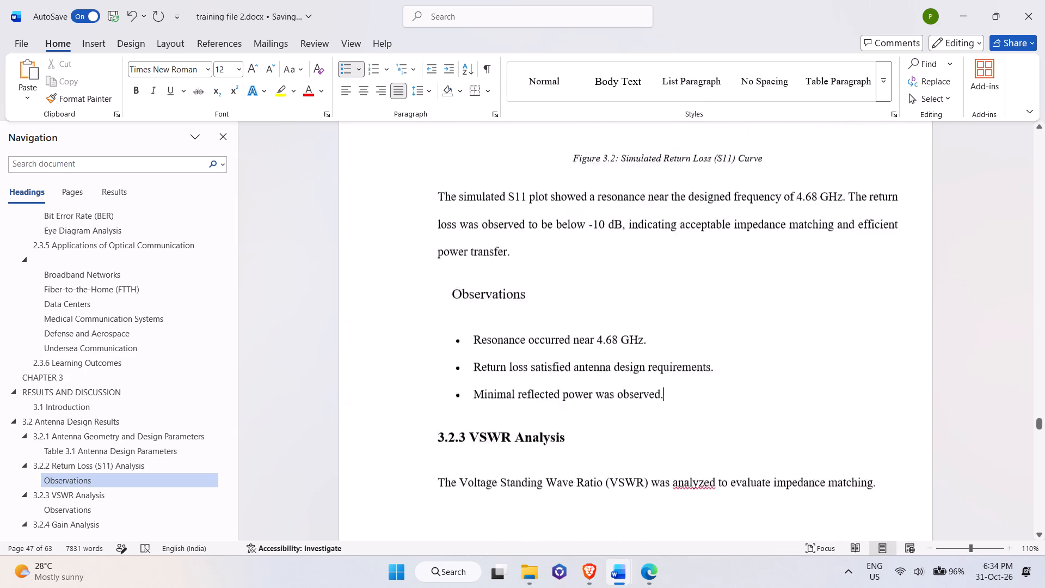
pyautogui.click(470, 295)
pyautogui.click(472, 295)
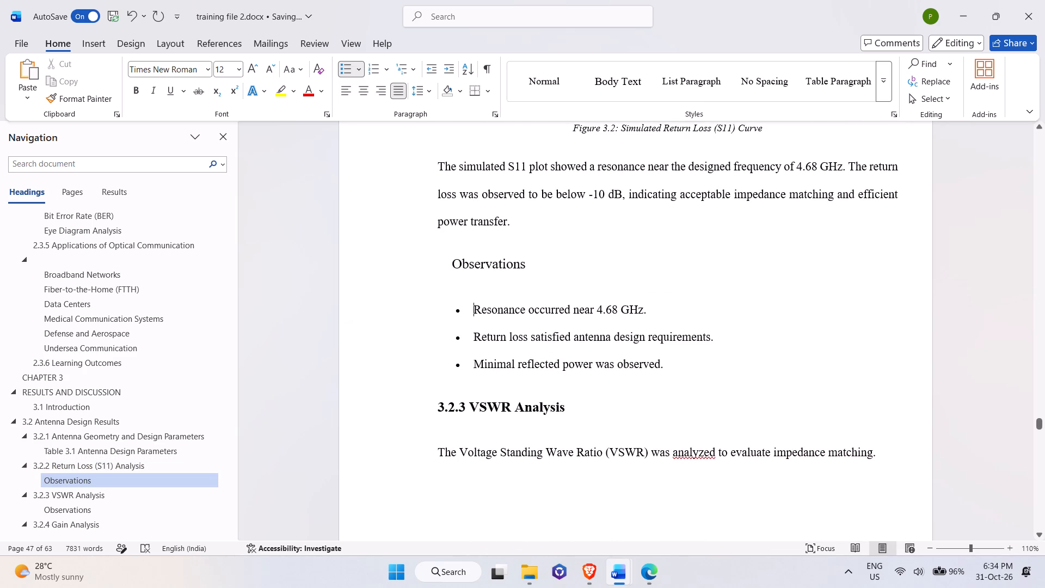
pyautogui.press('BackSpace')
pyautogui.press('BackSpace')
pyautogui.press('BackSpace')
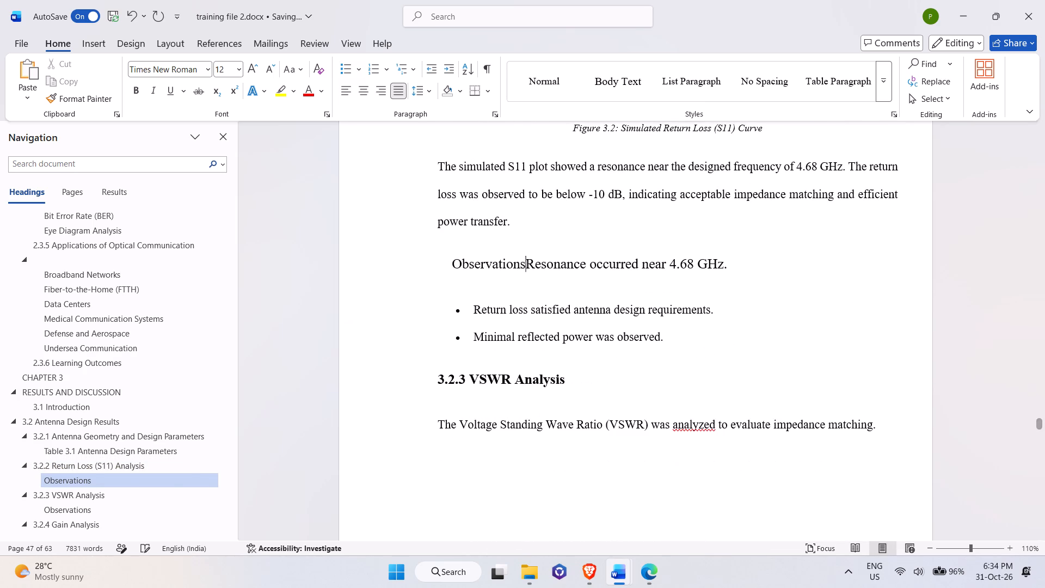
pyautogui.press('Return')
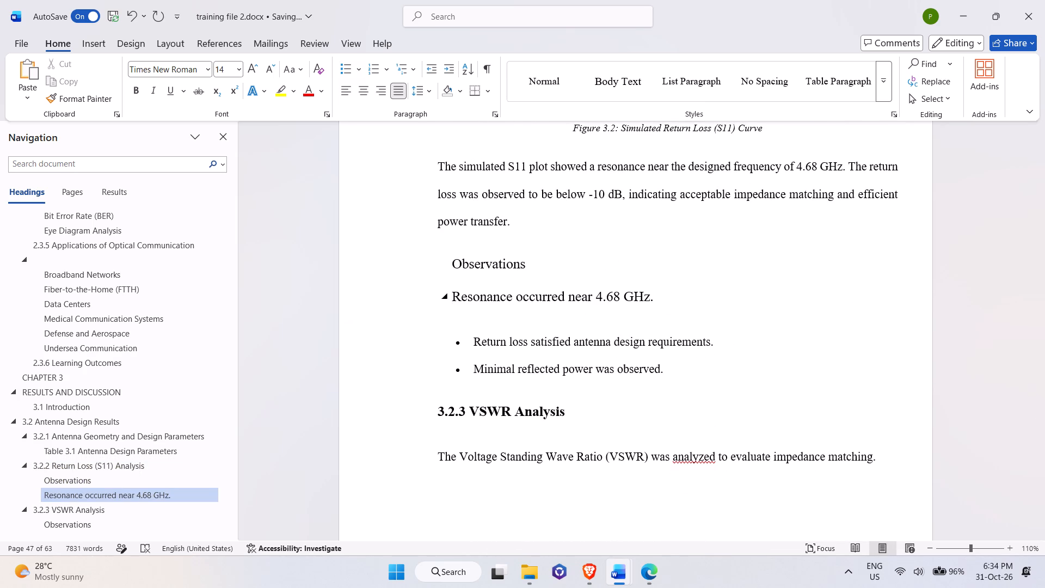
pyautogui.hotkey('ctrl', '8')
pyautogui.write('*')
pyautogui.press('space')
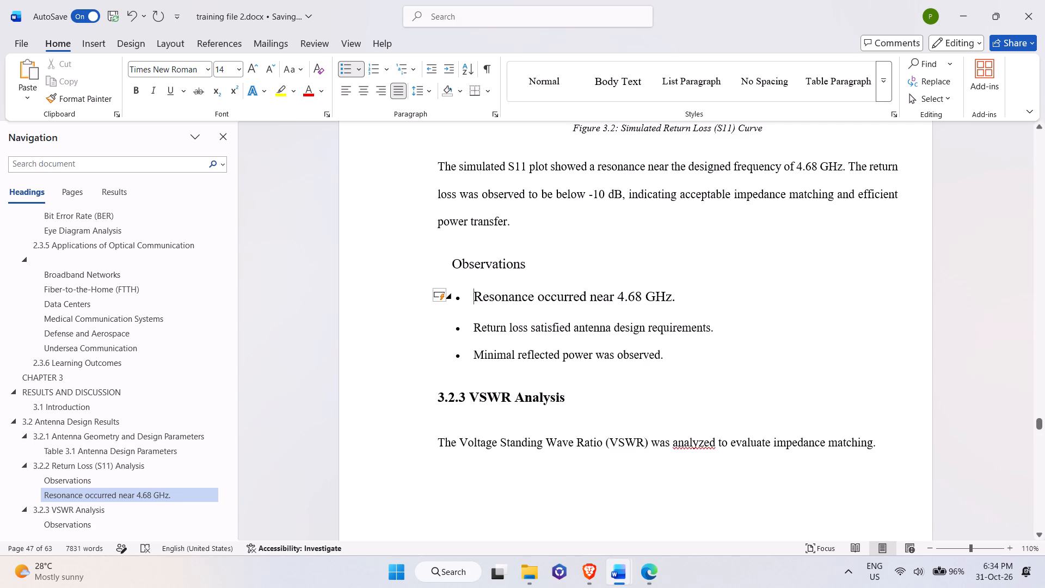
# Set the font size of the "Resonance occurred near 4.68 GHz." bullet to 12.
pyautogui.hotkey('ctrl', 'shift', 'Right')
pyautogui.hotkey('ctrl', 'shift', 'Right')
pyautogui.hotkey('ctrl', 'shift', 'Right')
pyautogui.hotkey('ctrl', 'shift', 'Right')
pyautogui.hotkey('ctrl', 'shift', 'Right')
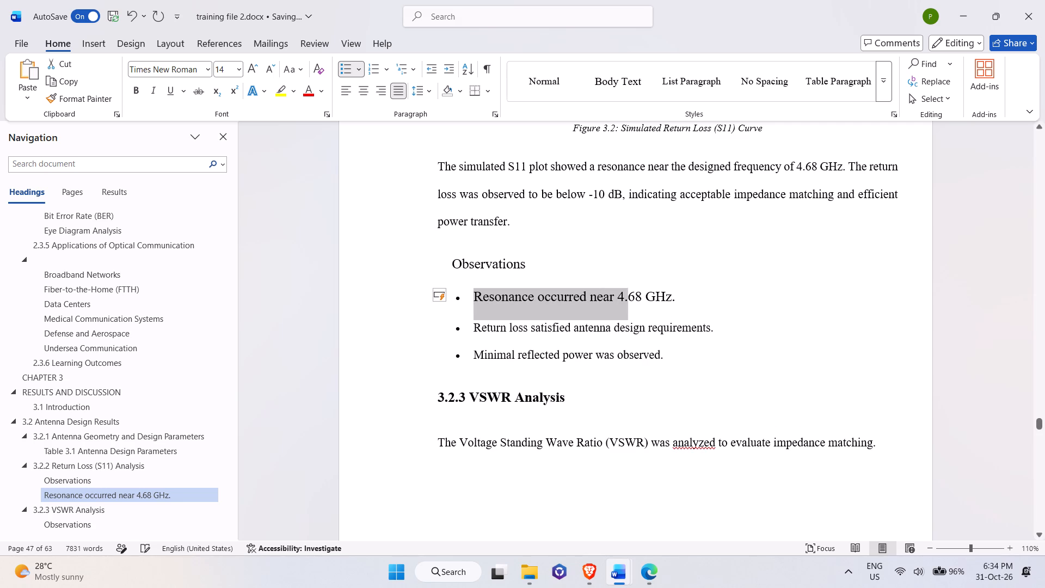
pyautogui.hotkey('ctrl', 'shift', 'Right')
pyautogui.hotkey('ctrl', 'shift', 'Right')
pyautogui.hotkey('ctrl', 'shift', 'Right')
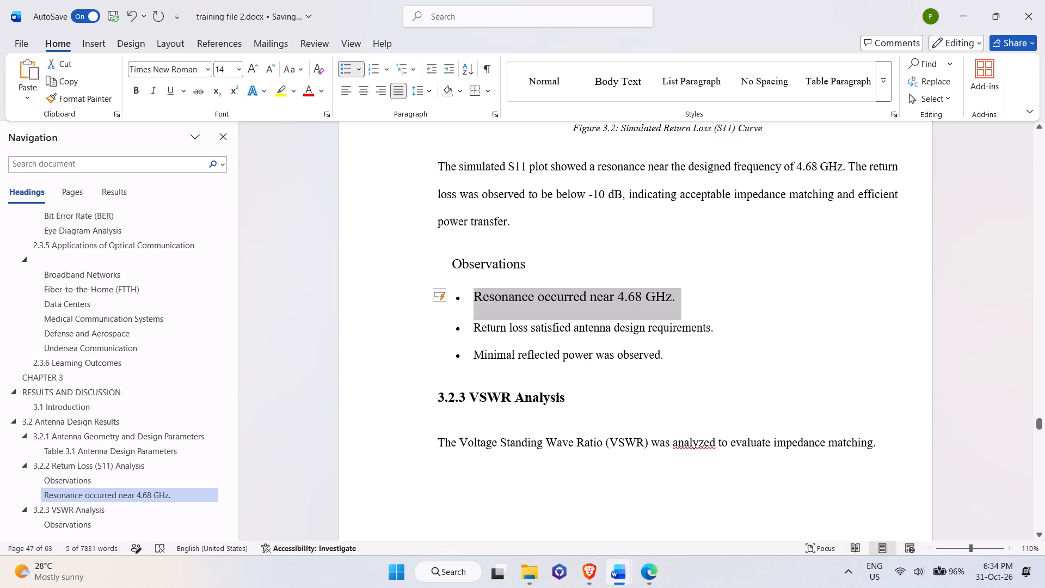
pyautogui.click(217, 65)
pyautogui.write('12')
pyautogui.press('Return')
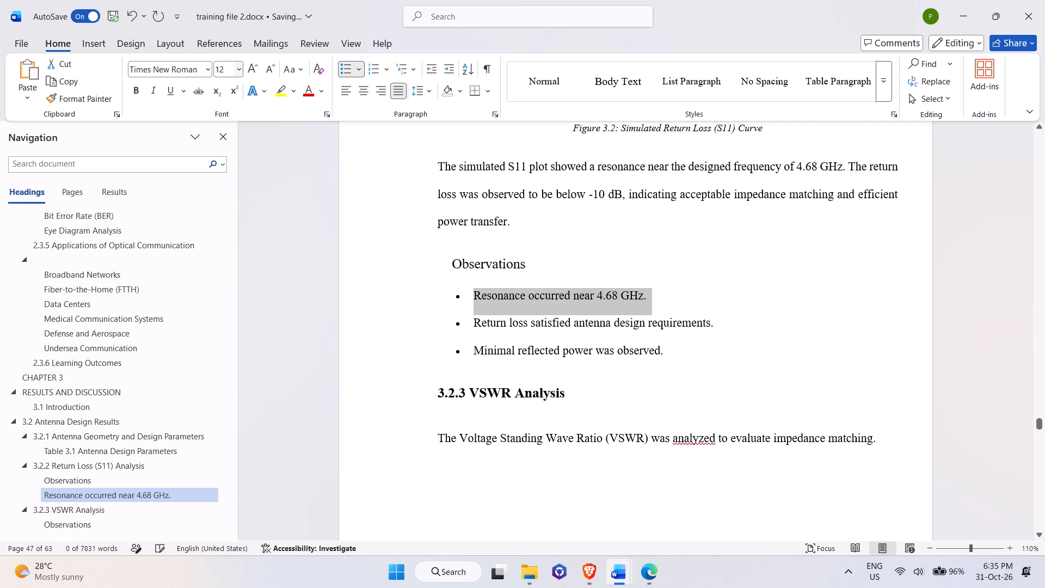
# Shrink the VSWR plot above the Figure 3.3 caption so that it fits on the page with the 3.2.3 text.
pyautogui.scroll(-15, 583, 340)
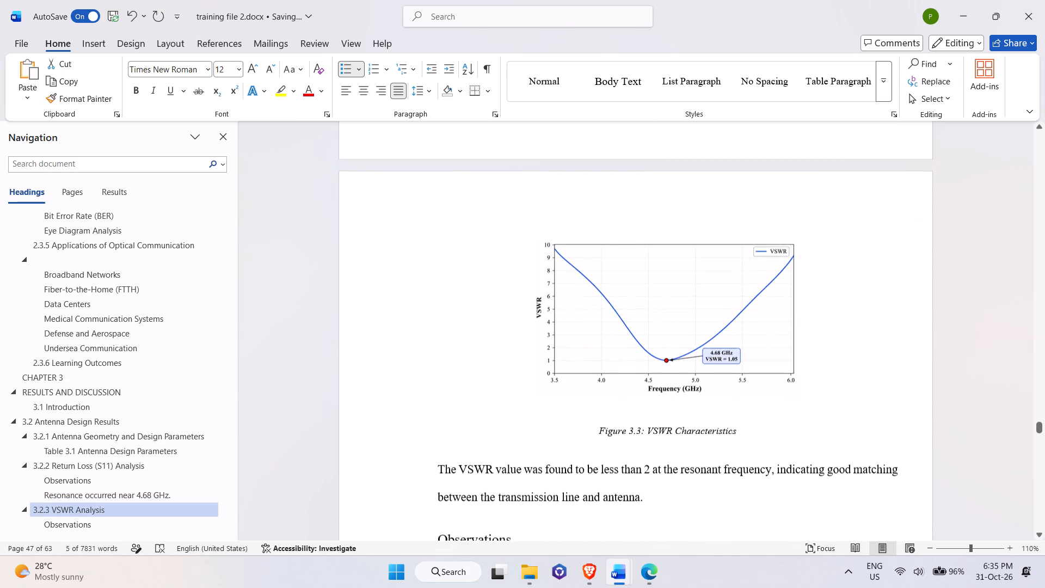
pyautogui.scroll(8, 642, 324)
pyautogui.scroll(-6, 643, 324)
pyautogui.click(668, 339)
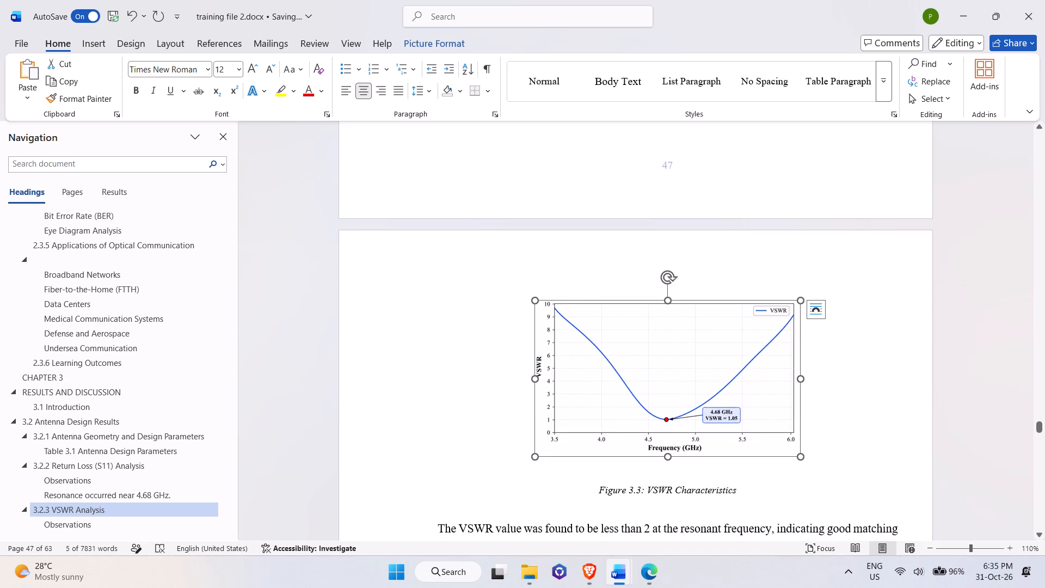
pyautogui.moveTo(800, 455); pyautogui.dragTo(730, 402)
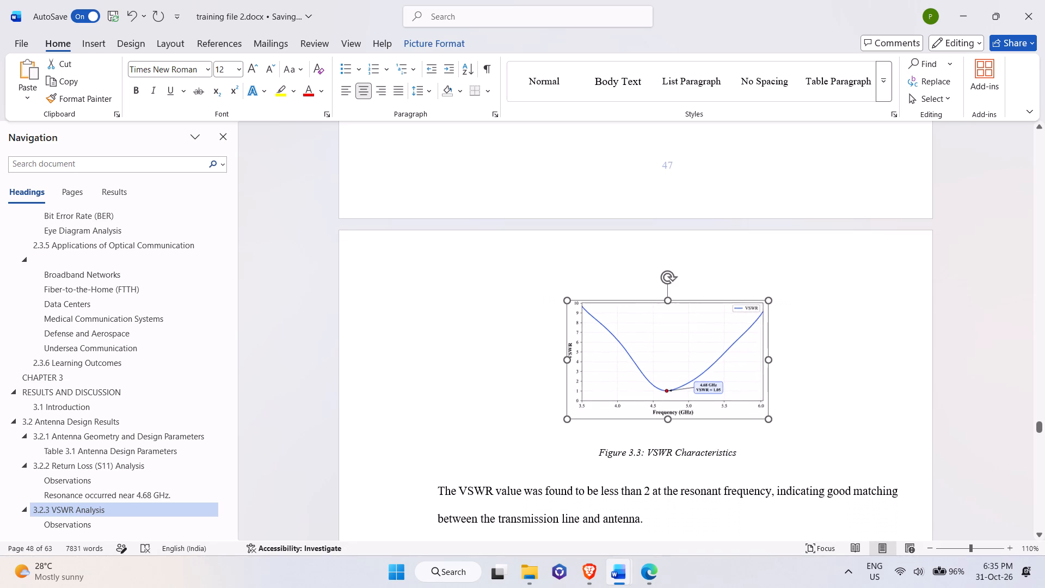
pyautogui.moveTo(730, 402); pyautogui.dragTo(700, 382)
# Delete the empty line between the 3.2.3 VSWR introduction sentence and the VSWR plot.
pyautogui.scroll(2, 727, 393)
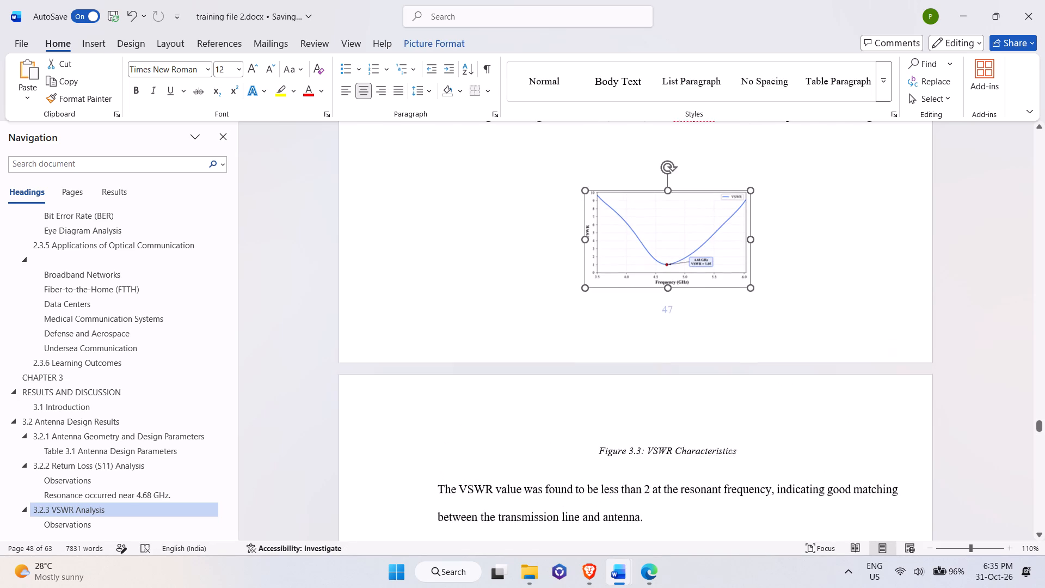
pyautogui.scroll(4, 727, 293)
pyautogui.click(676, 361)
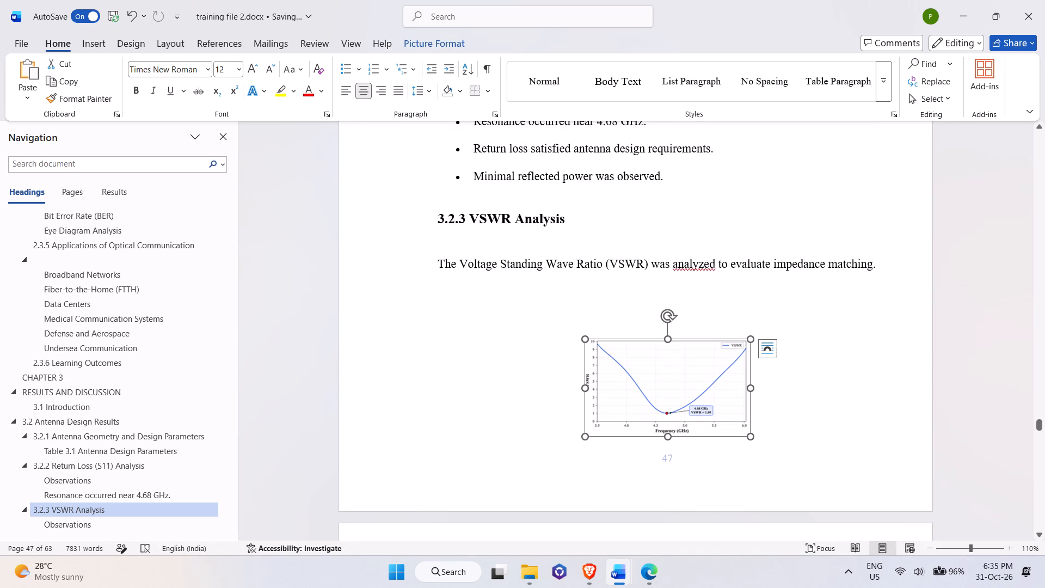
pyautogui.click(625, 304)
pyautogui.click(622, 315)
pyautogui.press('BackSpace')
pyautogui.press('BackSpace')
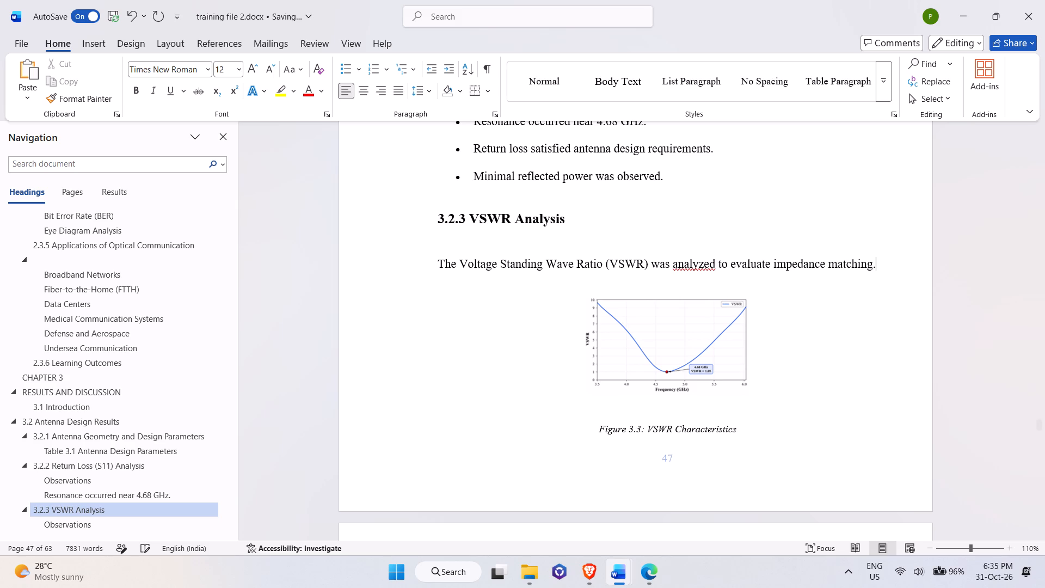
# Enlarge the VSWR plot slightly, keeping its Figure 3.3 caption on the same page.
pyautogui.click(700, 385)
pyautogui.moveTo(753, 395); pyautogui.dragTo(773, 410)
# Delete the empty line above the 3.2.4 Gain Analysis heading.
pyautogui.scroll(-9, 741, 432)
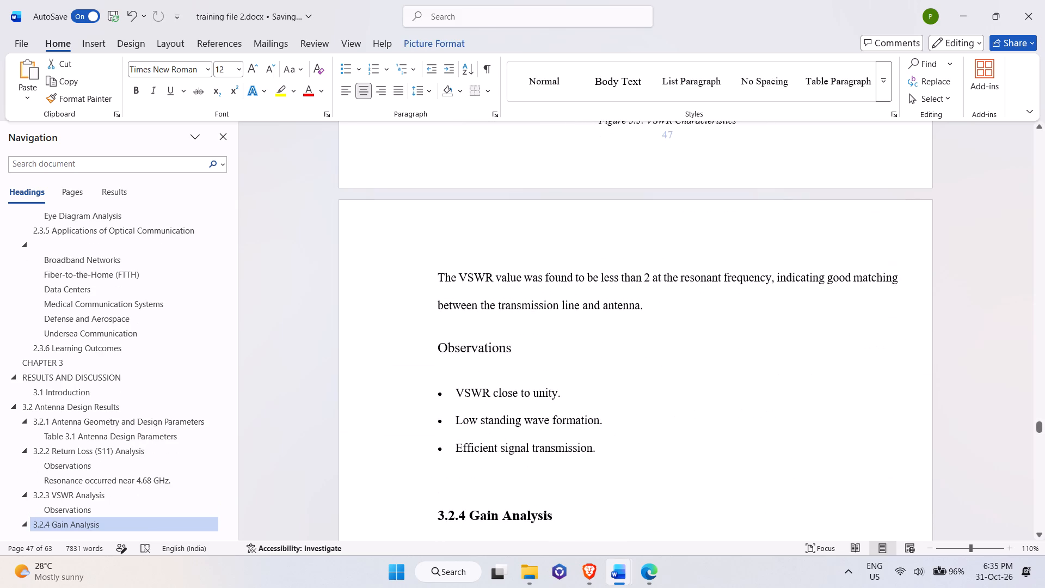
pyautogui.scroll(-5, 546, 336)
pyautogui.click(501, 302)
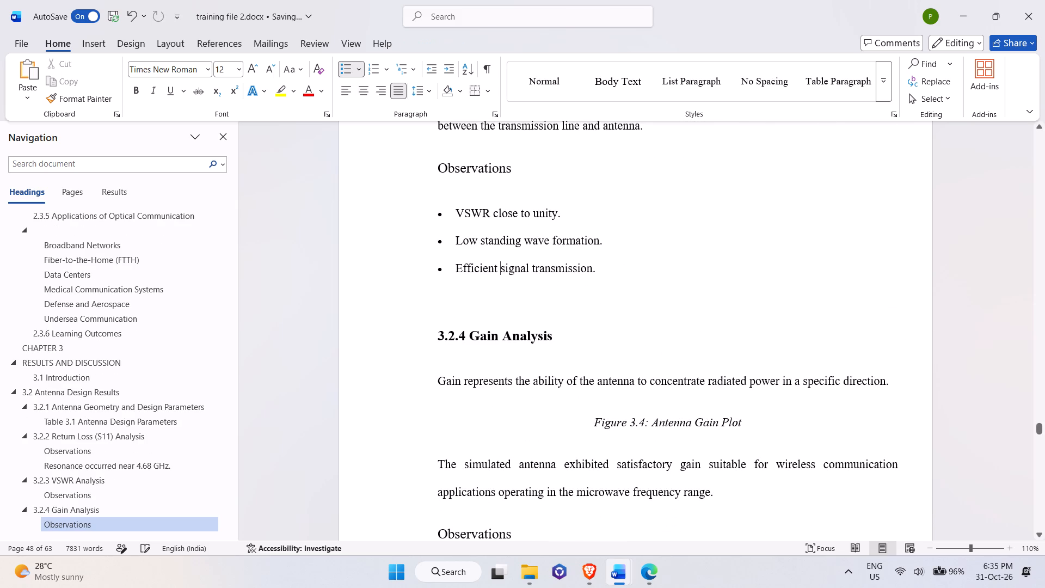
pyautogui.click(467, 321)
pyautogui.press('BackSpace')
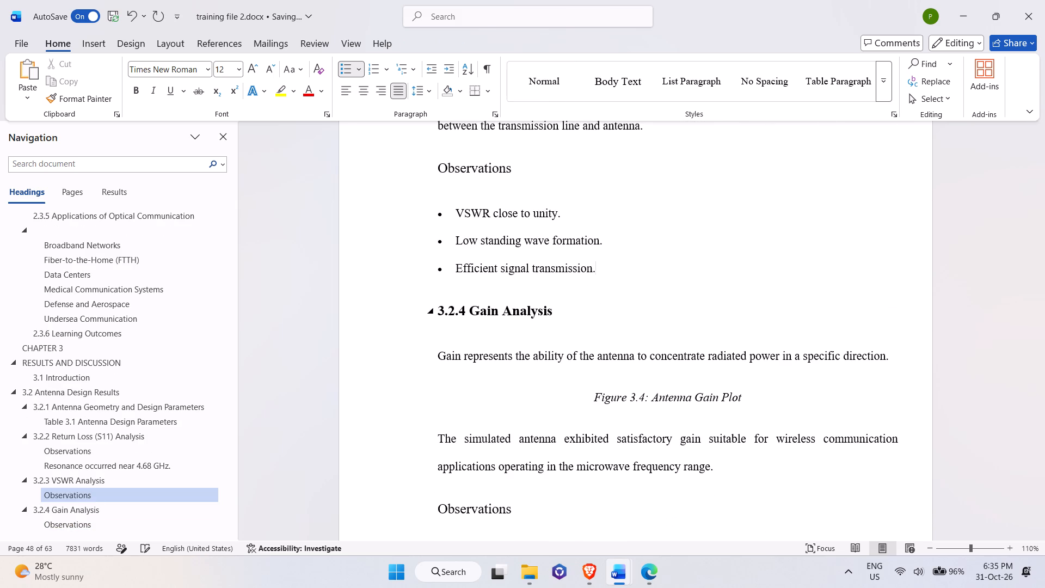
pyautogui.scroll(-3, 471, 299)
pyautogui.click(654, 279)
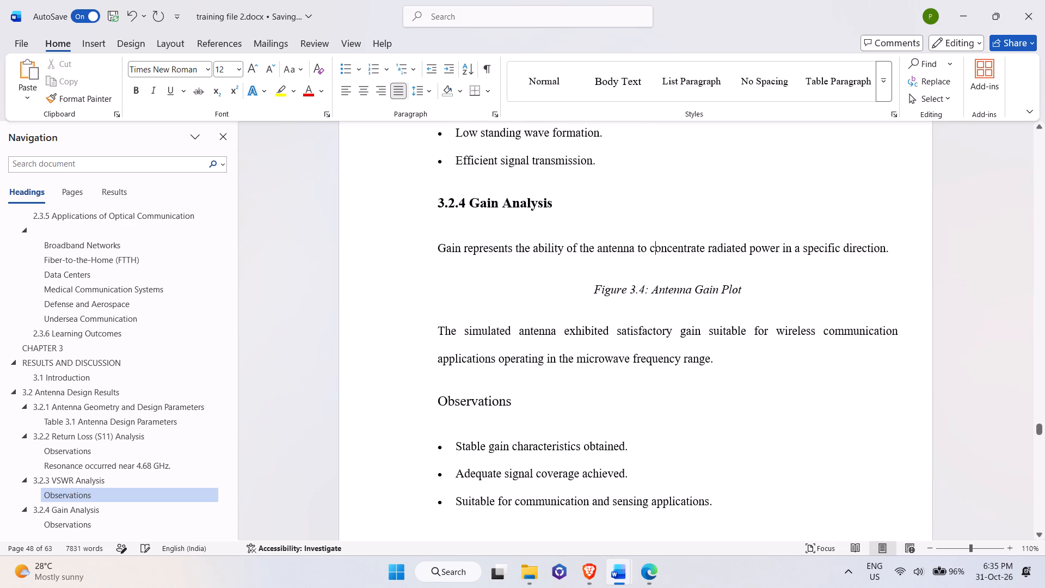
pyautogui.click(906, 242)
pyautogui.press('Return')
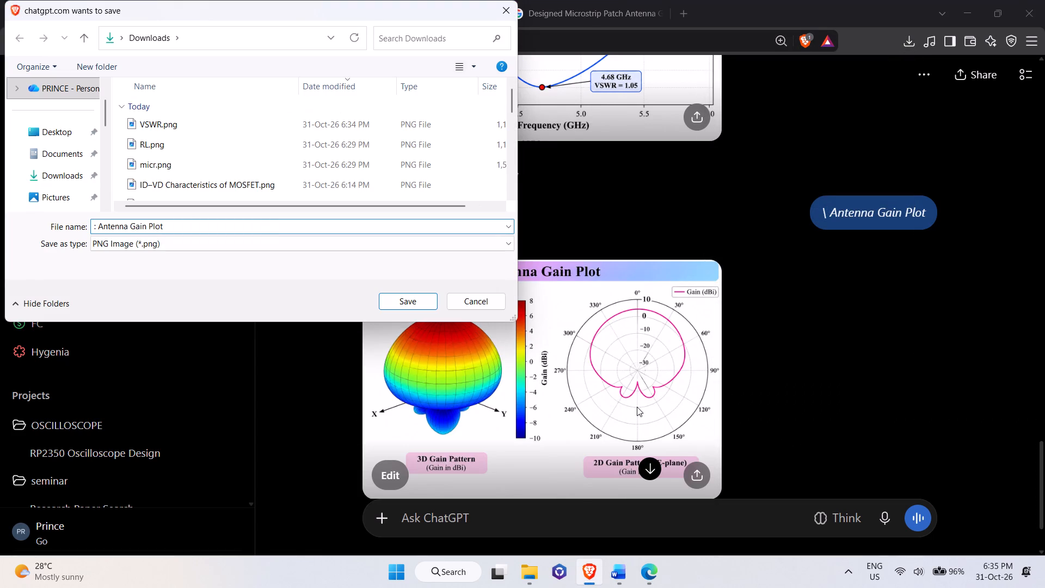
pyautogui.press('Home')
pyautogui.press('Right')
pyautogui.press('BackSpace')
pyautogui.press('Return')
# Back in the Word report, insert the saved Antenna Gain Plot picture on the blank line above the Figure 3.4 caption.
pyautogui.hotkey('alt', 'Tab')
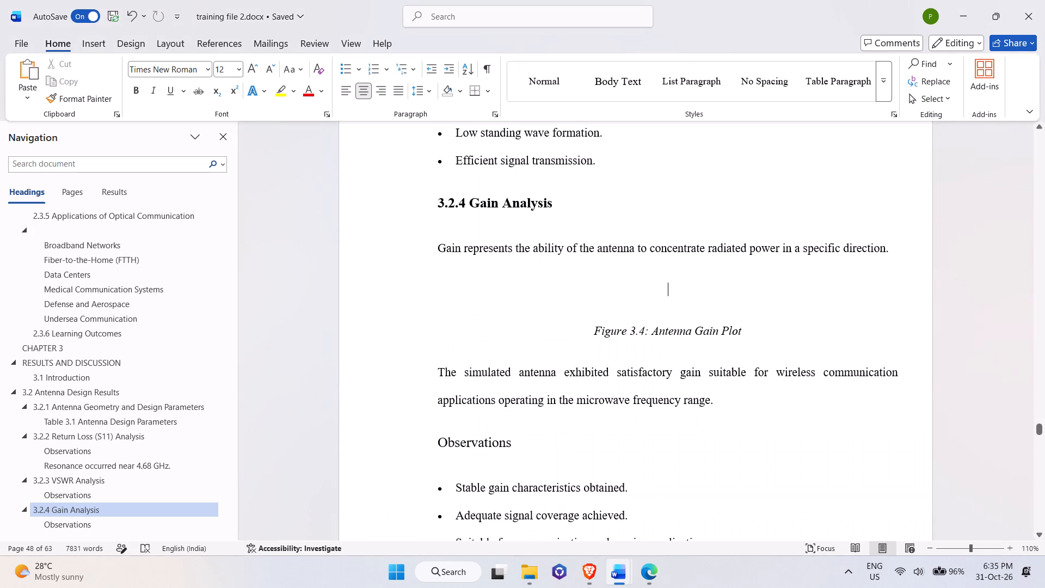
pyautogui.click(88, 51)
pyautogui.click(140, 89)
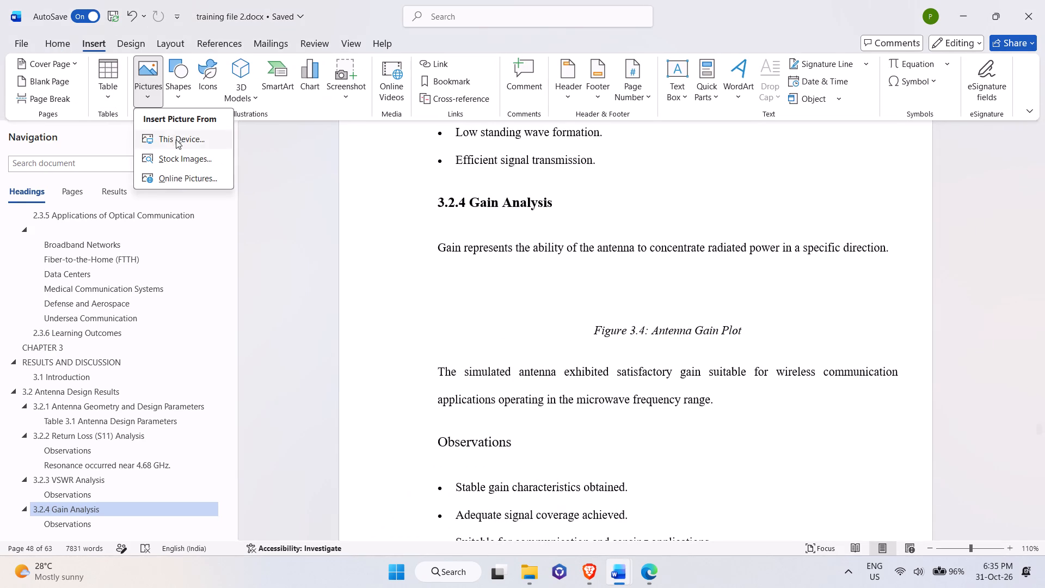
pyautogui.click(176, 139)
pyautogui.click(177, 131)
pyautogui.press('Return')
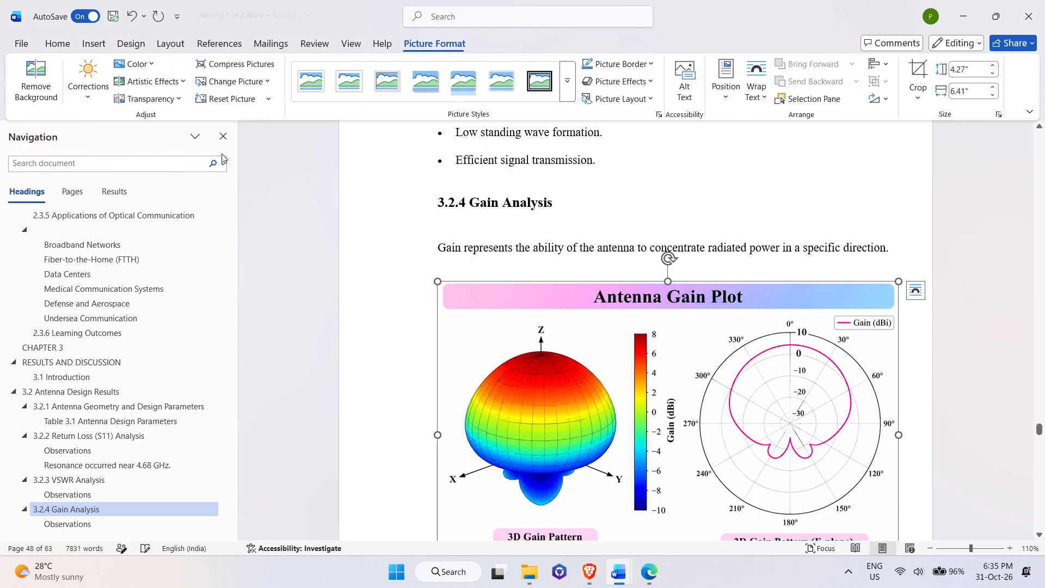
# Crop the title banner off the top of the gain plot and the 3D and 2D pattern labels off its bottom.
pyautogui.click(907, 66)
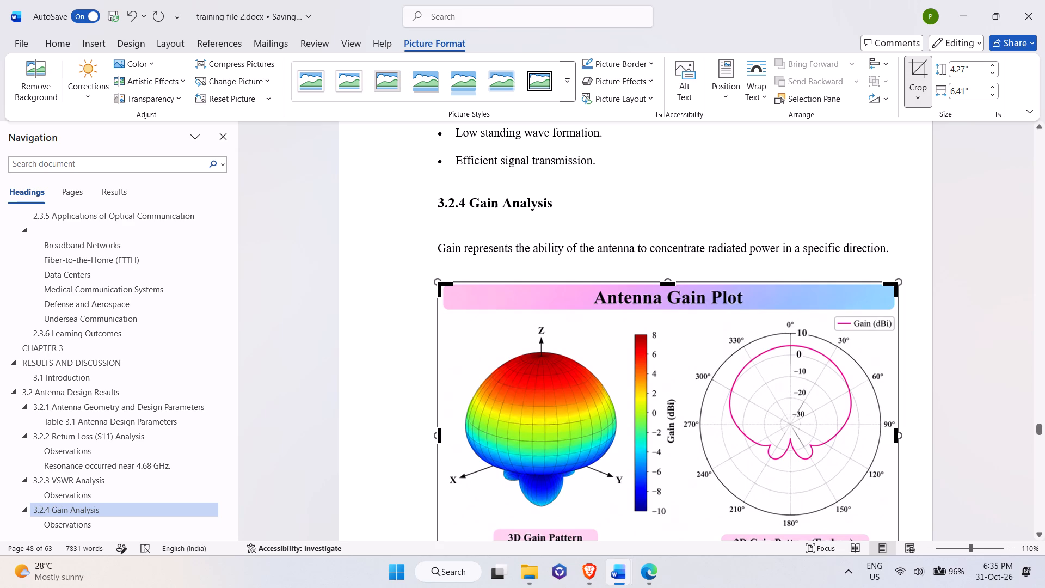
pyautogui.moveTo(895, 285); pyautogui.dragTo(898, 317)
pyautogui.press('Return')
pyautogui.scroll(-3, 893, 310)
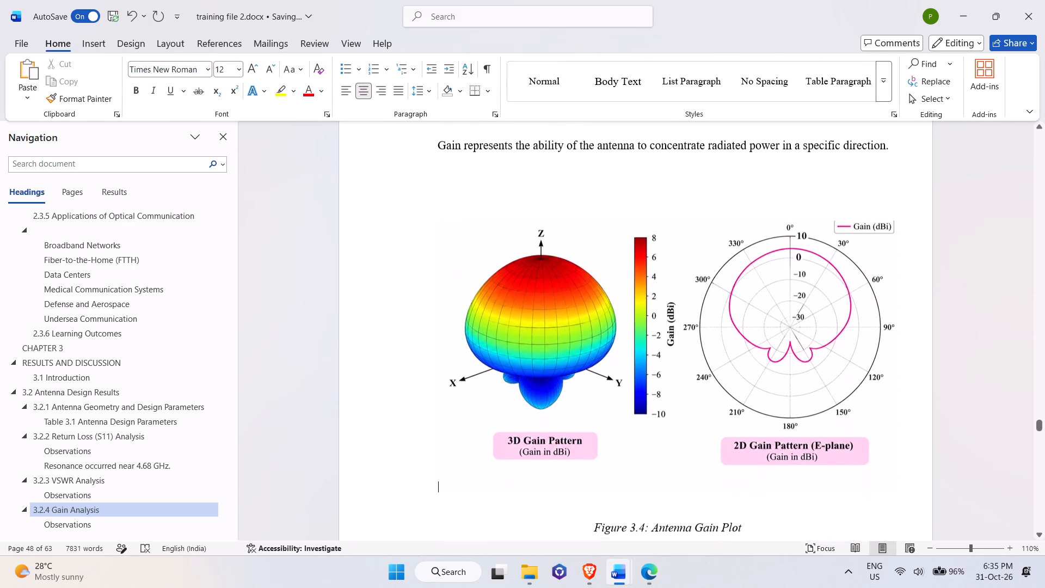
pyautogui.click(735, 329)
pyautogui.scroll(-2, 734, 330)
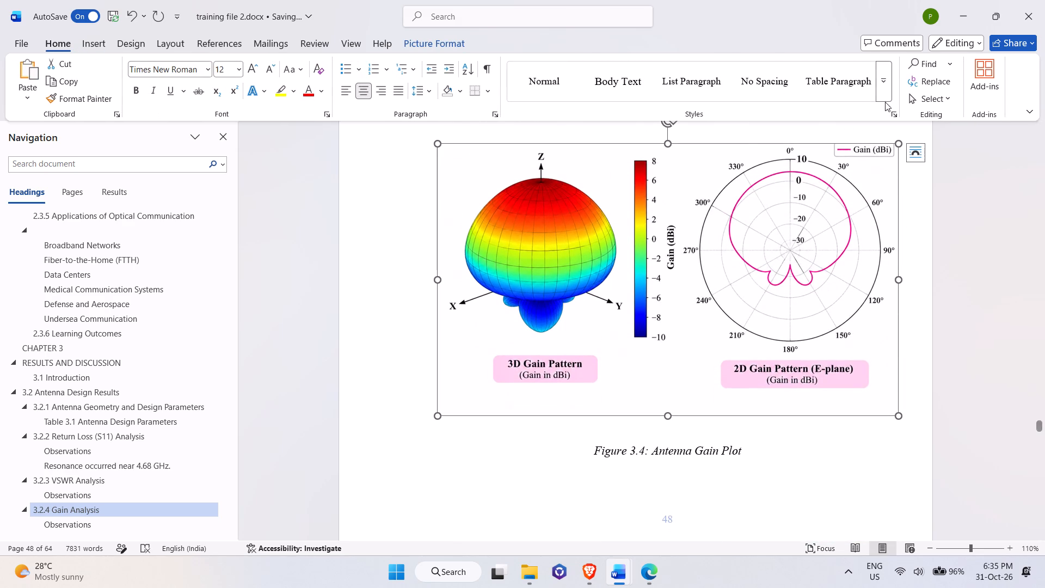
pyautogui.click(452, 49)
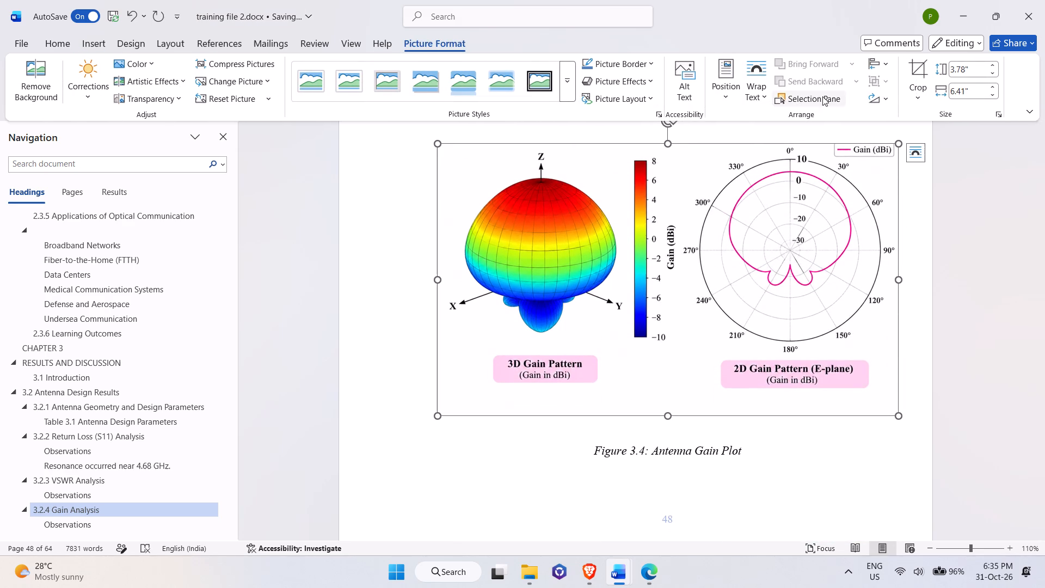
pyautogui.click(926, 77)
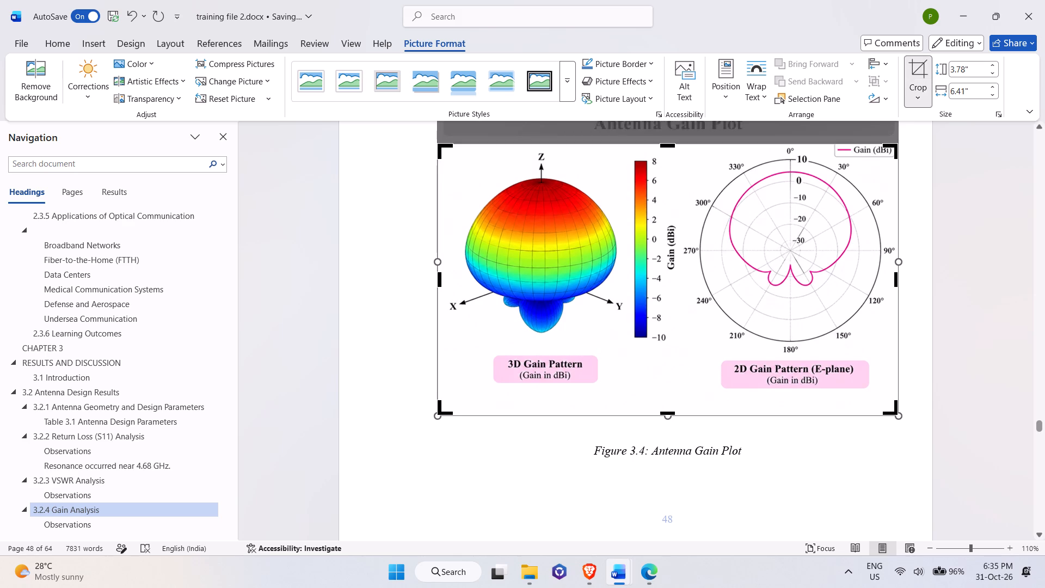
pyautogui.moveTo(669, 414); pyautogui.dragTo(711, 361)
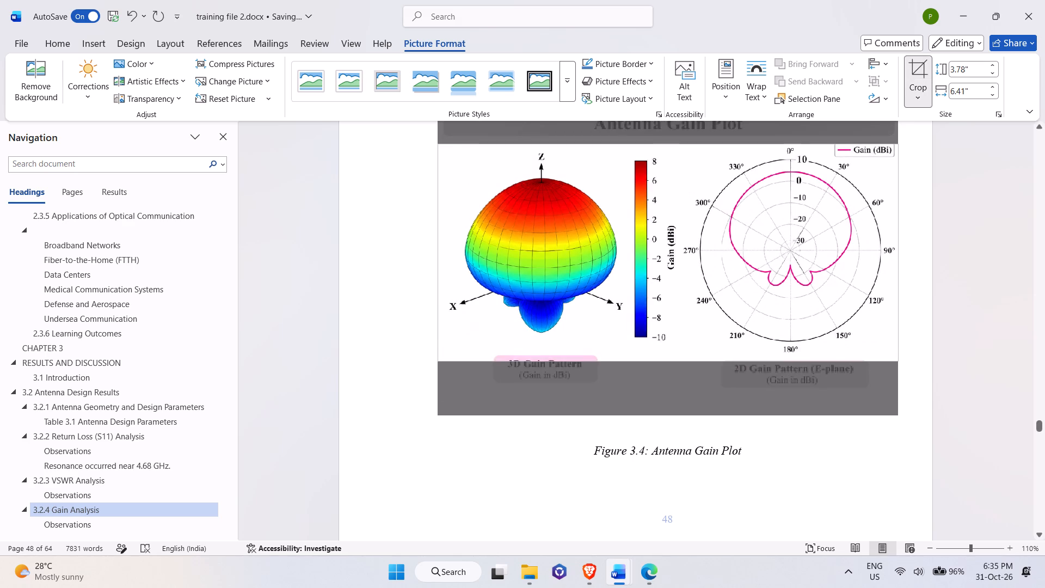
pyautogui.moveTo(711, 361); pyautogui.dragTo(714, 353)
pyautogui.press('\\')
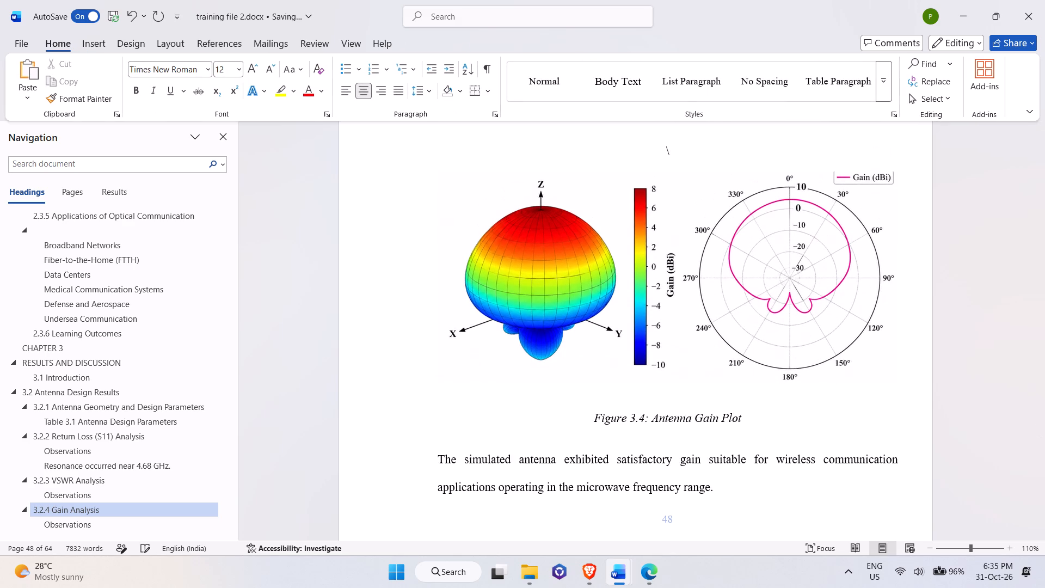
# Delete the stray backslash and the extra empty space between the Gain Analysis sentence and the gain plot.
pyautogui.scroll(2, 714, 353)
pyautogui.click(733, 377)
pyautogui.click(696, 224)
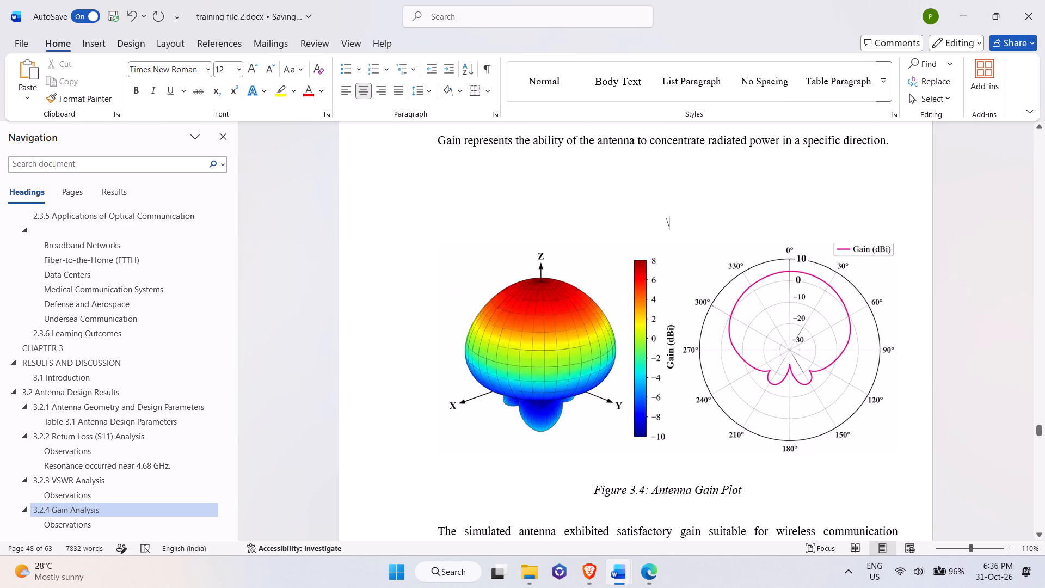
pyautogui.press('BackSpace')
pyautogui.press('BackSpace')
pyautogui.press('BackSpace')
# Reduce the font size of the Figure 3.4: Antenna Gain Plot caption by two steps.
pyautogui.scroll(-2, 658, 259)
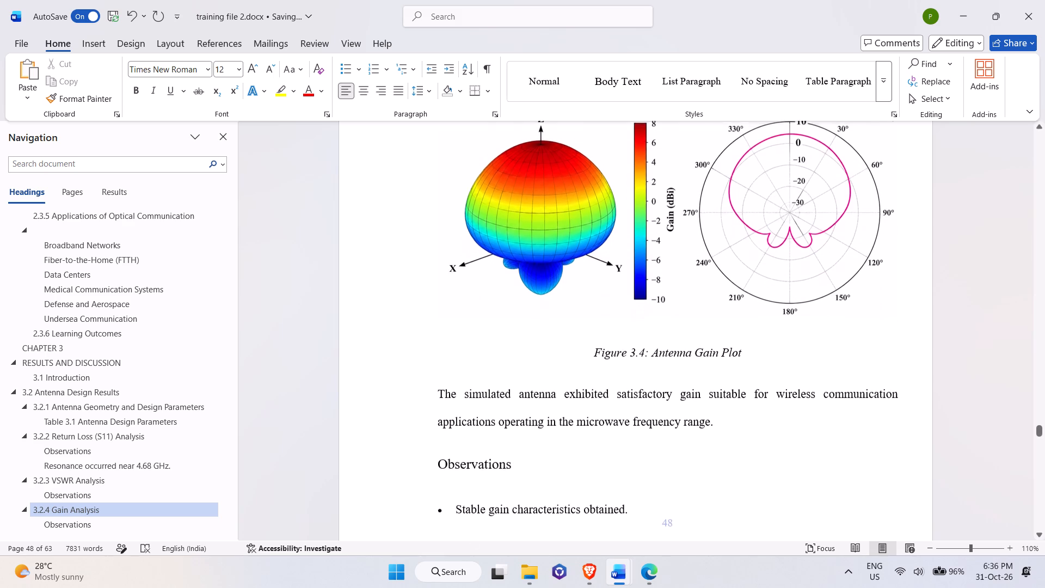
pyautogui.moveTo(588, 349); pyautogui.dragTo(769, 349)
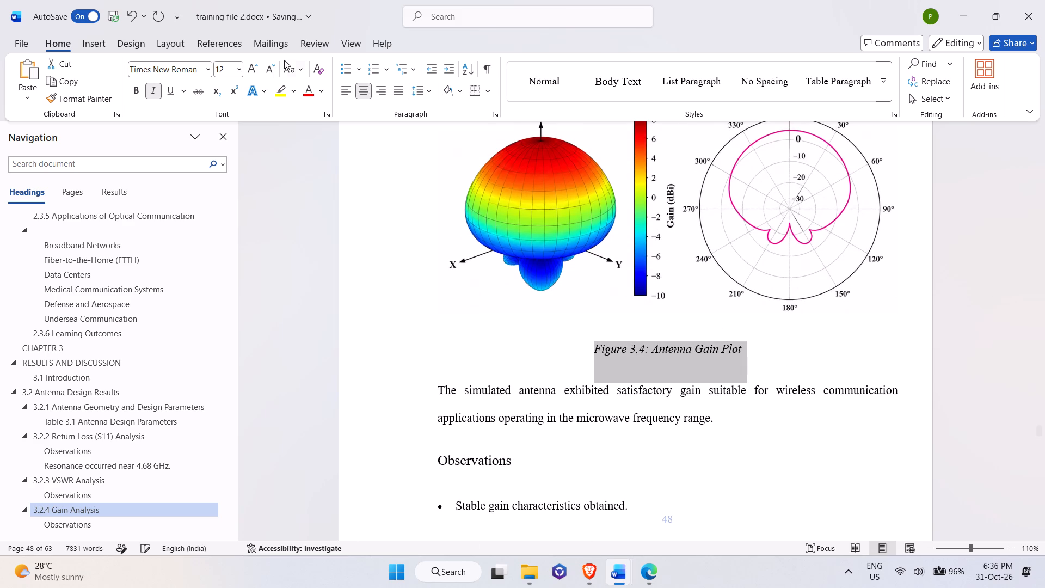
pyautogui.doubleClick(271, 71)
# Shrink the gain plot proportionally to about four fifths of the text width and center it above its caption.
pyautogui.click(679, 299)
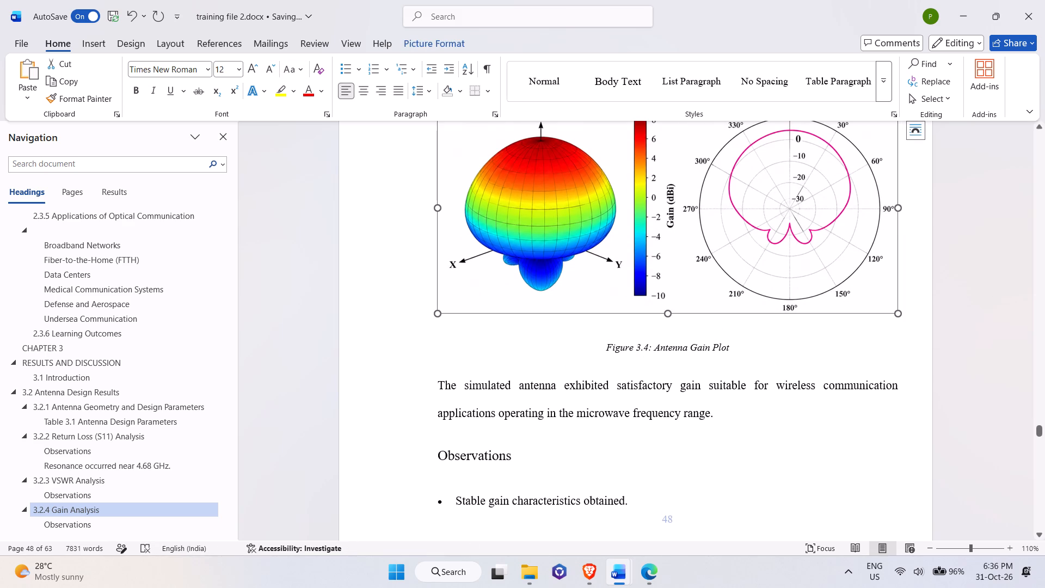
pyautogui.moveTo(900, 313); pyautogui.dragTo(806, 246)
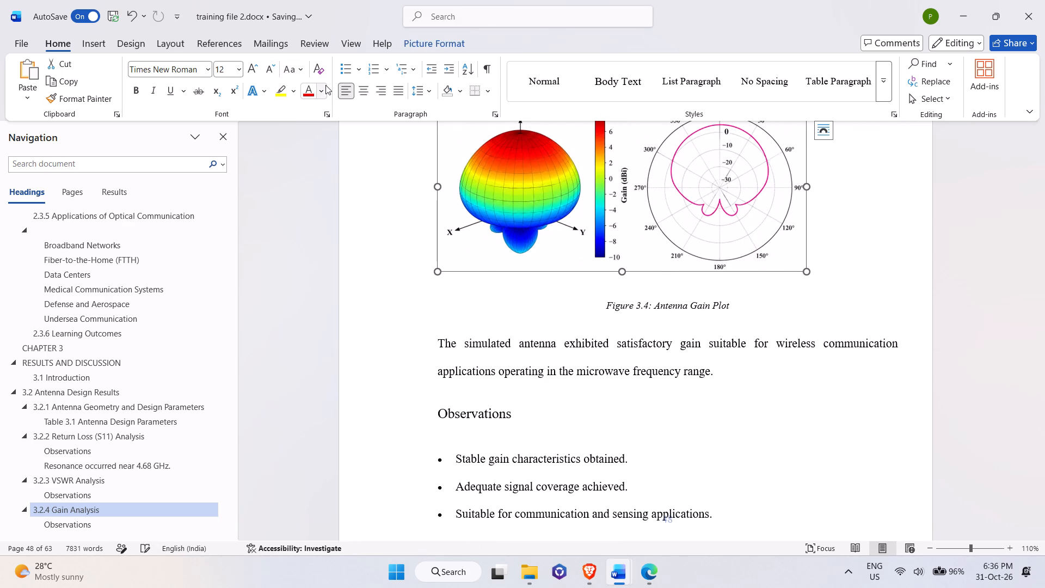
pyautogui.hotkey('ctrl', 'e')
# Add a blank line between the 3.2.5 Radiation Pattern Analysis introduction sentence and the Figure 3.5 caption.
pyautogui.scroll(-12, 540, 255)
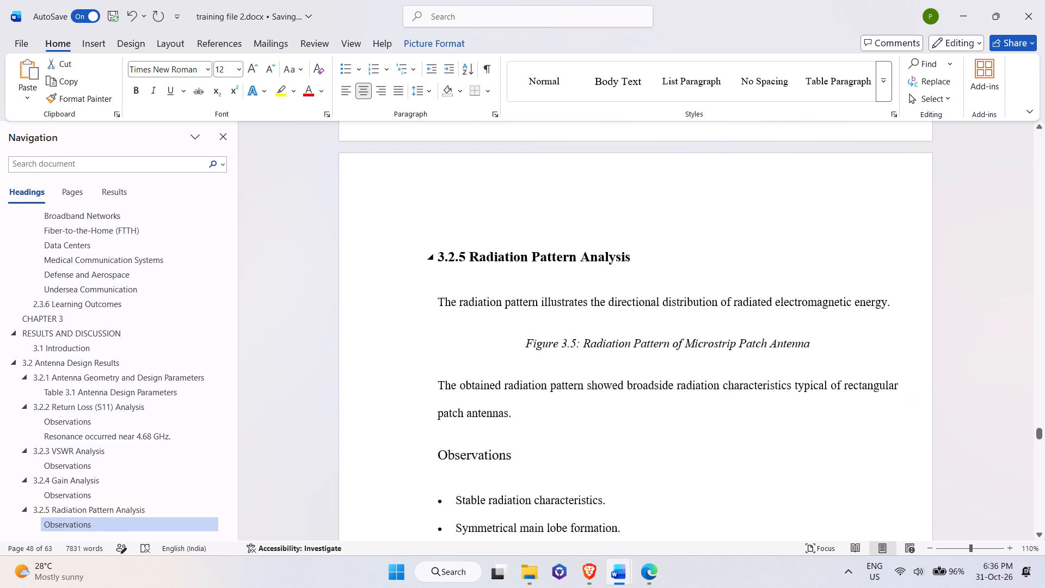
pyautogui.scroll(-2, 540, 255)
pyautogui.click(888, 230)
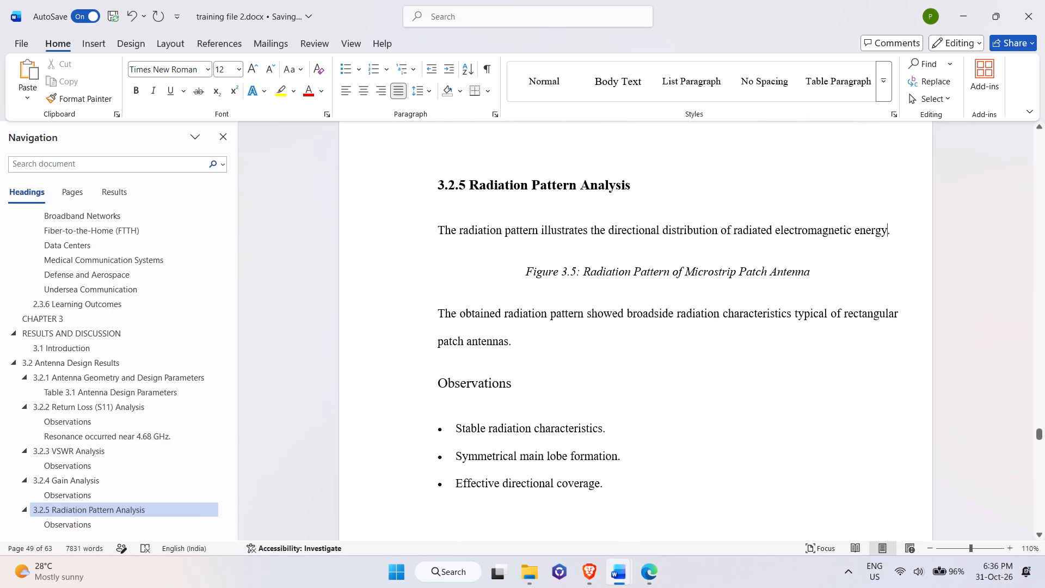
pyautogui.click(893, 230)
pyautogui.press('Return')
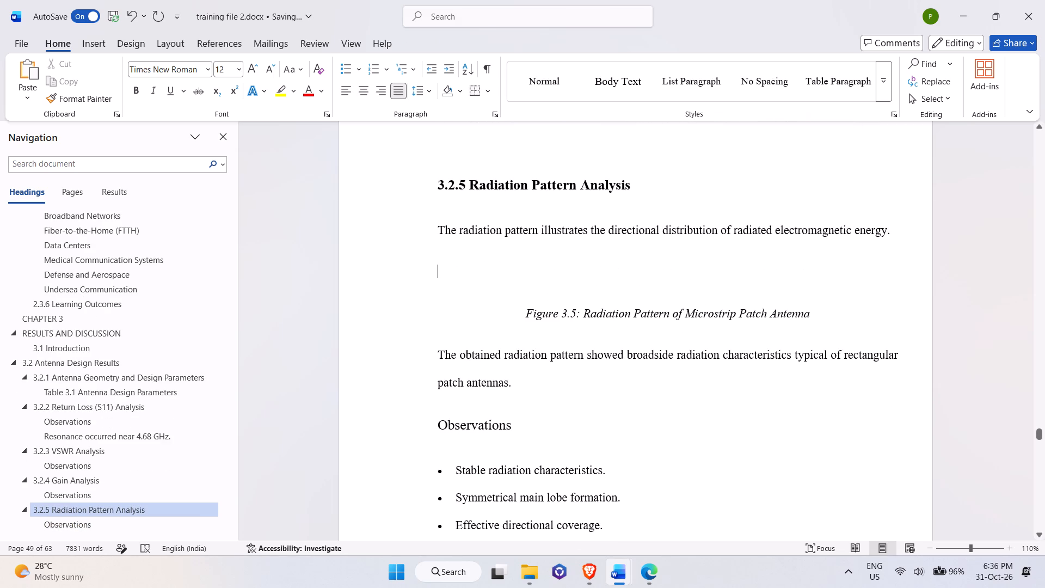
# Set the Figure 3.5 caption to font size 10, keeping it centered.
pyautogui.moveTo(525, 315); pyautogui.dragTo(865, 329)
pyautogui.hotkey('ctrl', 'e')
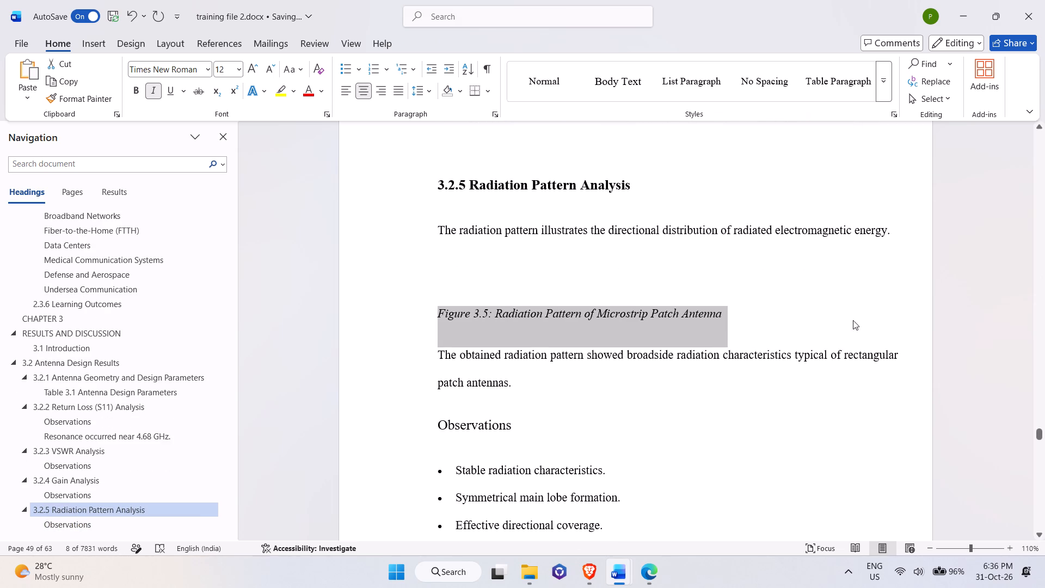
pyautogui.hotkey('ctrl', 'e')
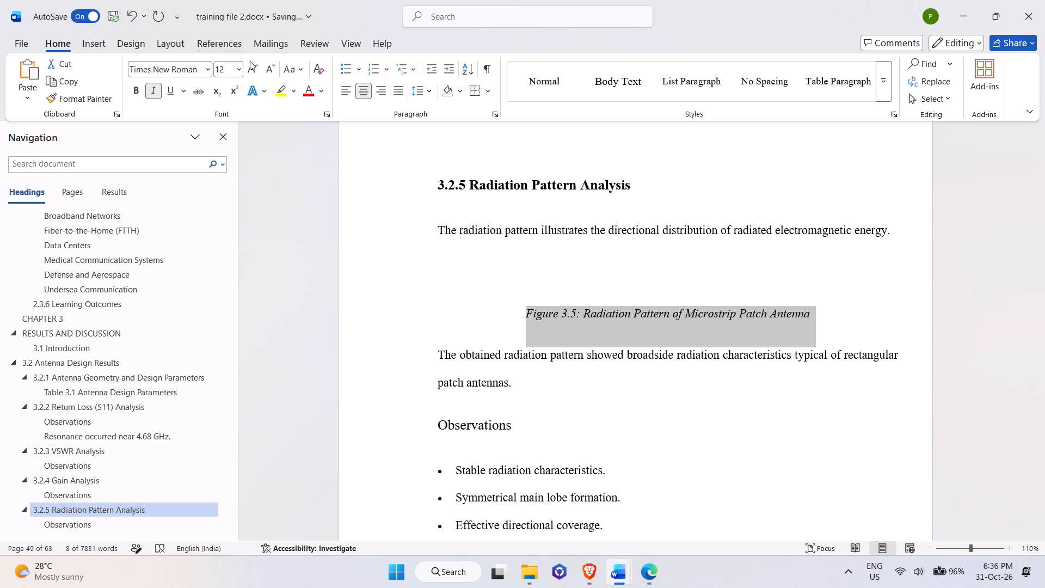
pyautogui.doubleClick(276, 70)
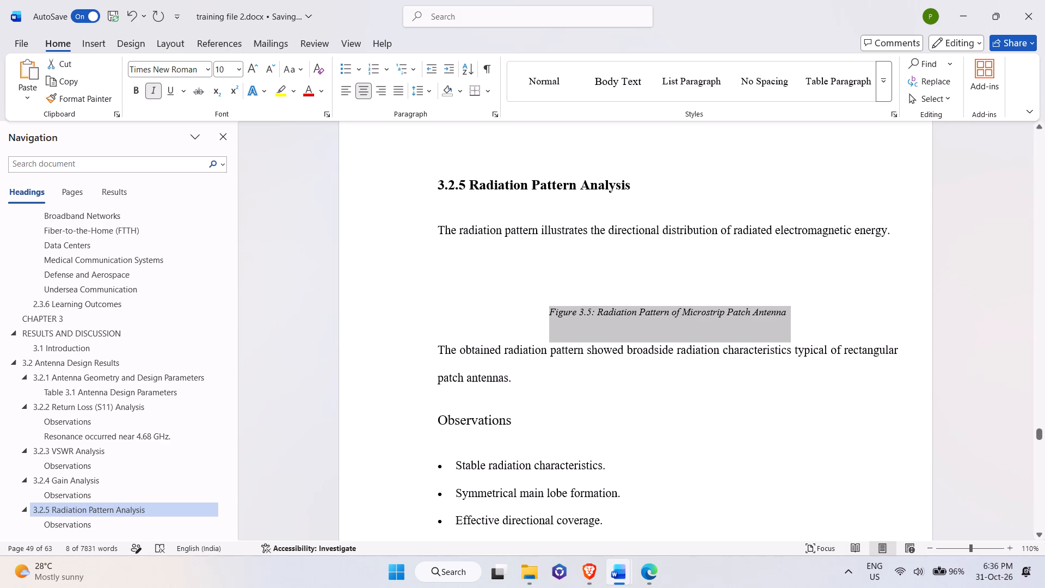
pyautogui.click(571, 260)
# Copy the caption text "Radiation Pattern of Microstrip Patch Antenna" and send it to ChatGPT as an image request, then return to Word.
pyautogui.moveTo(598, 314); pyautogui.dragTo(806, 313)
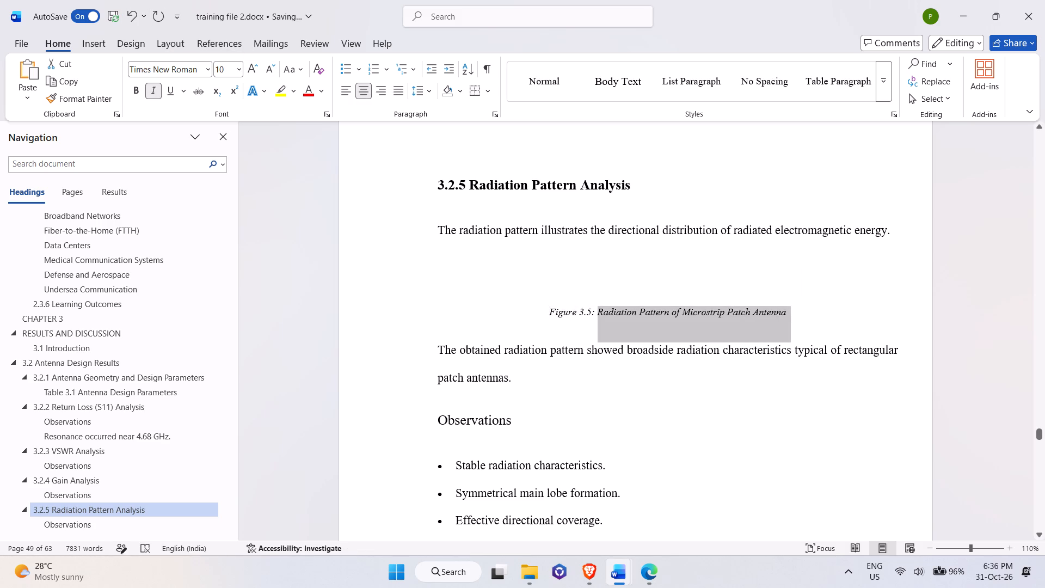
pyautogui.hotkey('ctrl', 'c')
pyautogui.hotkey('alt', 'Tab')
pyautogui.click(488, 519)
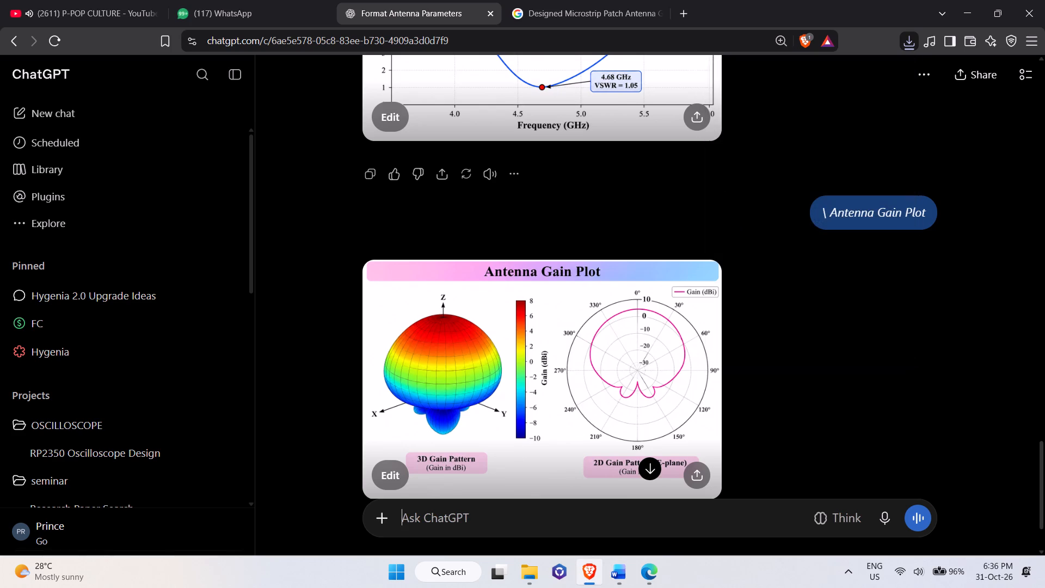
pyautogui.hotkey('ctrl', 'v')
pyautogui.press('Return')
pyautogui.hotkey('alt', 'Tab')
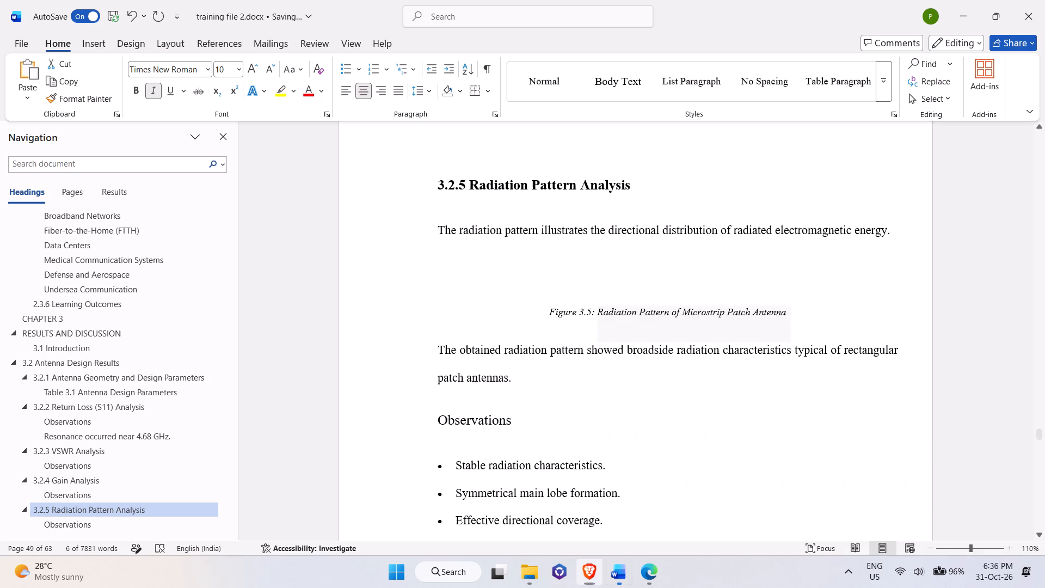
# Delete the empty lines directly above and below the 3.3 TCAD Simulation Results heading.
pyautogui.scroll(-11, 598, 358)
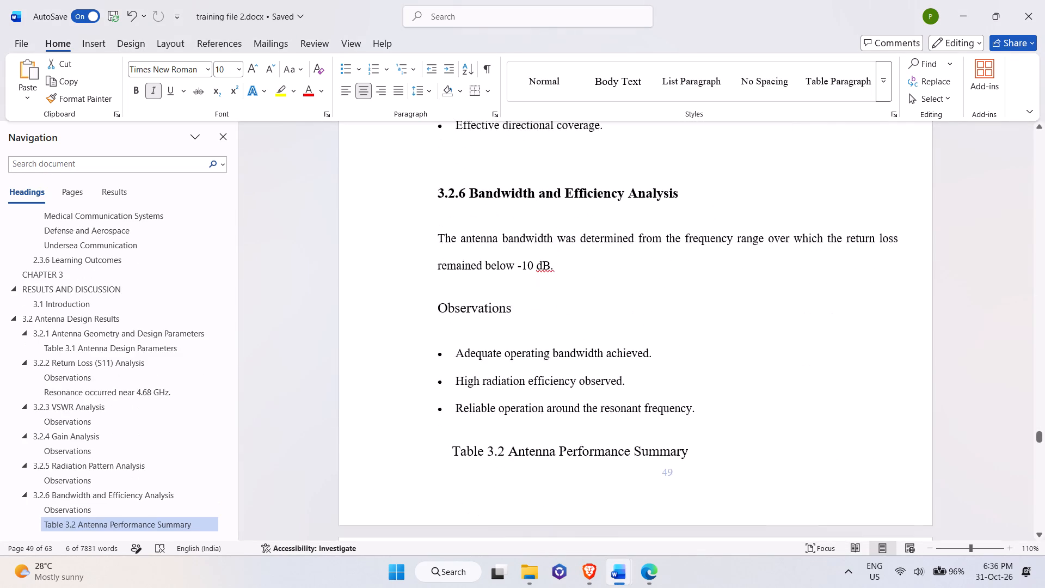
pyautogui.scroll(-13, 617, 347)
pyautogui.scroll(-8, 617, 347)
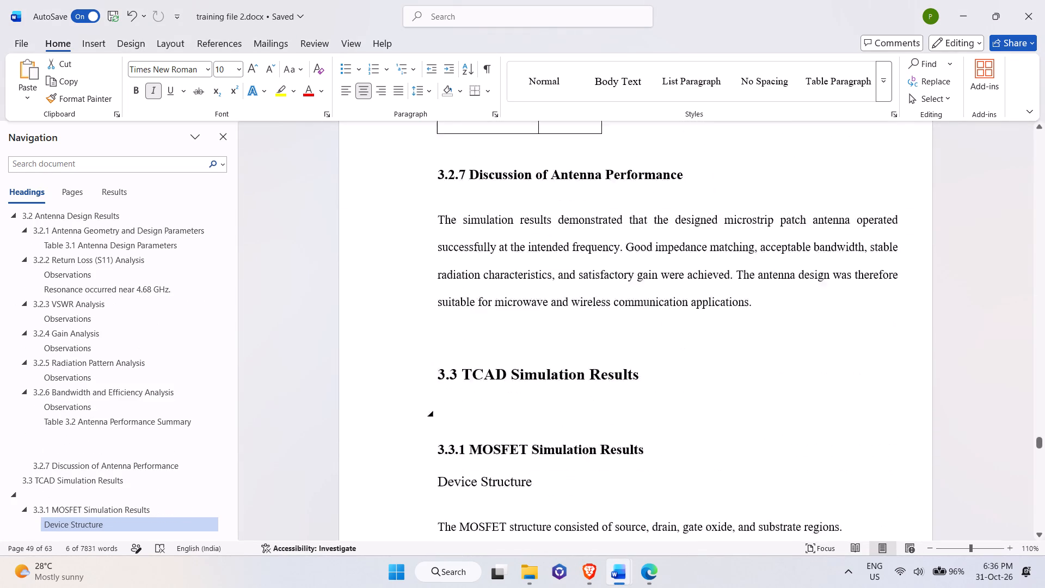
pyautogui.click(483, 340)
pyautogui.press('BackSpace')
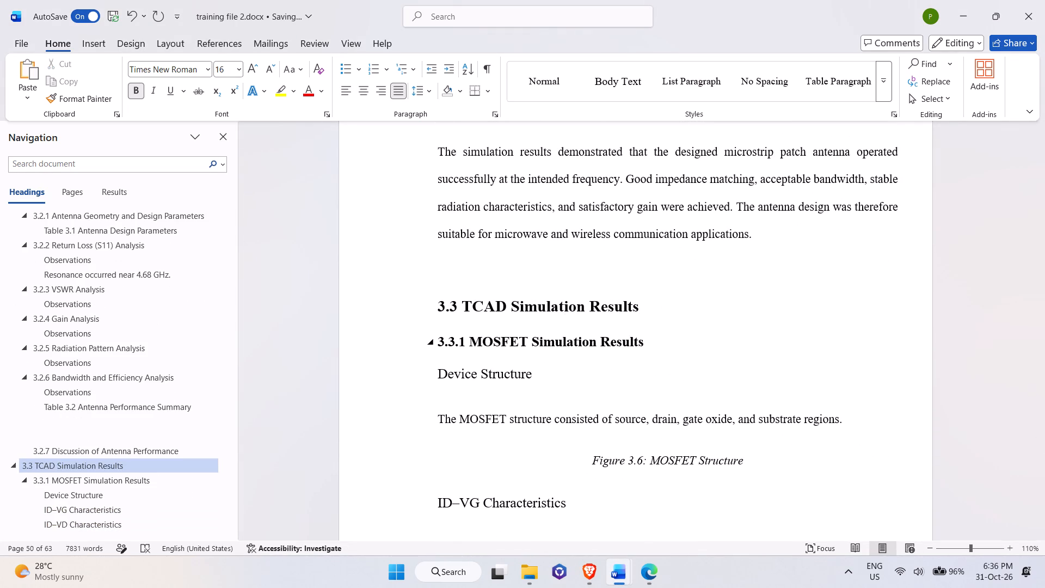
pyautogui.press('Home')
pyautogui.press('BackSpace')
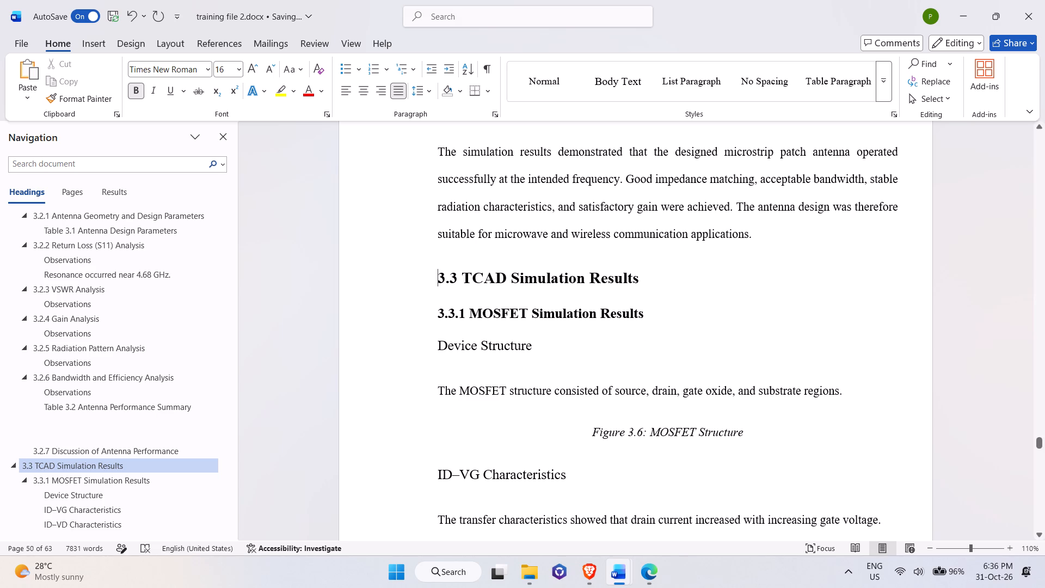
# Review the 3.3.1 MOSFET Simulation Results pages and check the progress of the radiation pattern image in ChatGPT, then return to Word.
pyautogui.scroll(-5, 495, 430)
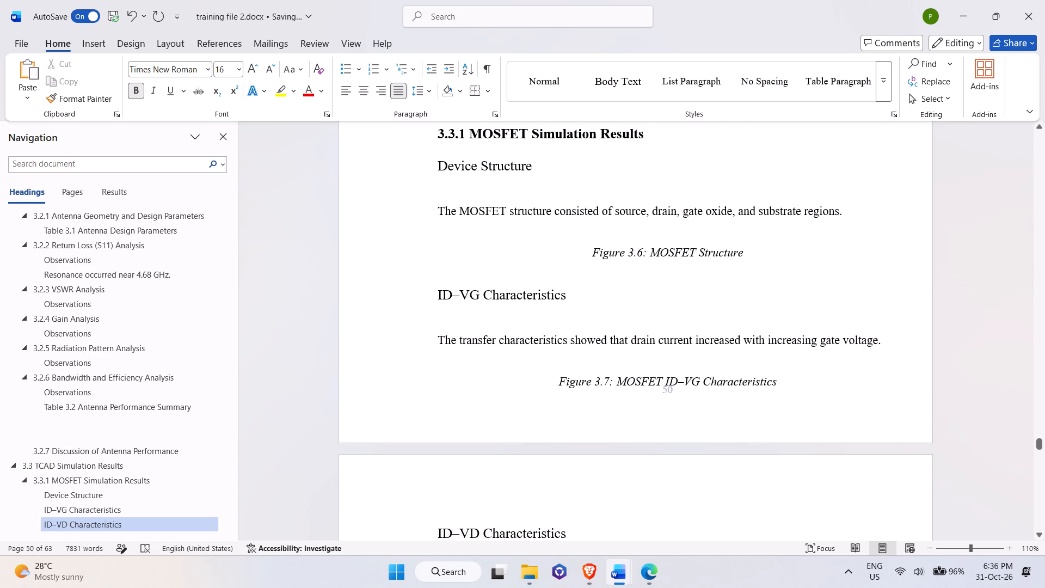
pyautogui.scroll(2, 584, 322)
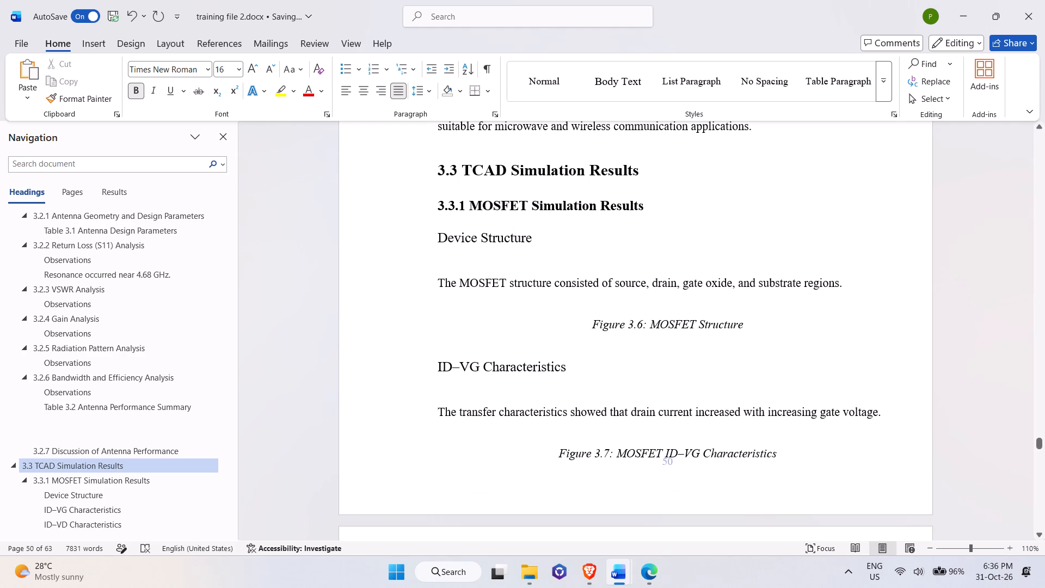
pyautogui.scroll(-4, 650, 437)
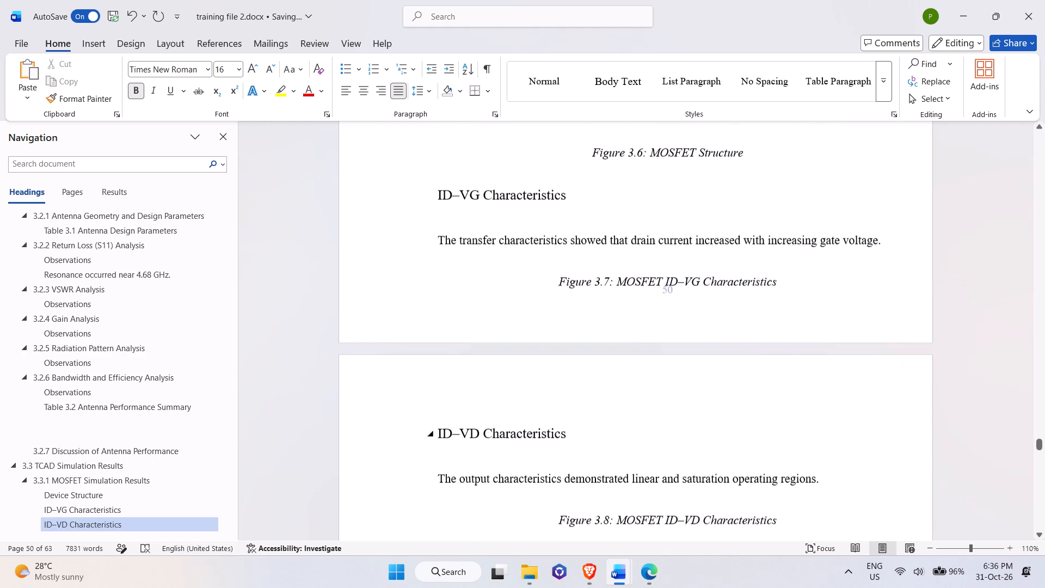
pyautogui.scroll(-5, 650, 438)
pyautogui.scroll(2, 650, 438)
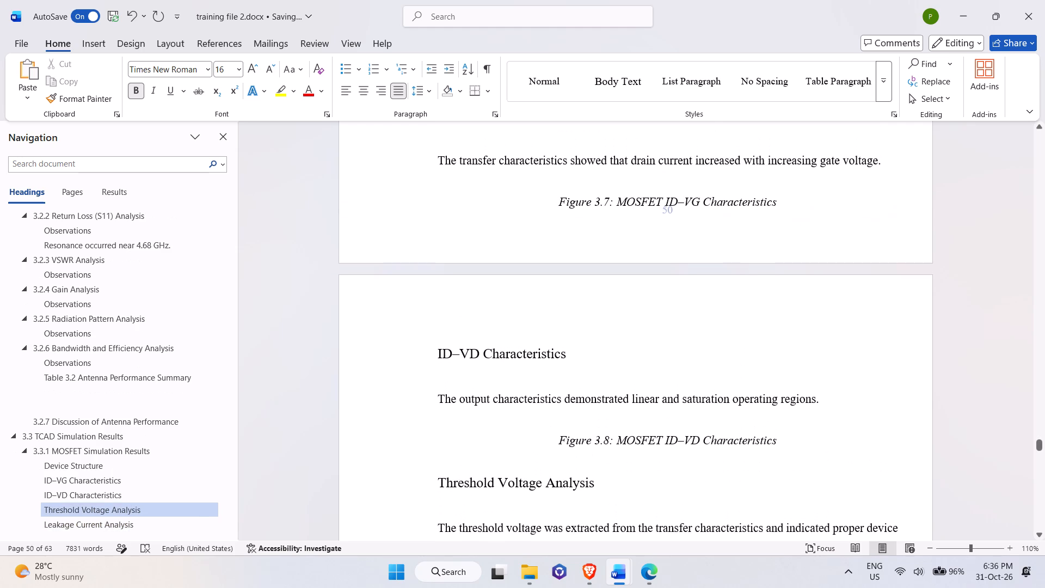
pyautogui.hotkey('alt', 'Tab')
pyautogui.scroll(-3, 581, 350)
pyautogui.hotkey('alt', 'Tab')
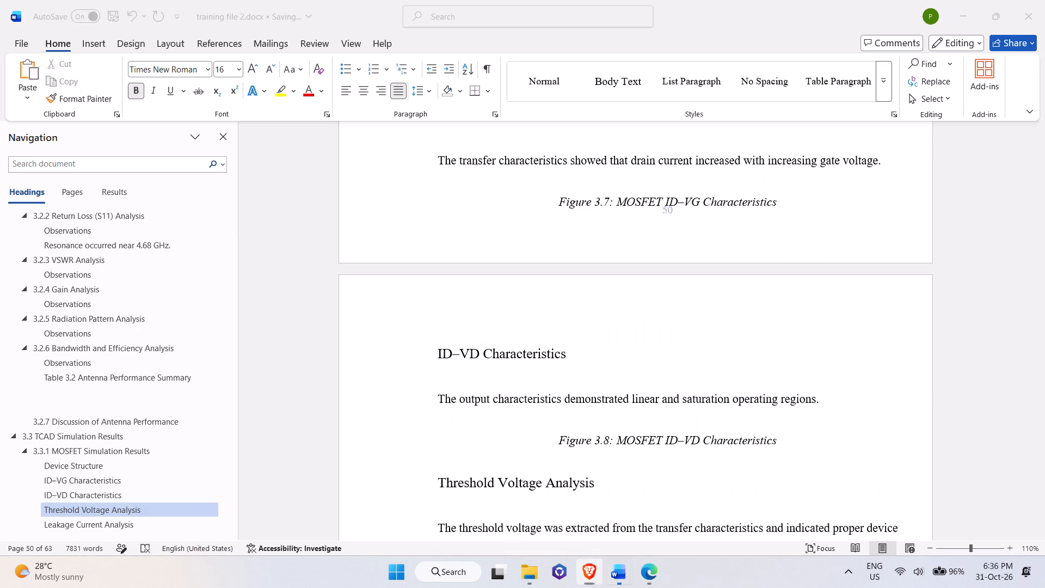
# Remove the page footer from the document.
pyautogui.click(94, 51)
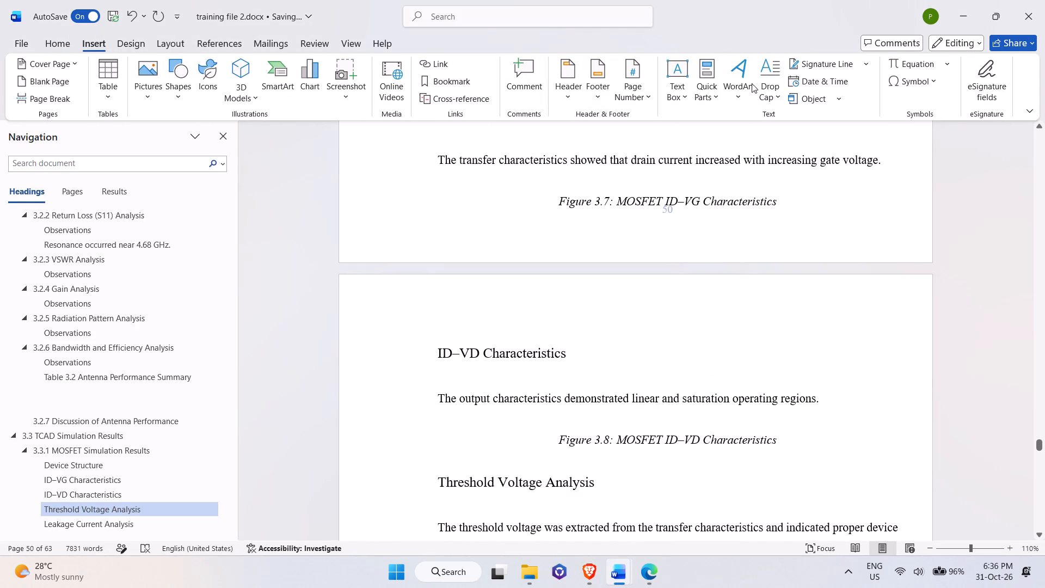
pyautogui.click(588, 87)
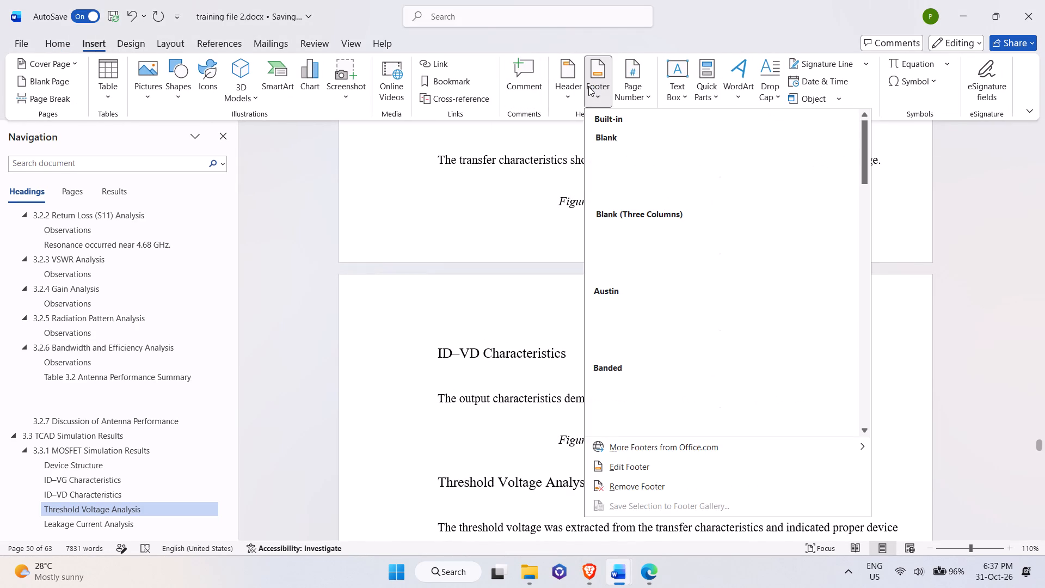
pyautogui.click(651, 479)
# Review the pages around sections 3.2.6 to 3.3.2 in Word and check the radiation pattern image progress in ChatGPT.
pyautogui.scroll(-11, 653, 315)
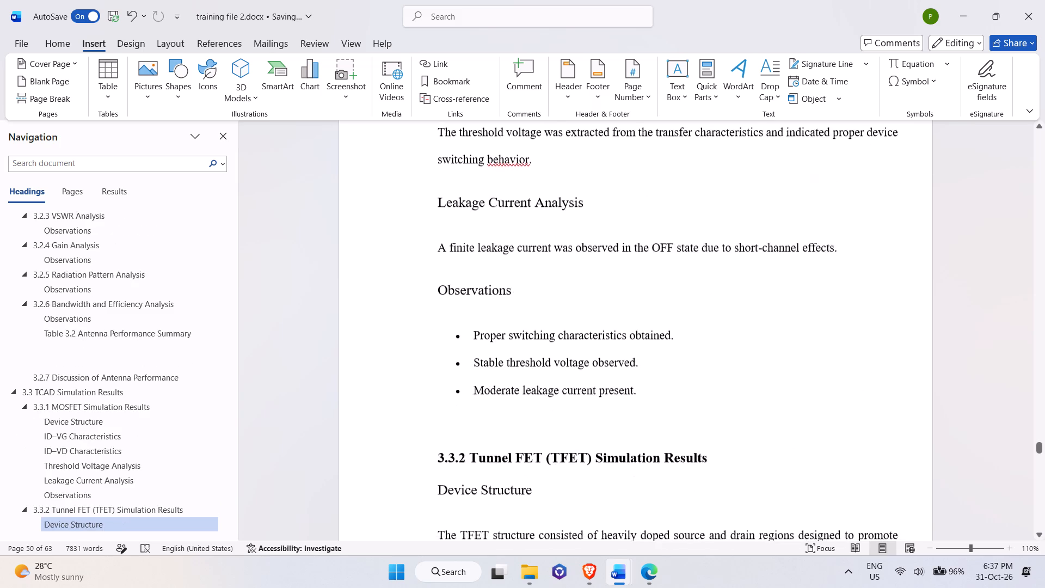
pyautogui.scroll(-10, 649, 317)
pyautogui.scroll(20, 649, 317)
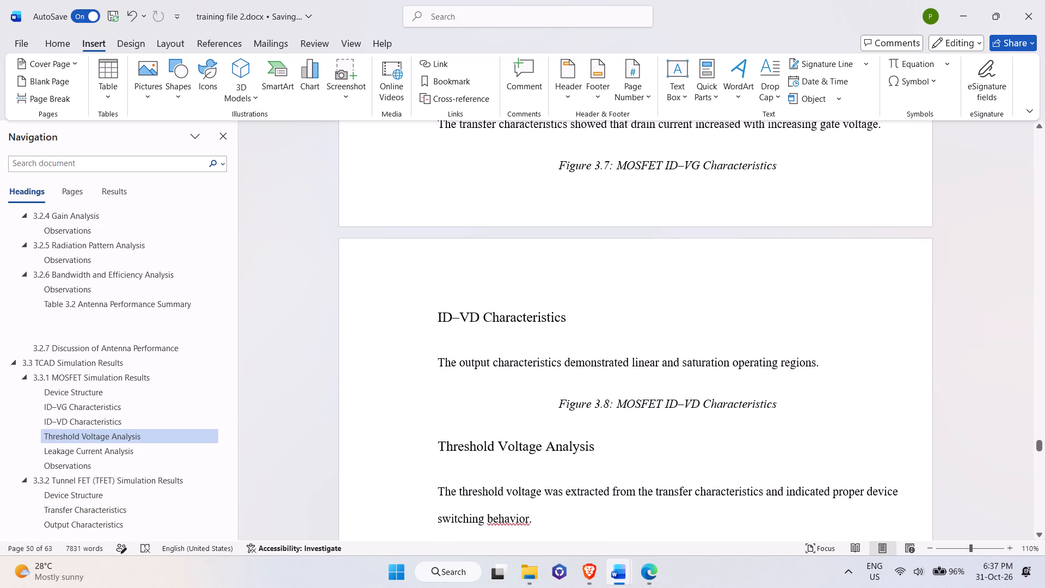
pyautogui.scroll(-2, 640, 282)
pyautogui.scroll(4, 640, 282)
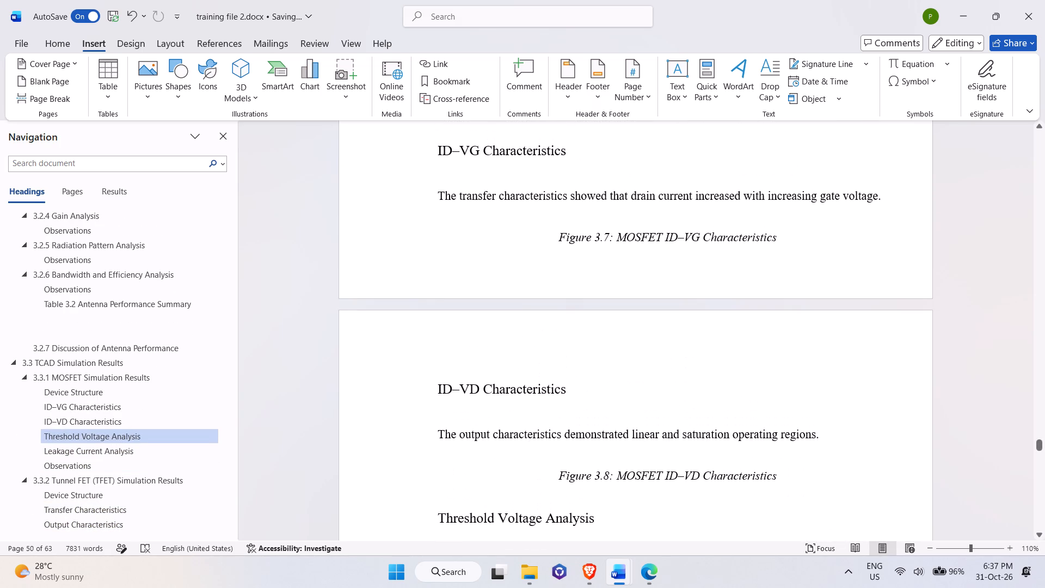
pyautogui.hotkey('alt', 'Tab')
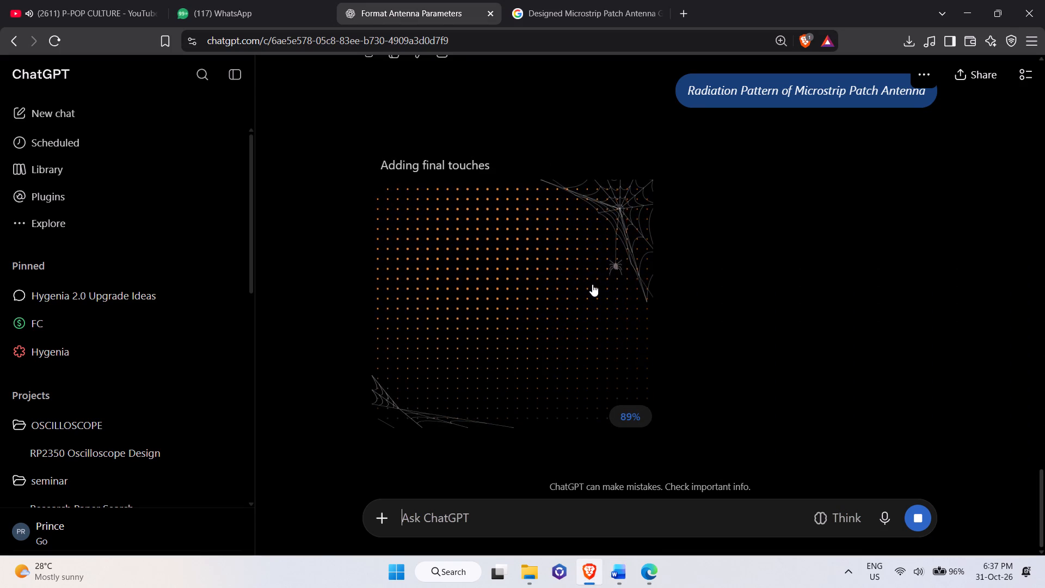
pyautogui.hotkey('alt', 'Tab')
pyautogui.scroll(16, 592, 284)
pyautogui.scroll(9, 592, 284)
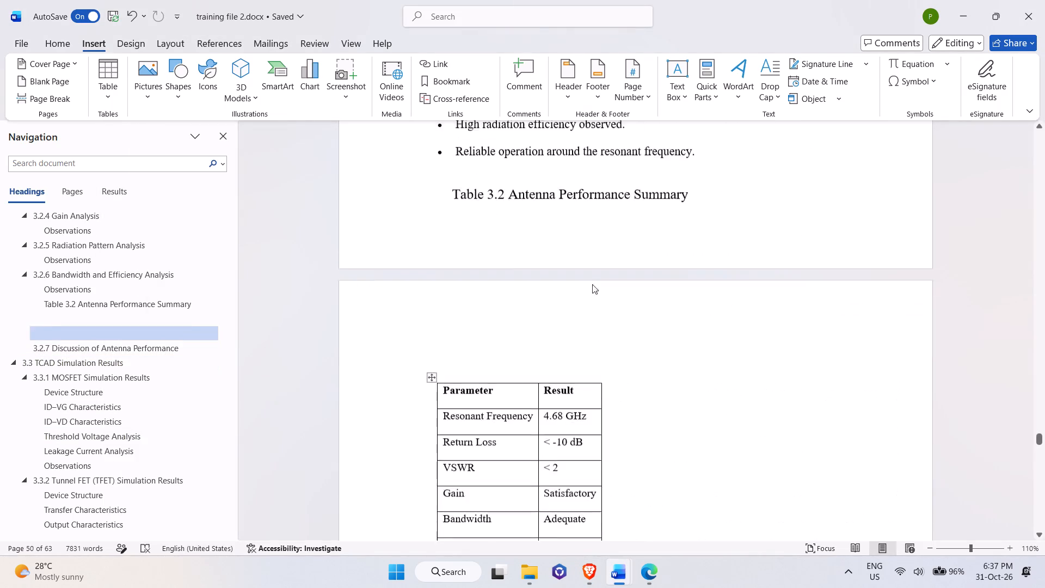
pyautogui.scroll(8, 592, 284)
pyautogui.hotkey('alt', 'Tab')
pyautogui.hotkey('alt', 'Tab')
pyautogui.scroll(3, 592, 284)
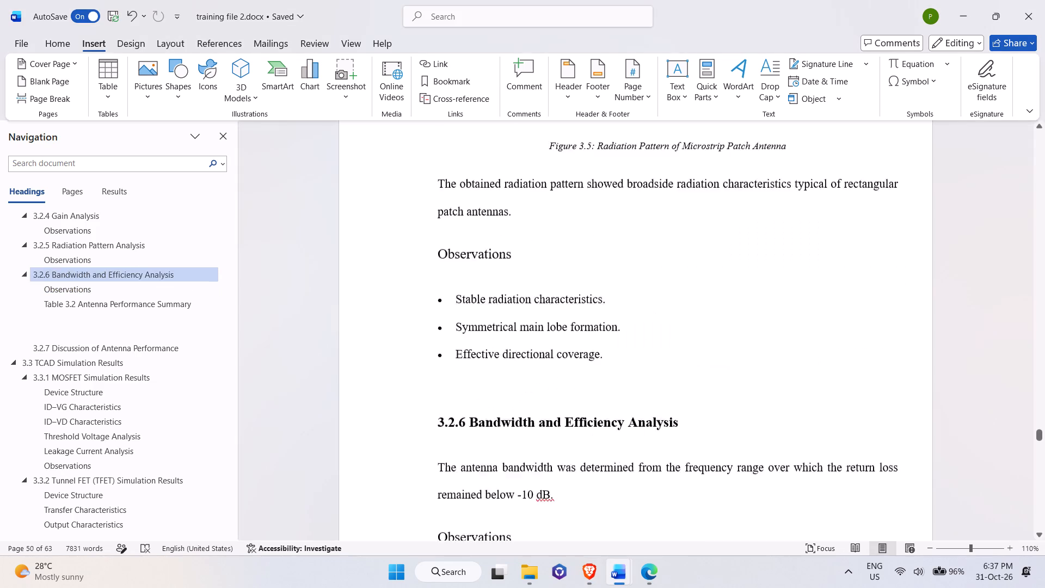
pyautogui.scroll(6, 592, 284)
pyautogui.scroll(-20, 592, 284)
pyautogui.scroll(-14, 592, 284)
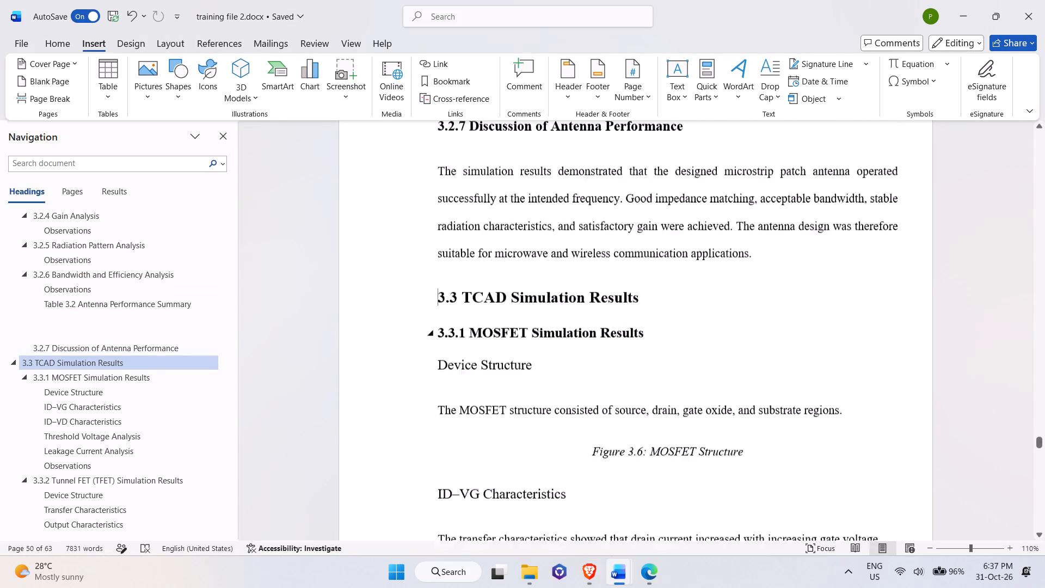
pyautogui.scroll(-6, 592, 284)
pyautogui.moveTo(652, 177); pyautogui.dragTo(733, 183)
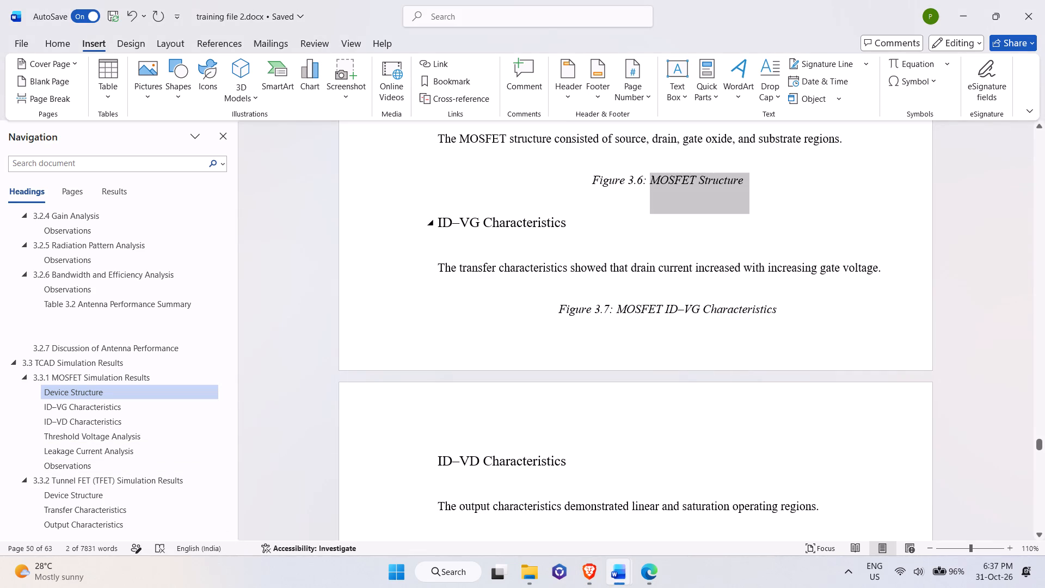
# Set the whole Figure 3.6: MOSFET Structure caption to font size 10.
pyautogui.moveTo(591, 177); pyautogui.dragTo(697, 180)
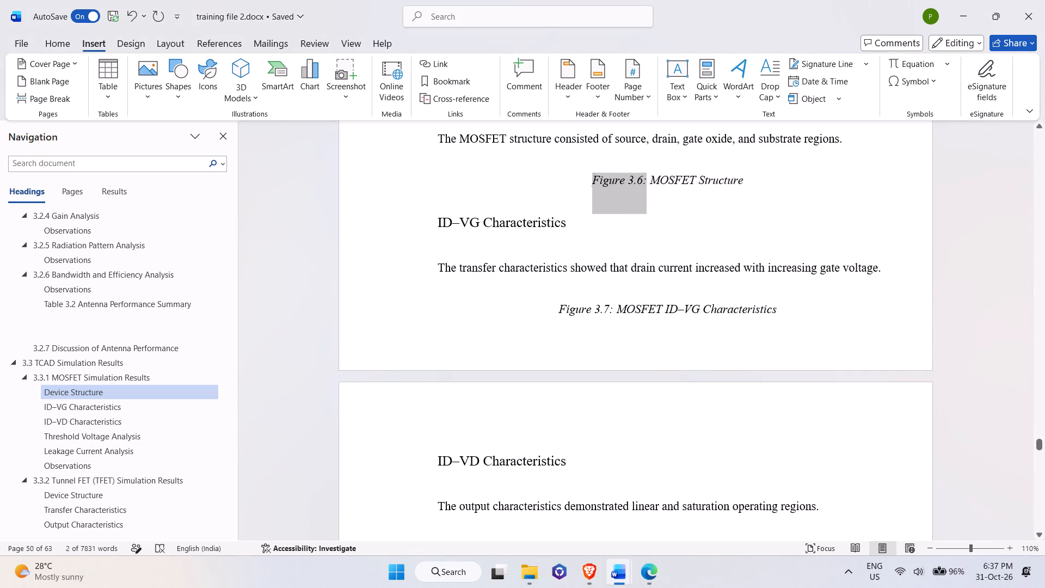
pyautogui.moveTo(697, 180); pyautogui.dragTo(759, 177)
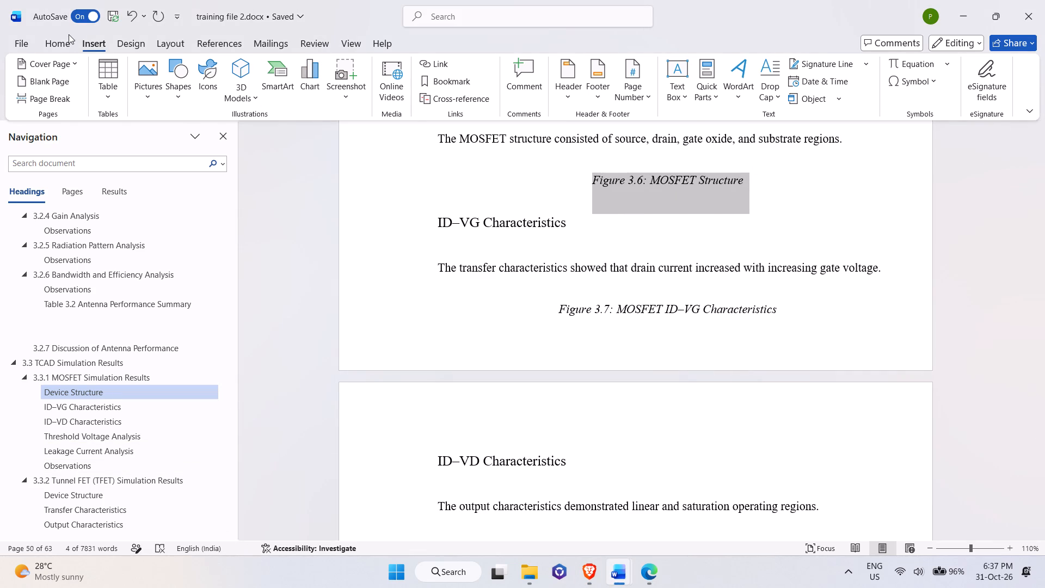
pyautogui.click(67, 33)
pyautogui.doubleClick(275, 71)
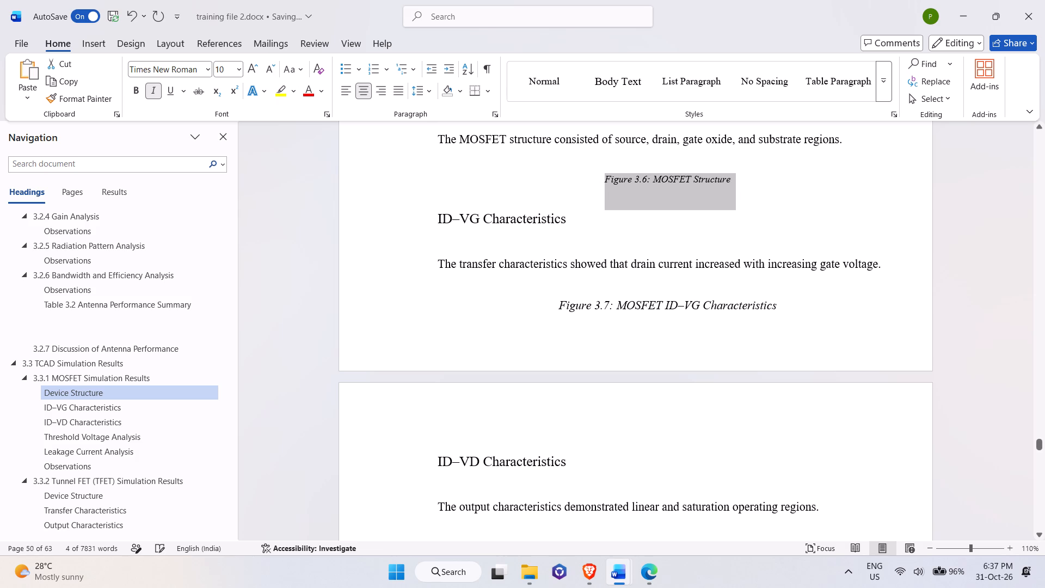
# Insert the picture MOSFET Device Structure.png from Downloads on a new line between the Device Structure sentence and the Figure 3.6 caption.
pyautogui.click(857, 133)
pyautogui.press('Return')
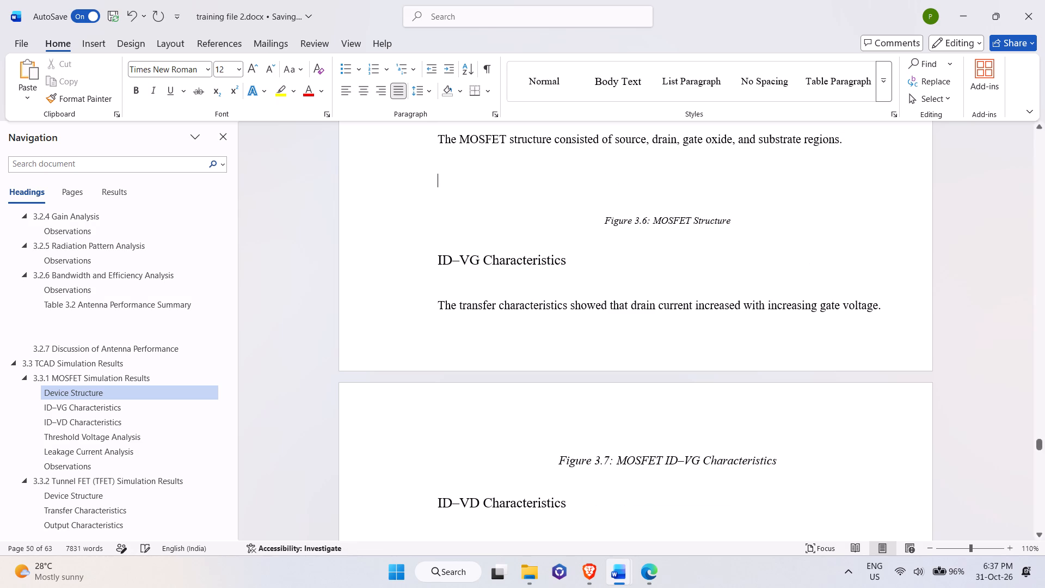
pyautogui.click(110, 44)
pyautogui.click(140, 100)
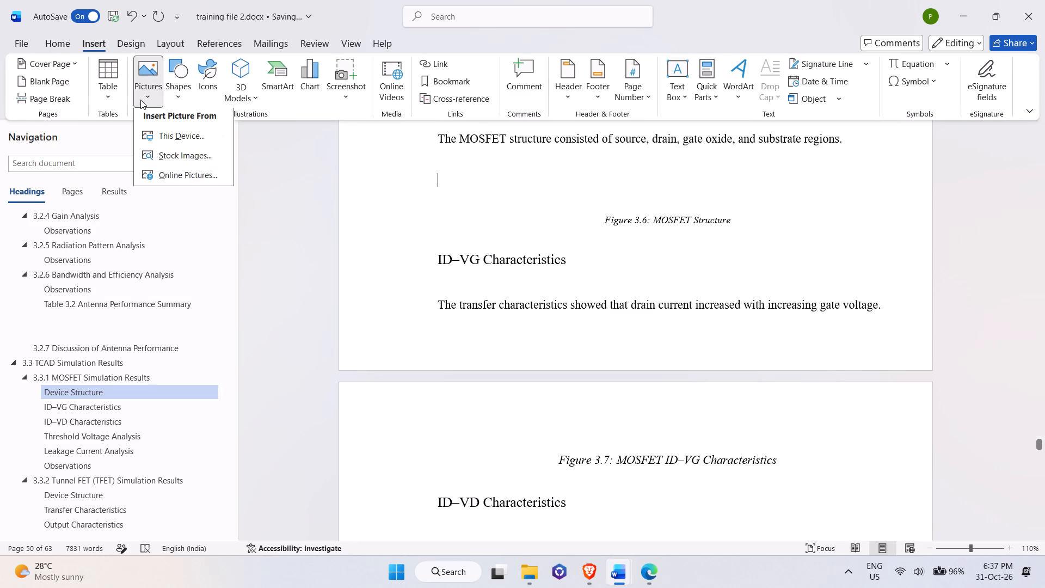
pyautogui.click(186, 140)
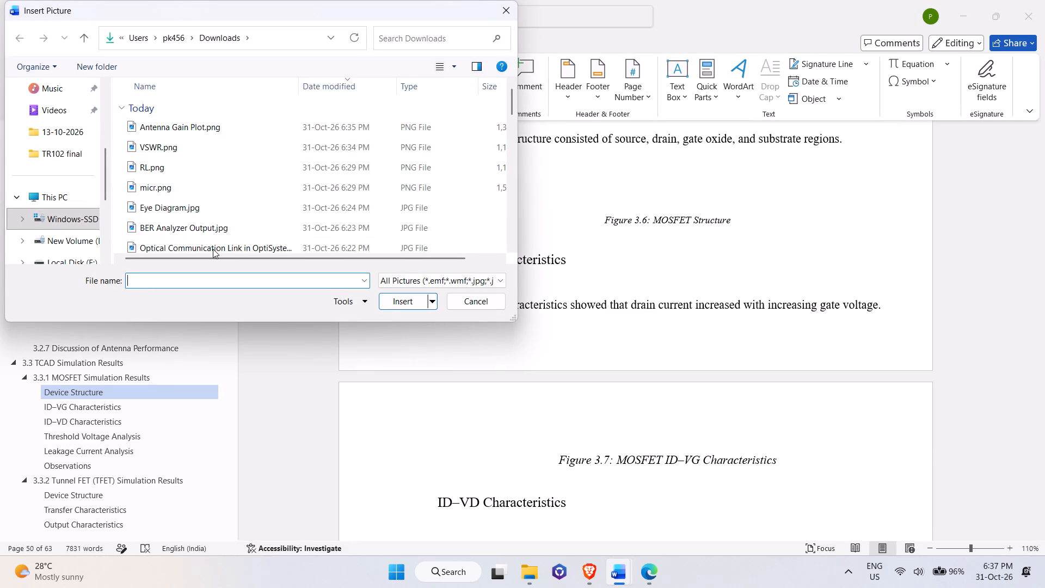
pyautogui.scroll(-2, 219, 223)
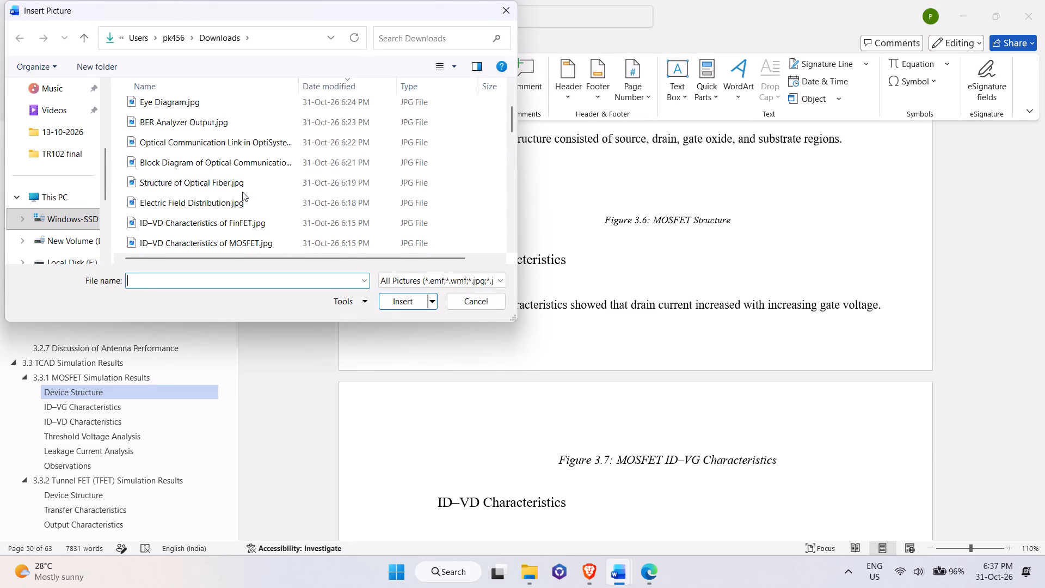
pyautogui.scroll(-2, 242, 192)
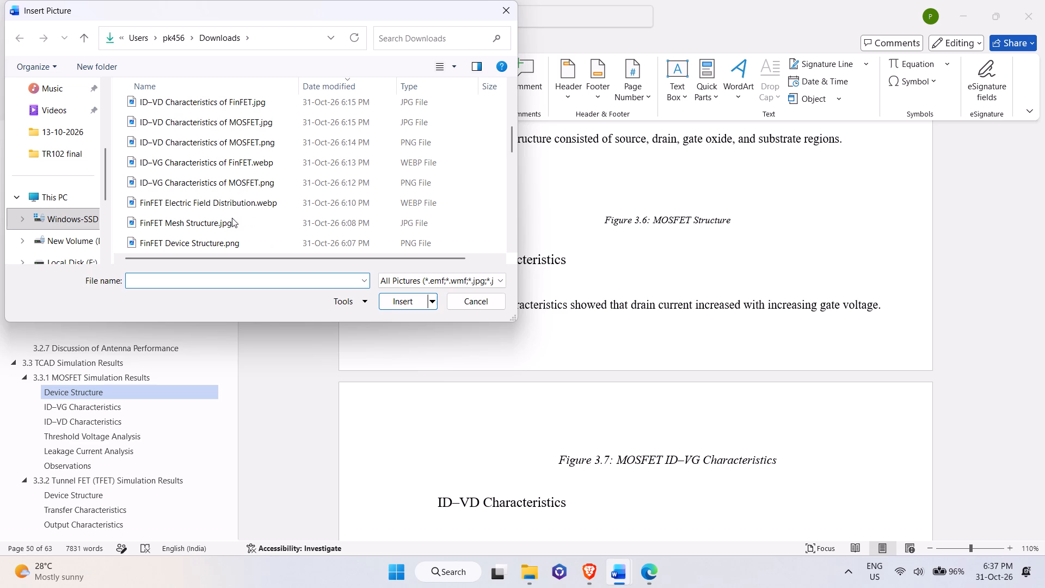
pyautogui.scroll(-2, 222, 224)
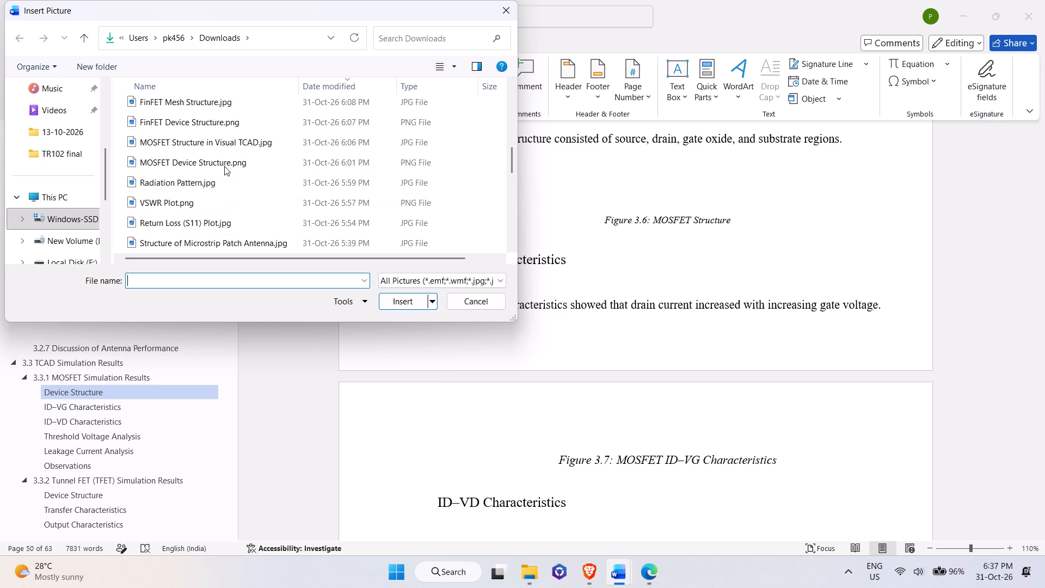
pyautogui.click(224, 166)
pyautogui.press('Return')
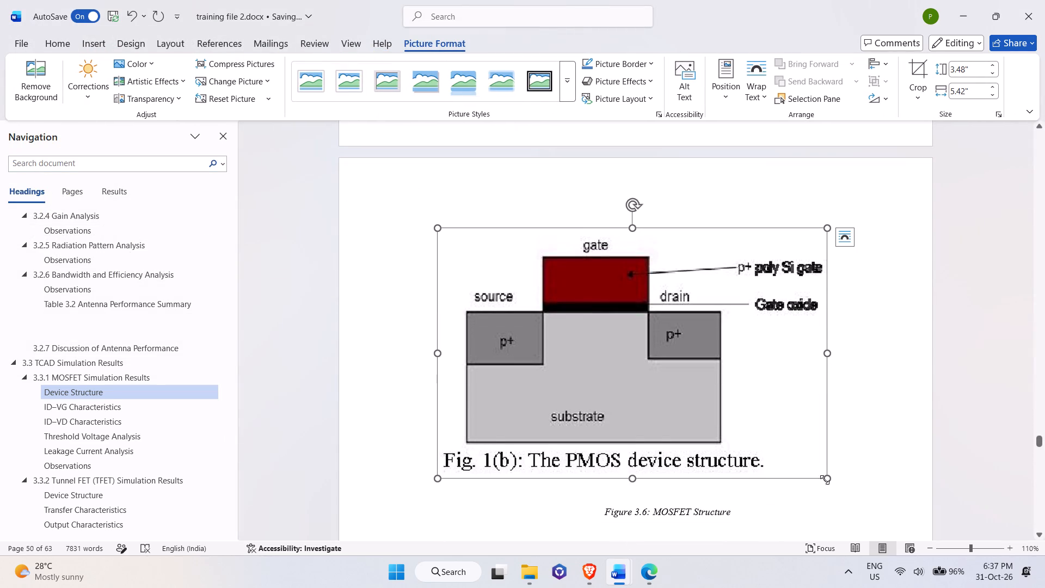
# Resize the MOSFET device structure picture to about 3" wide by 1.93" high and center it.
pyautogui.moveTo(829, 481); pyautogui.dragTo(646, 344)
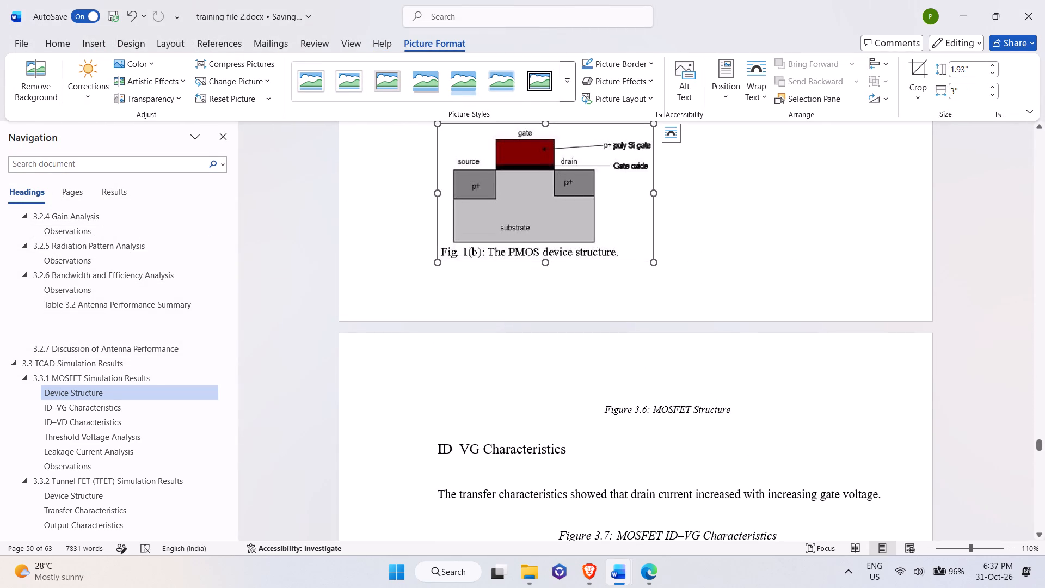
pyautogui.hotkey('ctrl', 'e')
pyautogui.scroll(3, 689, 293)
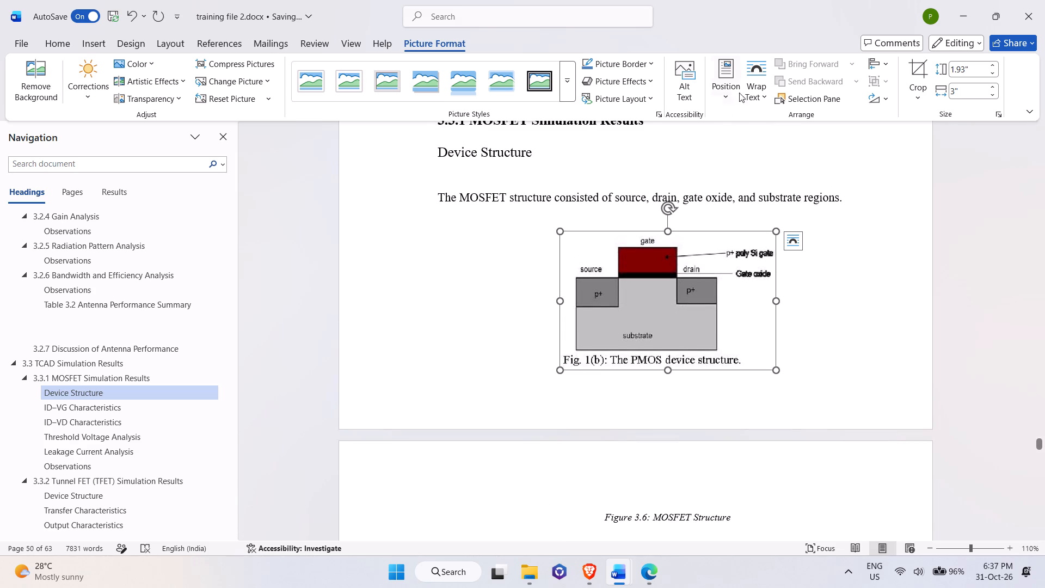
# Crop the embedded "Fig. 1(b): The PMOS device structure." caption off the bottom of the MOSFET device structure picture.
pyautogui.click(906, 67)
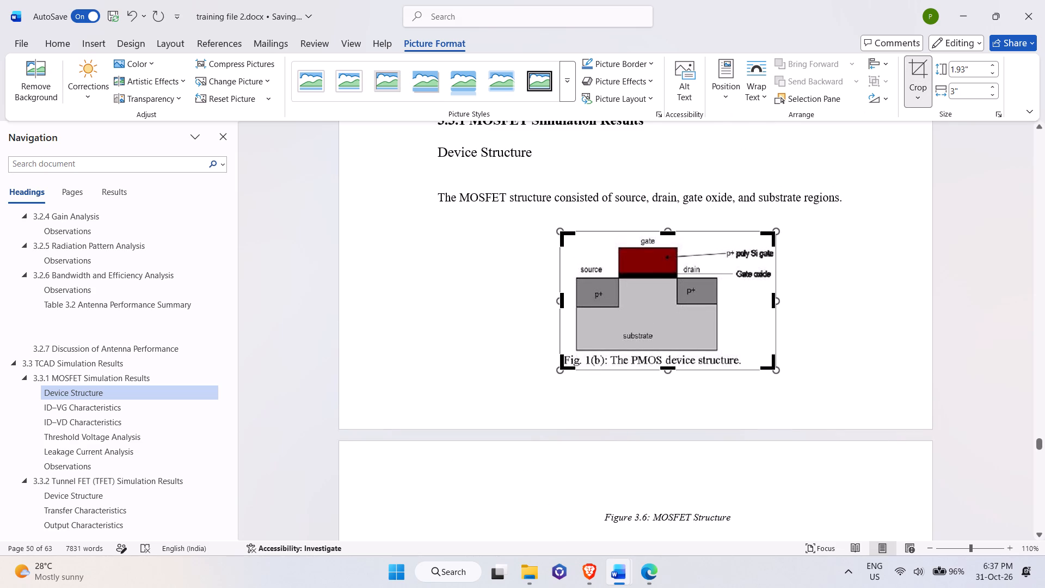
pyautogui.moveTo(667, 365); pyautogui.dragTo(672, 356)
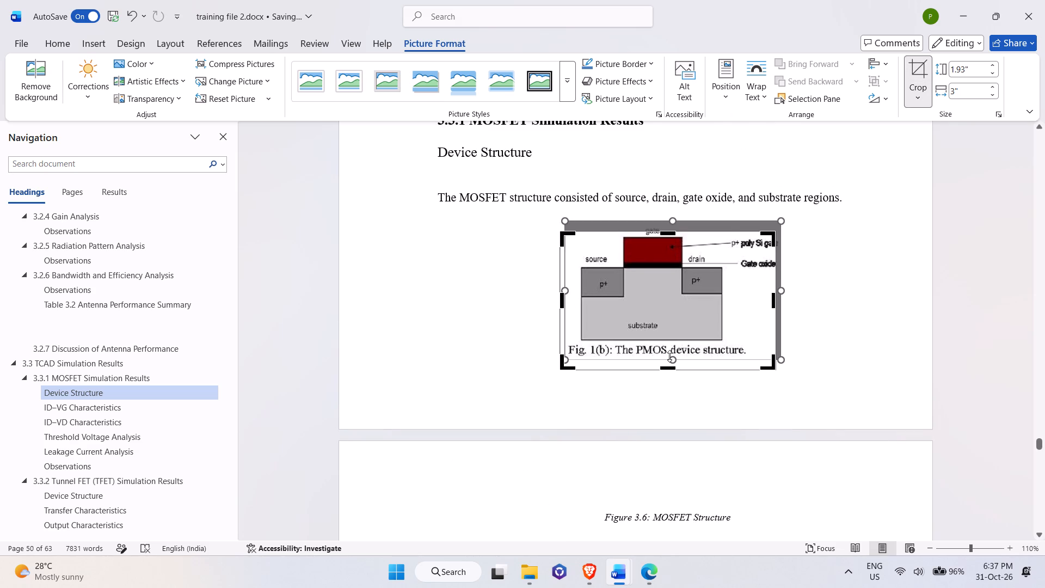
pyautogui.hotkey('ctrl', 'z')
pyautogui.moveTo(666, 369); pyautogui.dragTo(671, 352)
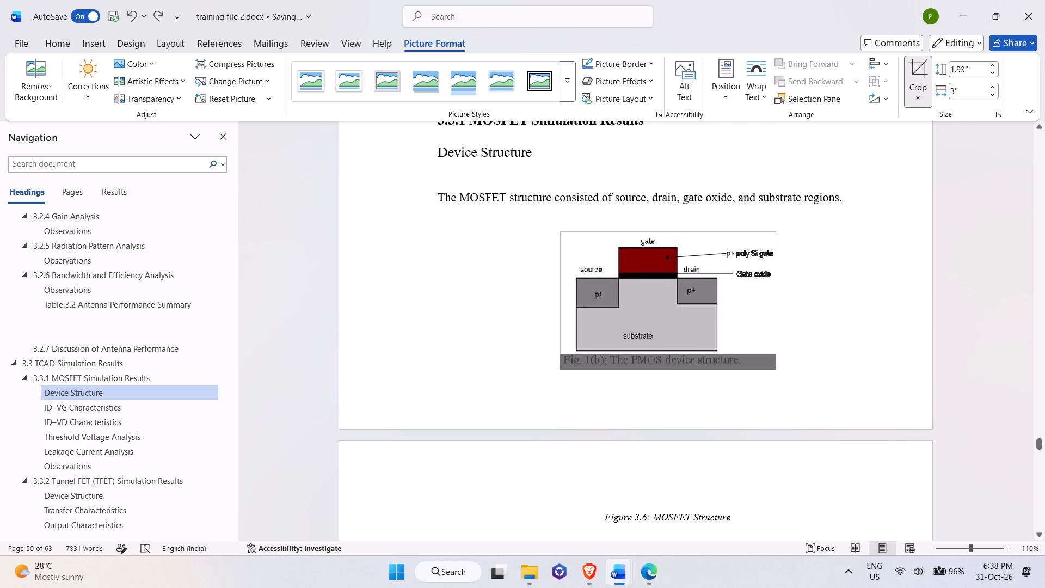
pyautogui.moveTo(671, 352); pyautogui.dragTo(672, 351)
pyautogui.press('Return')
pyautogui.scroll(3, 667, 449)
pyautogui.click(636, 373)
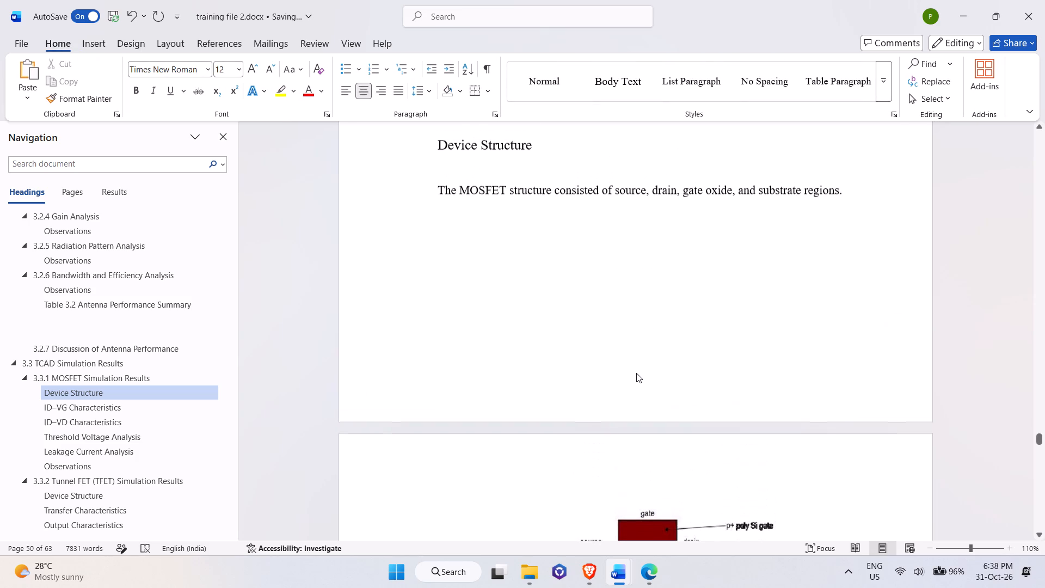
# Remove the empty line between the Device Structure sentence and the MOSFET picture, bringing the picture onto the sentence's page.
pyautogui.press('BackSpace')
pyautogui.press('BackSpace')
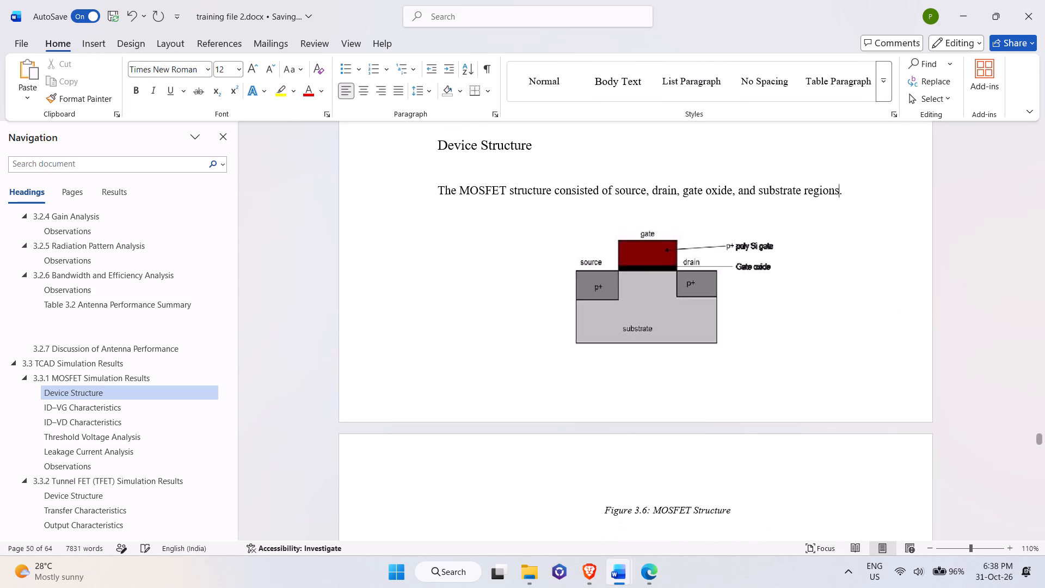
# Close the gap between the Device Structure heading and its MOSFET structure sentence, keeping them as separate lines with the sentence at font size 12.
pyautogui.scroll(3, 636, 371)
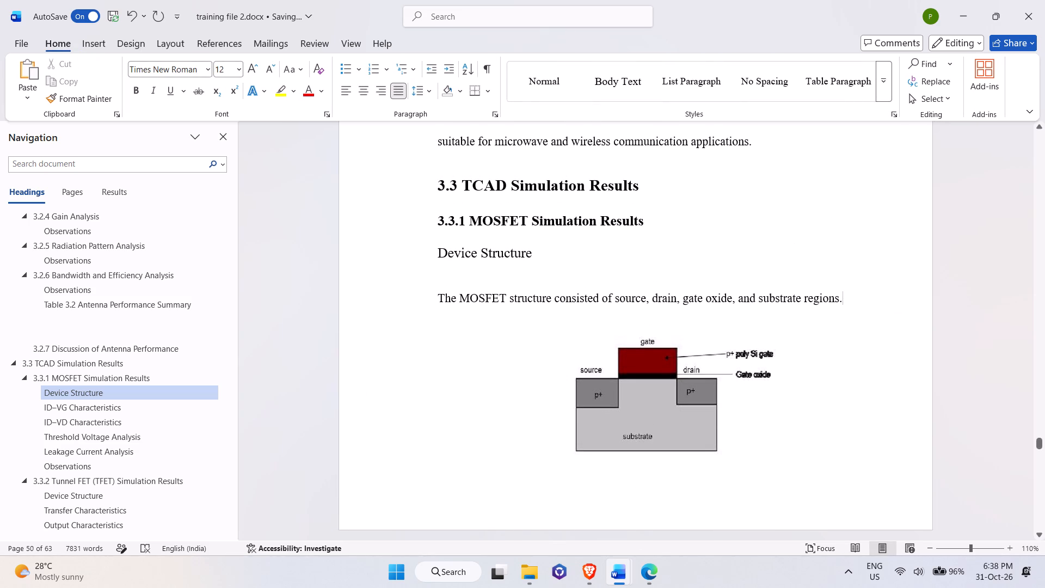
pyautogui.click(438, 296)
pyautogui.press('BackSpace')
pyautogui.press('Return')
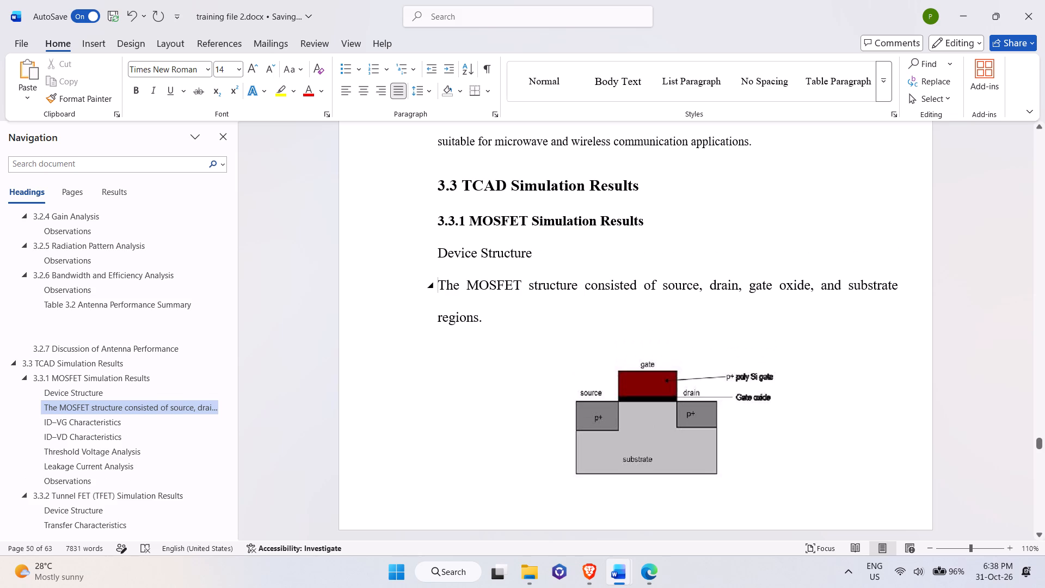
pyautogui.hotkey('ctrl', 'shift', 'Right')
pyautogui.hotkey('ctrl', 'shift', 'Down')
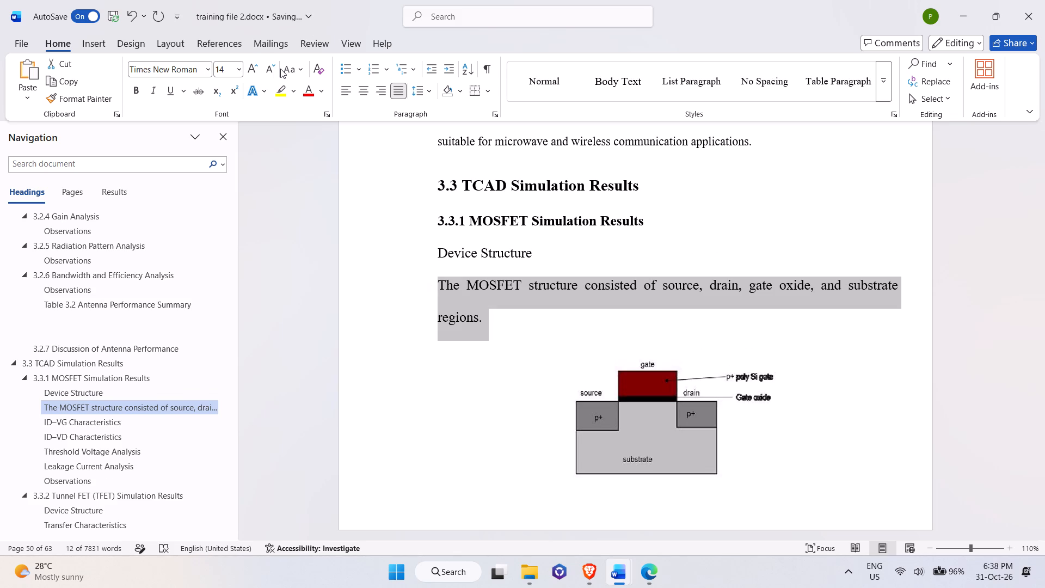
pyautogui.click(278, 68)
pyautogui.click(274, 68)
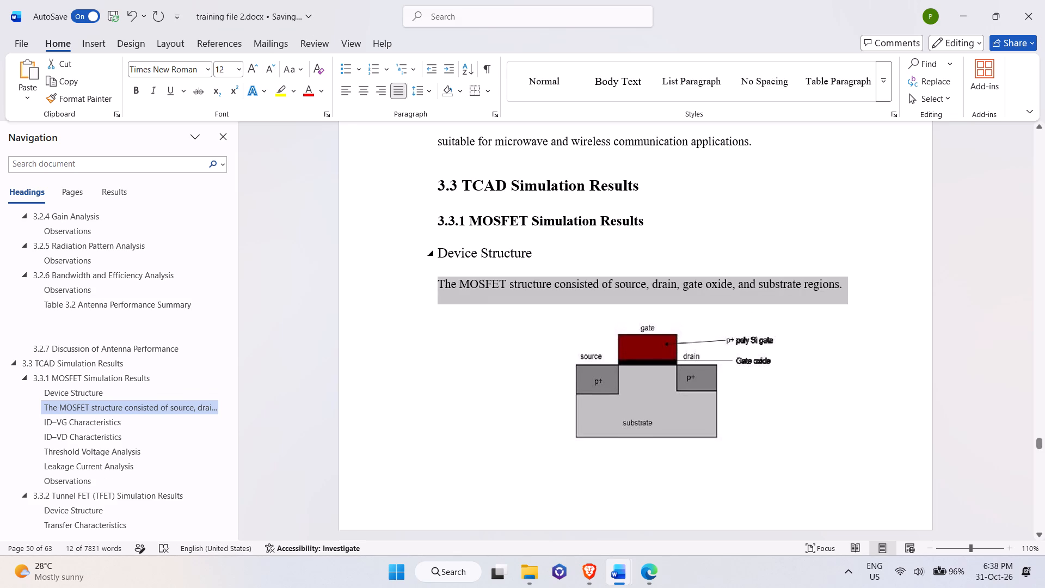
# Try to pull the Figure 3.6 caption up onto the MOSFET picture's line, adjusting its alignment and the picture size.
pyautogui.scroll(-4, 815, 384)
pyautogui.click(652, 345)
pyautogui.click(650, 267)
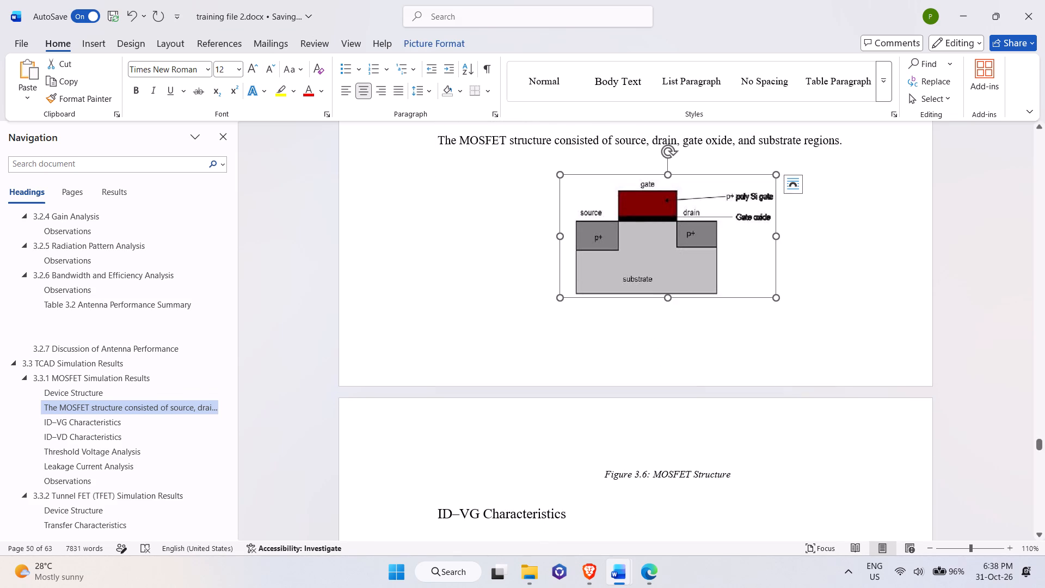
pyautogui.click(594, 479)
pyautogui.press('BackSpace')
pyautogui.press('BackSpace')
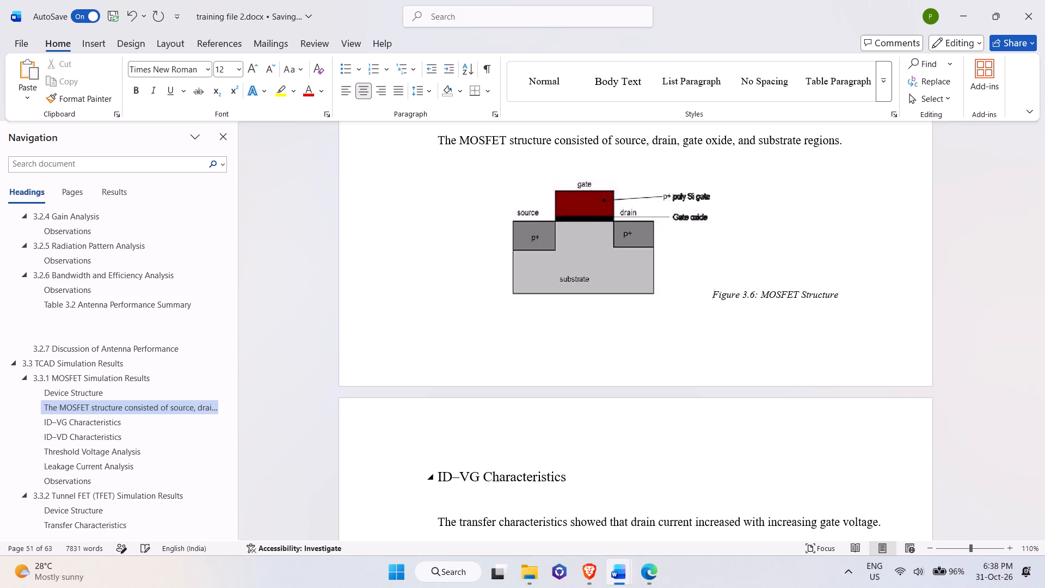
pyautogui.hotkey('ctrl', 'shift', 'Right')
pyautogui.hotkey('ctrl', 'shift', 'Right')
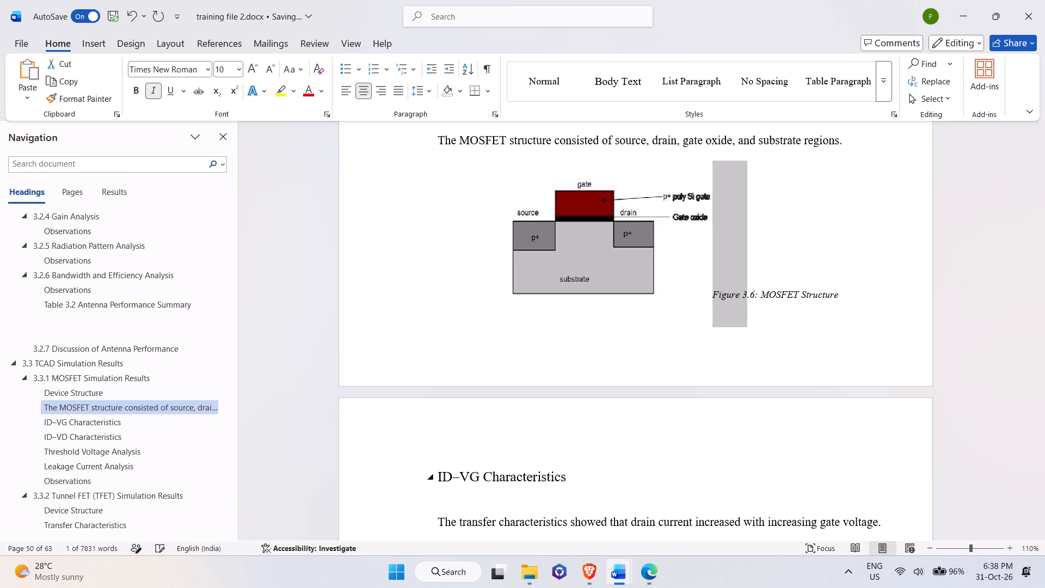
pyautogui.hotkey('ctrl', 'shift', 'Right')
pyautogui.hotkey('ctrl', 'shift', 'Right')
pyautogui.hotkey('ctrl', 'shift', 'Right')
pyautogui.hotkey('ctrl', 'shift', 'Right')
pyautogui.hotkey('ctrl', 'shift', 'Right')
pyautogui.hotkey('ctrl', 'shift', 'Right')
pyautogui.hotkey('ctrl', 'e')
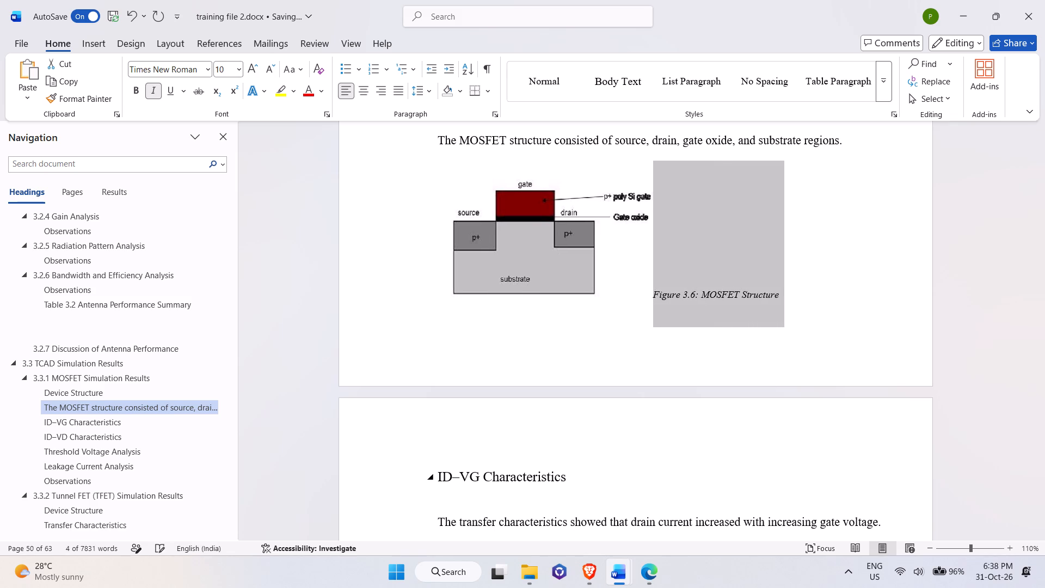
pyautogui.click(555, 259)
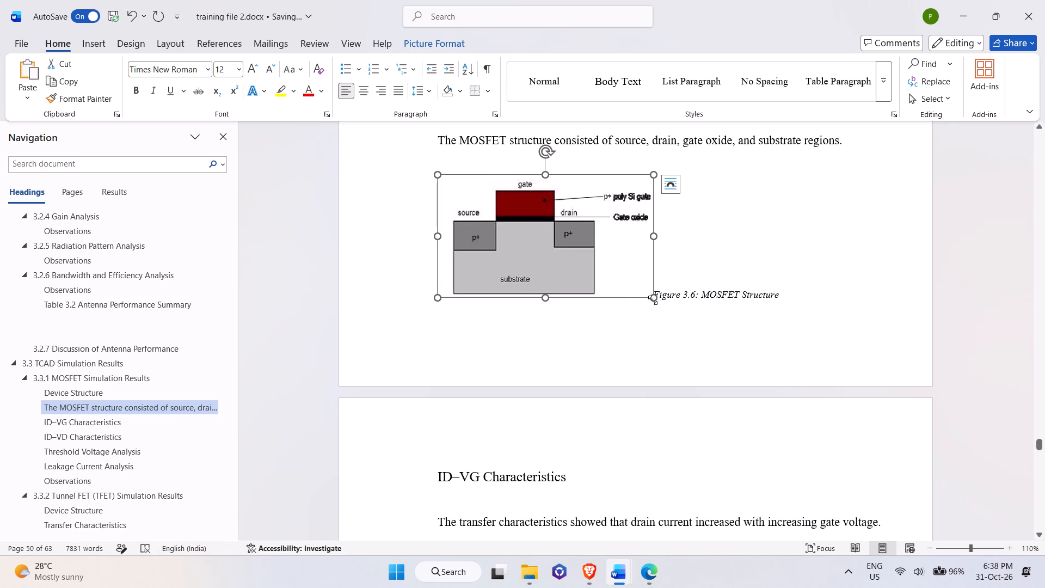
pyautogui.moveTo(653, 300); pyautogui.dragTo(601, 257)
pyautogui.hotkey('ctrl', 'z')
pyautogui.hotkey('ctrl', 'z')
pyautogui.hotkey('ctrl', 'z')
# Shrink the MOSFET structure picture proportionally so that the Figure 3.6 caption fits beneath it on the same page.
pyautogui.click(707, 279)
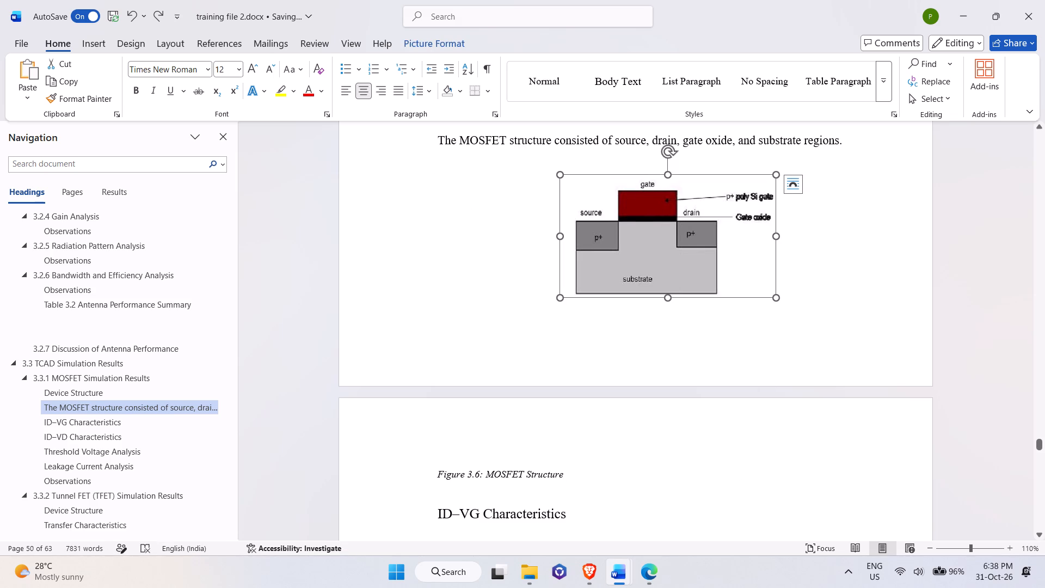
pyautogui.moveTo(774, 299); pyautogui.dragTo(724, 273)
pyautogui.moveTo(595, 320); pyautogui.dragTo(593, 320)
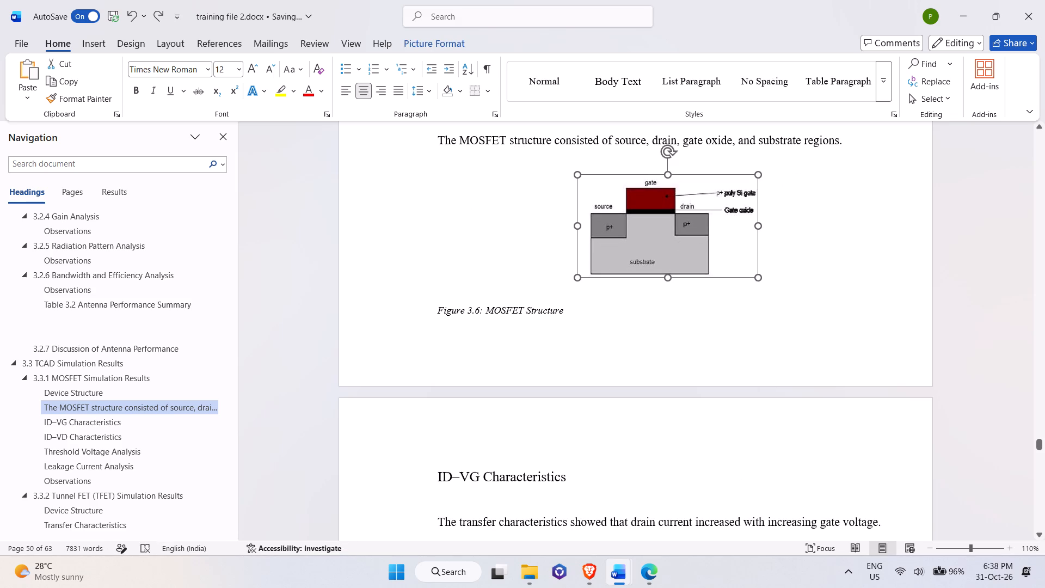
# Center the Figure 3.6: MOSFET Structure caption, keeping the picture above it centered.
pyautogui.moveTo(593, 320); pyautogui.dragTo(391, 304)
pyautogui.click(391, 303)
pyautogui.moveTo(440, 306); pyautogui.dragTo(596, 309)
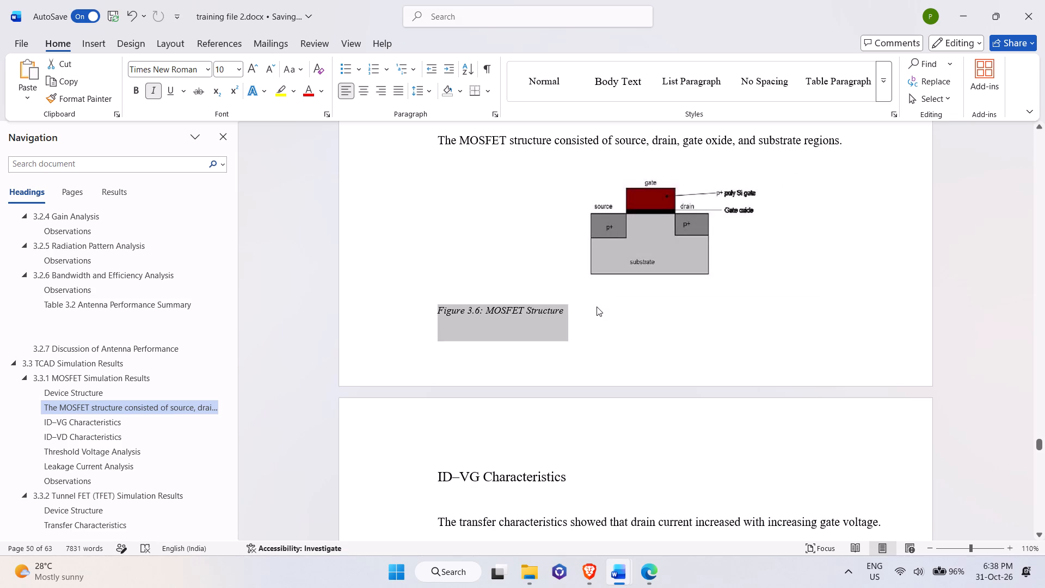
pyautogui.hotkey('ctrl', 'e')
pyautogui.click(641, 250)
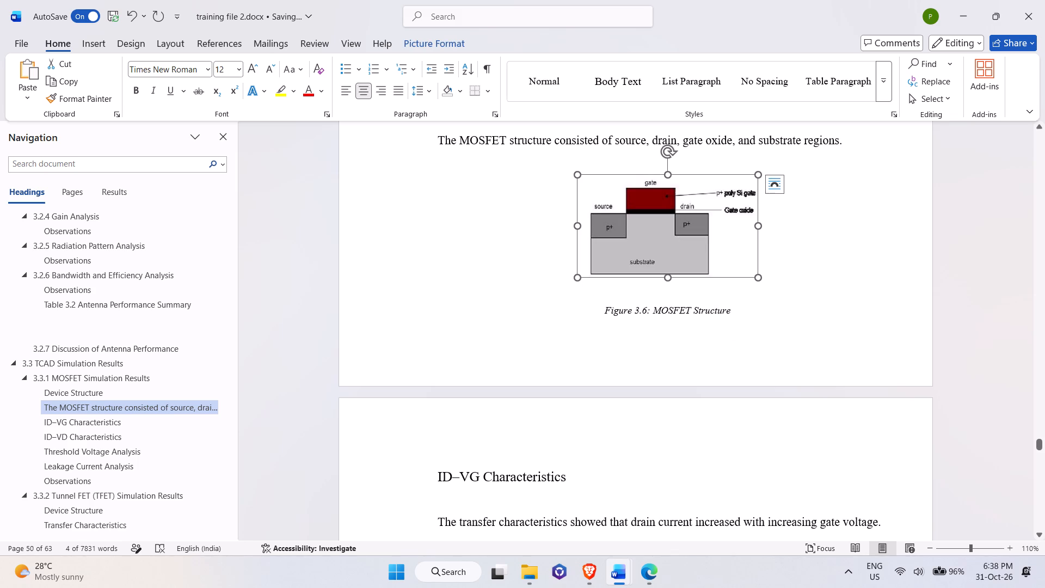
pyautogui.hotkey('ctrl', 'e')
pyautogui.hotkey('ctrl', 'e')
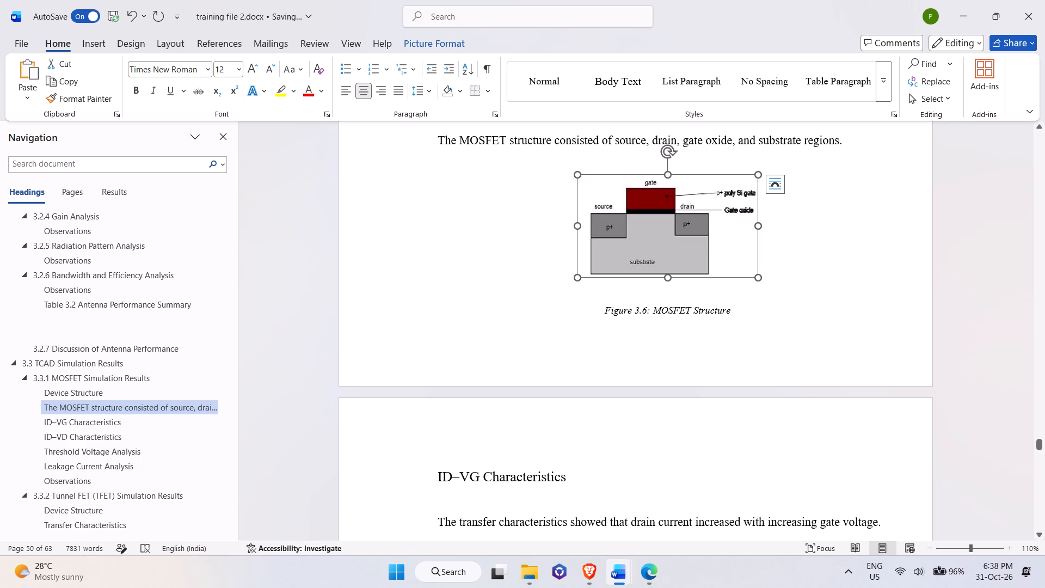
pyautogui.click(993, 286)
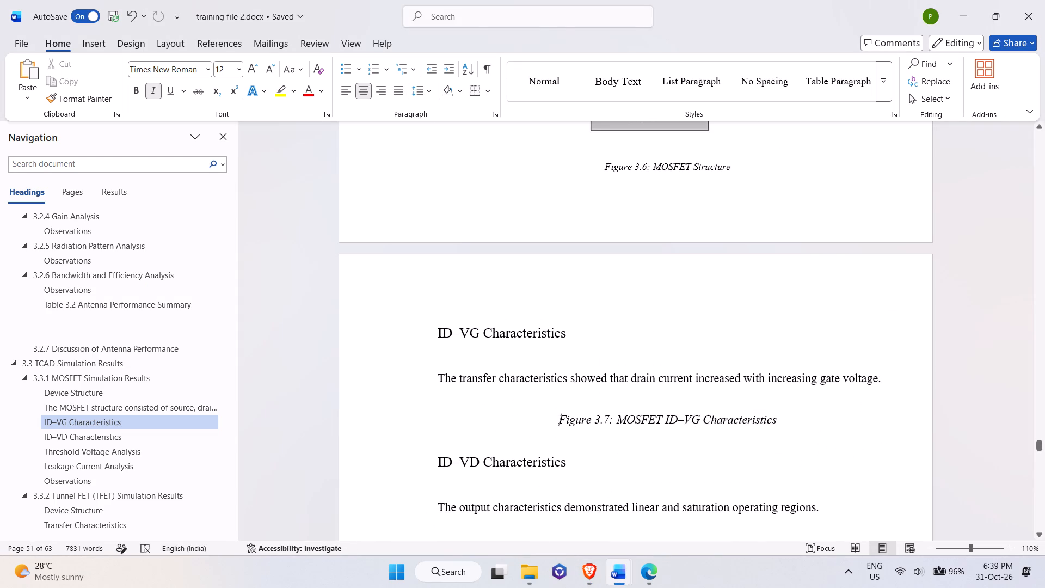
pyautogui.press('Return')
pyautogui.press('Up')
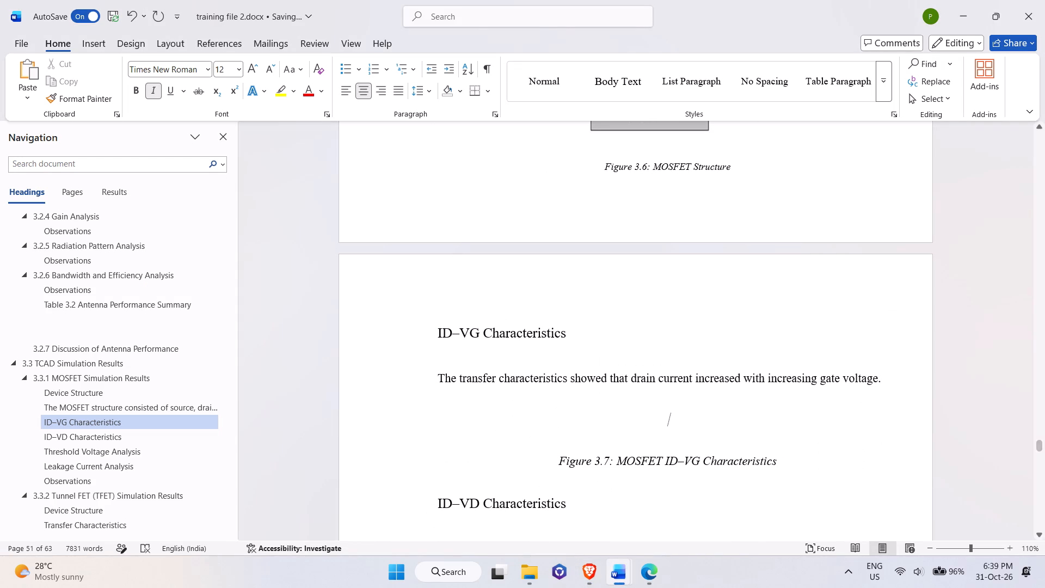
pyautogui.click(94, 40)
pyautogui.click(158, 87)
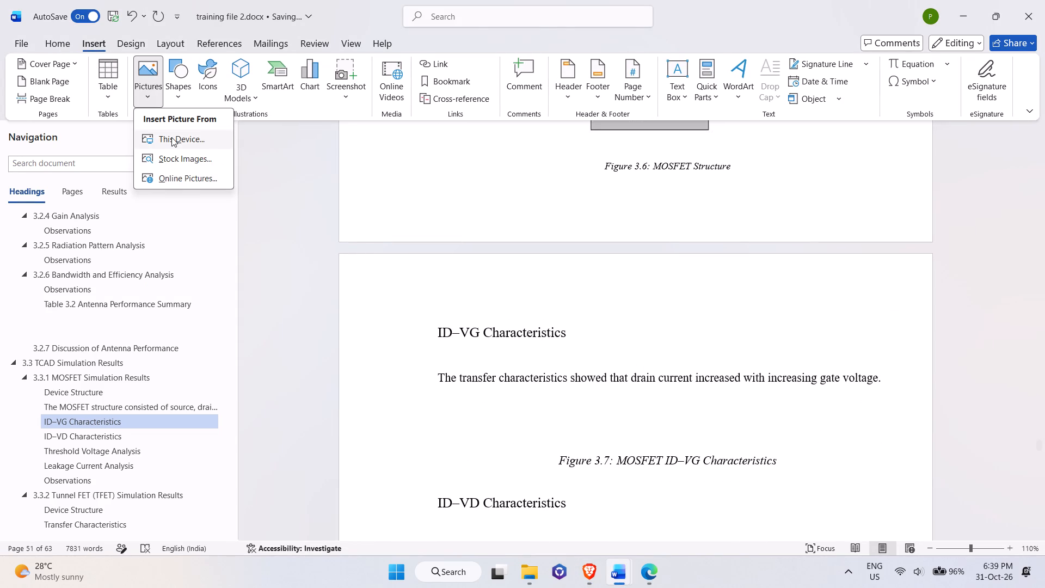
pyautogui.click(171, 137)
pyautogui.scroll(-2, 257, 209)
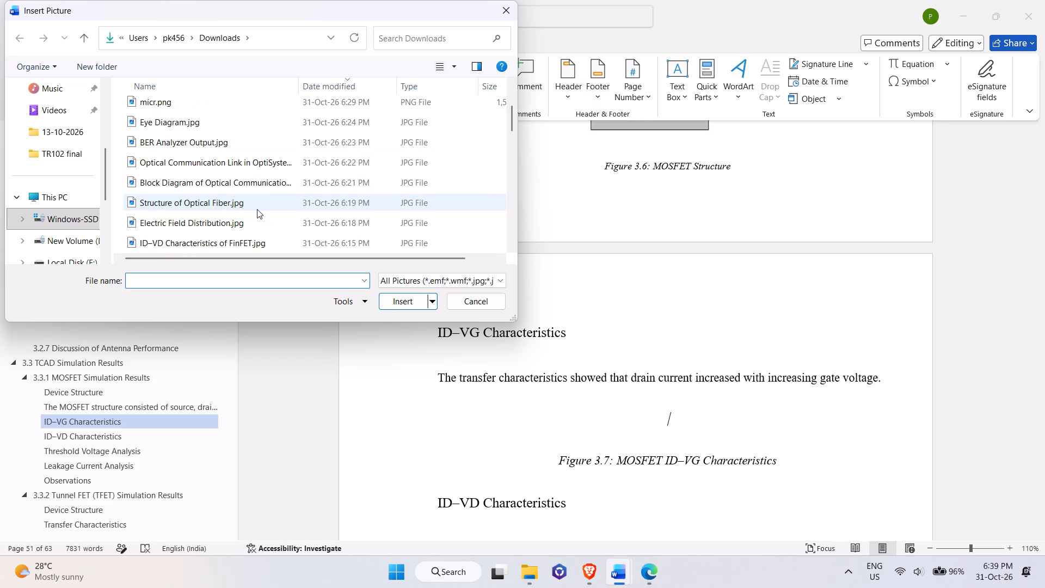
pyautogui.scroll(-2, 257, 209)
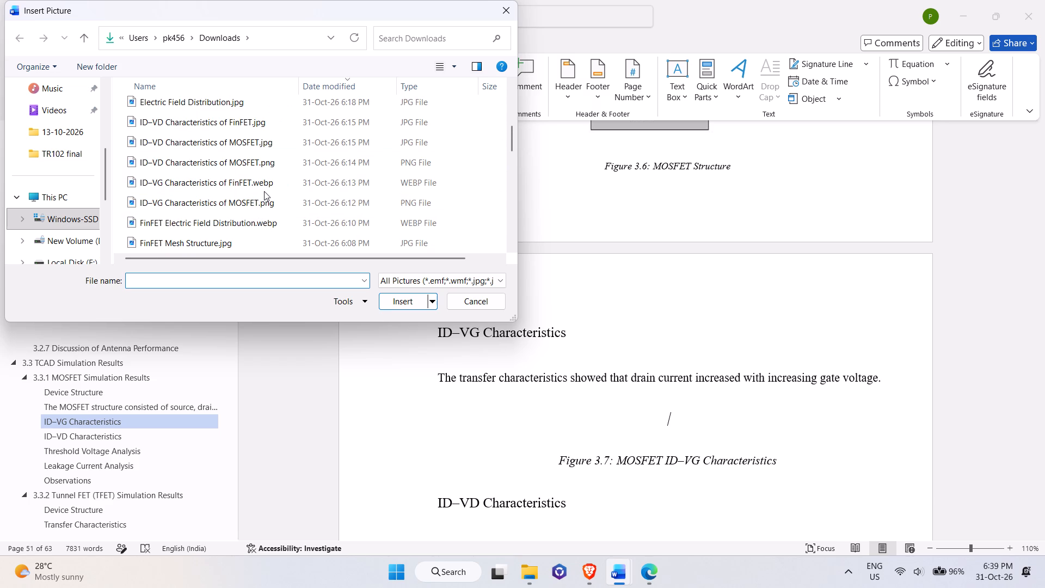
pyautogui.click(266, 196)
pyautogui.press('Return')
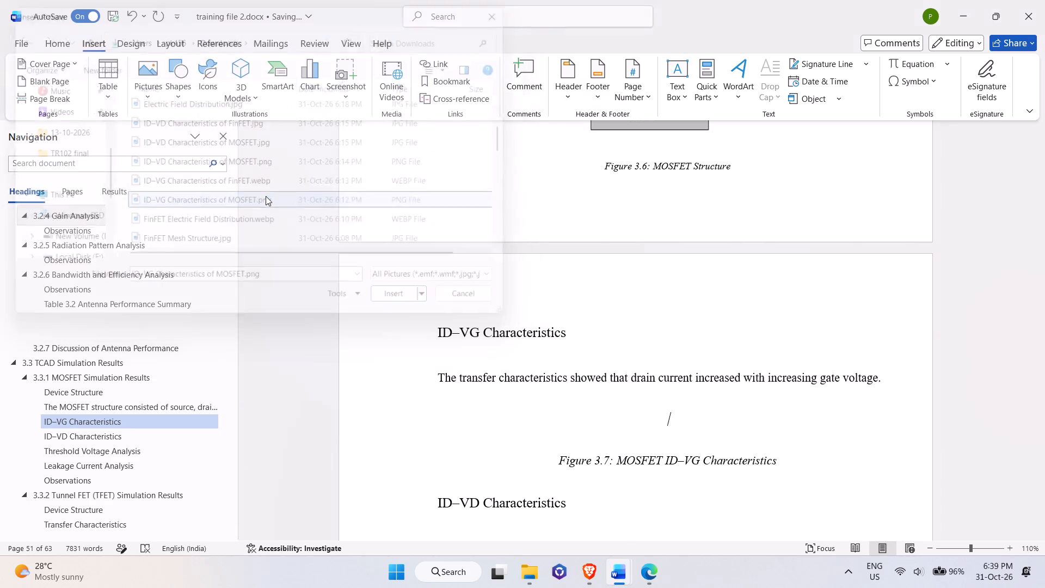
# Shrink the inserted ID–VG transfer curve picture proportionally to about 2.29" high by 4.12" wide.
pyautogui.scroll(-1, 591, 360)
pyautogui.moveTo(895, 446); pyautogui.dragTo(859, 428)
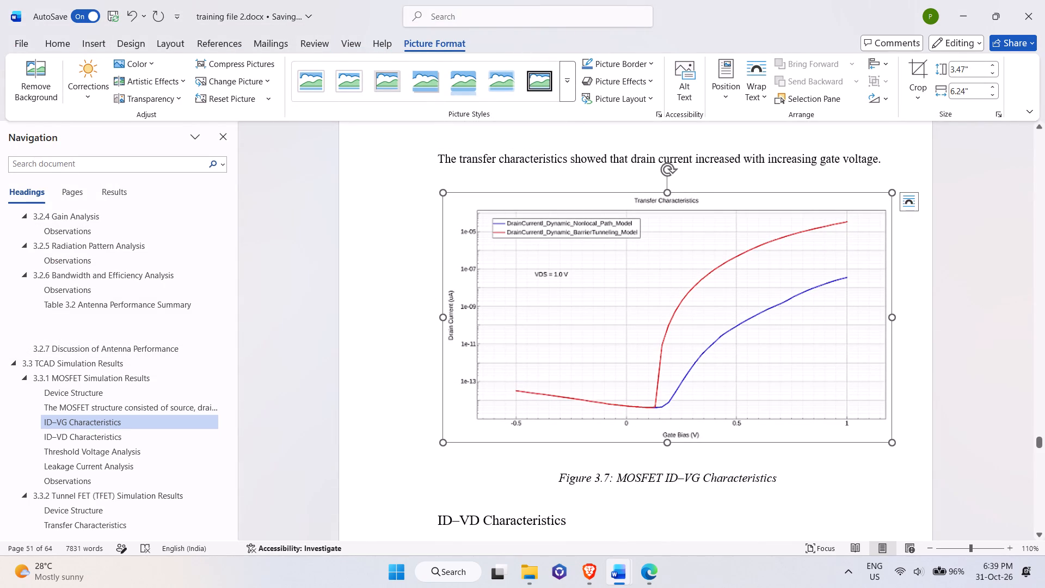
pyautogui.moveTo(859, 428); pyautogui.dragTo(746, 345)
pyautogui.click(749, 344)
pyautogui.moveTo(891, 443); pyautogui.dragTo(788, 391)
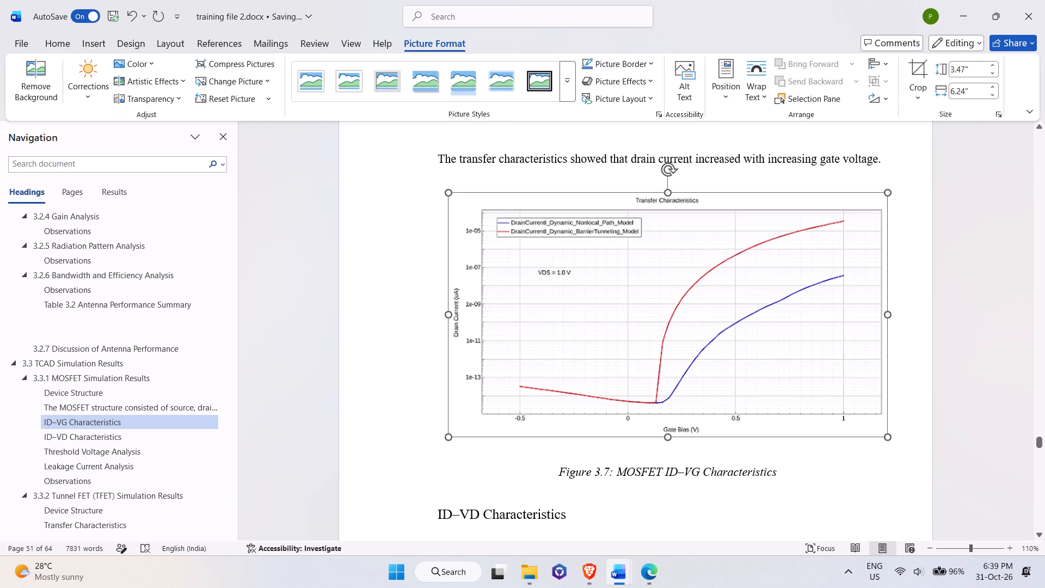
pyautogui.moveTo(788, 391); pyautogui.dragTo(717, 357)
# Reduce the Figure 3.7: MOSFET ID–VG Characteristics caption to font size 10.
pyautogui.moveTo(800, 396); pyautogui.dragTo(661, 395)
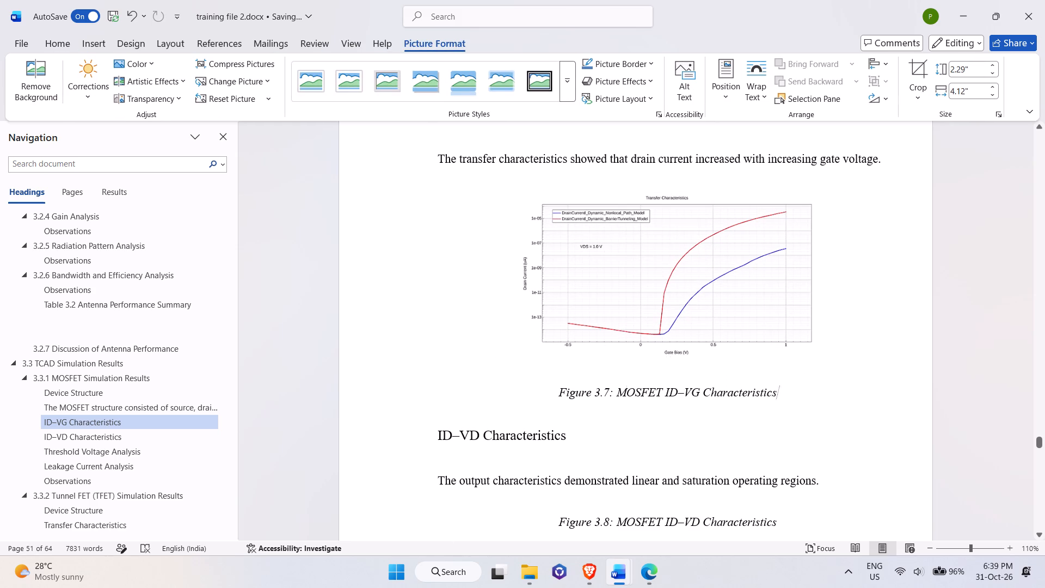
pyautogui.moveTo(661, 395); pyautogui.dragTo(547, 394)
pyautogui.doubleClick(267, 68)
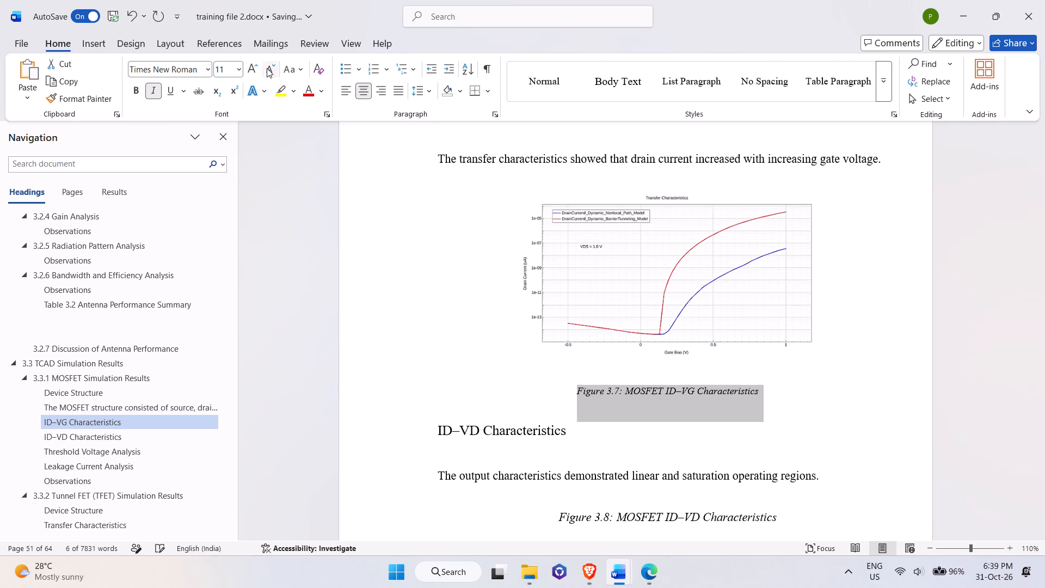
# Insert the picture ID–VD Characteristics of MOSFET.png on a new centered line above the Figure 3.8 caption.
pyautogui.scroll(11, 524, 244)
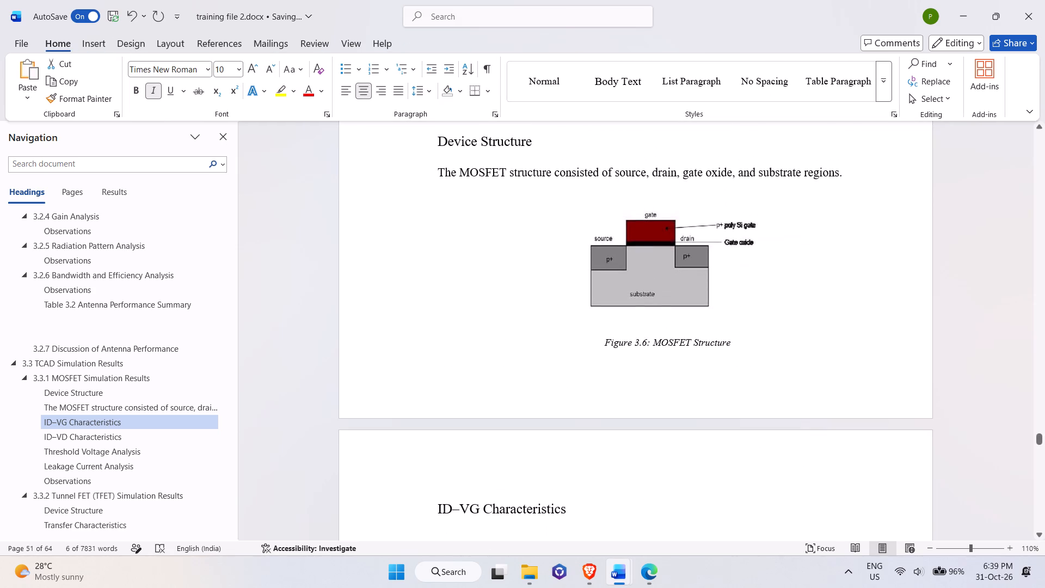
pyautogui.scroll(1, 647, 296)
pyautogui.scroll(-18, 647, 296)
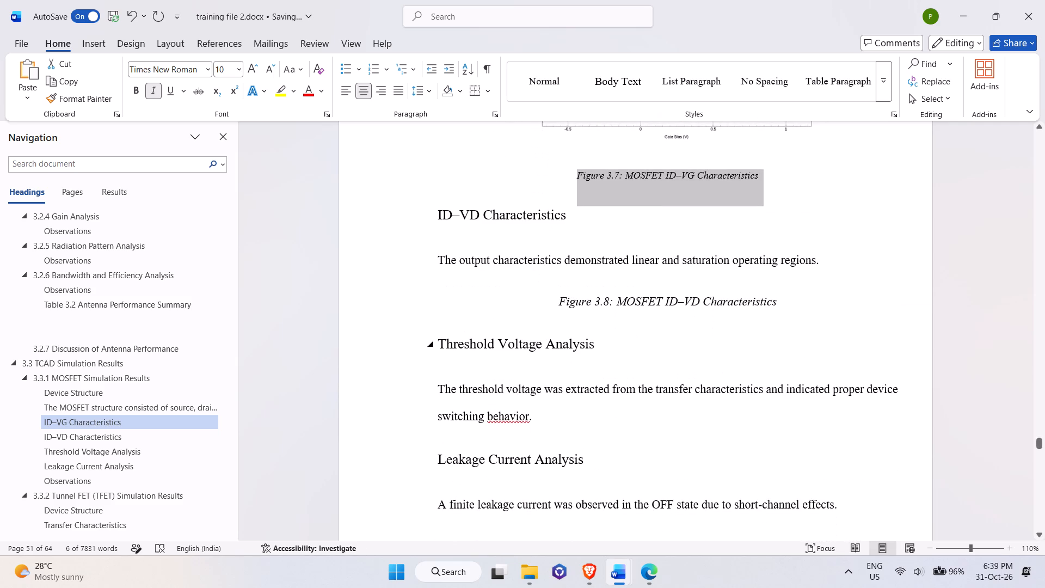
pyautogui.click(835, 262)
pyautogui.press('Return')
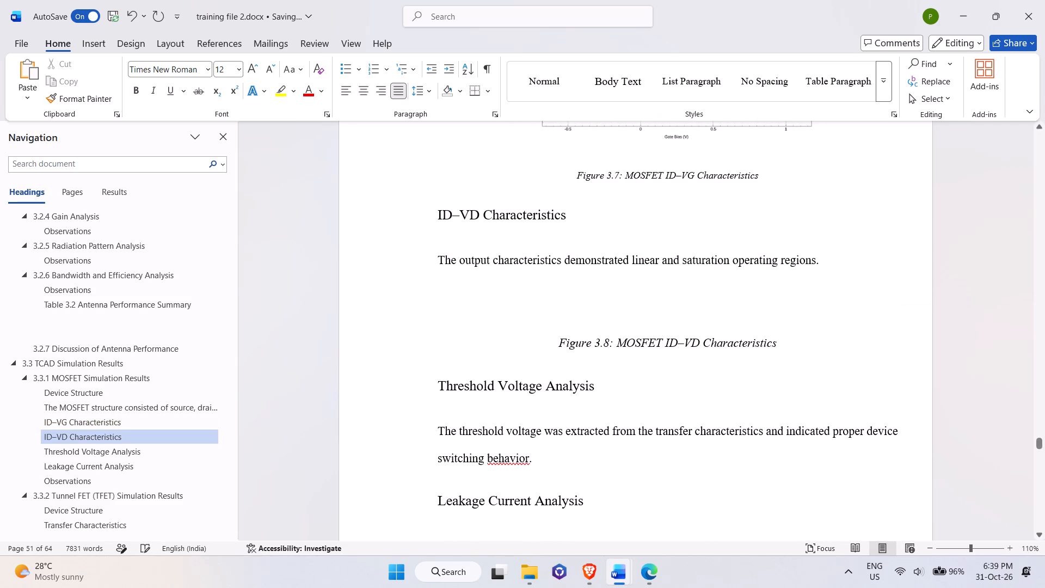
pyautogui.hotkey('ctrl', 'e')
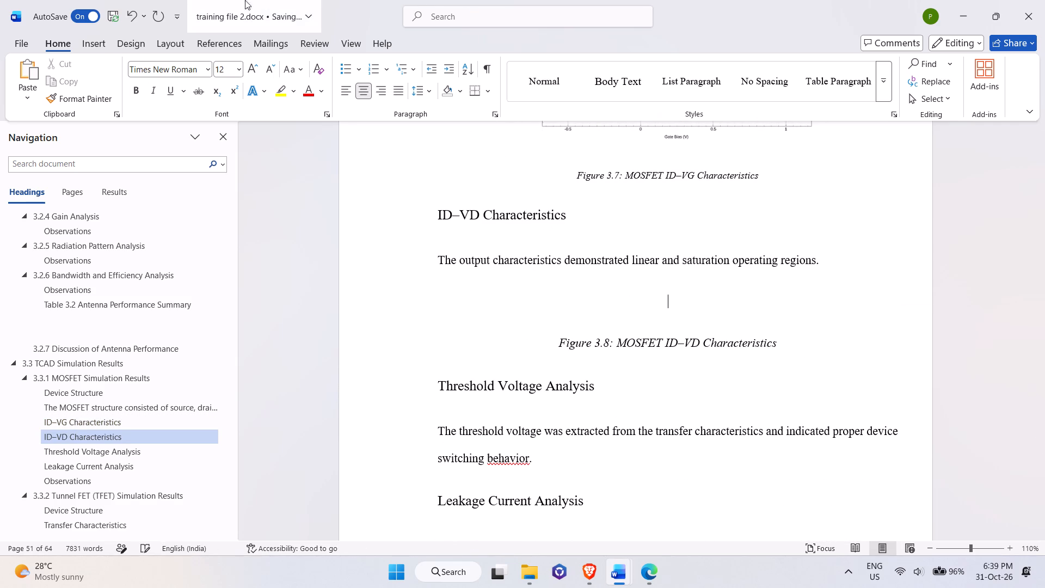
pyautogui.click(78, 52)
pyautogui.click(157, 91)
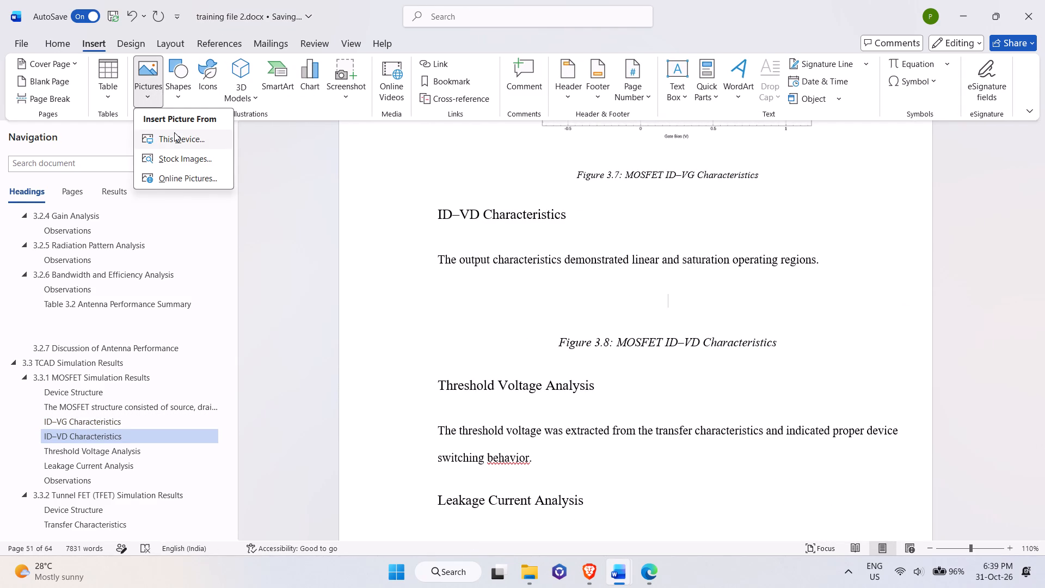
pyautogui.click(174, 132)
pyautogui.scroll(-2, 214, 205)
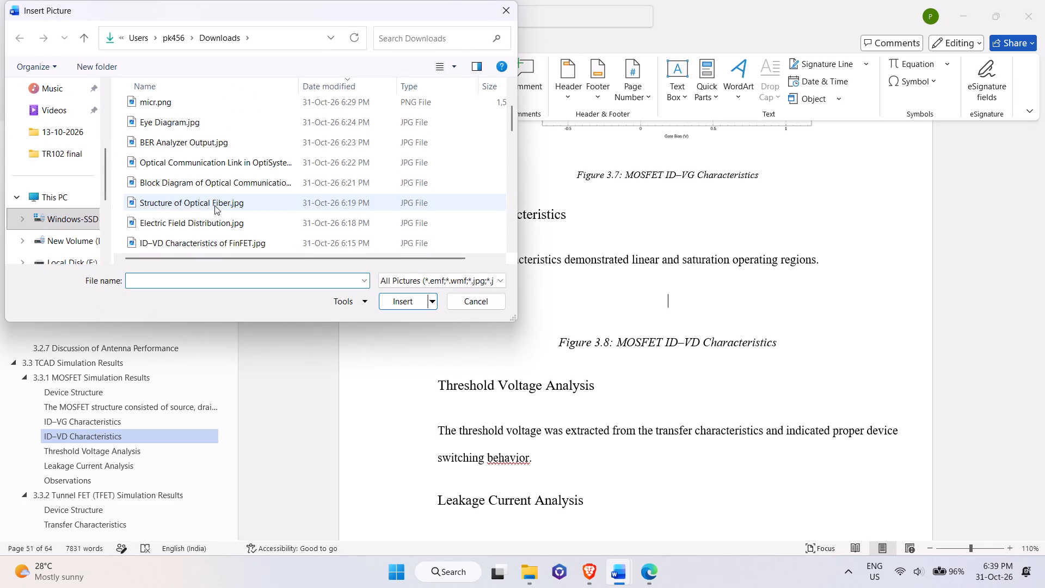
pyautogui.scroll(-2, 214, 205)
pyautogui.click(212, 169)
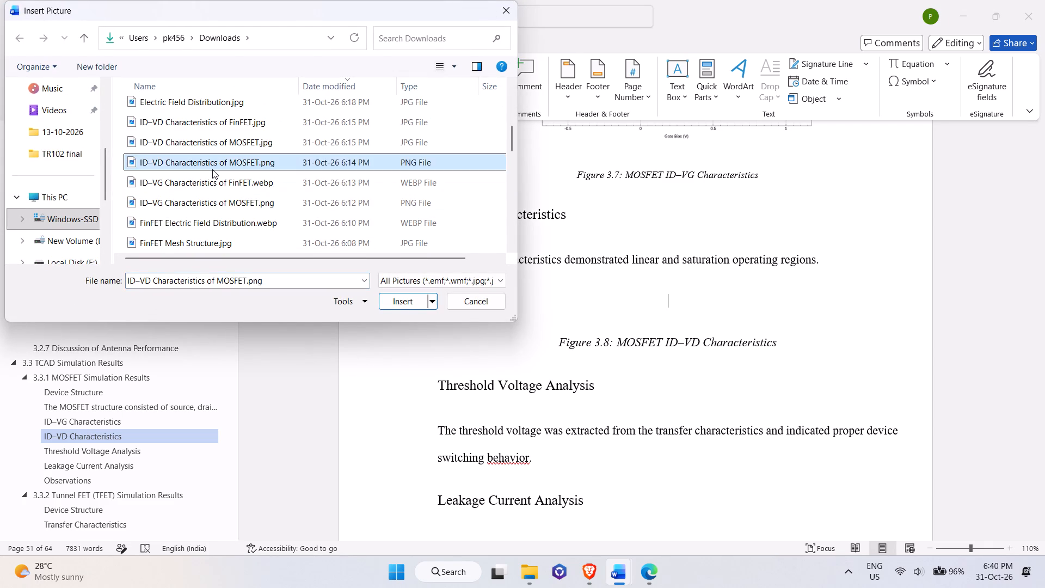
pyautogui.press('Return')
# Shrink the ID–VD picture proportionally to about 2.47" high by 2.86" wide so the Figure 3.8 caption fits beneath it.
pyautogui.scroll(-5, 703, 381)
pyautogui.click(789, 315)
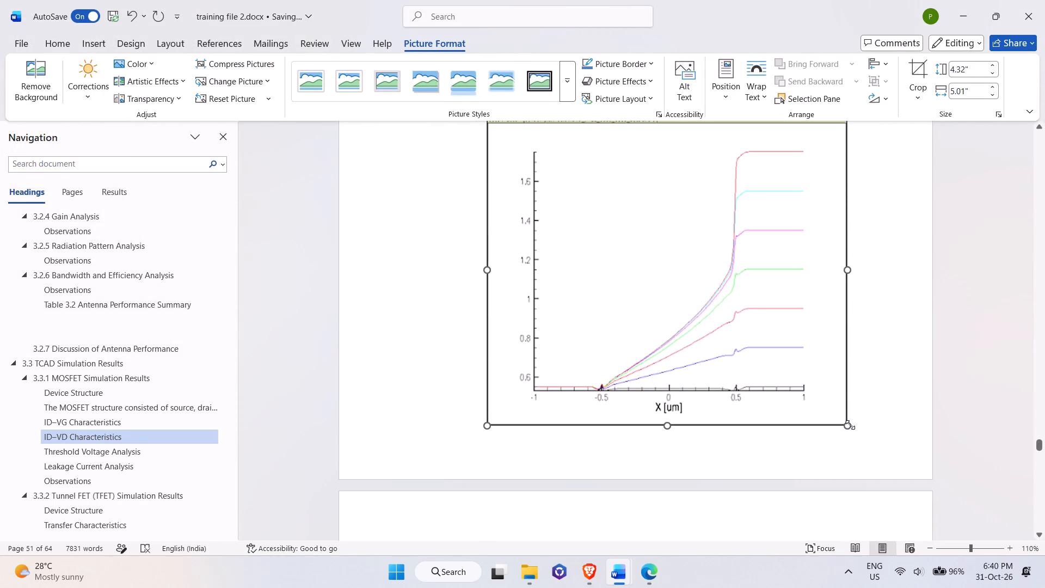
pyautogui.moveTo(848, 425); pyautogui.dragTo(716, 223)
pyautogui.scroll(3, 715, 221)
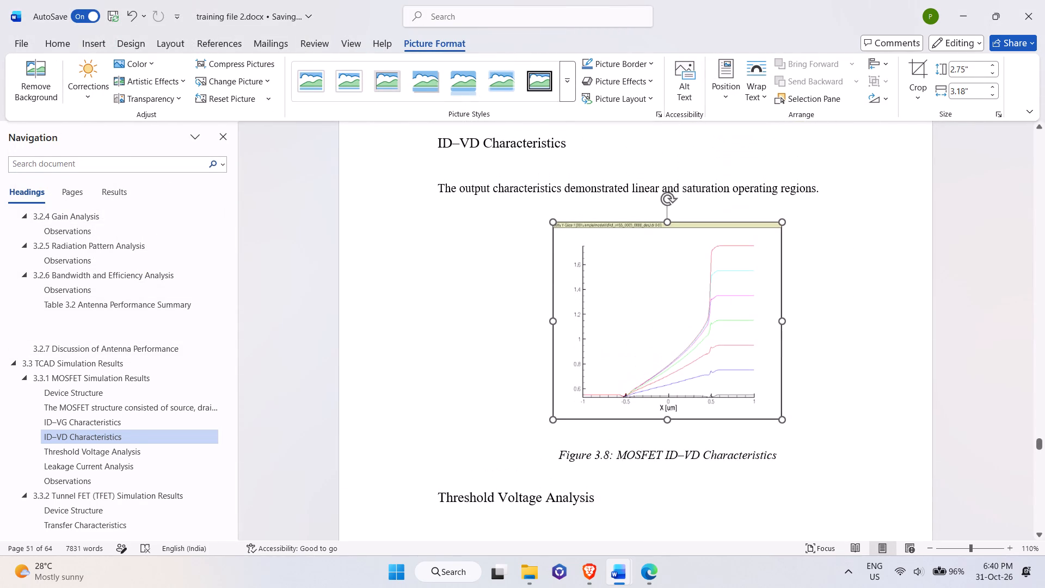
pyautogui.click(786, 422)
pyautogui.click(746, 358)
pyautogui.moveTo(782, 416); pyautogui.dragTo(759, 397)
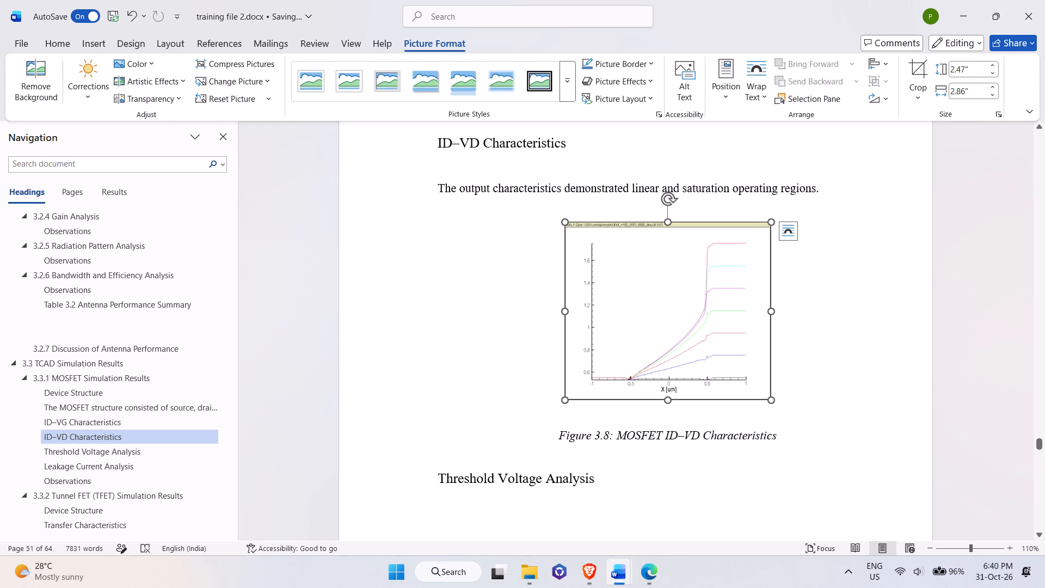
pyautogui.click(872, 377)
# Reduce the Figure 3.8: MOSFET ID–VD Characteristics caption to font size 10, keeping it centered.
pyautogui.scroll(-2, 692, 375)
pyautogui.moveTo(549, 359); pyautogui.dragTo(846, 371)
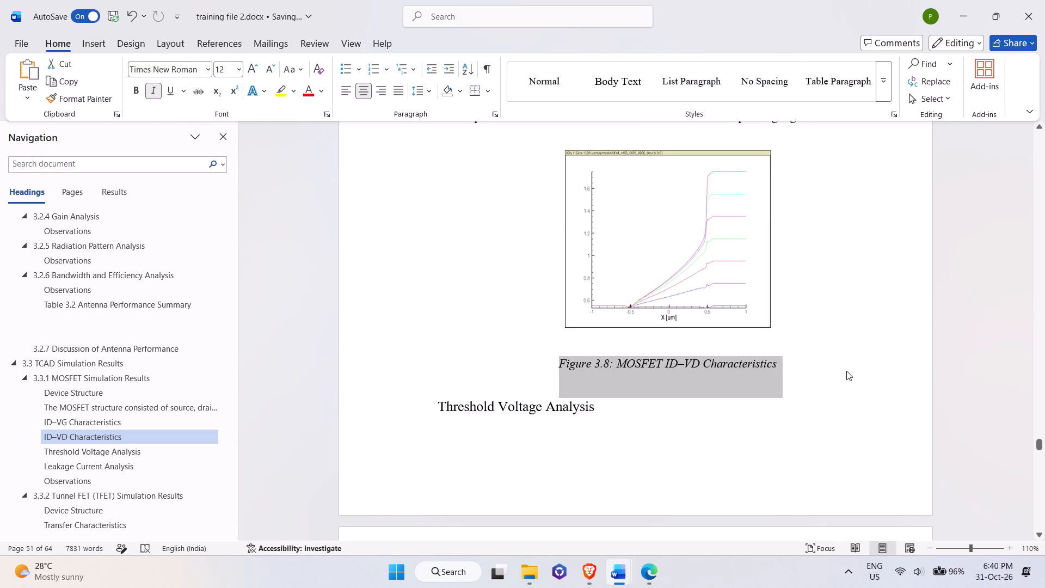
pyautogui.hotkey('ctrl', 'e')
pyautogui.hotkey('ctrl', 'e')
pyautogui.doubleClick(272, 67)
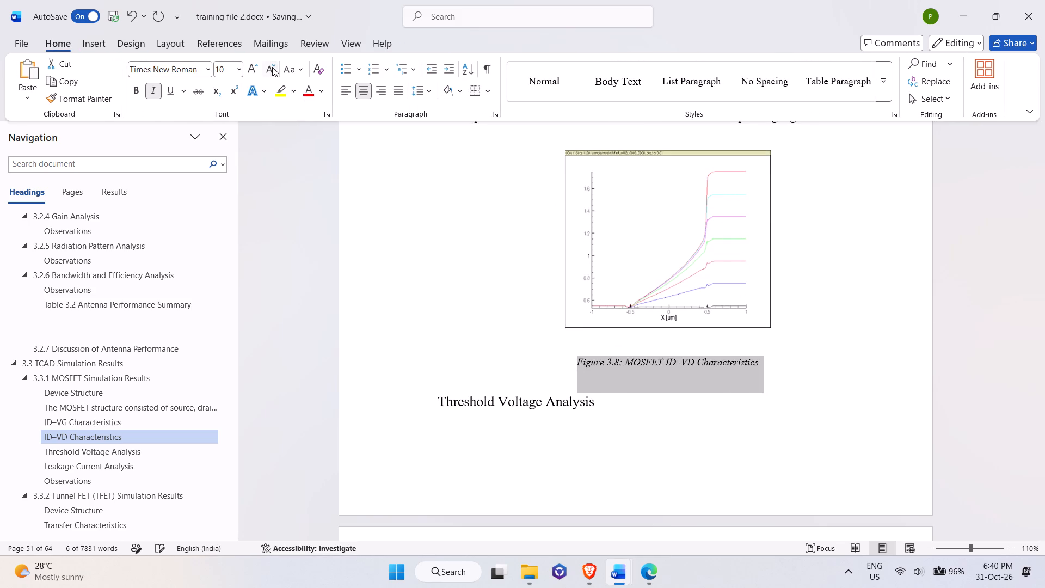
pyautogui.click(374, 213)
# Add two empty lines after the Figure 3.8 caption to move the Threshold Voltage Analysis heading onto the following page.
pyautogui.scroll(-9, 440, 279)
pyautogui.scroll(5, 467, 298)
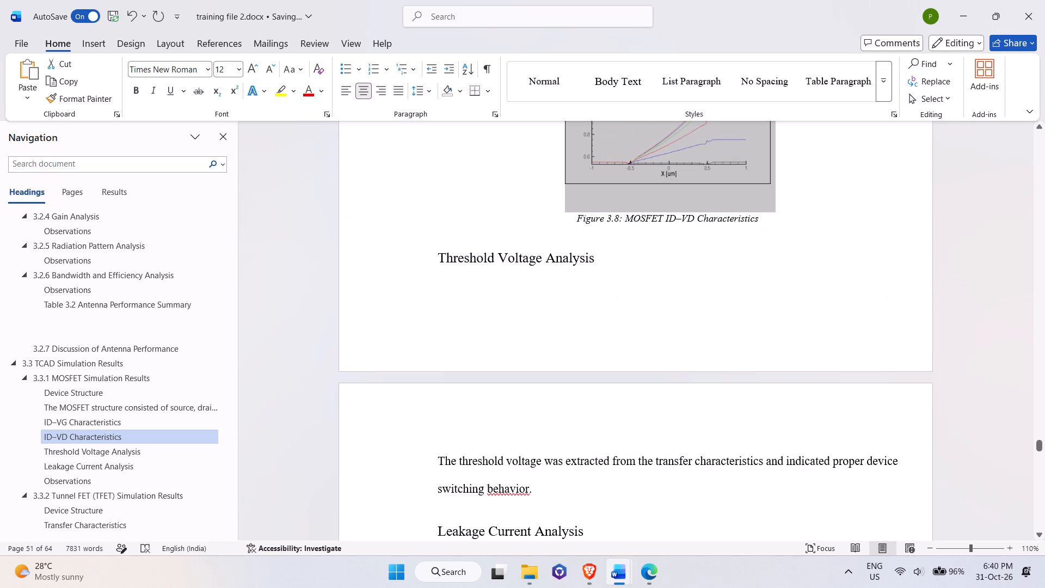
pyautogui.click(810, 215)
pyautogui.press('Return')
pyautogui.press('Return')
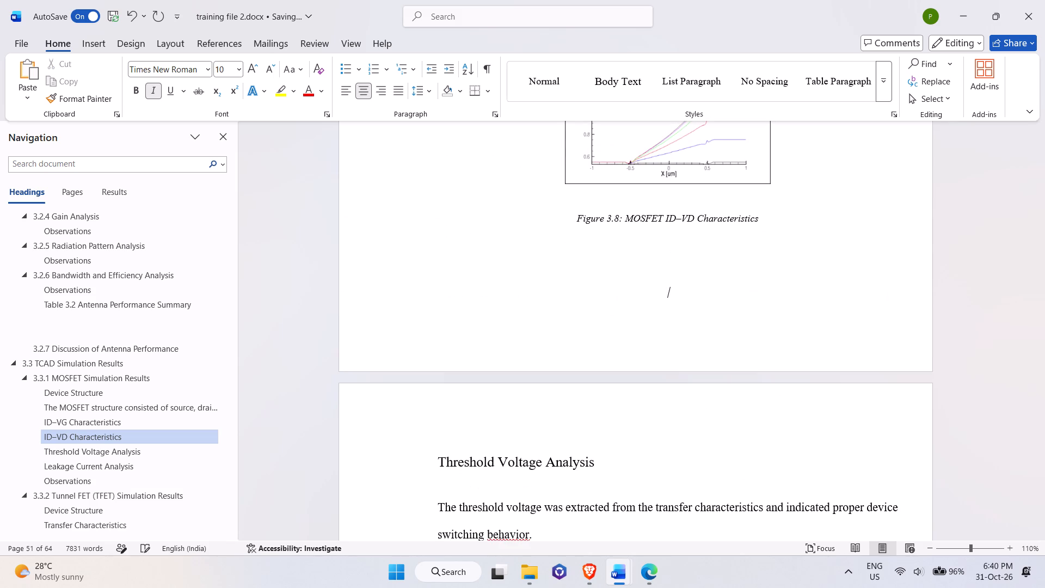
# Add an empty line above the Figure 3.9: TFET Structure caption, after the Device Structure paragraph in section 3.3.2.
pyautogui.scroll(-6, 804, 234)
pyautogui.scroll(-5, 672, 292)
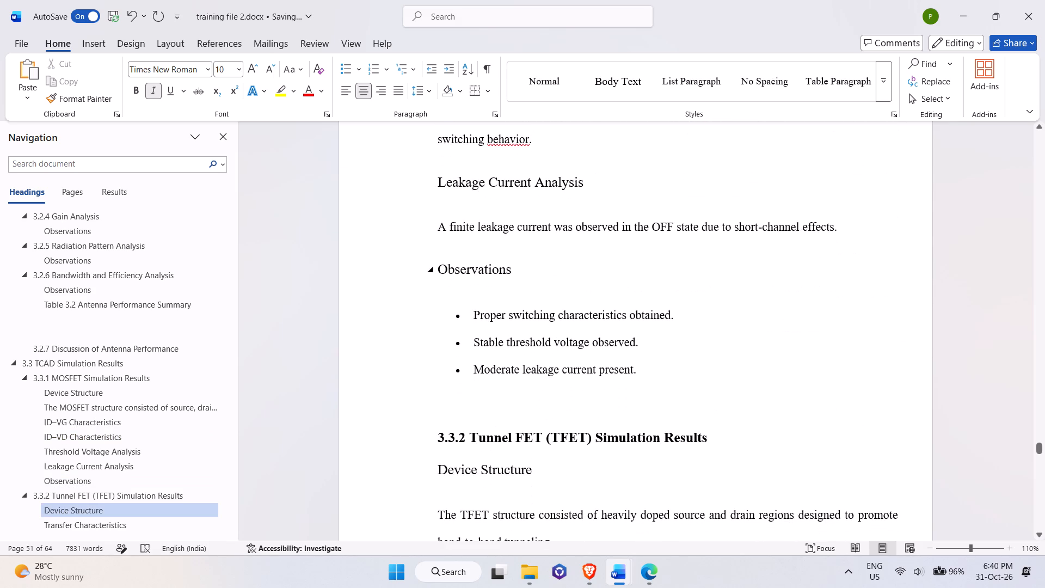
pyautogui.scroll(-4, 669, 293)
pyautogui.scroll(-3, 597, 388)
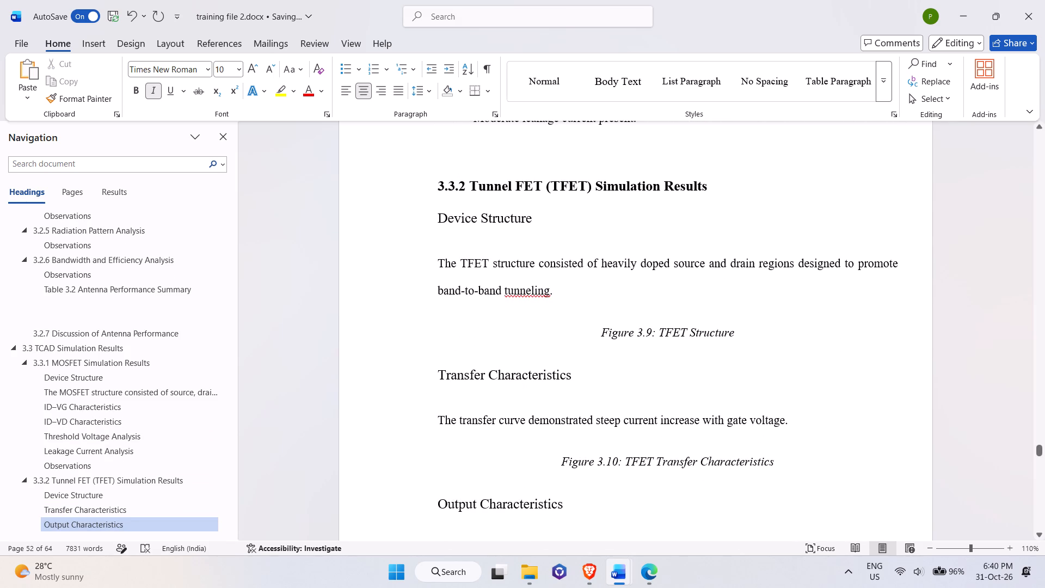
pyautogui.click(629, 304)
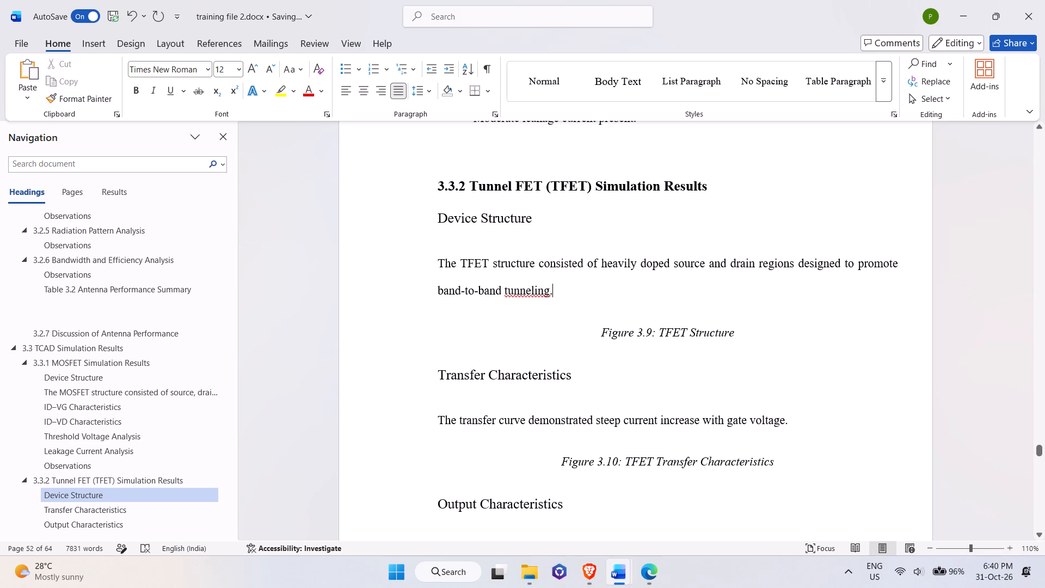
pyautogui.press('Return')
# Copy TFET Structure from the Figure 3.9 caption and search Google Images in the browser for "TFET Structure in TCAD".
pyautogui.hotkey('alt', 'Tab')
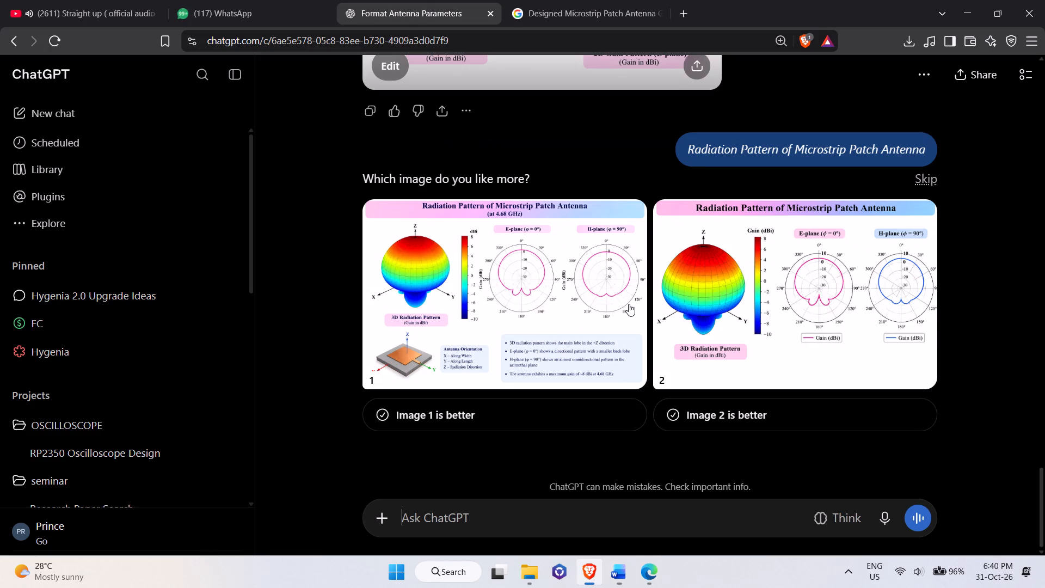
pyautogui.hotkey('alt', 'Tab')
pyautogui.moveTo(662, 373); pyautogui.dragTo(771, 371)
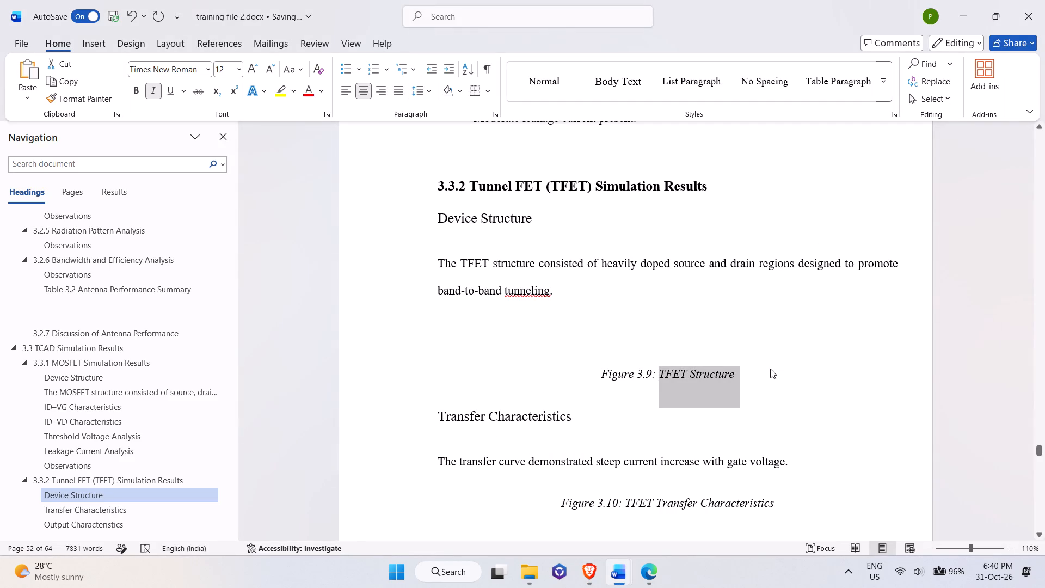
pyautogui.hotkey('ctrl', 'c')
pyautogui.hotkey('alt', 'Tab')
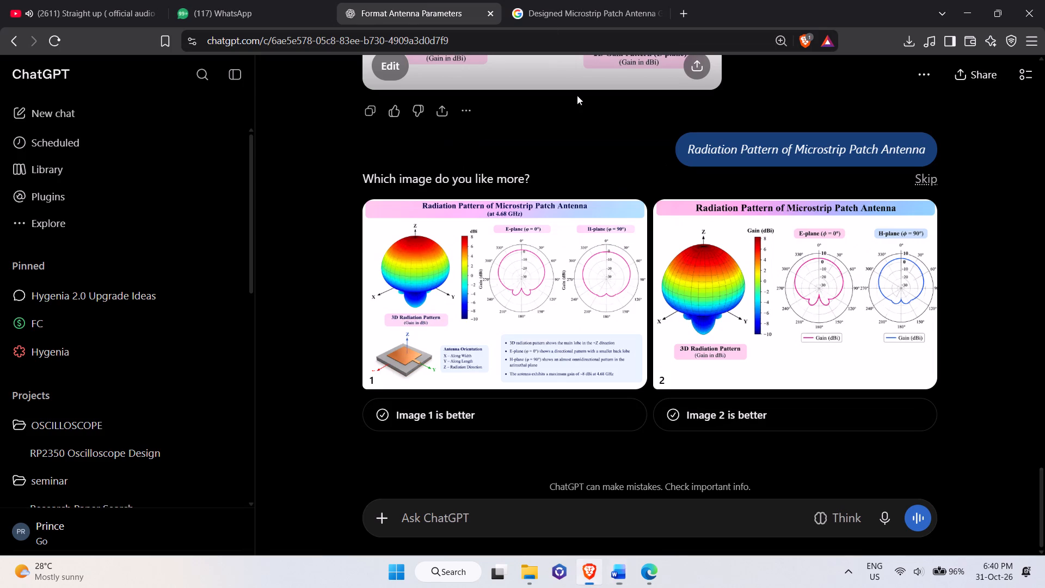
pyautogui.click(602, 0)
pyautogui.moveTo(410, 85); pyautogui.dragTo(266, 90)
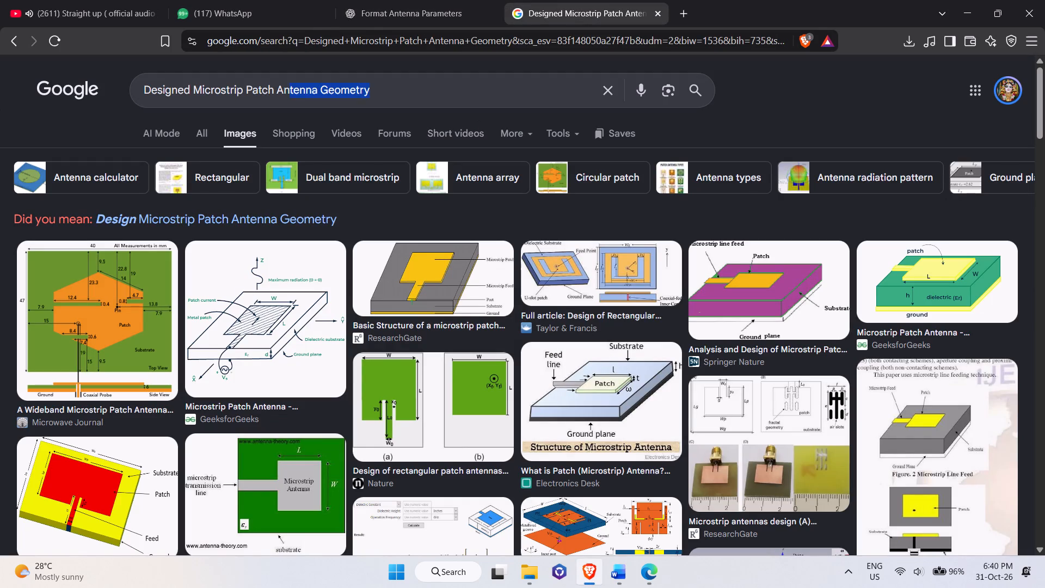
pyautogui.moveTo(266, 90); pyautogui.dragTo(50, 88)
pyautogui.hotkey('ctrl', 'v')
pyautogui.press('space')
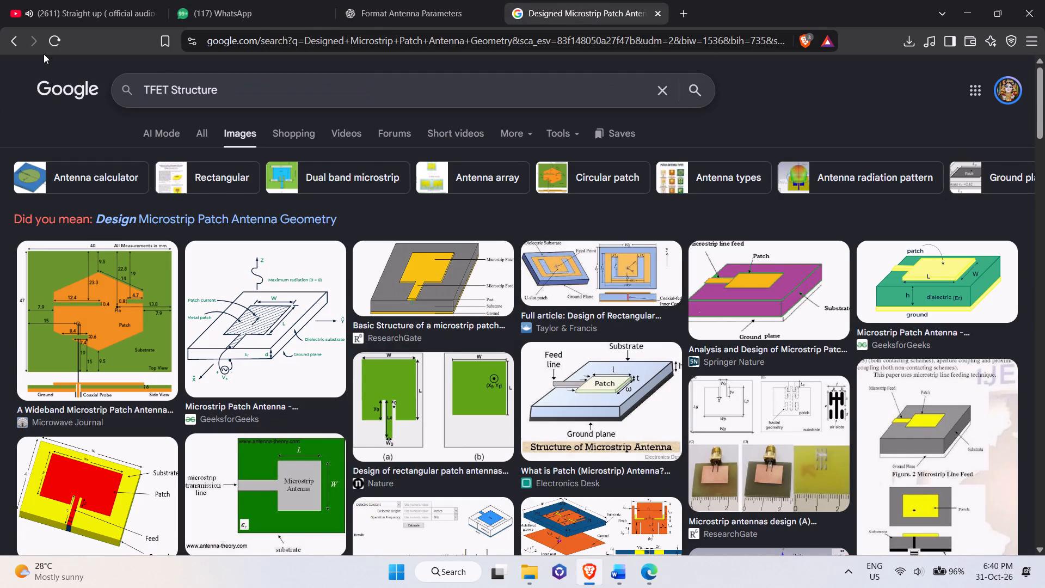
pyautogui.write('in TCAD')
pyautogui.hotkey('shift', 'Return')
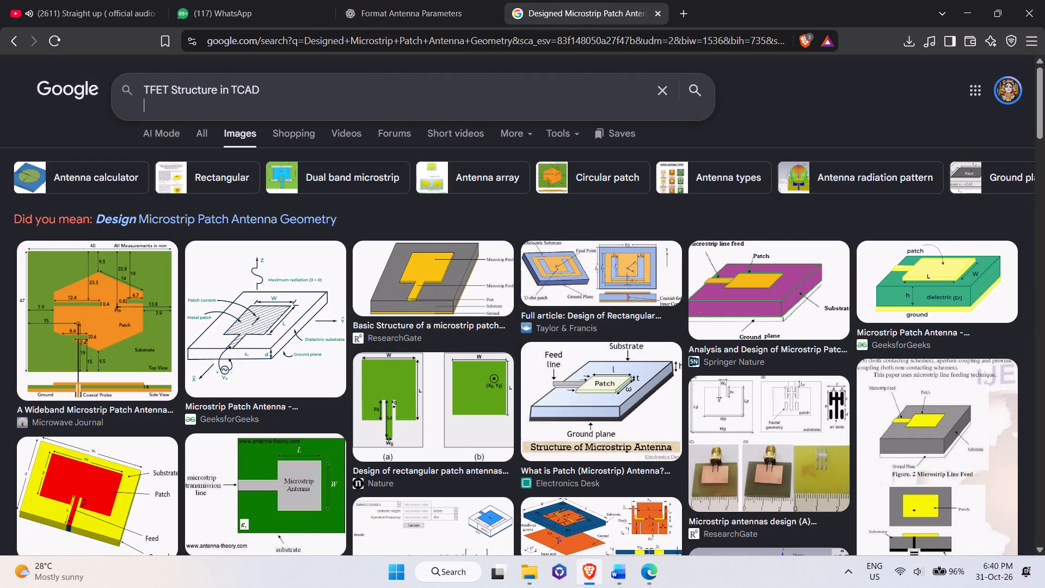
pyautogui.press('Return')
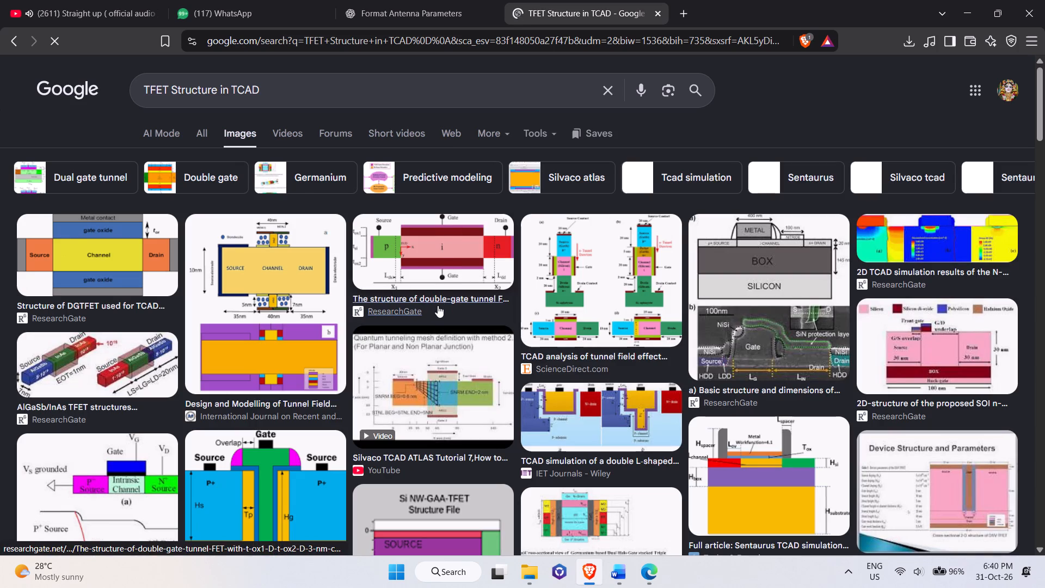
# Examine the image results and preview candidates for a diagram suitable as the TFET structure figure.
pyautogui.click(453, 258)
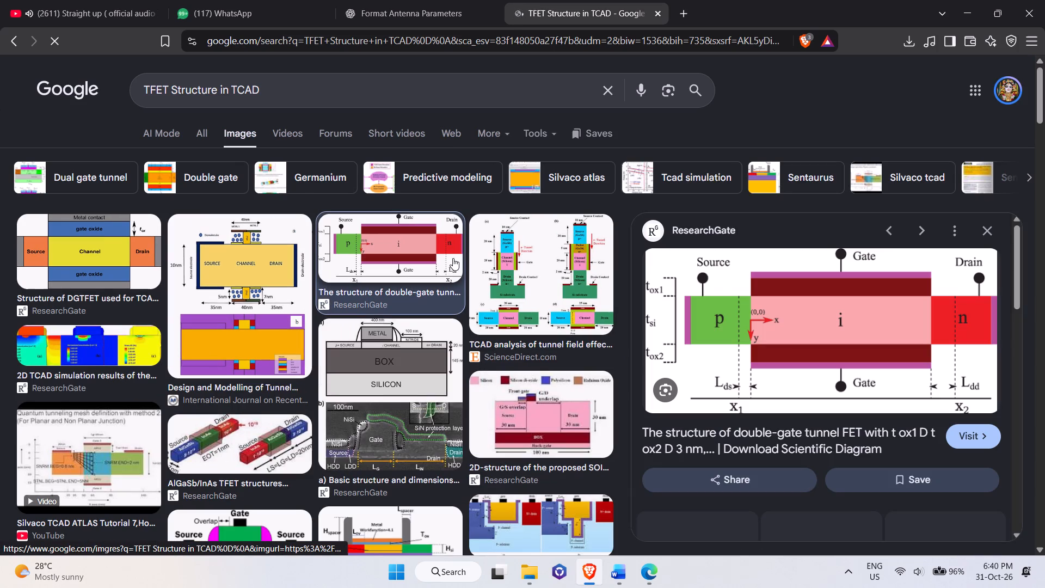
pyautogui.click(986, 233)
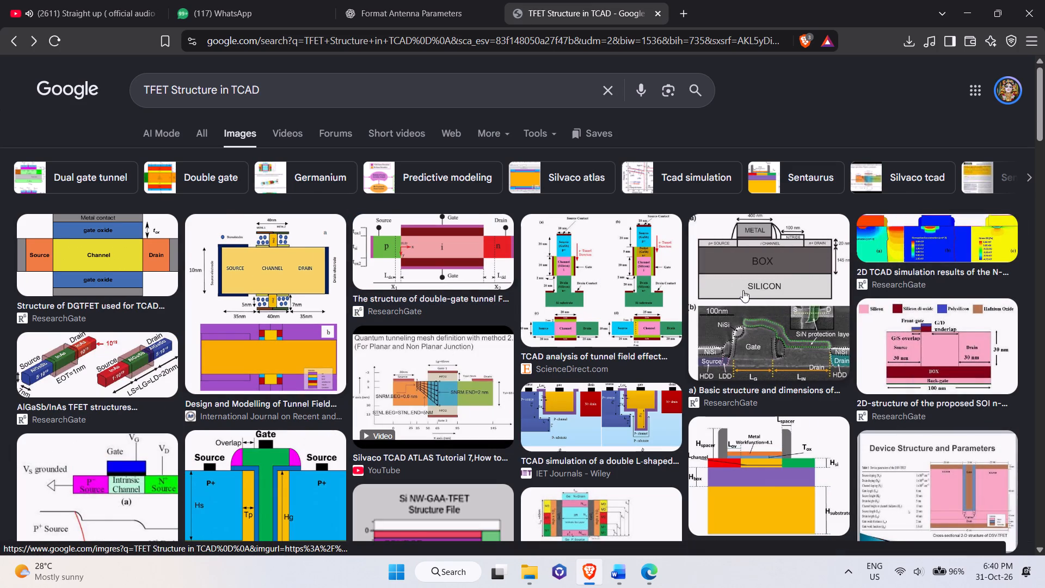
pyautogui.scroll(-2, 600, 359)
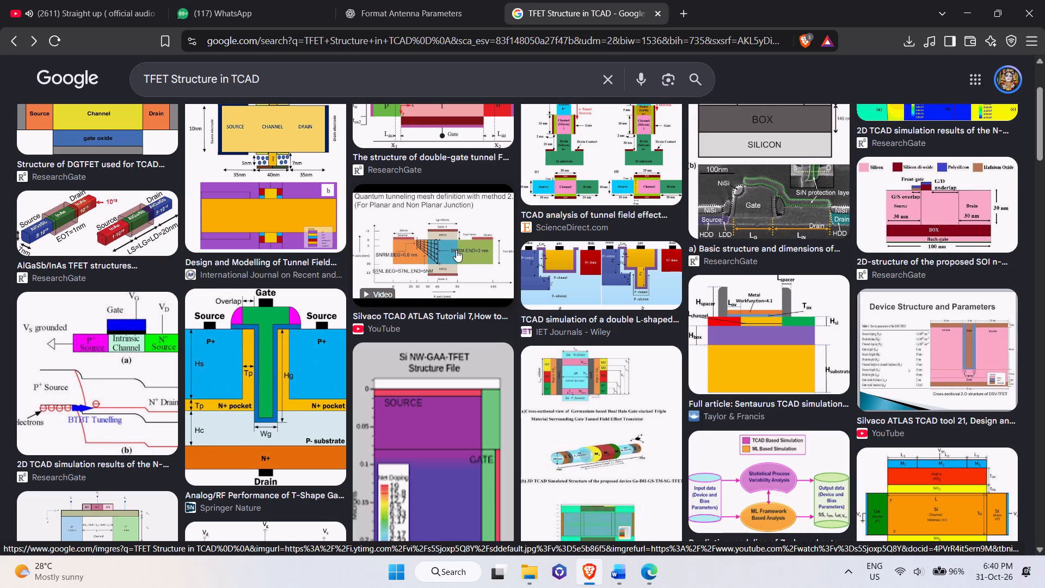
pyautogui.scroll(-3, 248, 366)
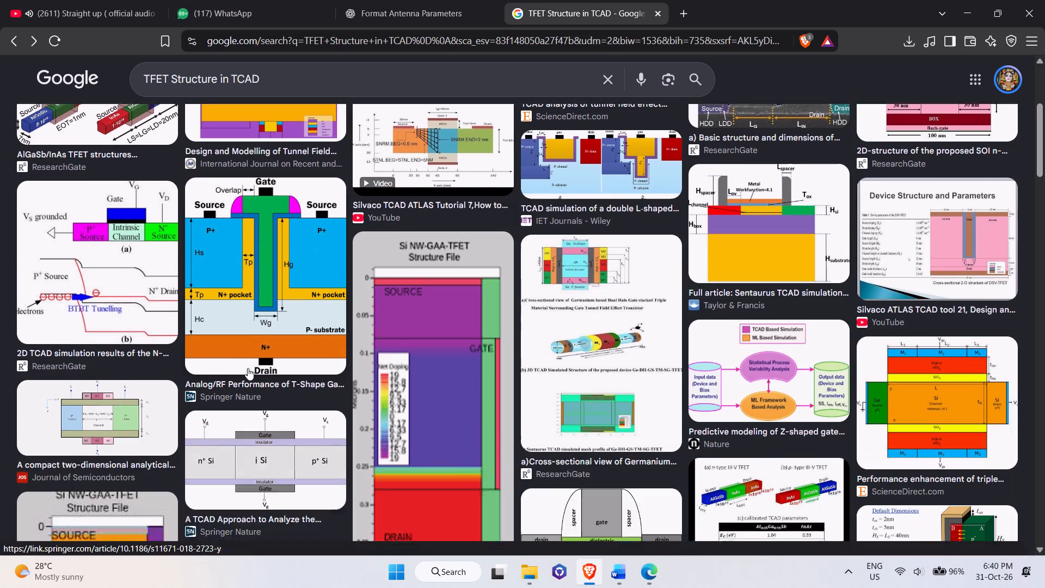
pyautogui.click(100, 324)
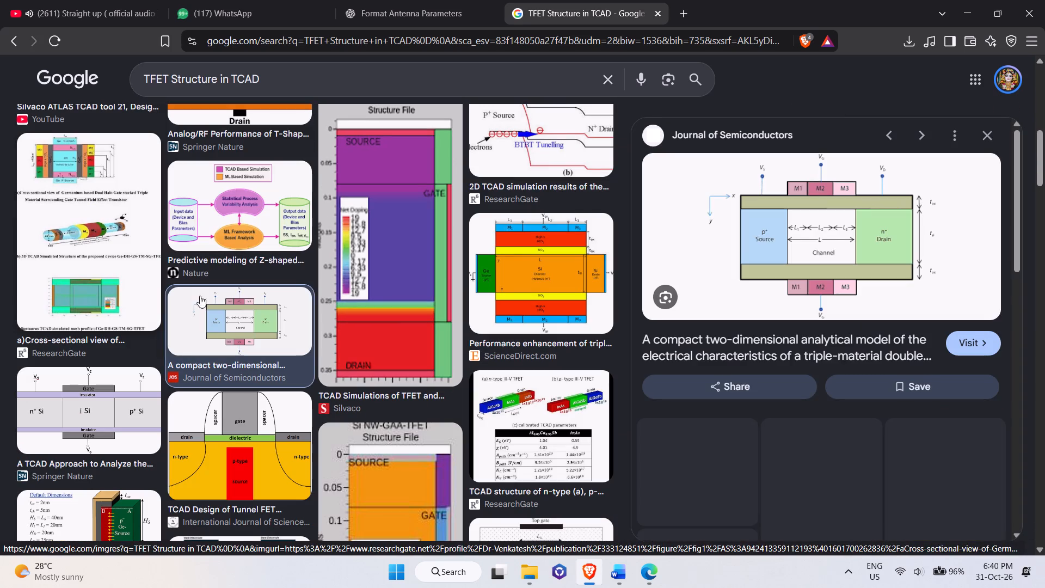
pyautogui.click(980, 137)
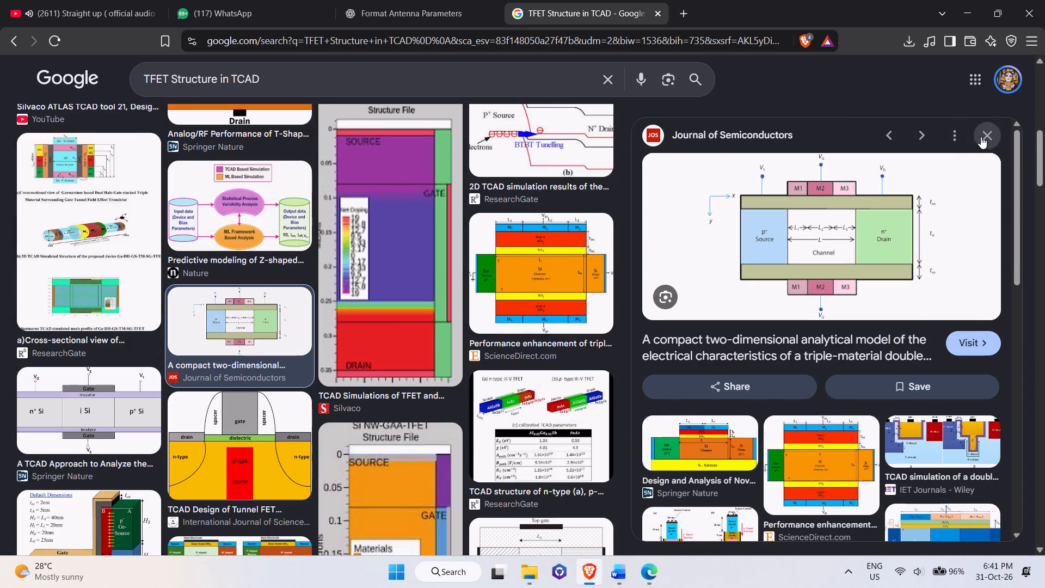
pyautogui.scroll(-4, 494, 365)
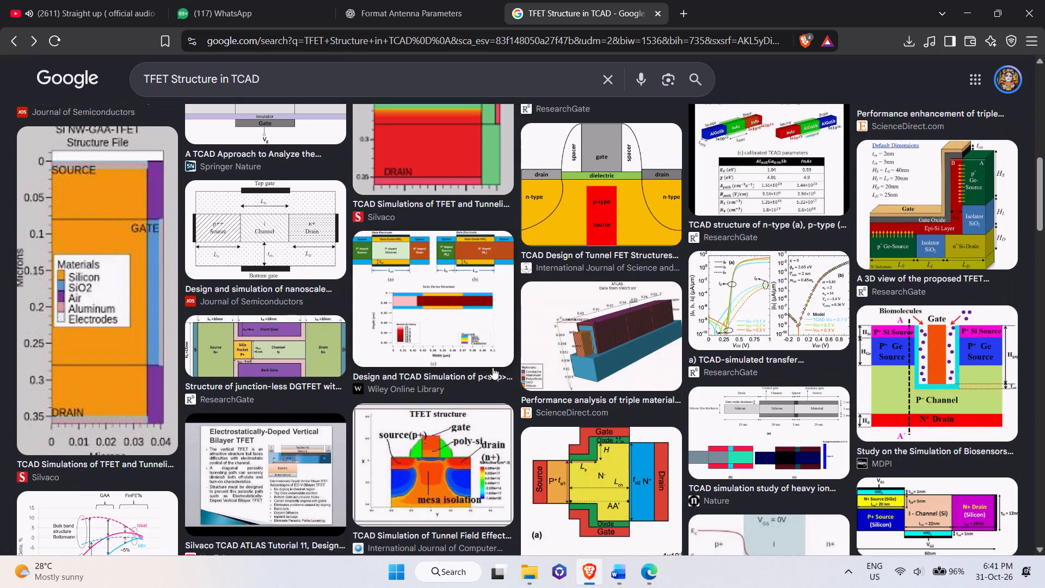
pyautogui.scroll(-2, 422, 432)
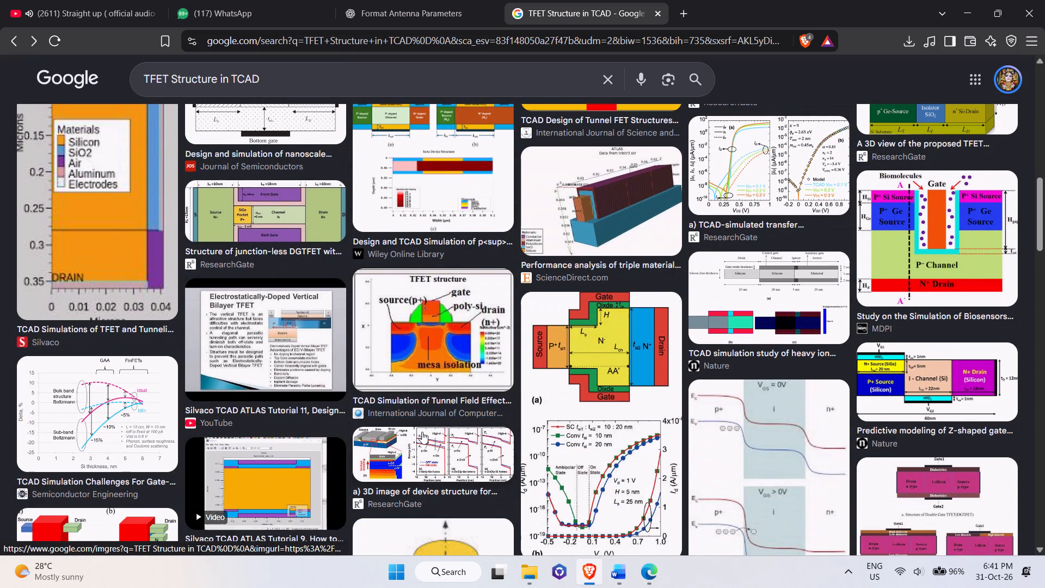
pyautogui.scroll(13, 422, 432)
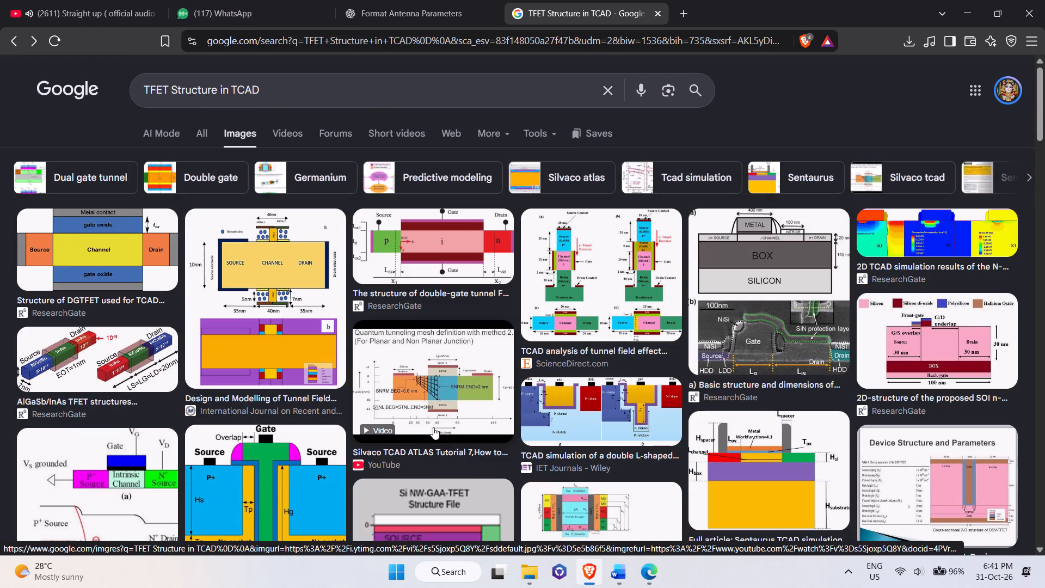
pyautogui.click(429, 246)
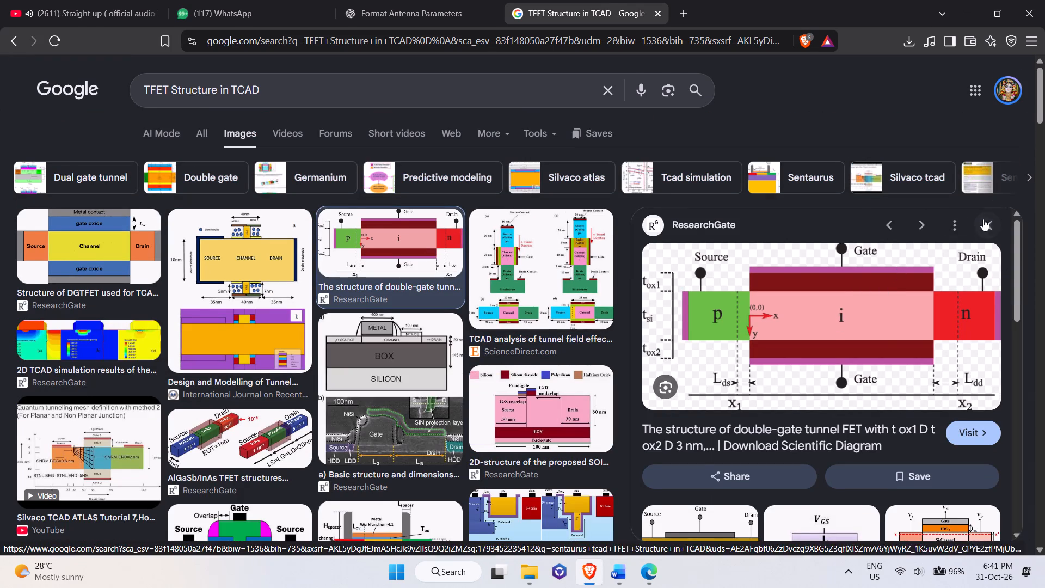
pyautogui.click(983, 219)
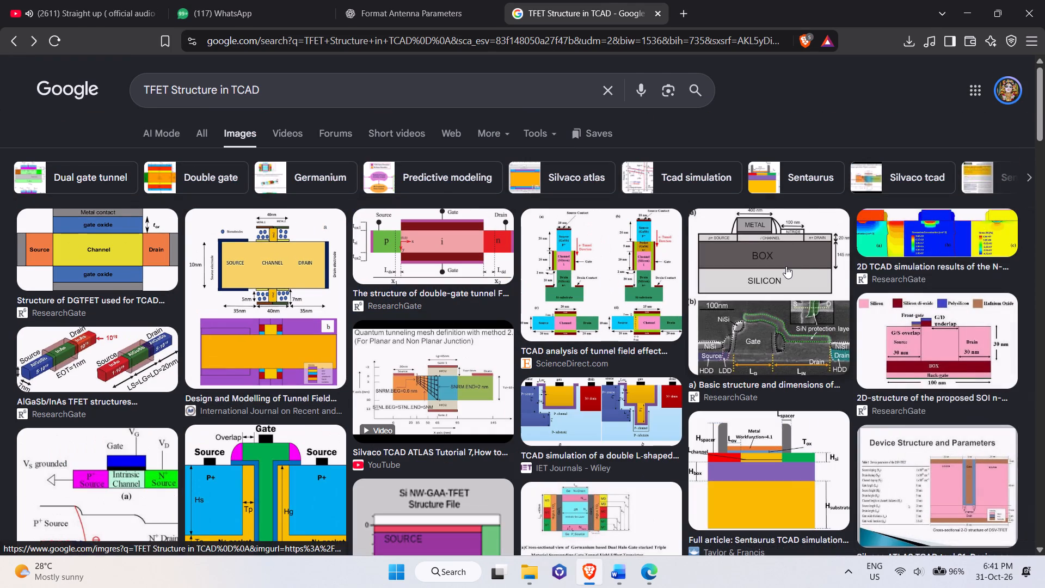
pyautogui.scroll(-12, 786, 266)
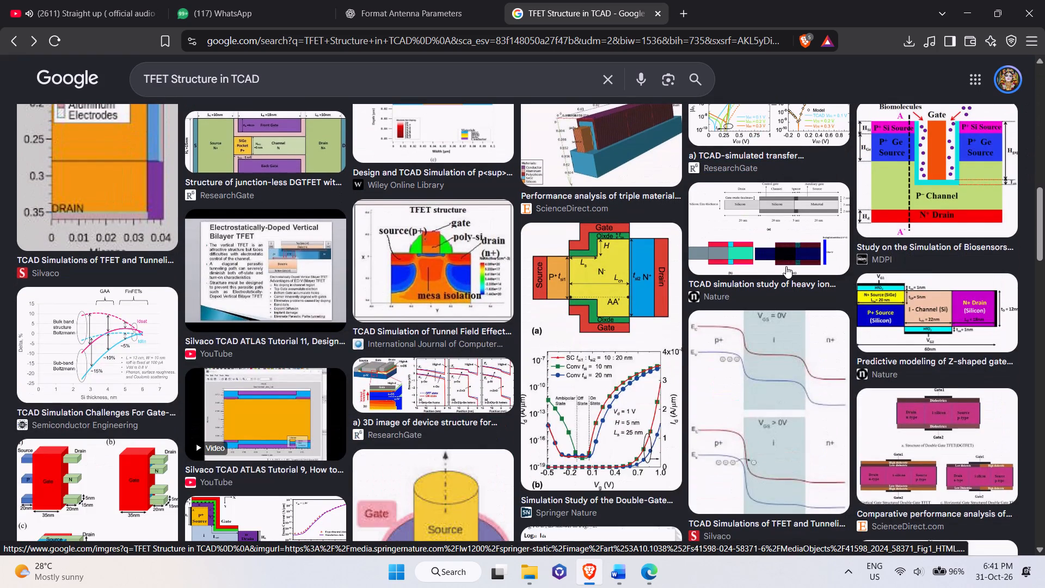
pyautogui.scroll(-3, 786, 266)
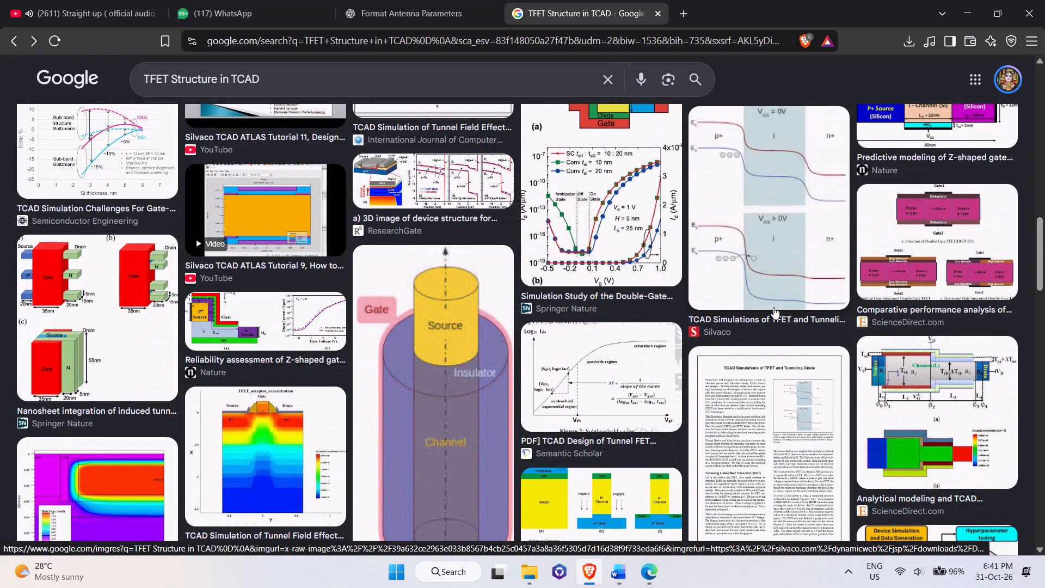
pyautogui.scroll(-3, 647, 333)
pyautogui.scroll(-3, 598, 325)
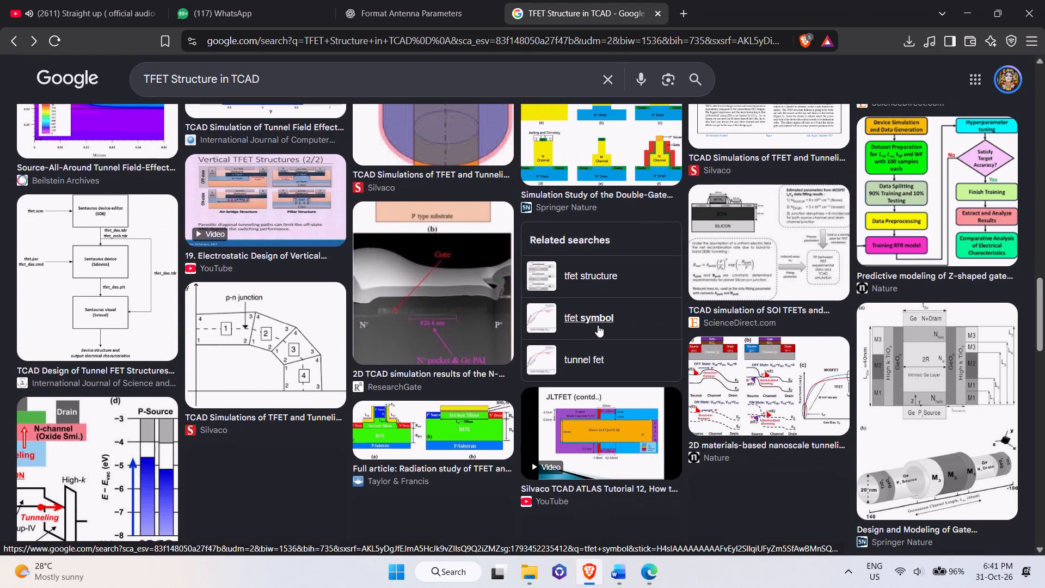
pyautogui.scroll(-4, 269, 330)
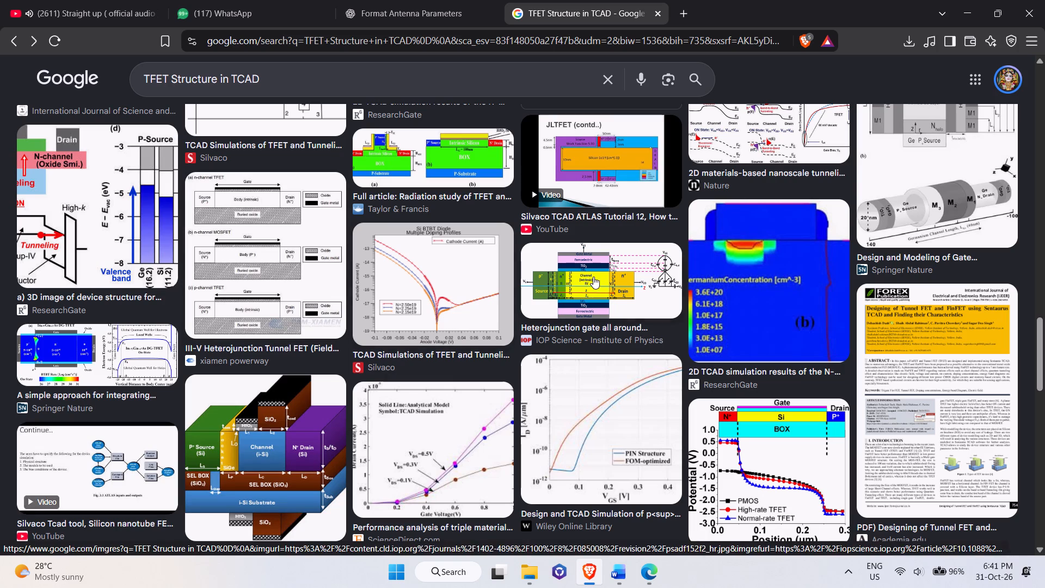
pyautogui.scroll(-3, 282, 248)
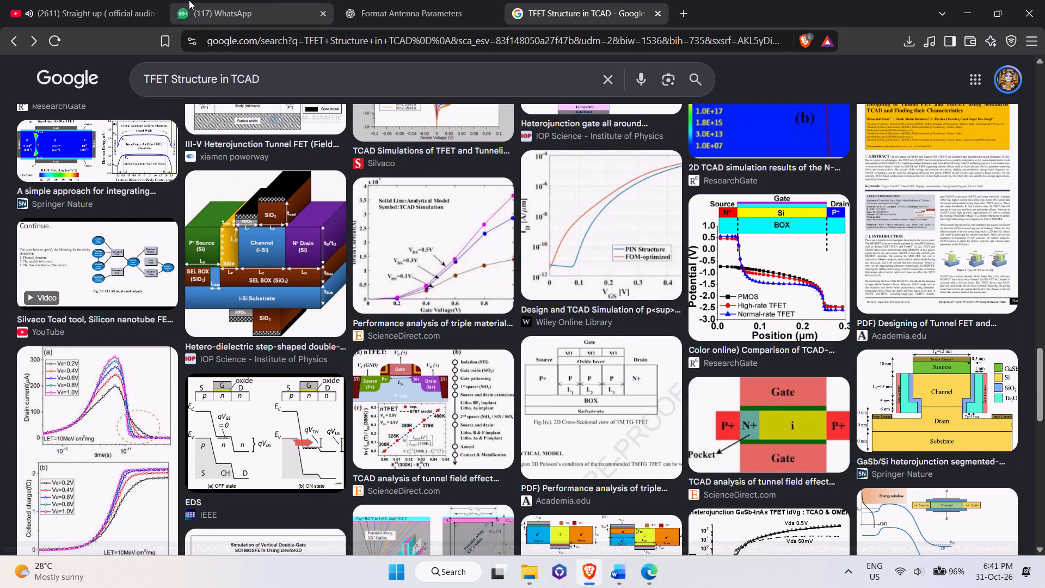
pyautogui.scroll(-3, 392, 296)
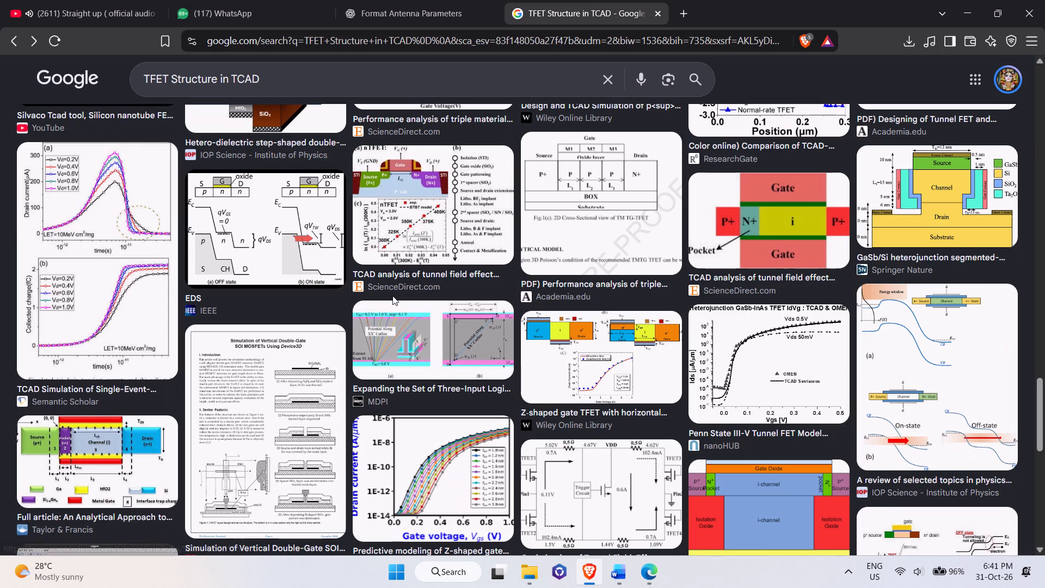
pyautogui.scroll(-2, 392, 320)
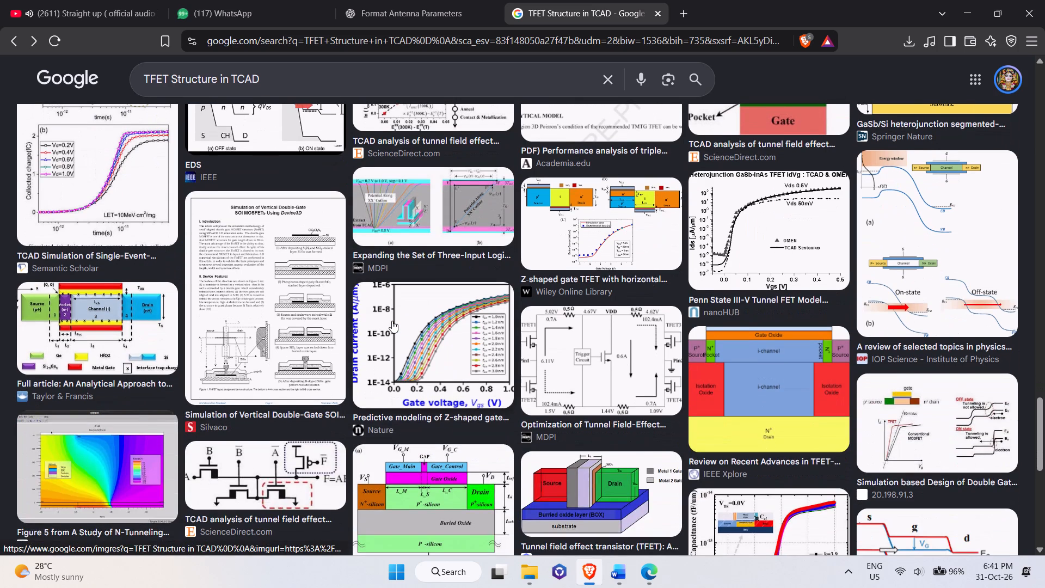
pyautogui.scroll(-1, 546, 397)
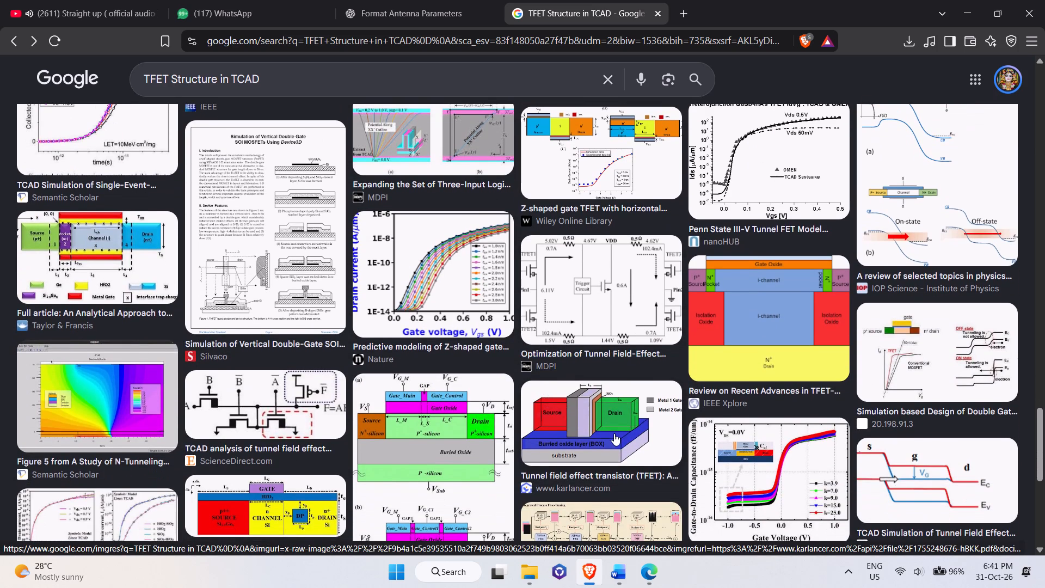
# Save the karlancer.com tunnel field effect transistor diagram with the buried oxide layer as TFET Structure.
pyautogui.click(614, 433)
pyautogui.rightClick(824, 273)
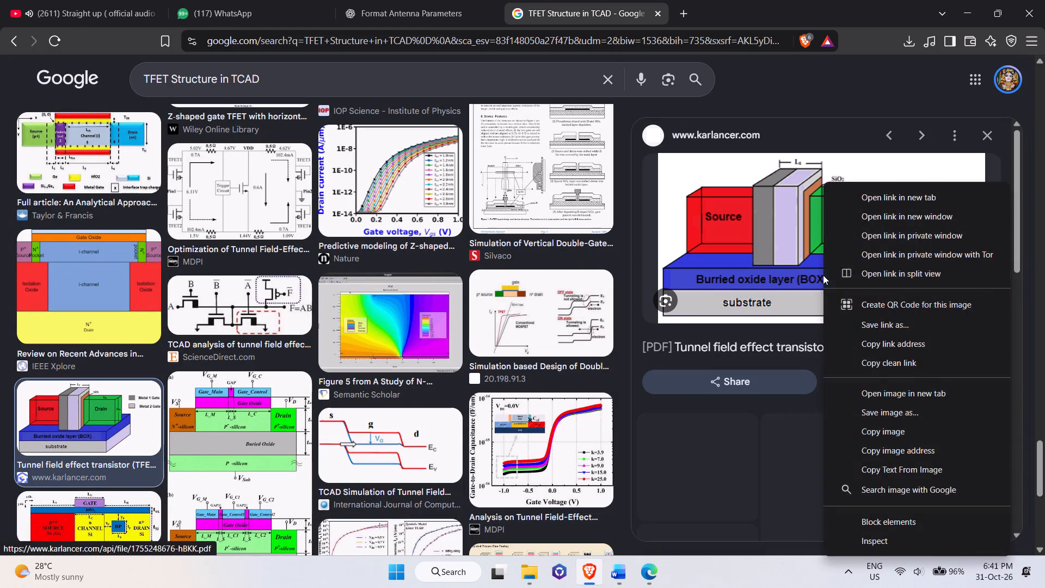
pyautogui.click(905, 408)
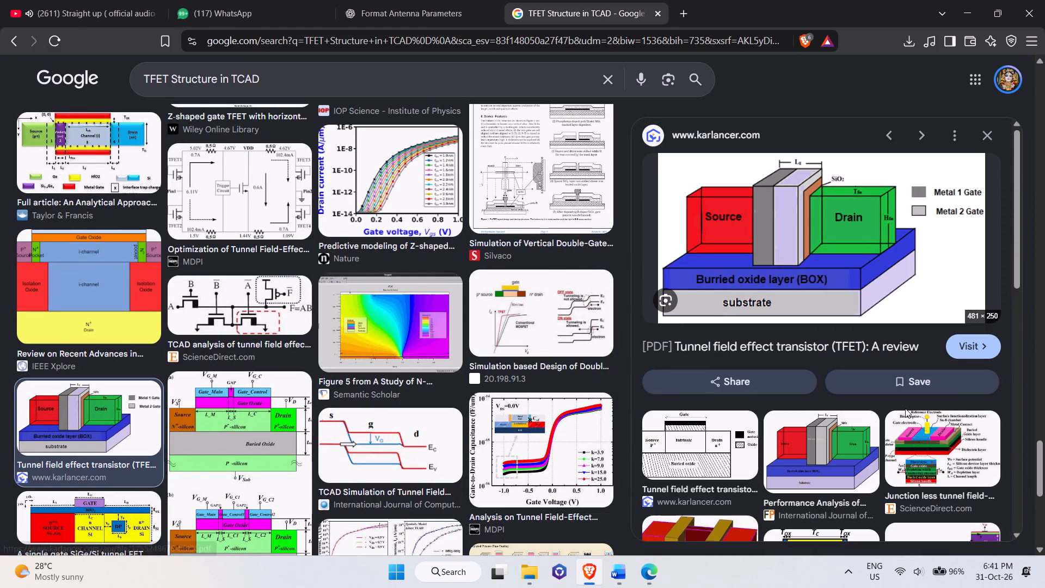
pyautogui.hotkey('ctrl', 'v')
pyautogui.press('Return')
# Return to the Word report and set the whole Figure 3.9: TFET Structure caption to font size 10.
pyautogui.hotkey('alt', 'Tab')
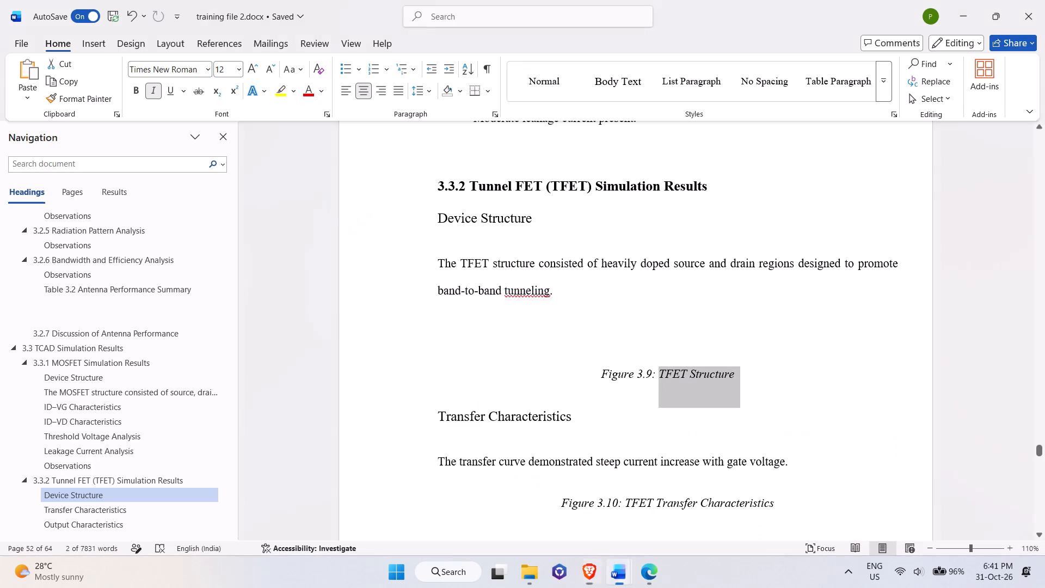
pyautogui.press('Left')
pyautogui.press('Left')
pyautogui.press('Left')
pyautogui.press('Left')
pyautogui.press('Left')
pyautogui.press('Left')
pyautogui.press('Left')
pyautogui.press('Left')
pyautogui.press('Left')
pyautogui.press('Left')
pyautogui.press('Left')
pyautogui.press('Left')
pyautogui.press('Left')
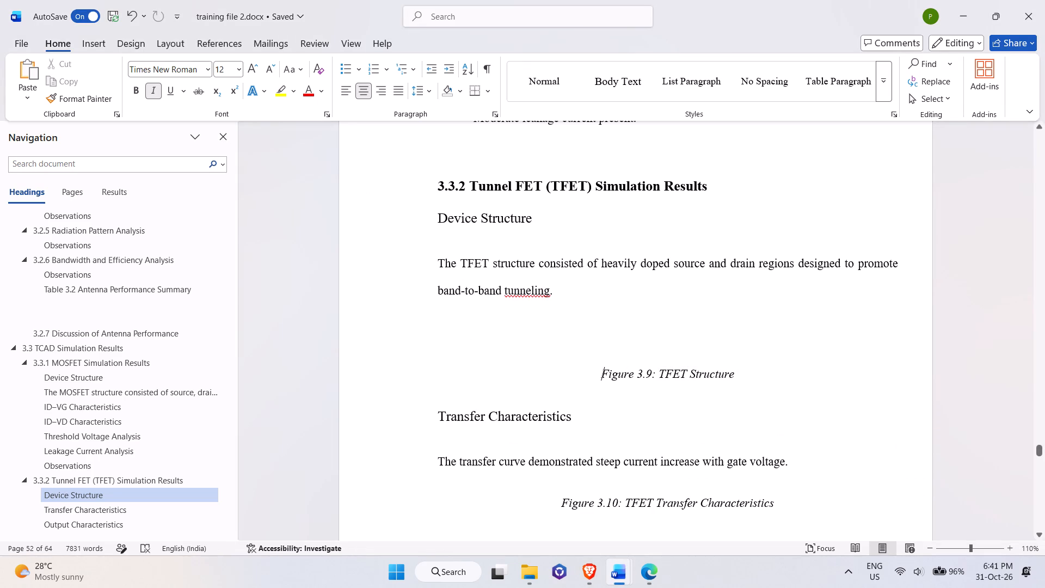
pyautogui.hotkey('ctrl', 'shift', 'Right')
pyautogui.hotkey('ctrl', 'shift', 'Right')
pyautogui.hotkey('ctrl', 'shift', 'Right')
pyautogui.hotkey('ctrl', 'shift', 'Right')
pyautogui.hotkey('ctrl', 'shift', 'Right')
pyautogui.hotkey('ctrl', 'shift', 'Right')
pyautogui.hotkey('ctrl', 'shift', 'Right')
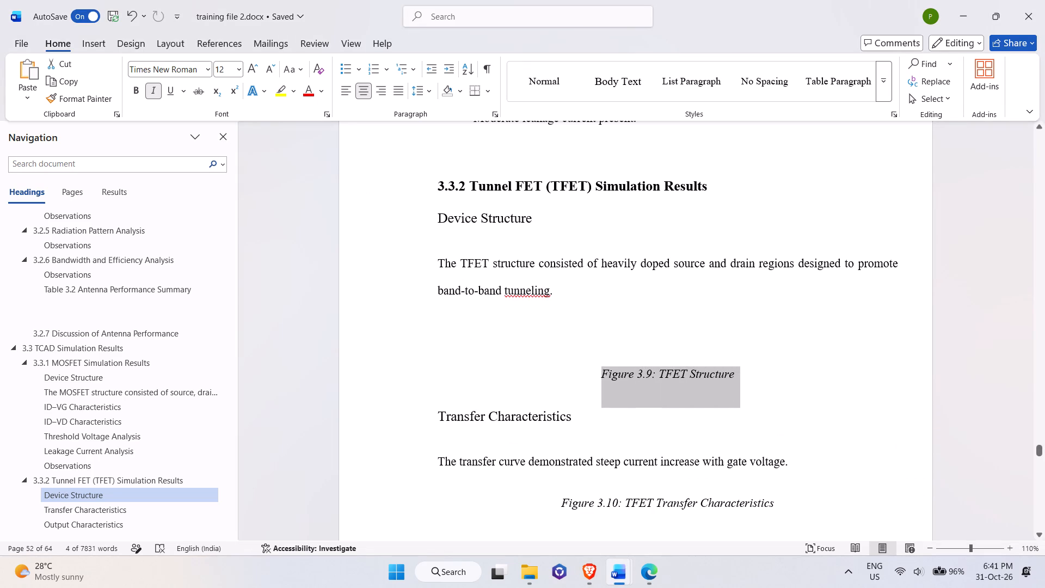
pyautogui.doubleClick(277, 65)
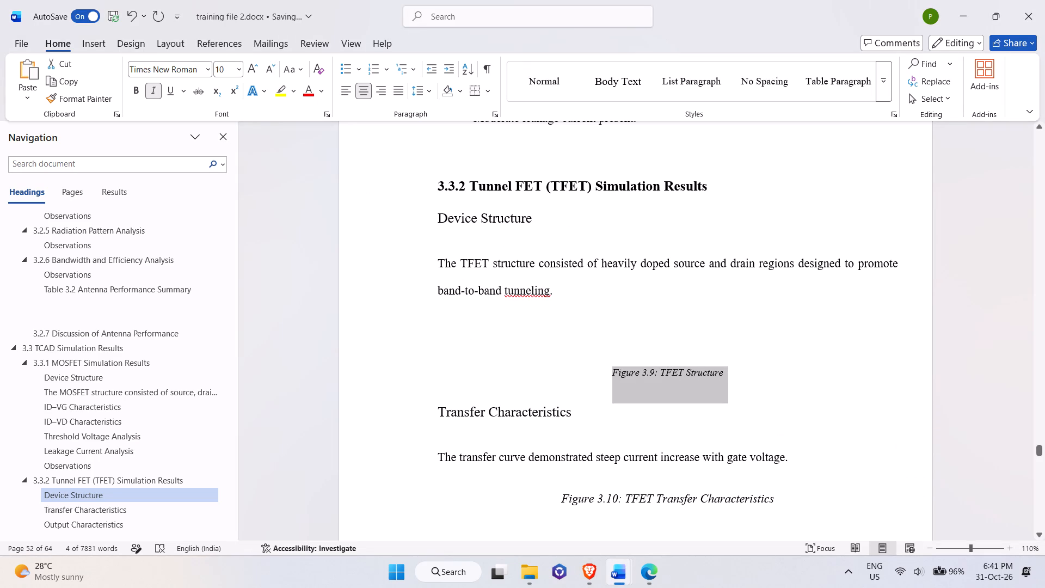
# Insert the downloaded TFET Structure picture, centered, on the empty line above the Figure 3.9 caption.
pyautogui.click(613, 346)
pyautogui.click(87, 43)
pyautogui.hotkey('ctrl', 'e')
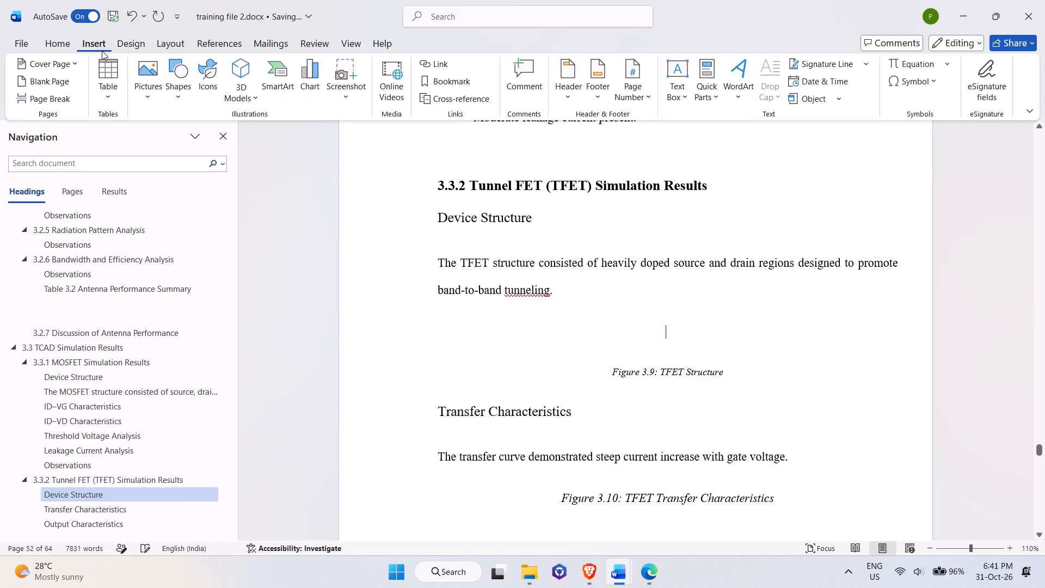
pyautogui.click(156, 105)
pyautogui.click(181, 138)
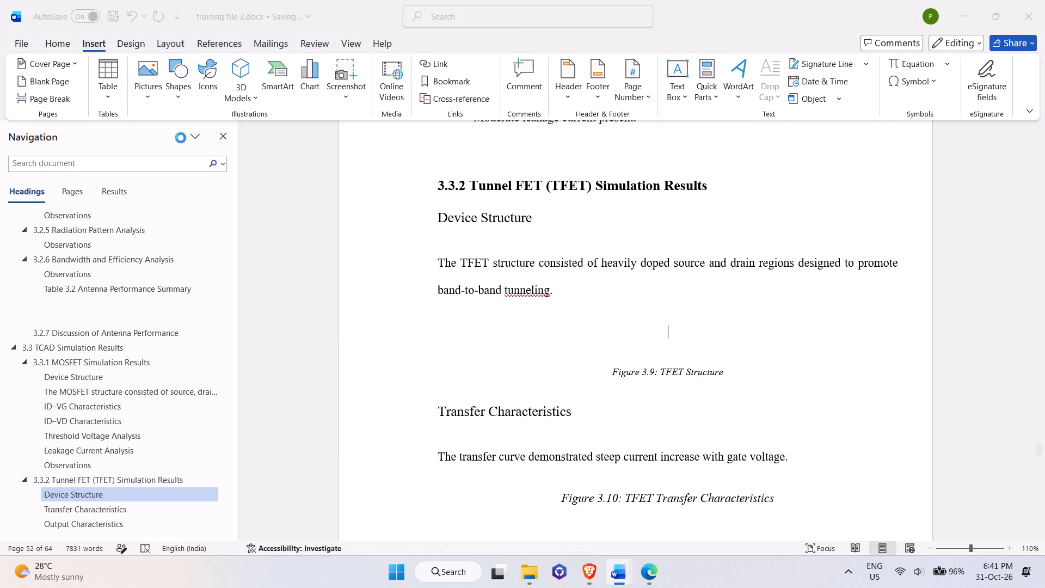
pyautogui.click(205, 122)
pyautogui.press('Return')
# Shrink the TFET structure picture proportionally to well under its inserted size so its caption fits beneath it on the same page.
pyautogui.scroll(-3, 585, 307)
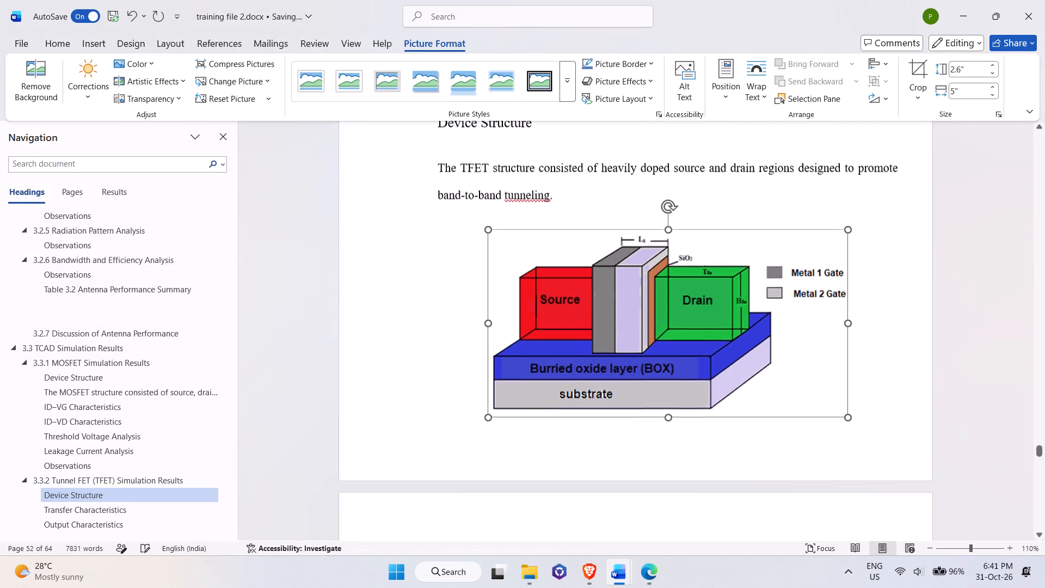
pyautogui.moveTo(848, 404); pyautogui.dragTo(717, 315)
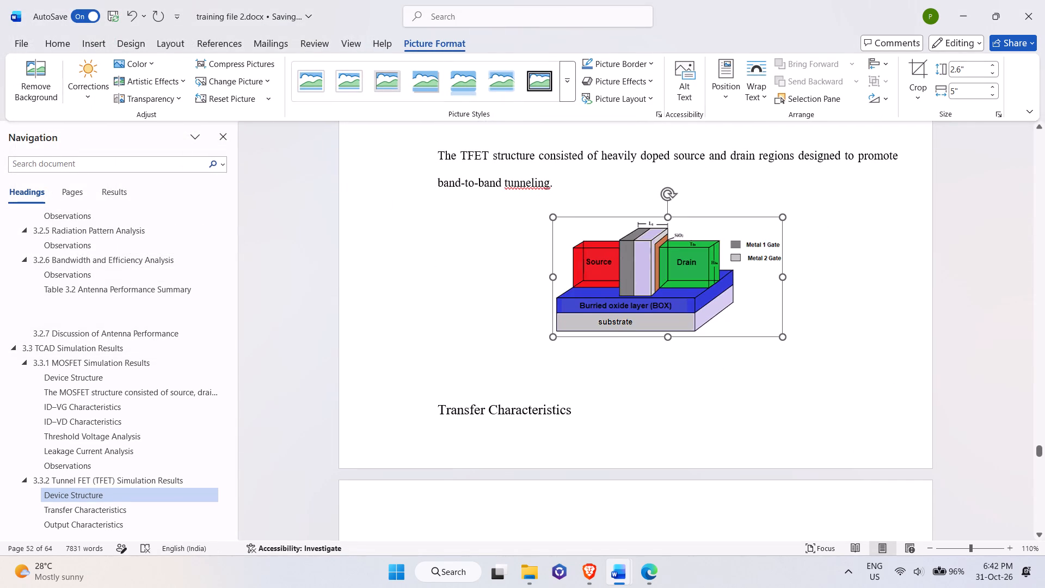
pyautogui.moveTo(717, 315); pyautogui.dragTo(698, 306)
pyautogui.click(563, 342)
# Add an empty line after the Figure 3.9 caption, before the Transfer Characteristics heading.
pyautogui.scroll(-4, 551, 348)
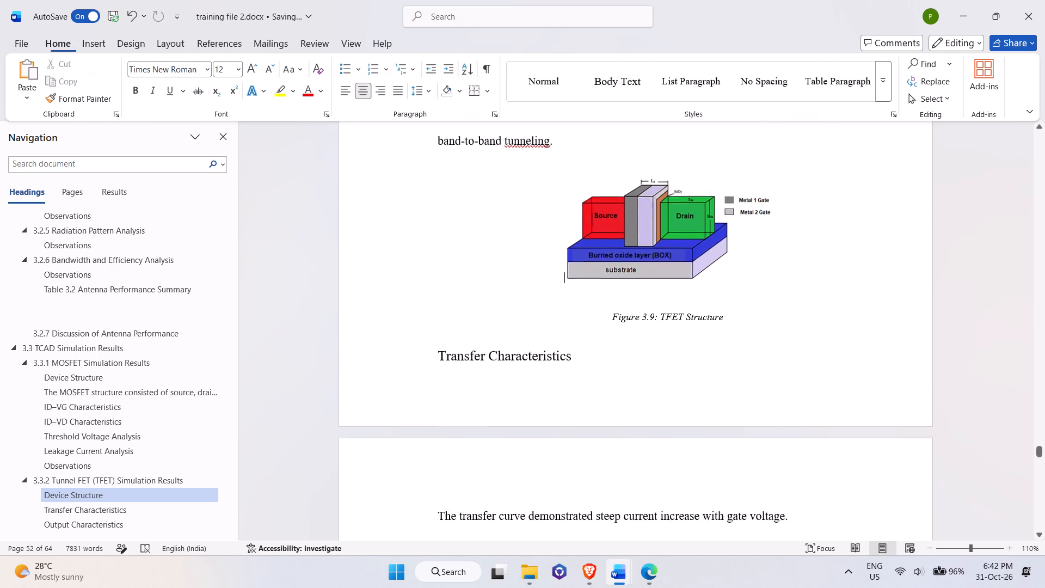
pyautogui.scroll(-1, 551, 348)
pyautogui.scroll(3, 551, 348)
pyautogui.click(741, 299)
pyautogui.press('Return')
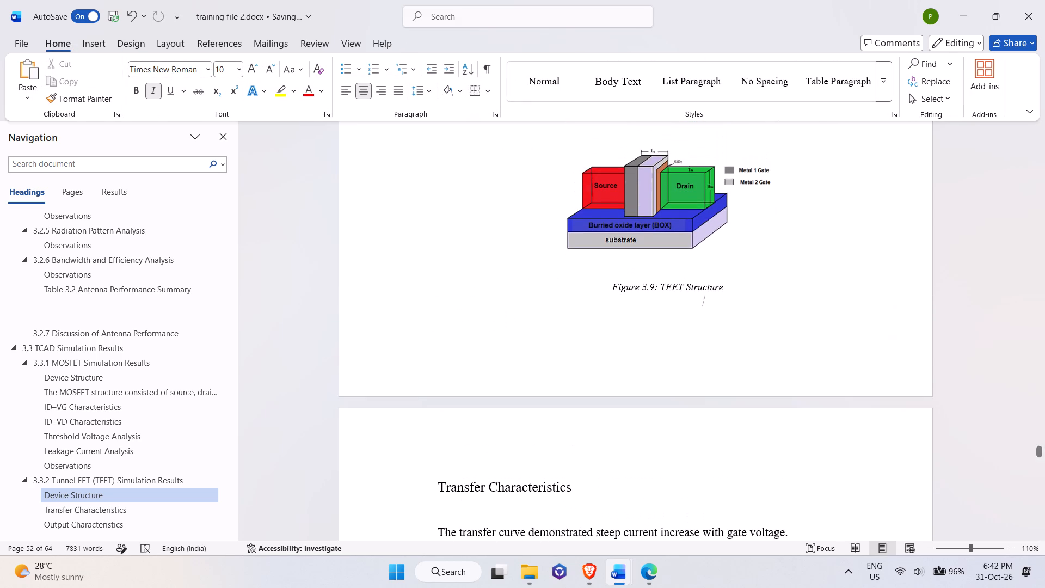
# Copy TFET Transfer Characteristics from the Figure 3.10 caption and search Google Images in the browser for "TFET Transfer Characteristics in TCAD".
pyautogui.scroll(-6, 746, 310)
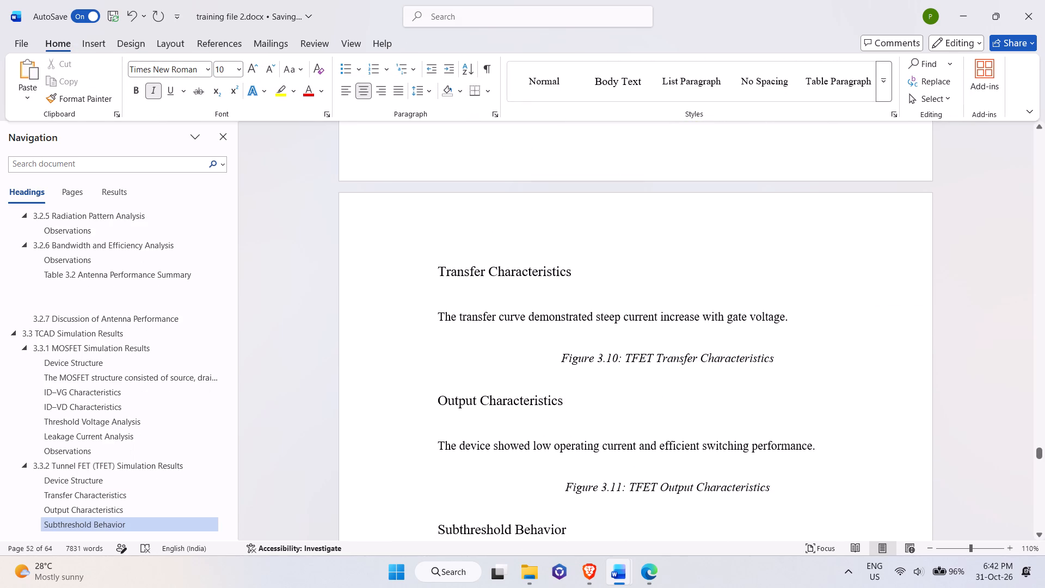
pyautogui.moveTo(630, 357); pyautogui.dragTo(782, 356)
pyautogui.hotkey('ctrl', 'c')
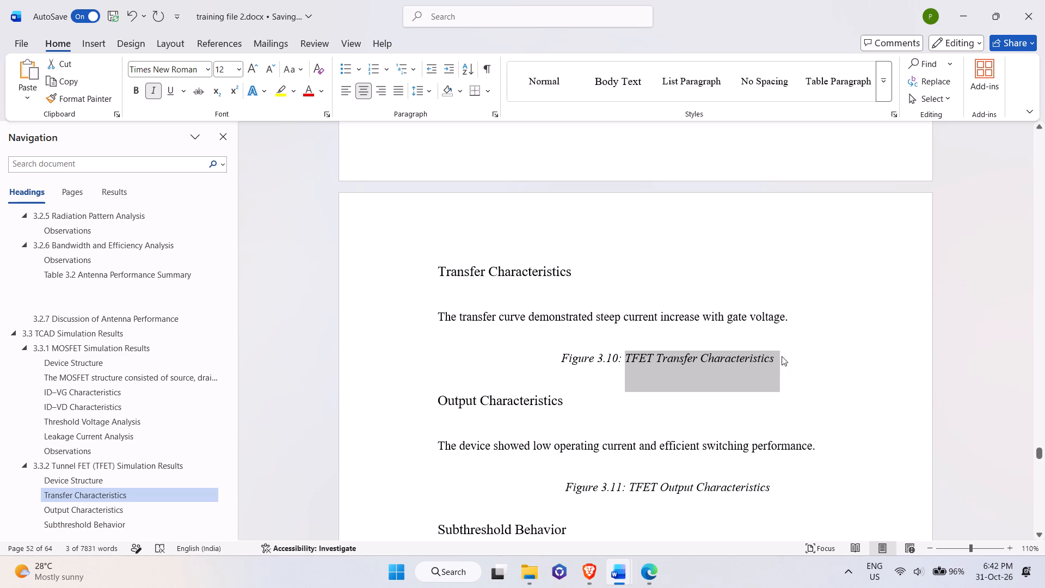
pyautogui.hotkey('alt', 'Tab')
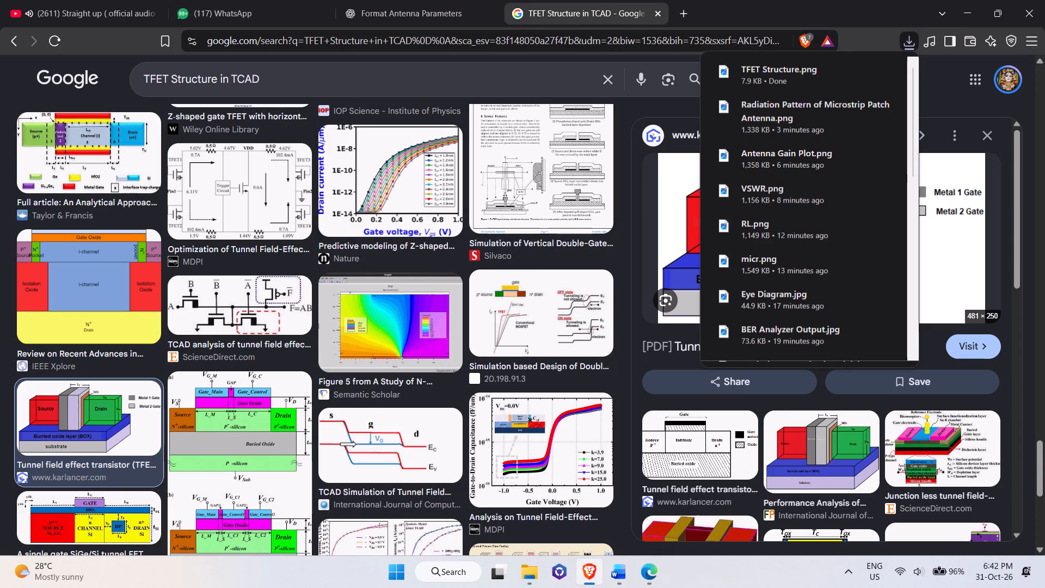
pyautogui.moveTo(219, 78); pyautogui.dragTo(54, 78)
pyautogui.hotkey('ctrl', 'v')
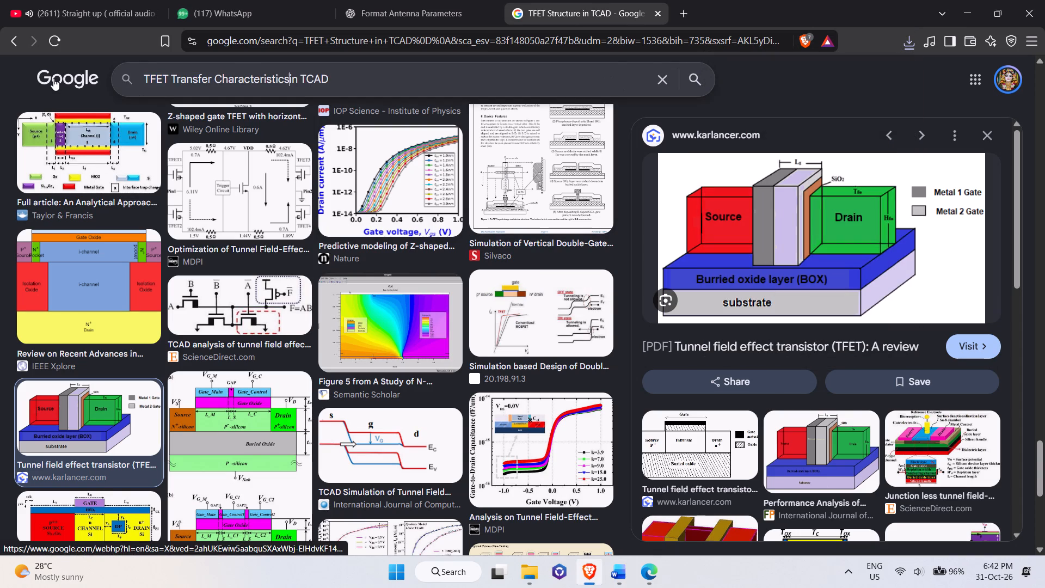
pyautogui.press('space')
pyautogui.press('Return')
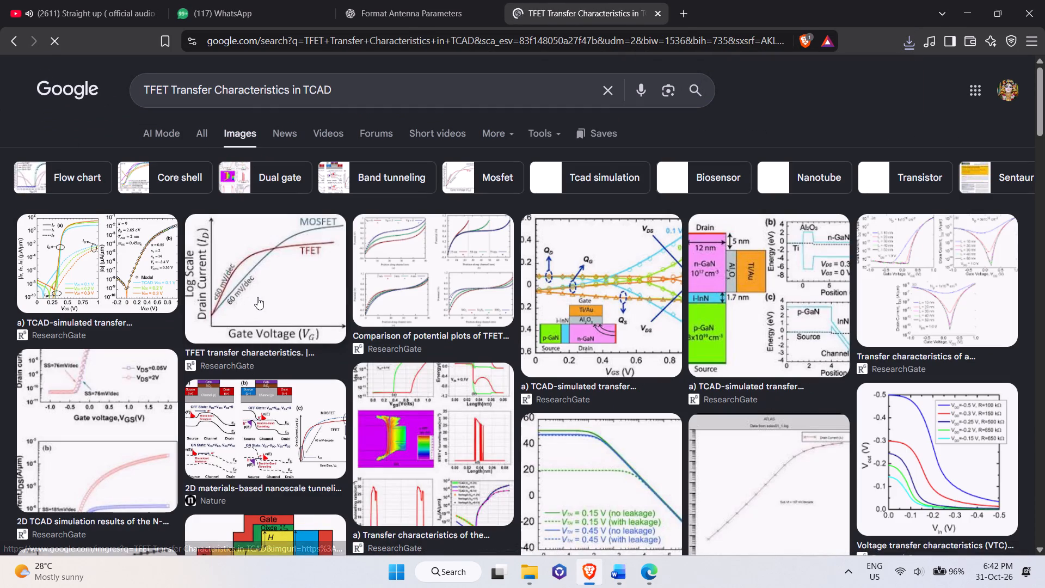
# Save the ResearchGate graph of MOSFET and TFET drain current versus gate voltage as TFET Transfer Characteristics.
pyautogui.click(257, 297)
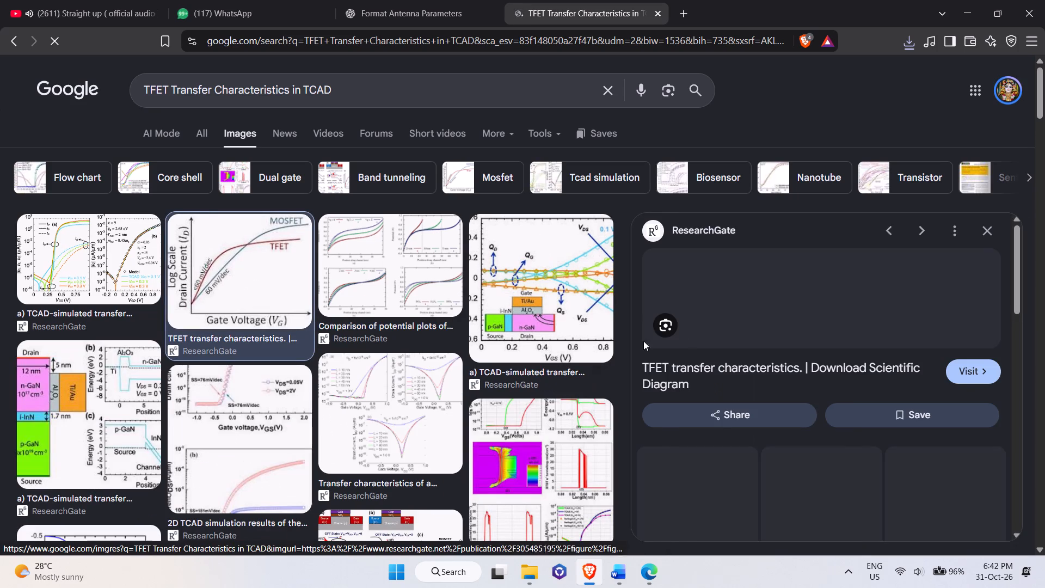
pyautogui.rightClick(811, 297)
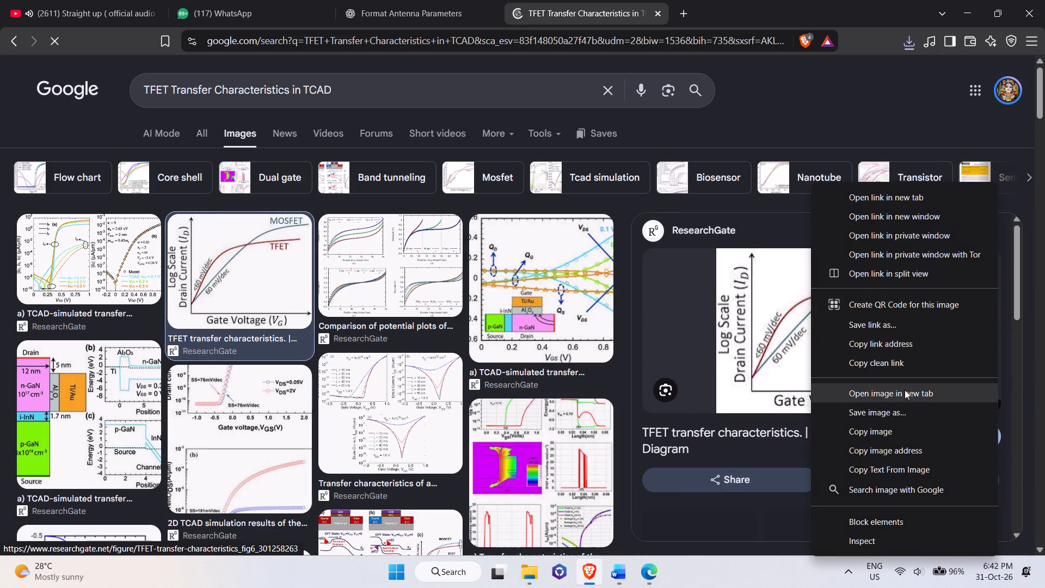
pyautogui.click(900, 414)
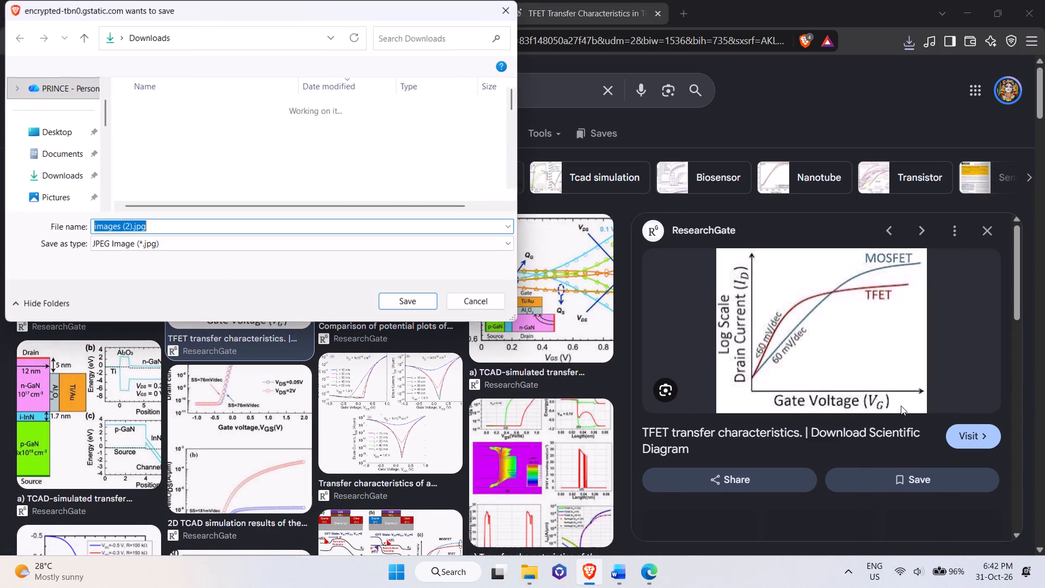
pyautogui.hotkey('ctrl', 'v')
pyautogui.press('Return')
# Return to the Word report and set the Figure 3.10: TFET Transfer Characteristics caption to font size 10.
pyautogui.hotkey('alt', 'Tab')
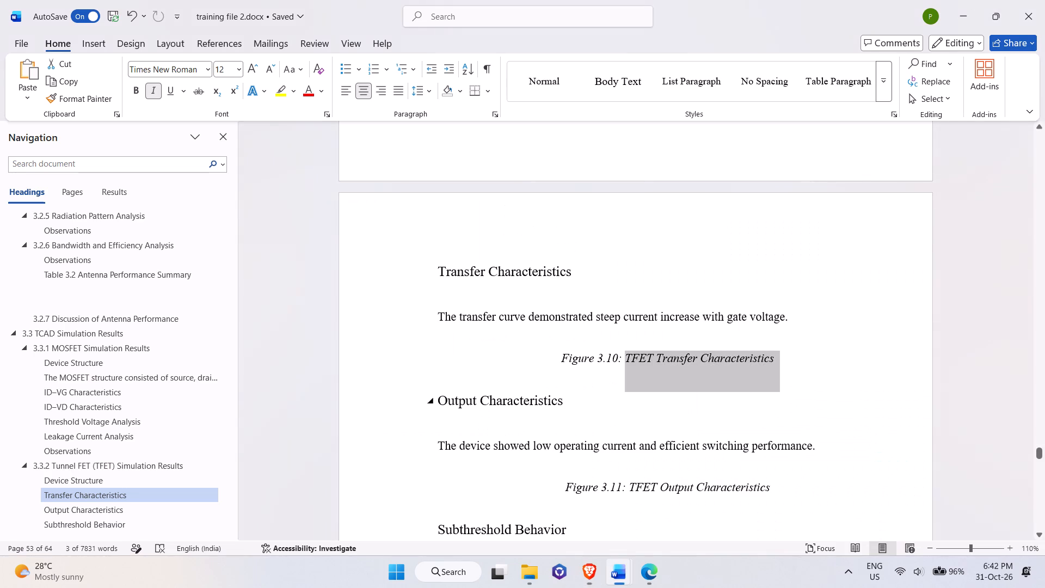
pyautogui.click(785, 372)
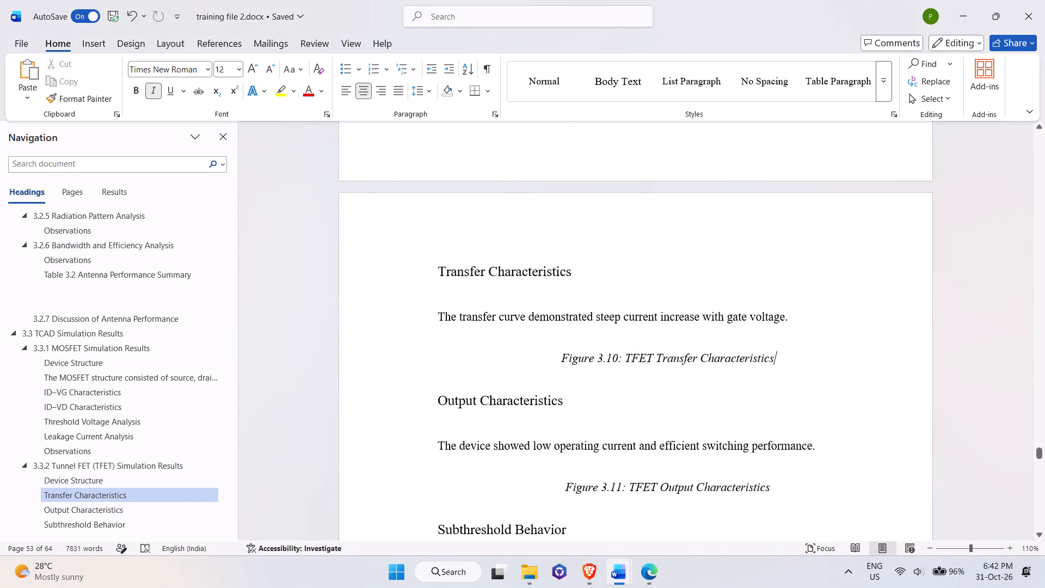
pyautogui.moveTo(788, 366); pyautogui.dragTo(549, 358)
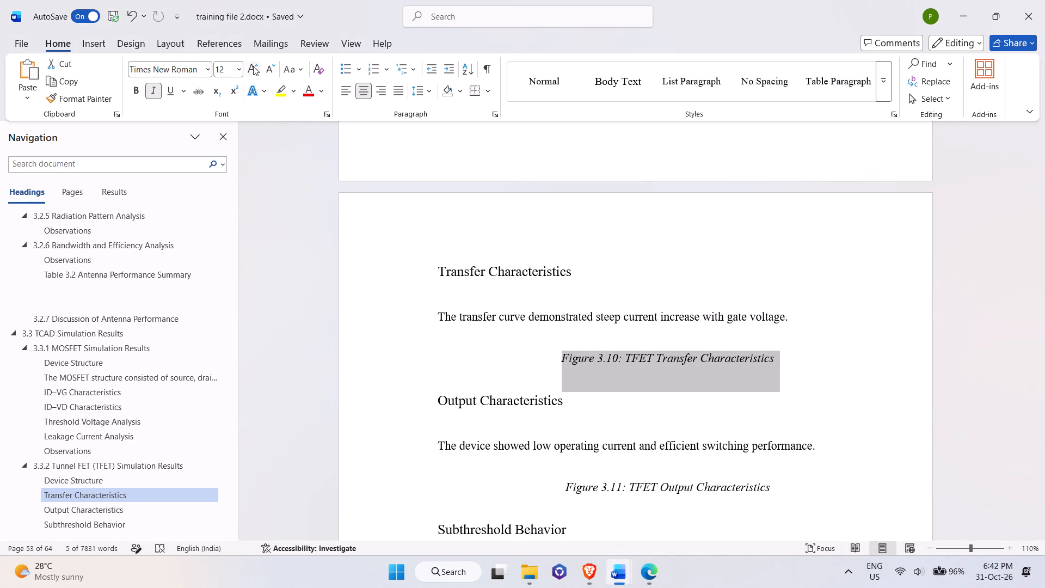
pyautogui.doubleClick(265, 67)
# Add a centered empty line above the Figure 3.10 caption, after the transfer curve paragraph.
pyautogui.click(798, 326)
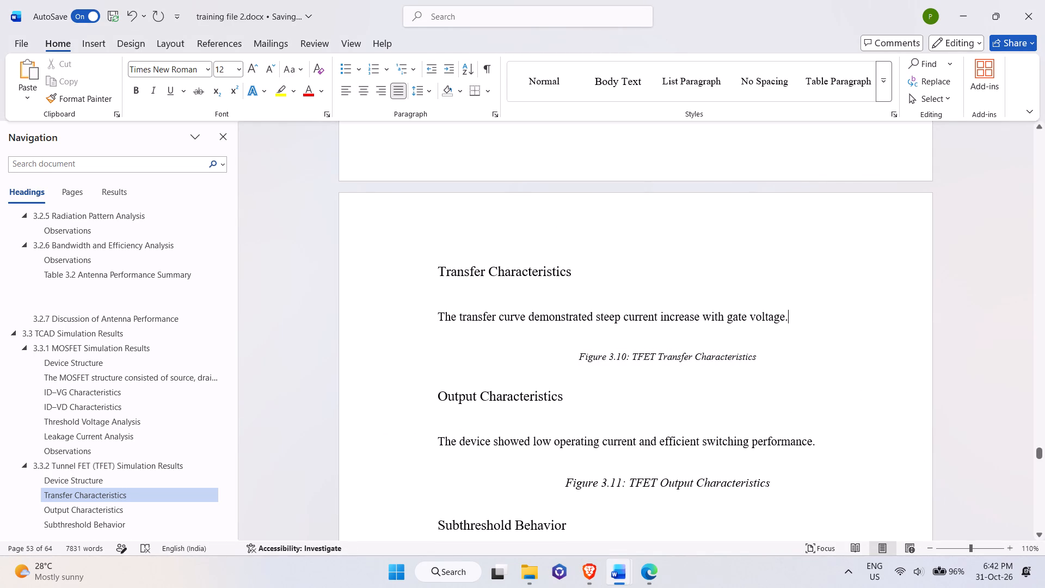
pyautogui.press('Return')
pyautogui.press('Down')
pyautogui.press('Up')
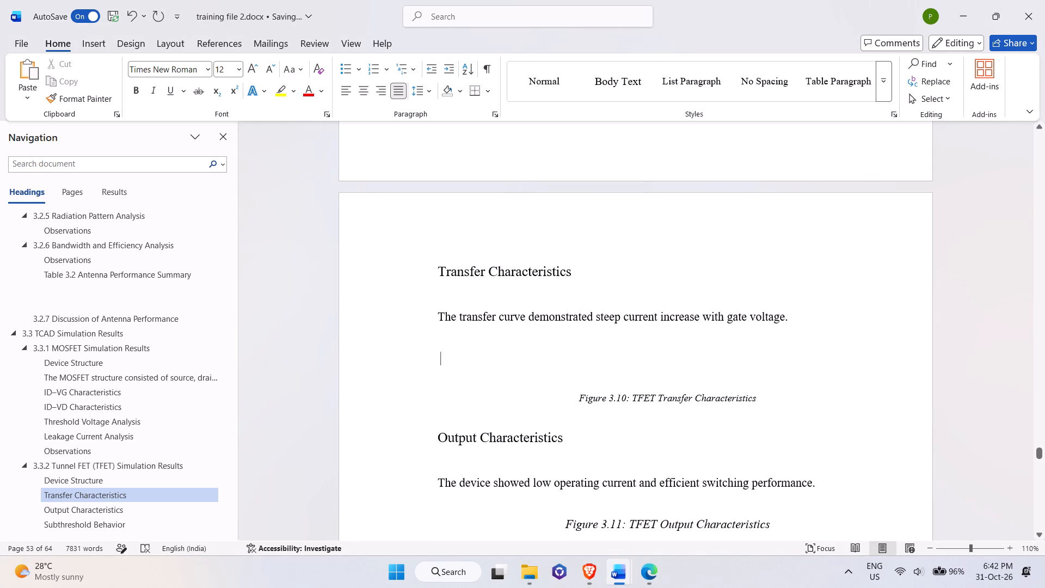
pyautogui.hotkey('ctrl', 'e')
# Insert the downloaded TFET Transfer Characteristics picture on the empty line above the Figure 3.10 caption.
pyautogui.click(103, 42)
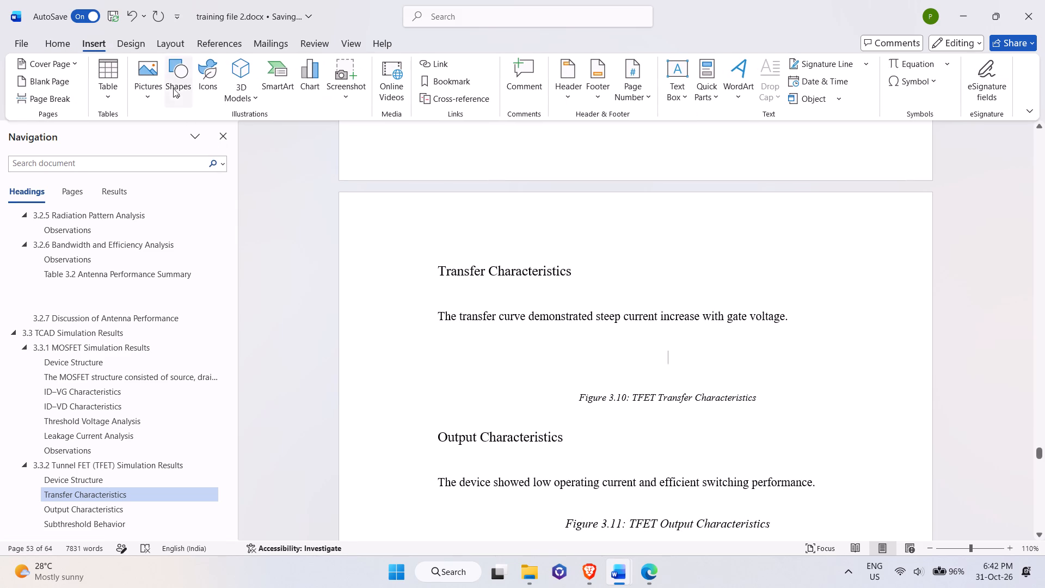
pyautogui.click(140, 74)
pyautogui.click(169, 138)
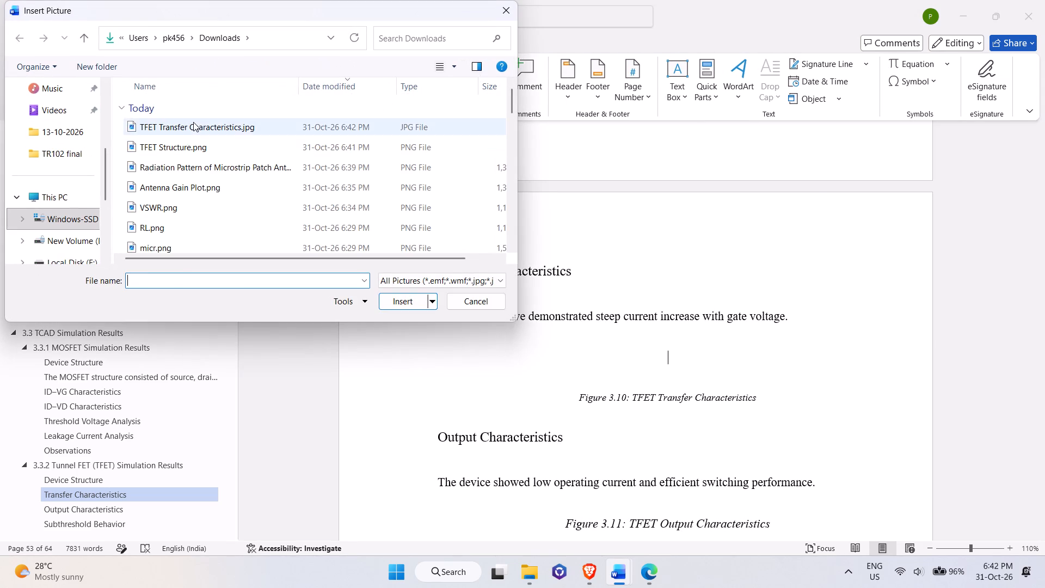
pyautogui.click(193, 122)
pyautogui.press('Return')
# Add a centered empty line above the Figure 3.11 caption, after the Output Characteristics paragraph.
pyautogui.scroll(-3, 566, 328)
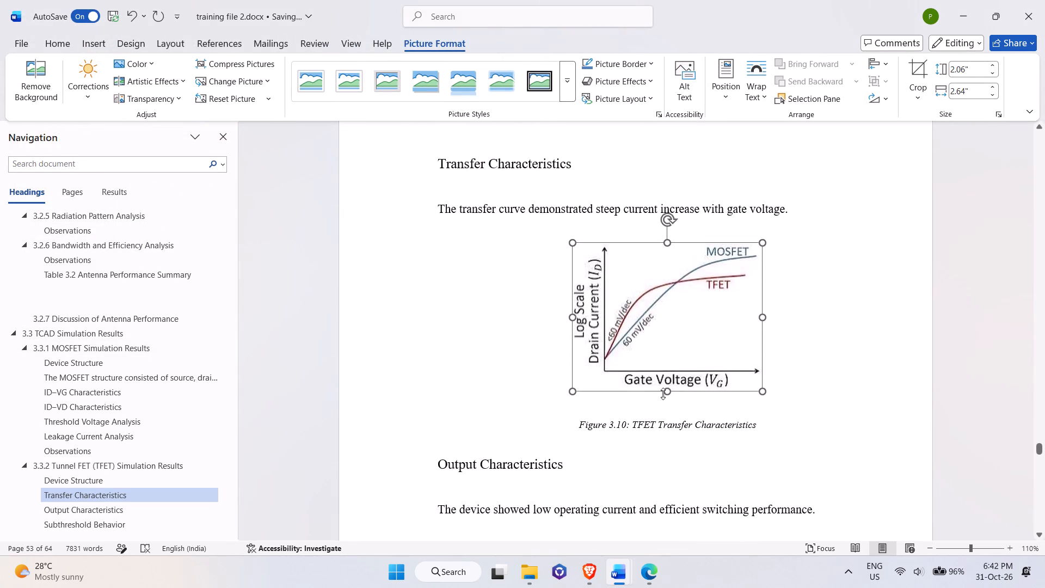
pyautogui.scroll(-3, 662, 394)
pyautogui.click(879, 401)
pyautogui.press('Return')
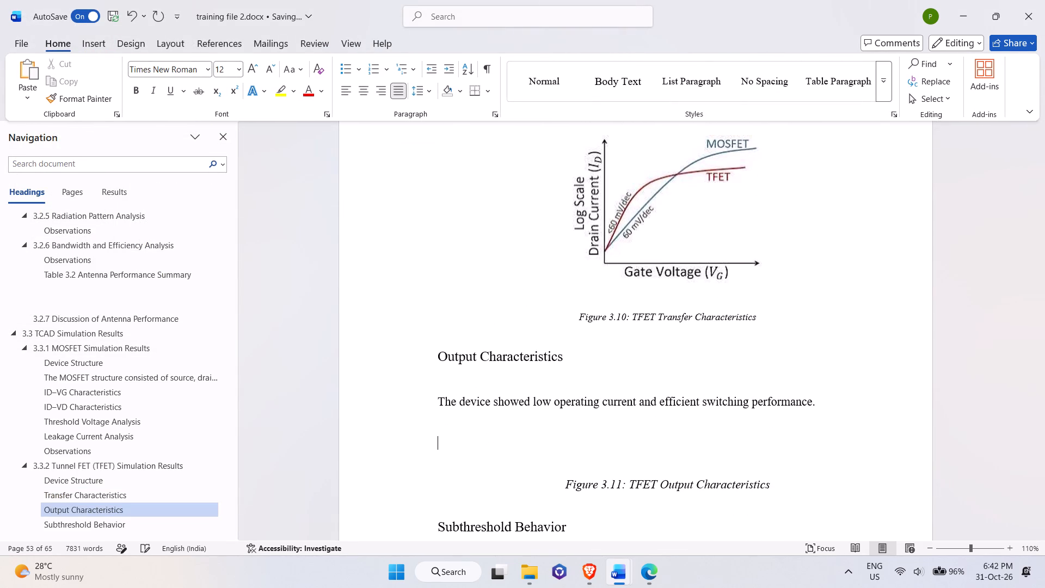
pyautogui.hotkey('ctrl', 'e')
# Copy TFET Output Characteristics from the Figure 3.11 caption and search Google Images in the browser for "TFET Output Characteristics in TCAD".
pyautogui.scroll(-2, 573, 329)
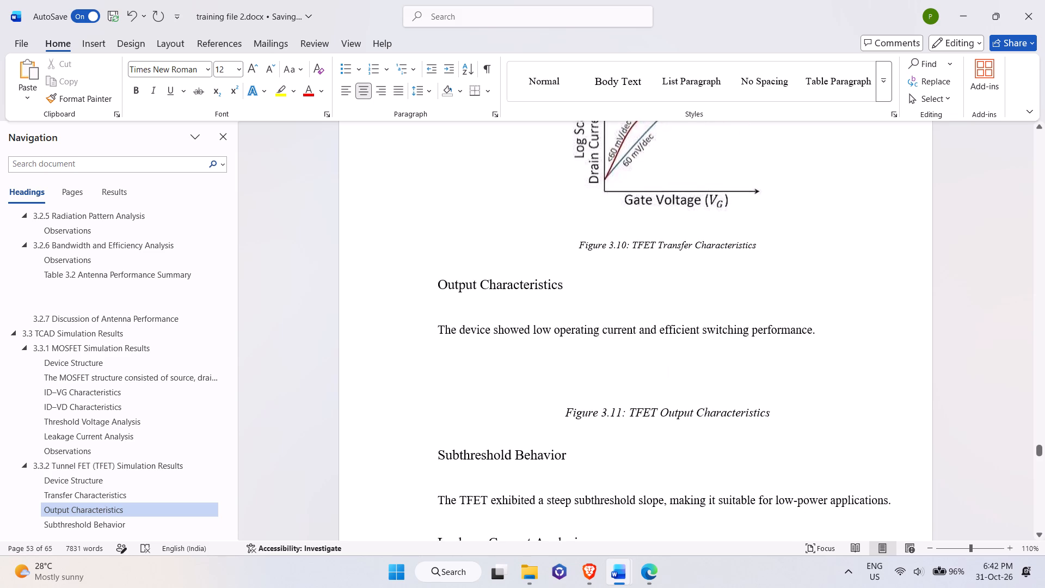
pyautogui.moveTo(632, 412); pyautogui.dragTo(764, 416)
pyautogui.hotkey('ctrl', 'c')
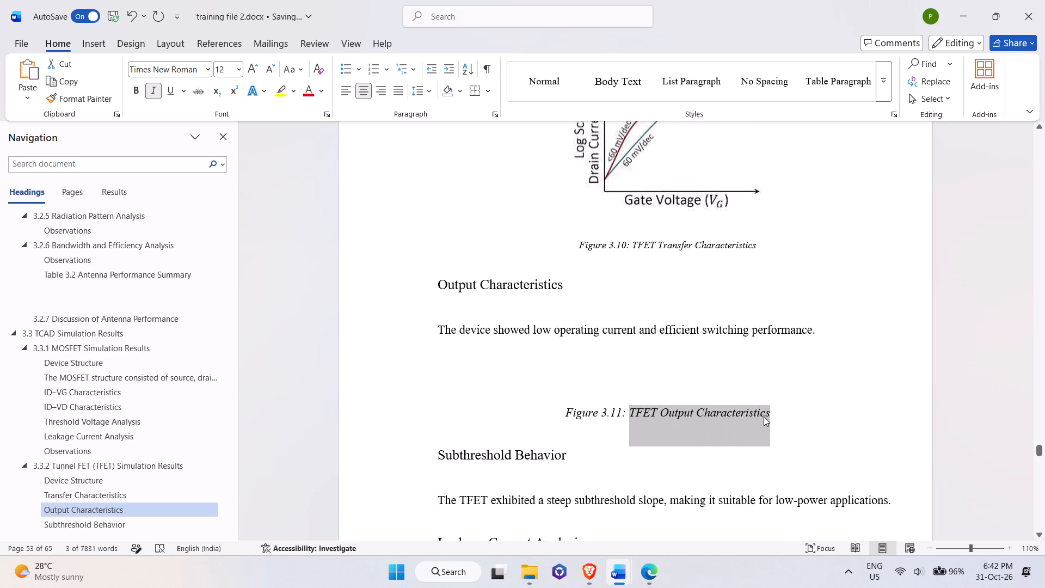
pyautogui.hotkey('alt', 'Tab')
pyautogui.moveTo(287, 93); pyautogui.dragTo(284, 93)
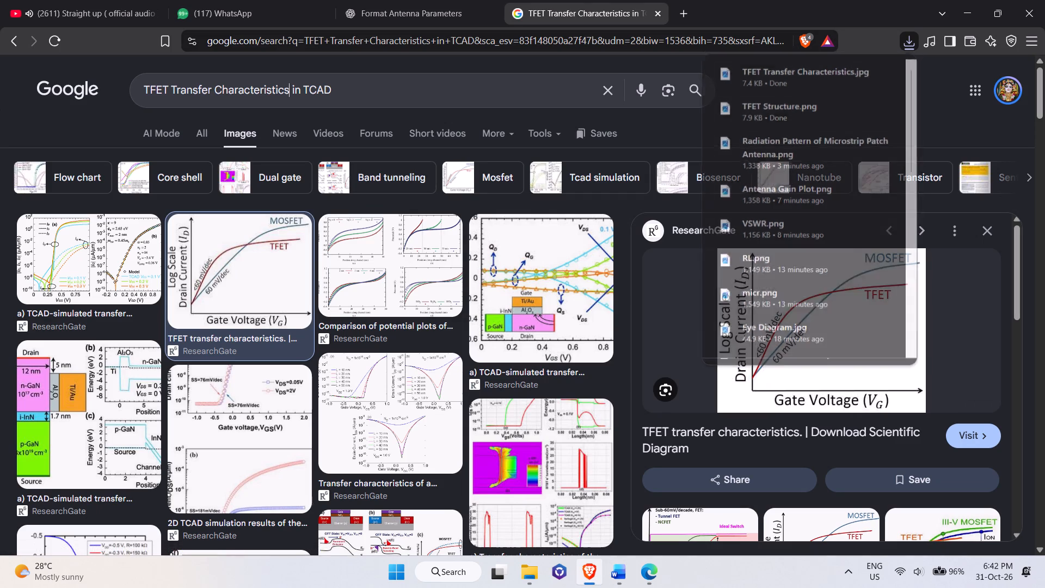
pyautogui.moveTo(284, 93); pyautogui.dragTo(116, 91)
pyautogui.hotkey('ctrl', 'v')
pyautogui.press('Return')
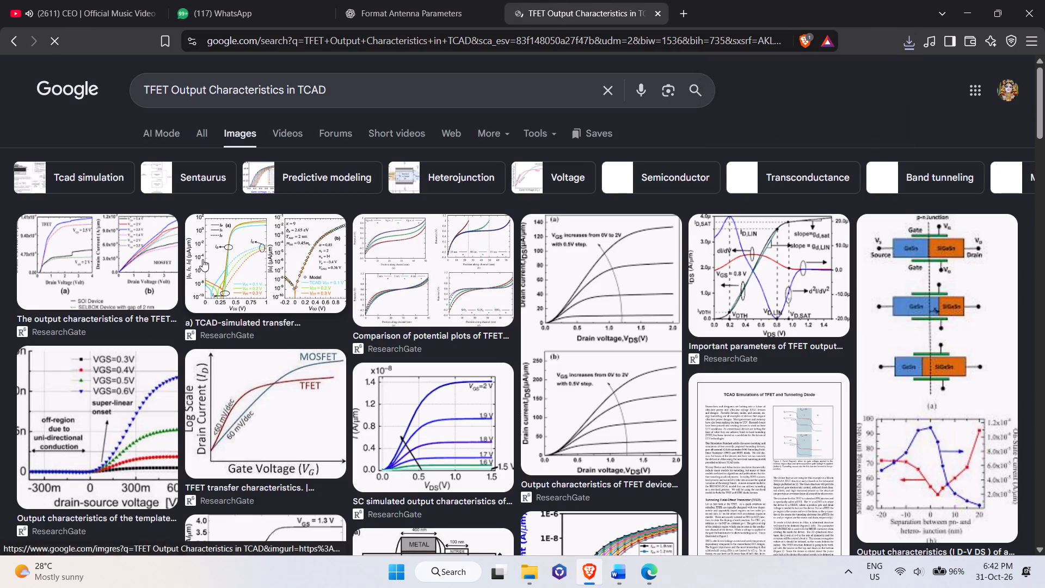
# Save the first image result, comparing TFET and MOSFET output characteristics, under the copied name TFET Output Characteristics.
pyautogui.scroll(-1, 268, 342)
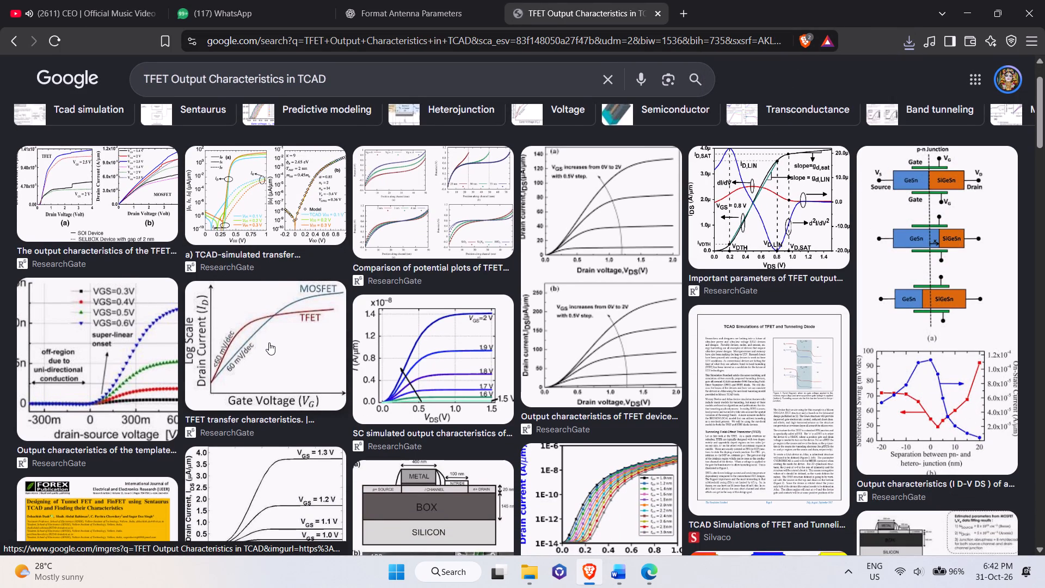
pyautogui.scroll(3, 429, 315)
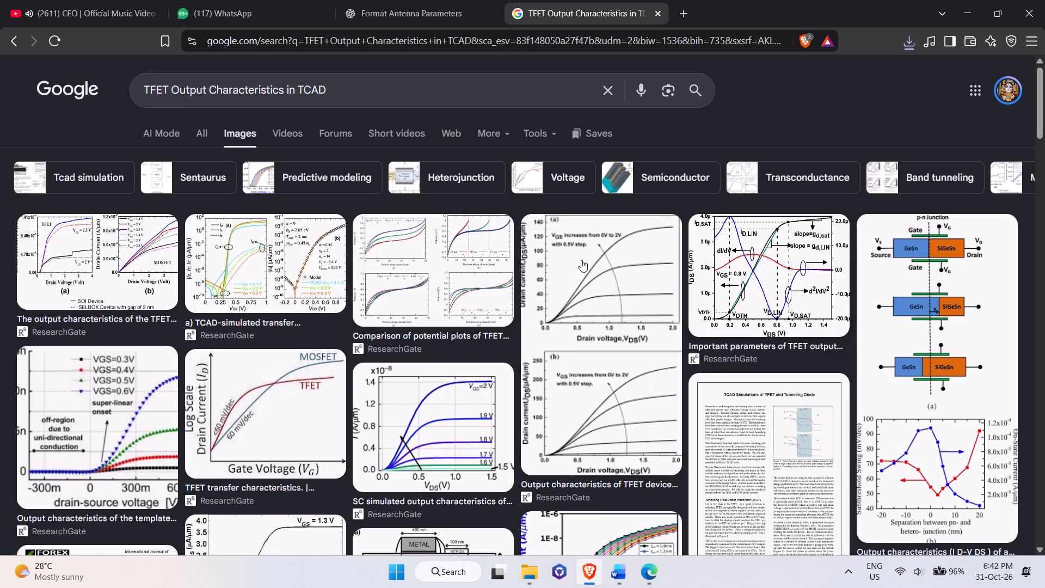
pyautogui.click(104, 270)
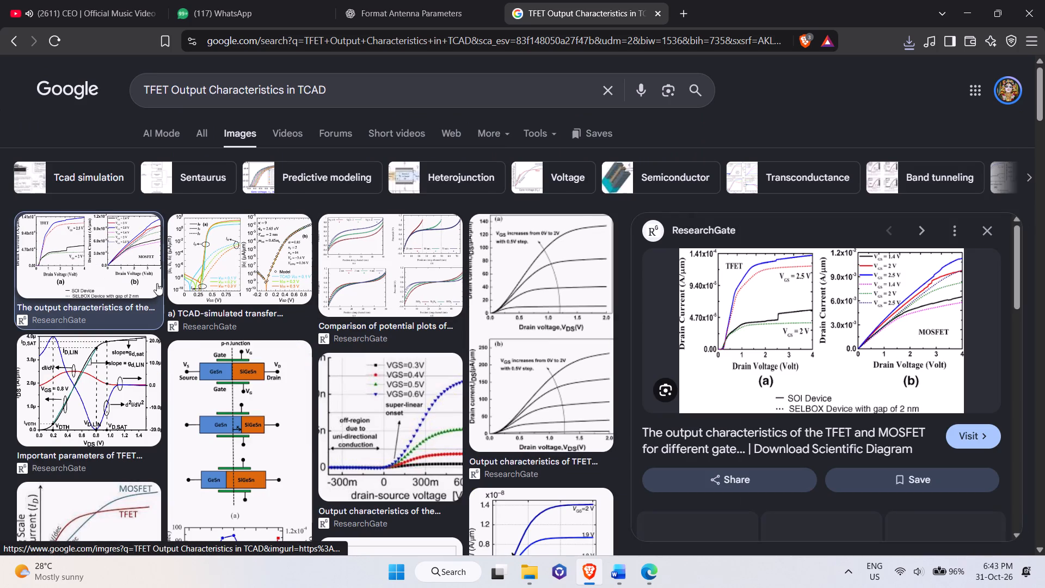
pyautogui.rightClick(792, 324)
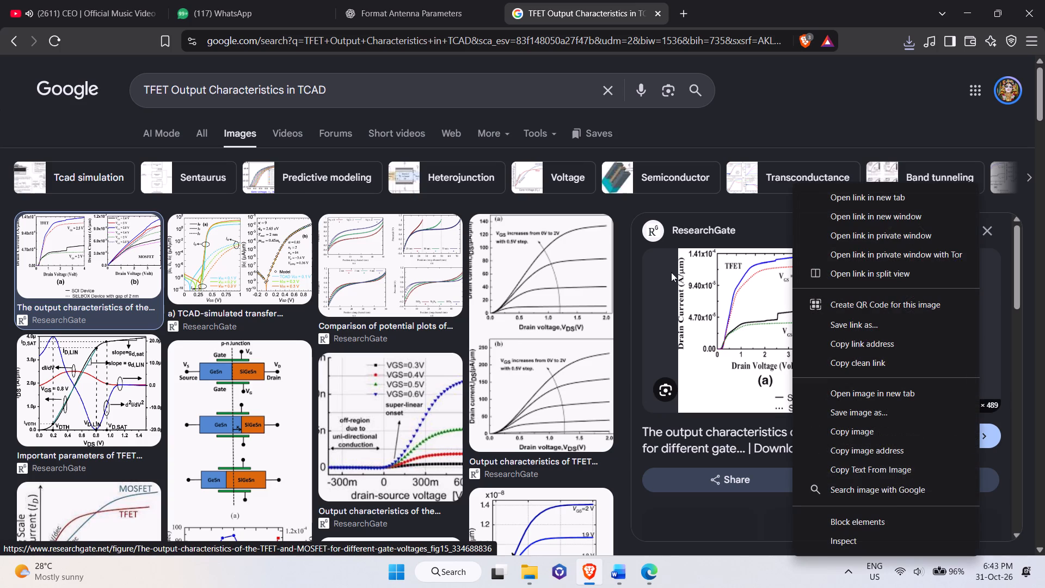
pyautogui.click(868, 411)
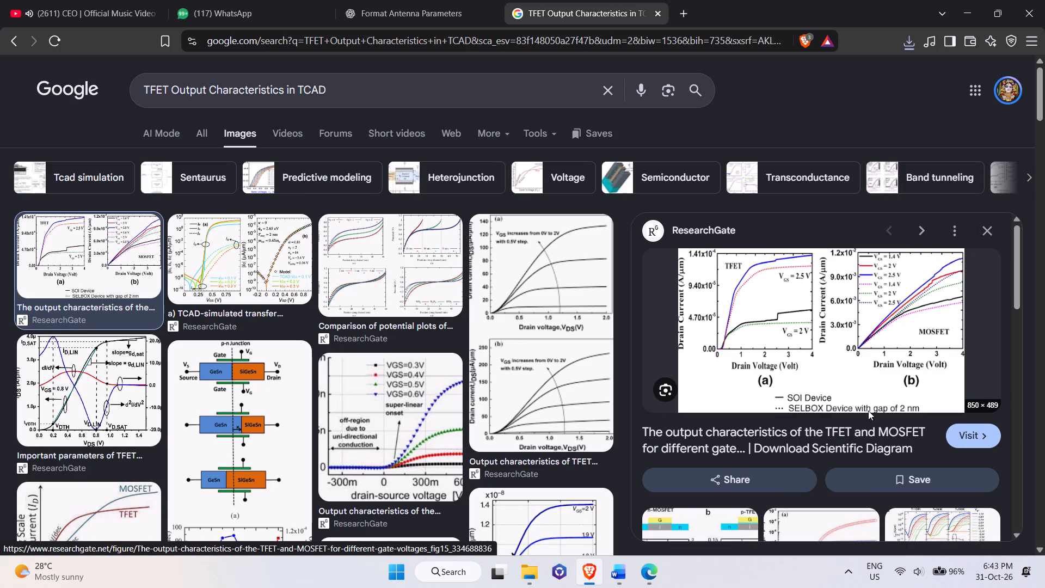
pyautogui.hotkey('ctrl', 'v')
pyautogui.press('Return')
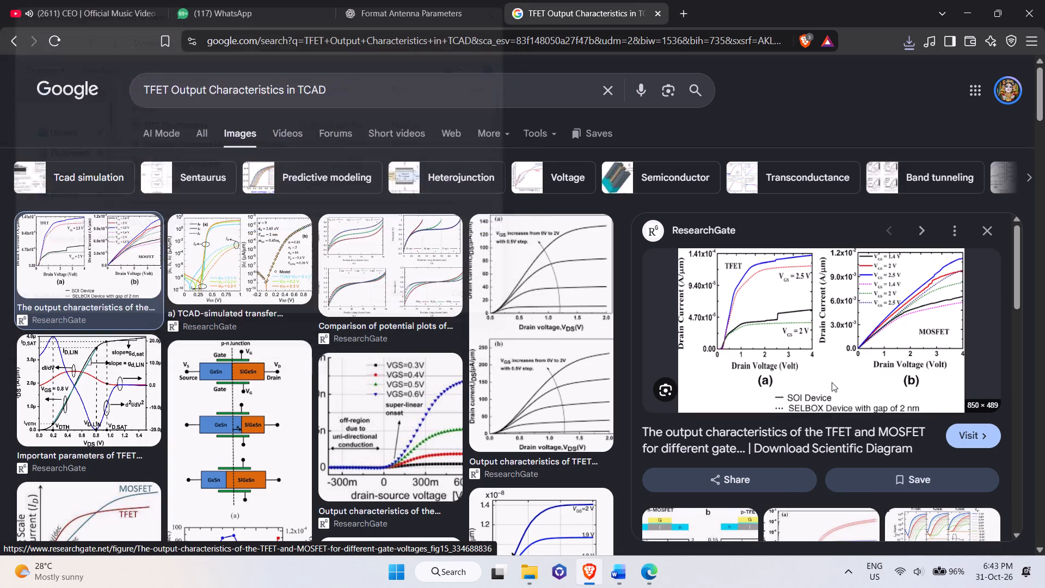
# Switch to the Word report and reduce the Figure 3.11 caption to font size 10.
pyautogui.hotkey('alt', 'Tab')
pyautogui.click(675, 380)
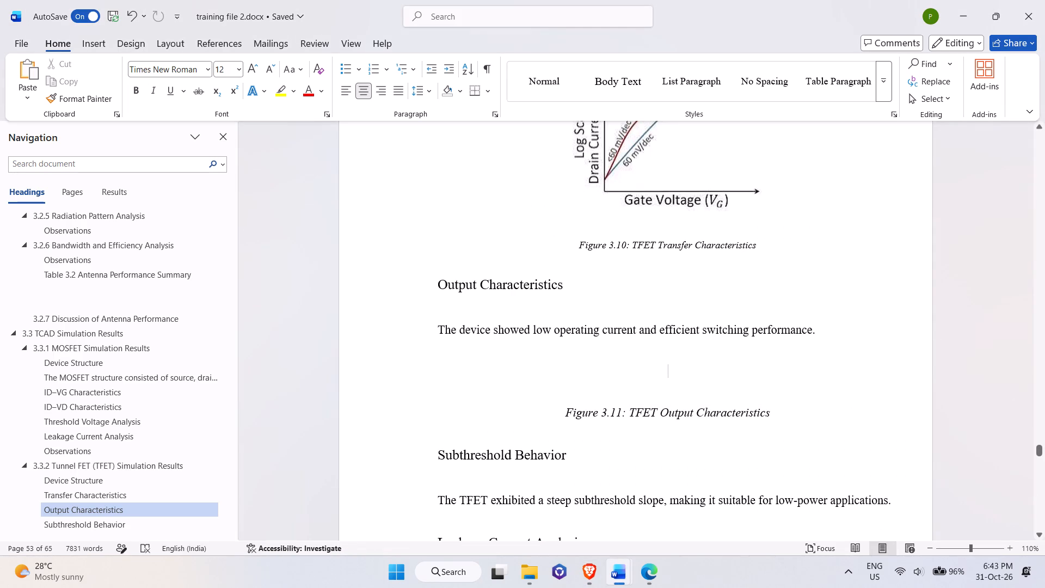
pyautogui.click(599, 404)
pyautogui.click(570, 412)
pyautogui.moveTo(570, 412); pyautogui.dragTo(848, 424)
pyautogui.doubleClick(271, 61)
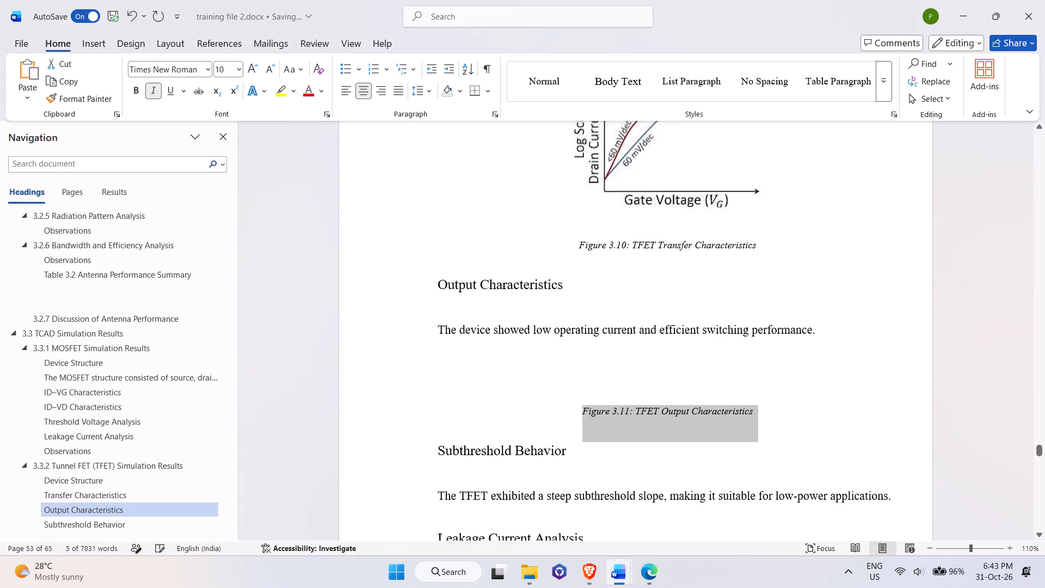
# Insert TFET Output Characteristics.png from Downloads on the empty line above the Figure 3.11 caption.
pyautogui.click(605, 364)
pyautogui.click(94, 44)
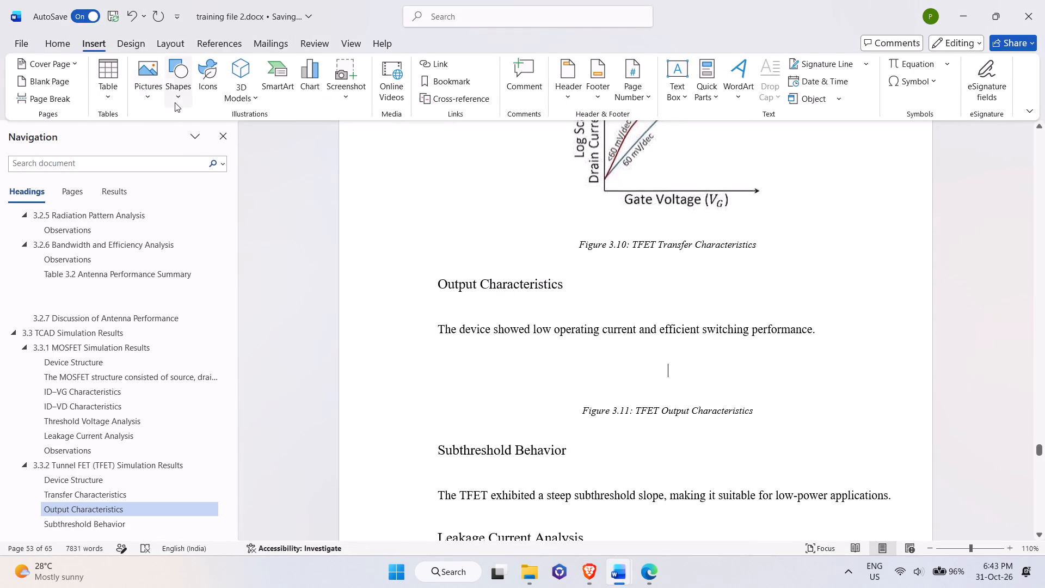
pyautogui.click(161, 99)
pyautogui.click(174, 131)
pyautogui.click(223, 127)
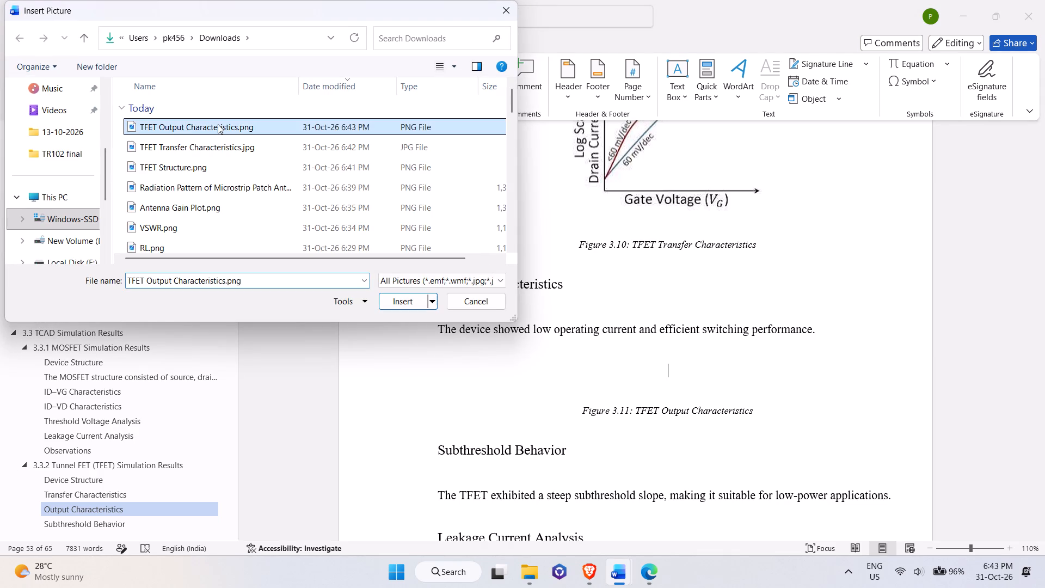
pyautogui.press('Return')
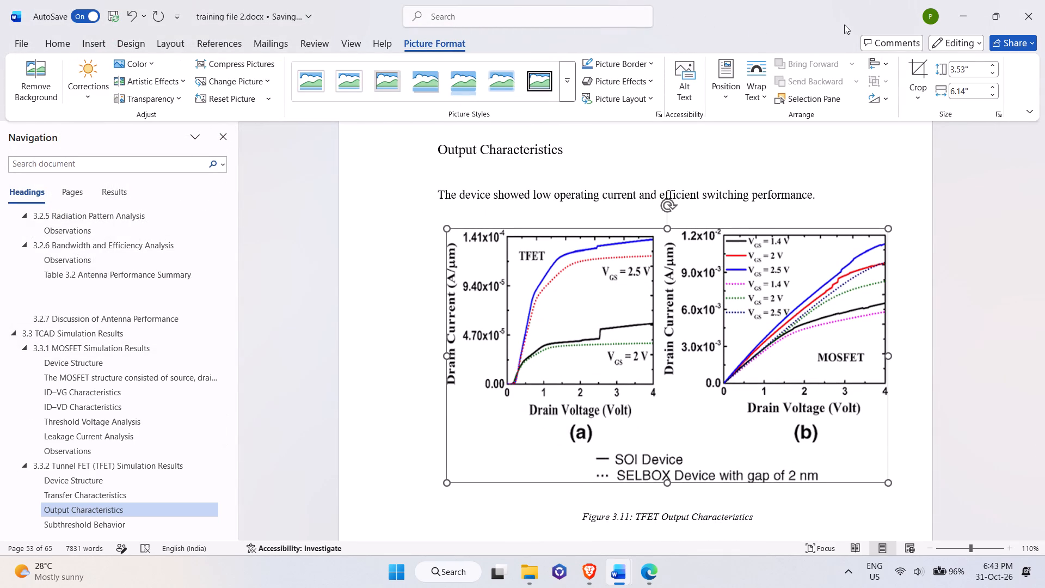
# Crop the Figure 3.11 picture to the TFET plot, about 3.27" wide and 2.69" high, and delete the empty line above it.
pyautogui.click(914, 64)
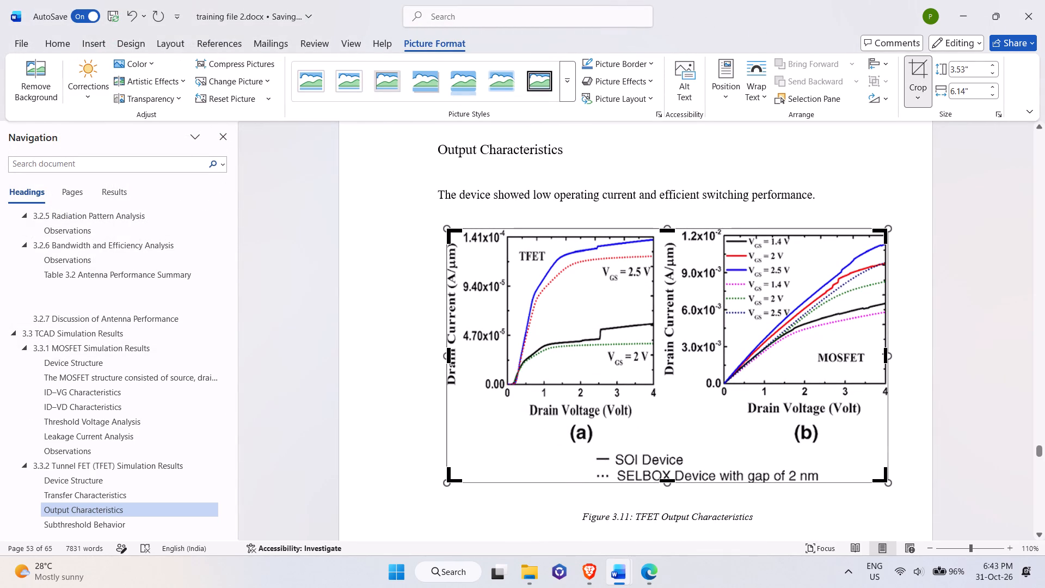
pyautogui.moveTo(886, 356); pyautogui.dragTo(682, 335)
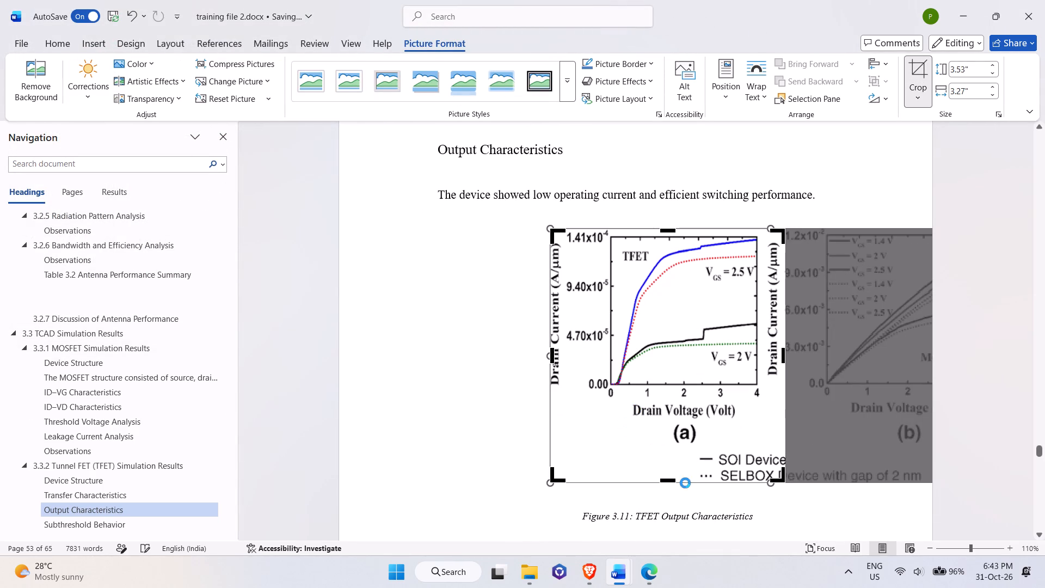
pyautogui.moveTo(672, 481); pyautogui.dragTo(717, 422)
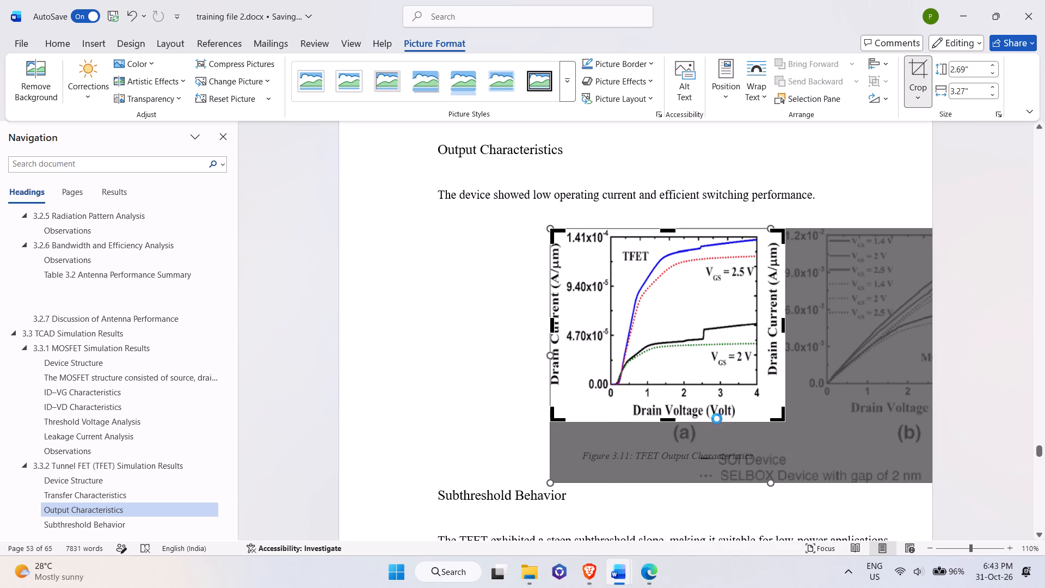
pyautogui.press('Return')
pyautogui.click(611, 229)
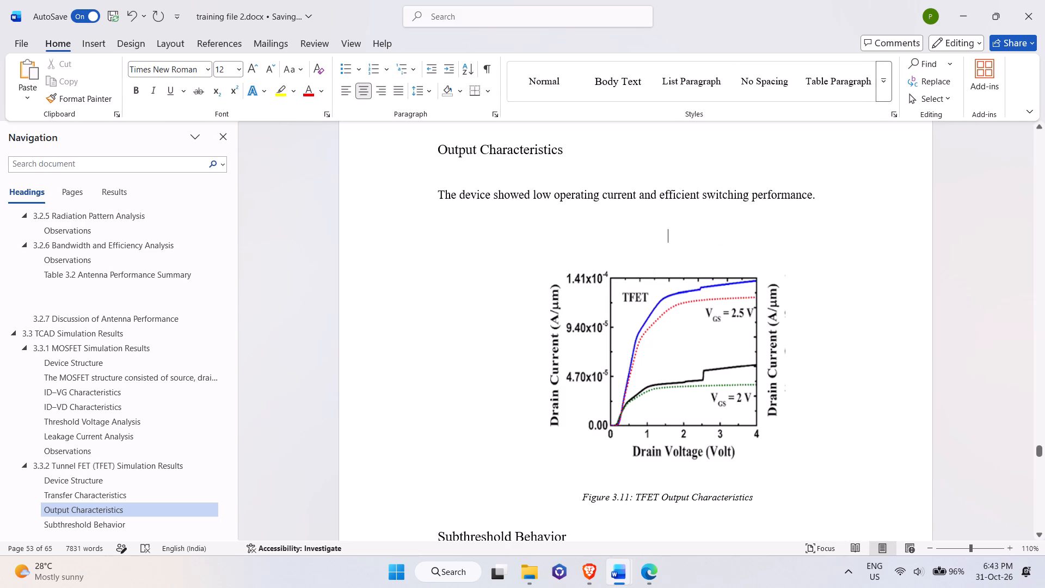
pyautogui.press('BackSpace')
pyautogui.press('BackSpace')
# Delete the empty line between the TFET Observations list and the 3.3.3 FinFET Simulation Results heading.
pyautogui.scroll(-3, 974, 266)
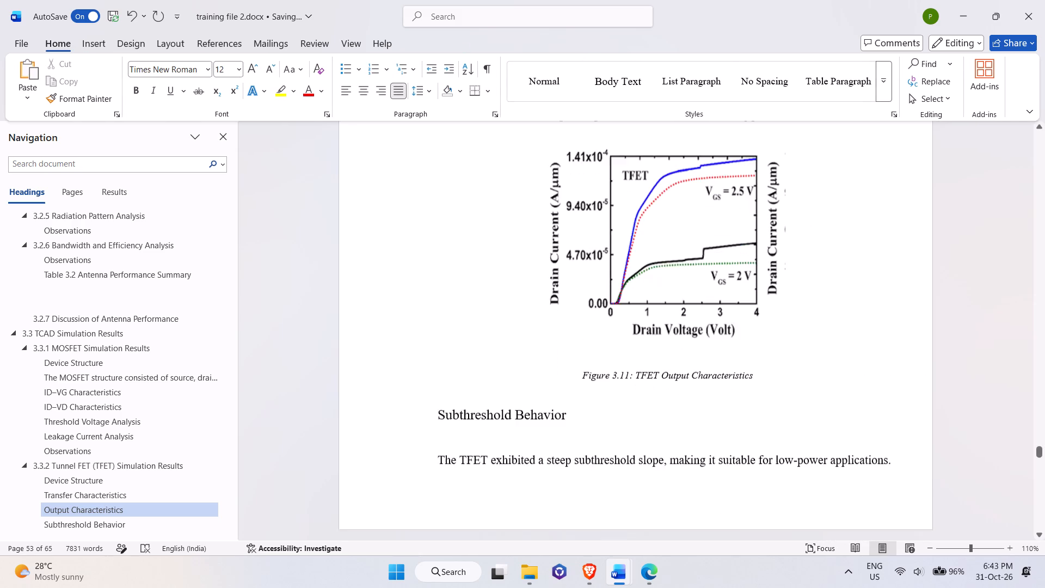
pyautogui.scroll(-8, 959, 271)
pyautogui.scroll(-4, 619, 284)
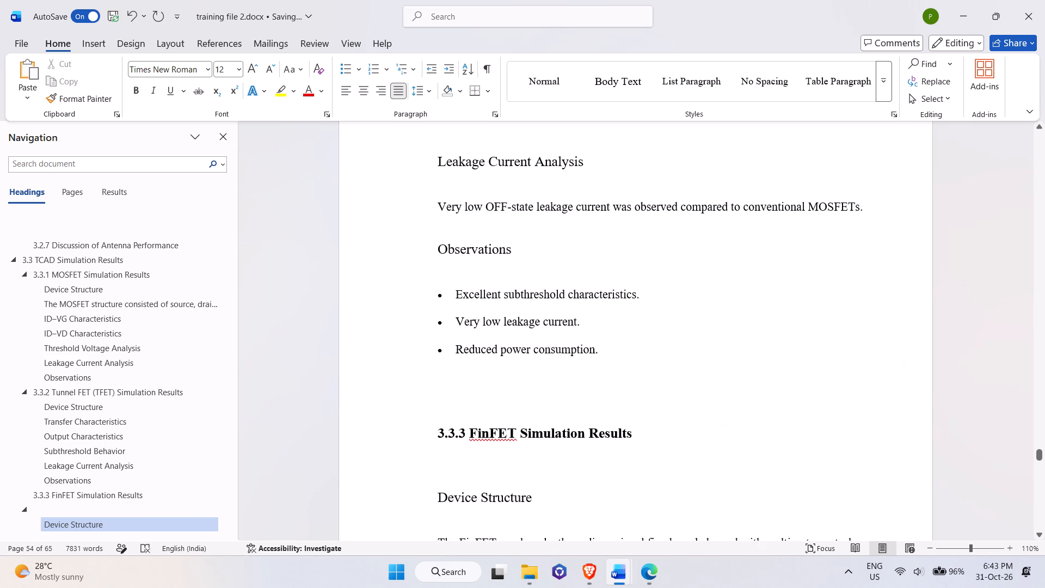
pyautogui.click(474, 412)
pyautogui.press('BackSpace')
pyautogui.press('BackSpace')
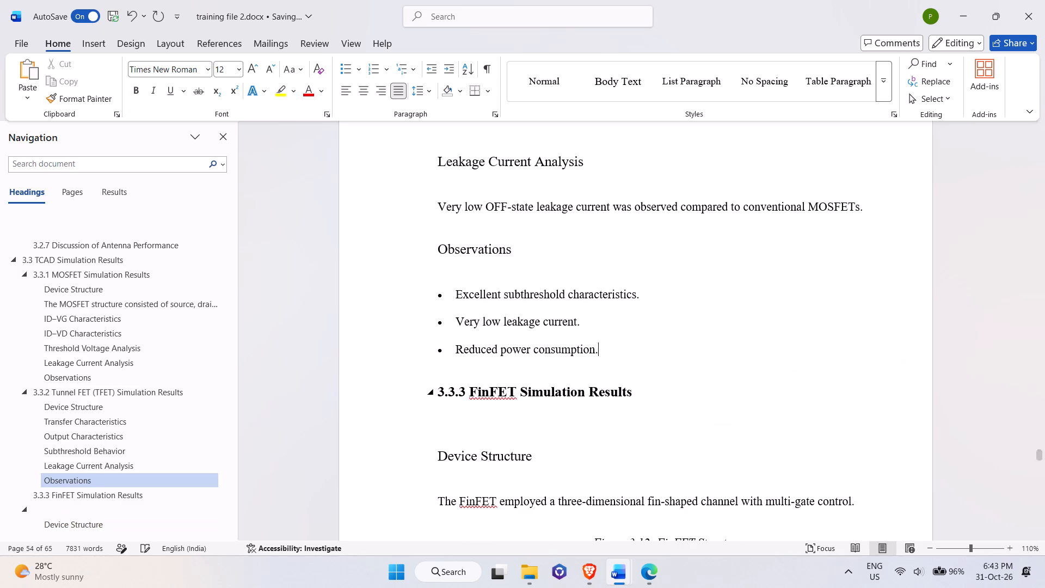
# Insert FinFET Device Structure.png from Downloads on a new line between the FinFET Device Structure paragraph and the Figure 3.12 caption.
pyautogui.scroll(-5, 475, 414)
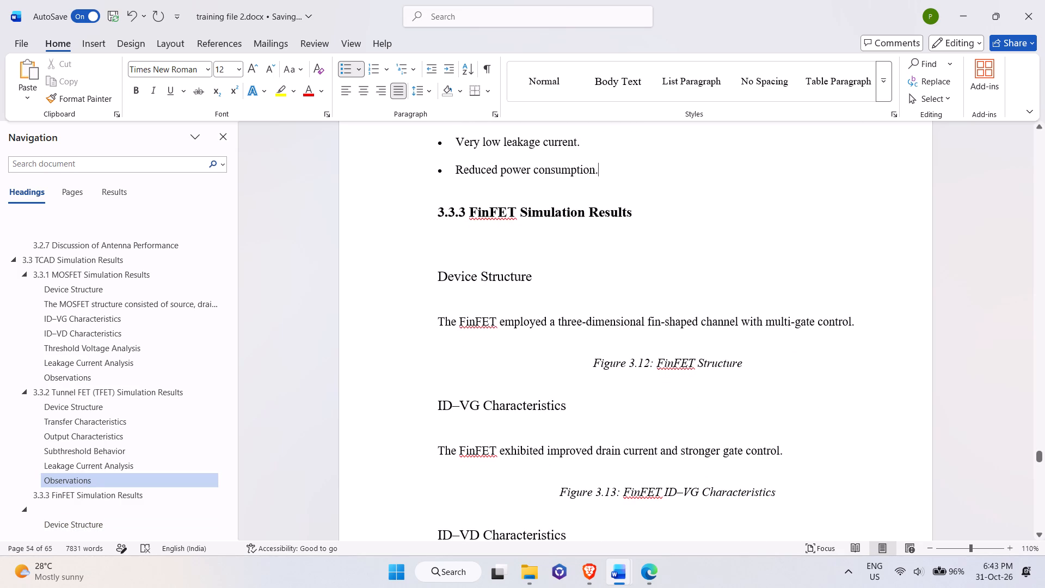
pyautogui.click(872, 324)
pyautogui.press('Return')
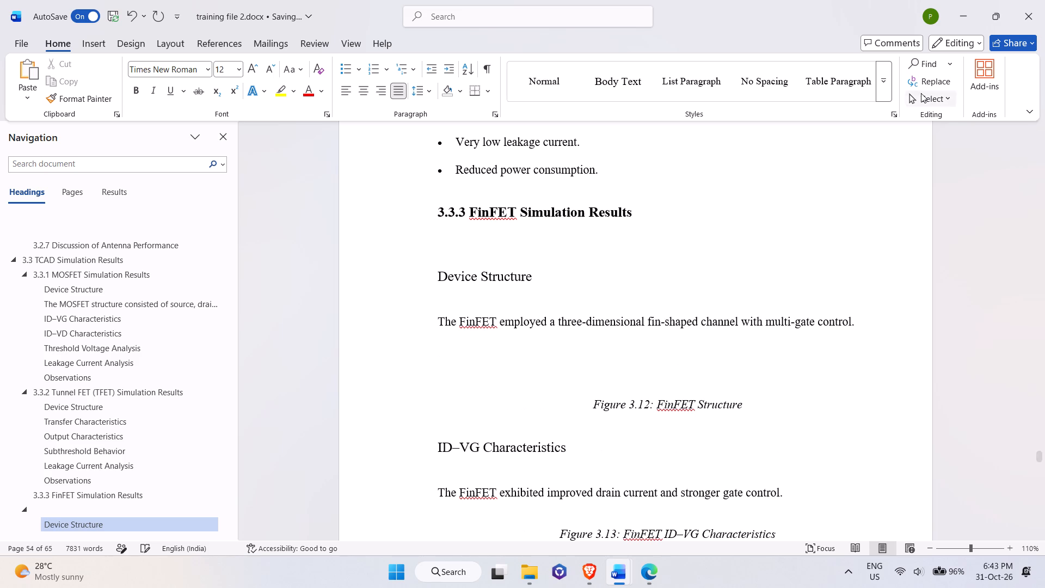
pyautogui.click(95, 40)
pyautogui.click(154, 99)
pyautogui.click(174, 142)
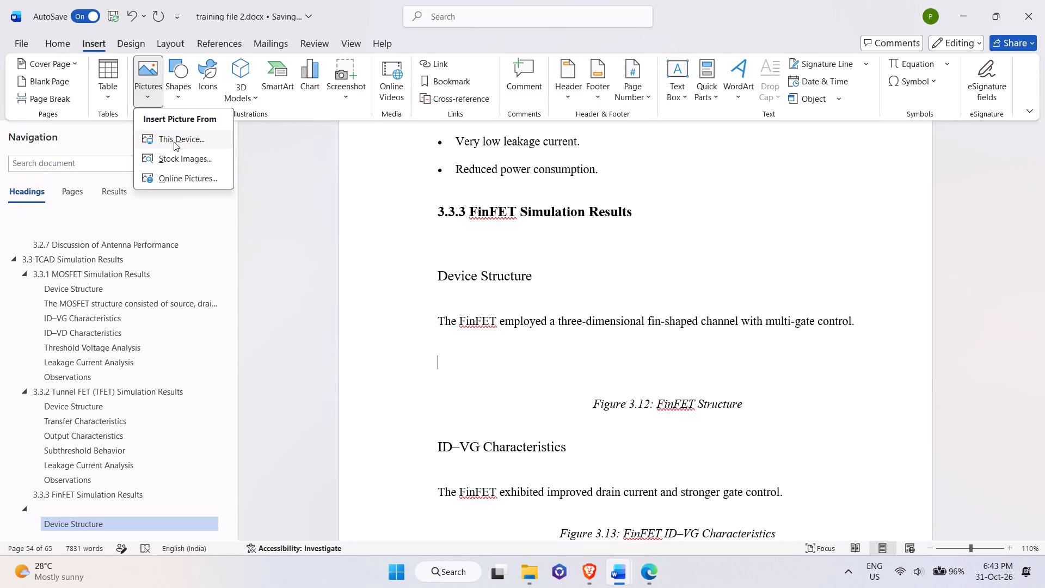
pyautogui.scroll(-2, 88, 93)
pyautogui.scroll(-3, 210, 178)
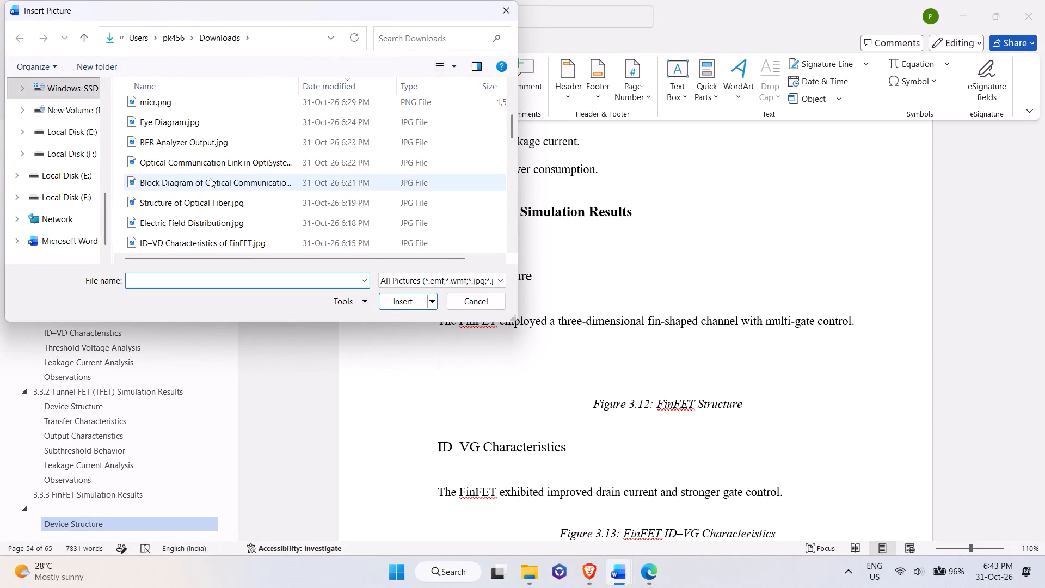
pyautogui.scroll(-3, 262, 216)
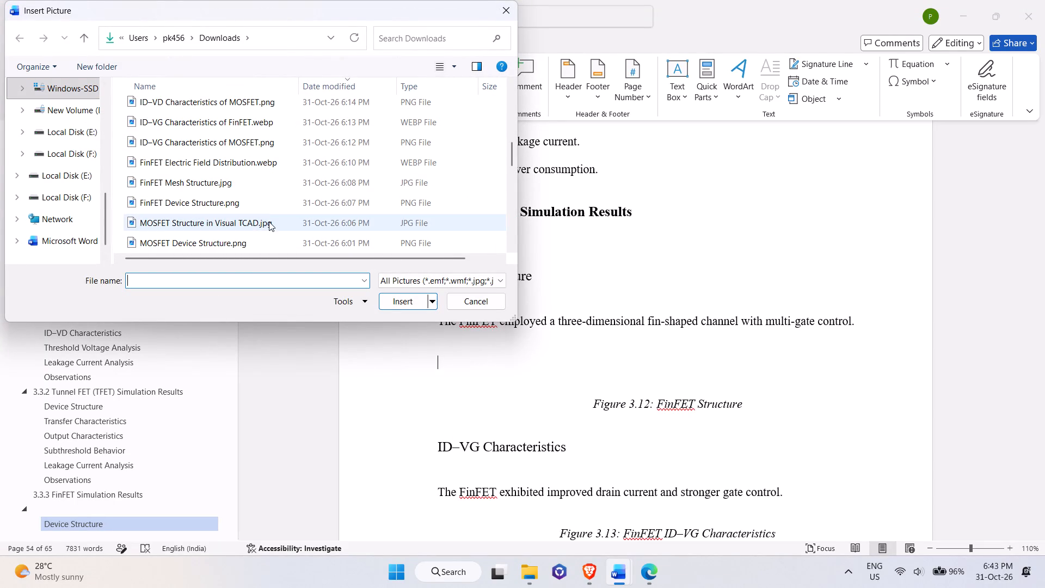
pyautogui.click(266, 203)
pyautogui.press('Return')
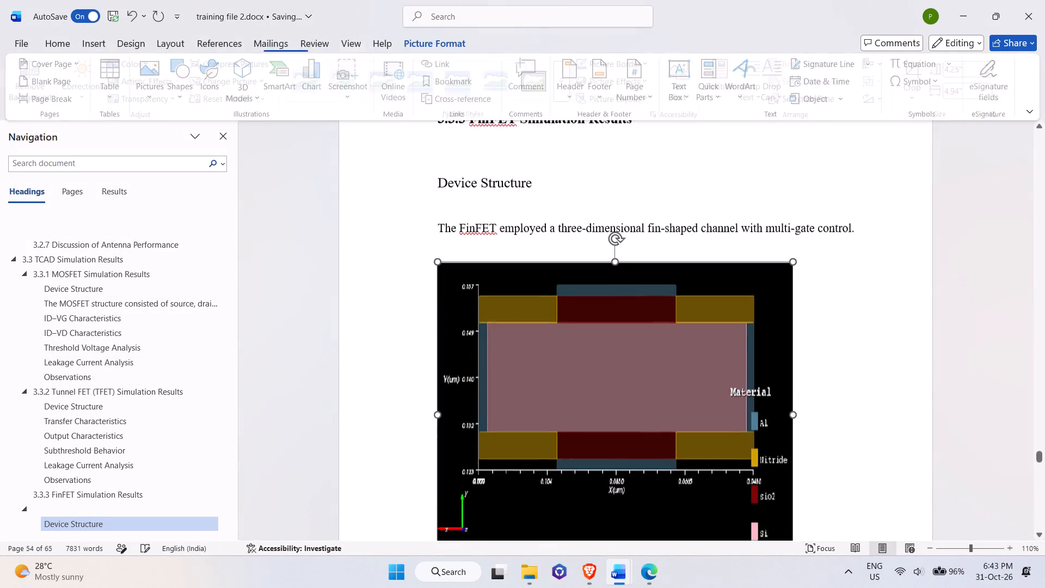
# Center the FinFET structure picture and shrink it proportionally to about 2.78" high by 3.23" wide.
pyautogui.scroll(-2, 636, 333)
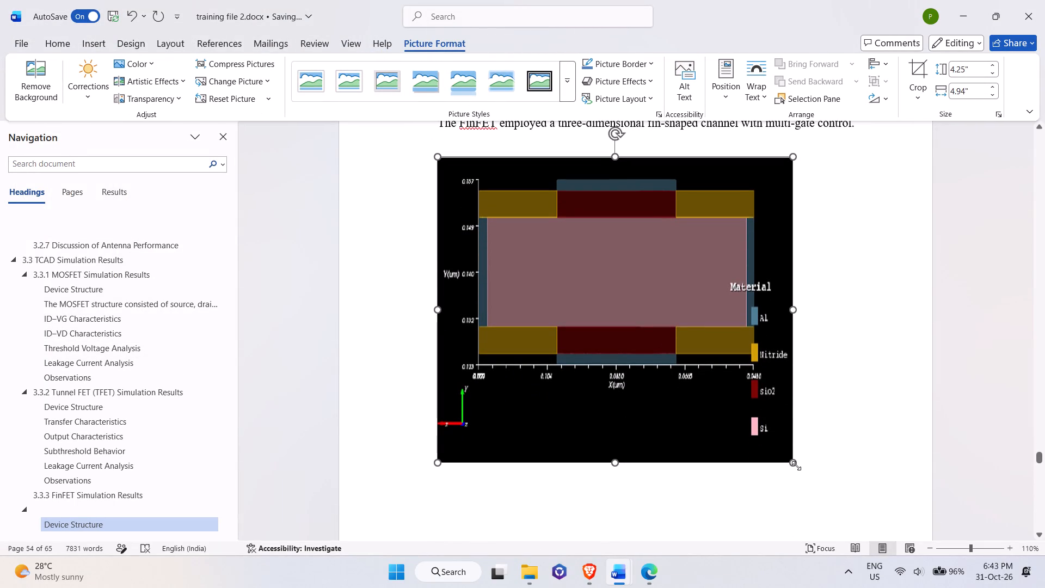
pyautogui.moveTo(796, 465); pyautogui.dragTo(615, 373)
pyautogui.hotkey('ctrl', 'e')
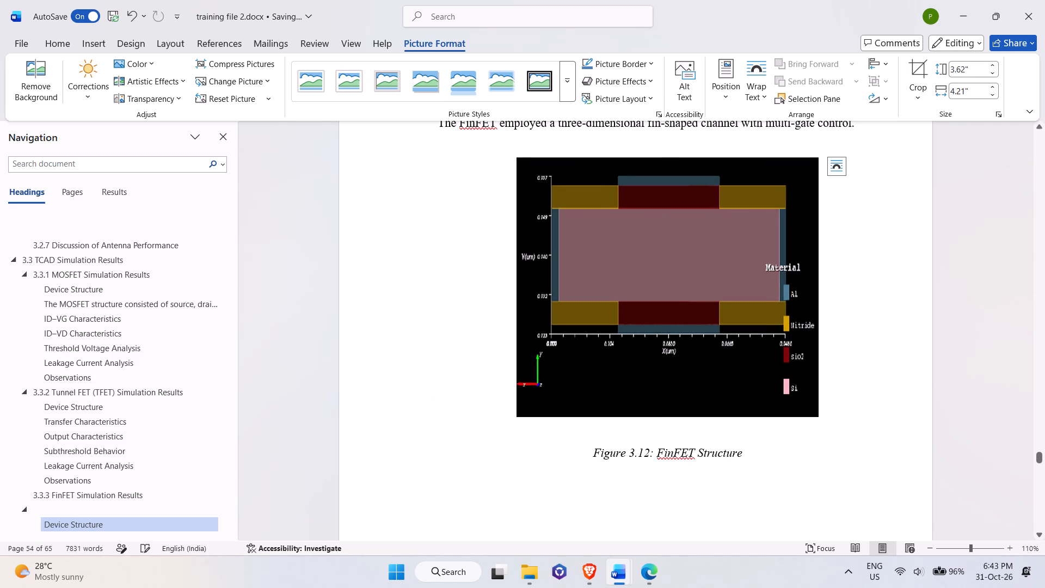
pyautogui.moveTo(820, 420); pyautogui.dragTo(729, 356)
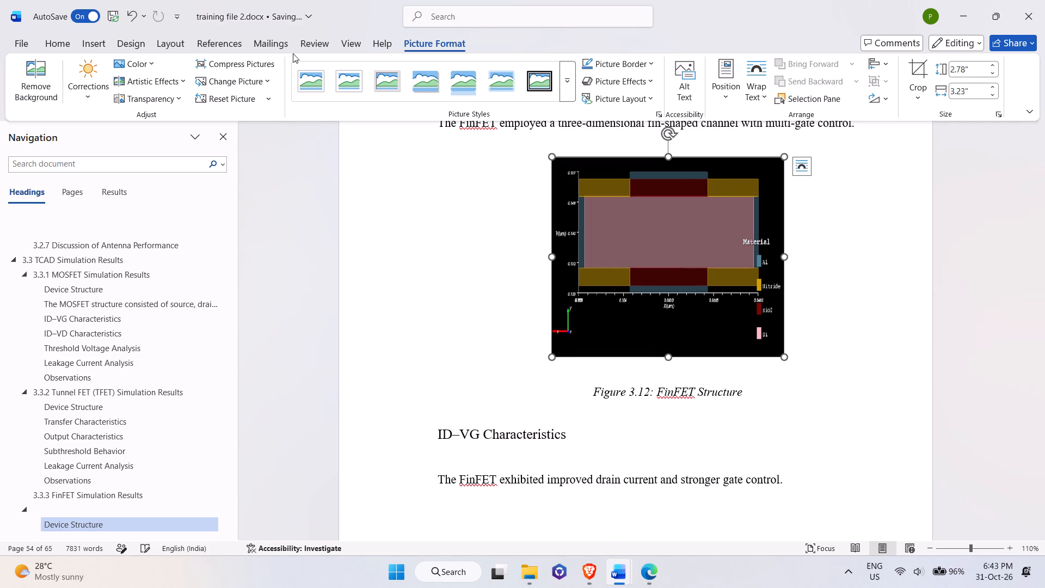
# Apply the brightest, highest-contrast correction preset to the FinFET structure picture.
pyautogui.click(96, 96)
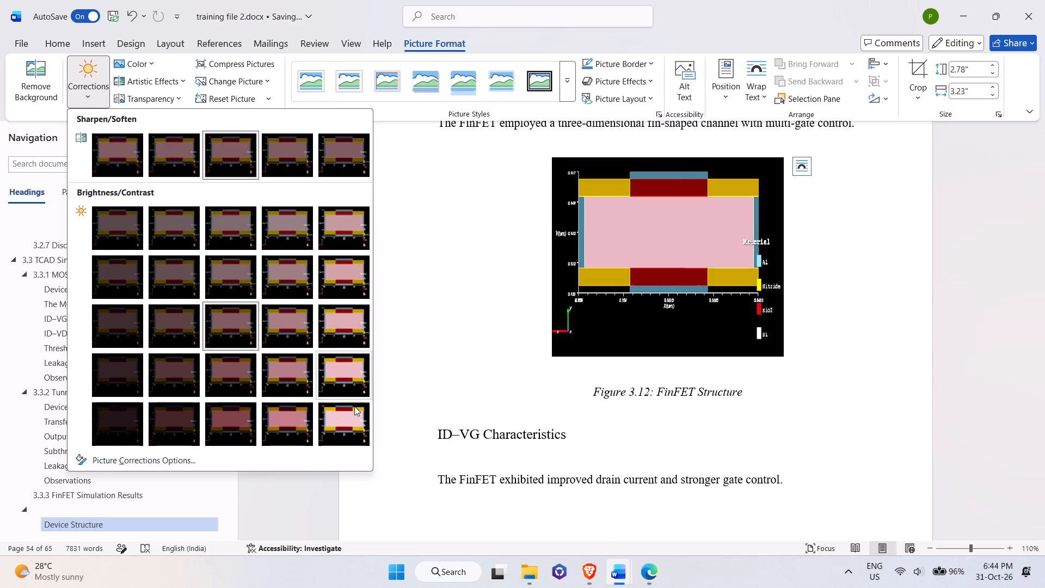
pyautogui.click(355, 418)
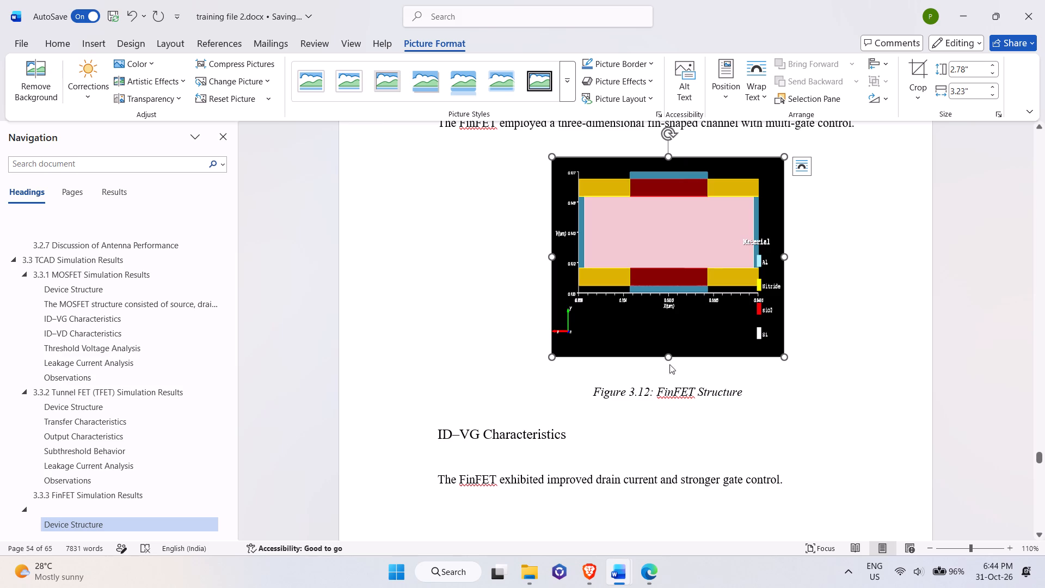
# Reduce the Figure 3.12 caption to font size 10.
pyautogui.scroll(1, 791, 327)
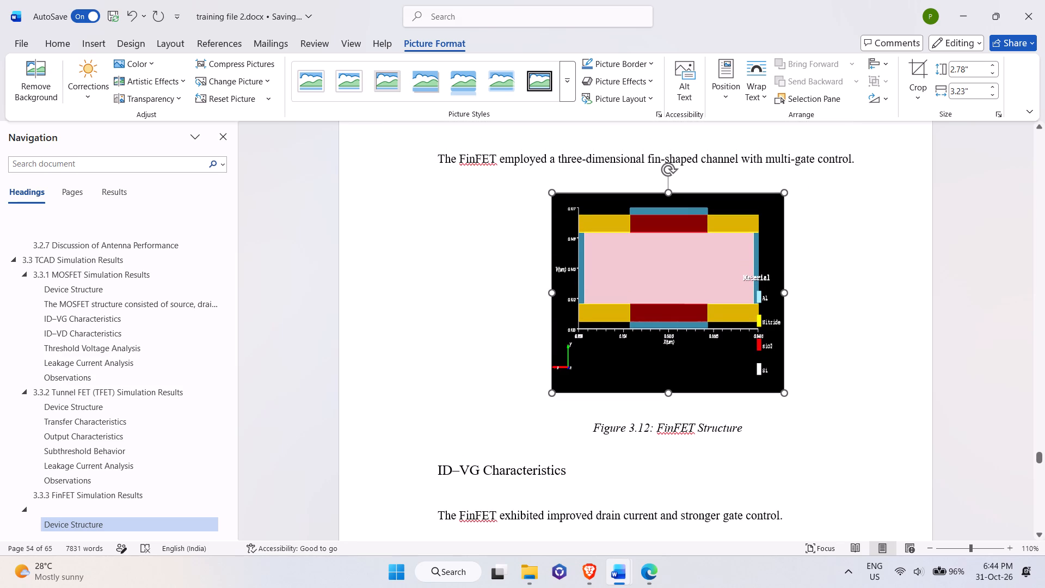
pyautogui.moveTo(577, 427); pyautogui.dragTo(807, 437)
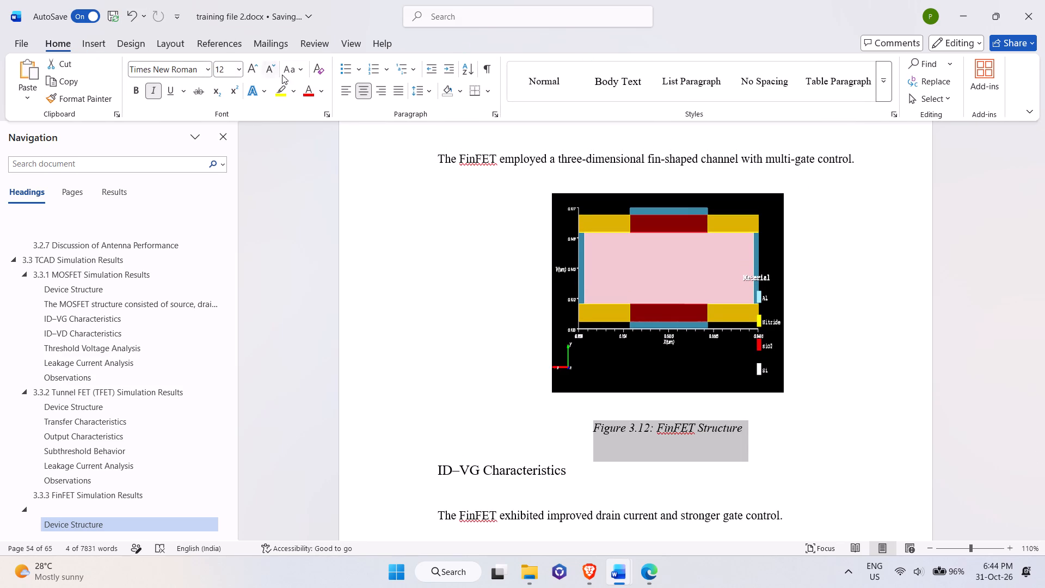
pyautogui.doubleClick(269, 68)
# Add a centered empty line above the Figure 3.13 FinFET ID–VG Characteristics caption.
pyautogui.scroll(-1, 610, 292)
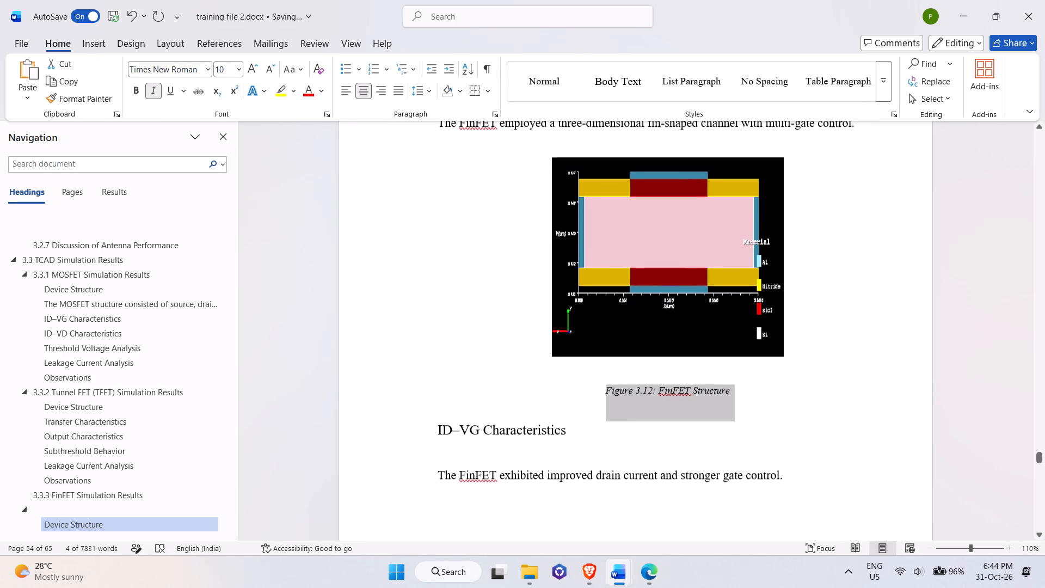
pyautogui.scroll(-3, 510, 424)
pyautogui.scroll(-6, 549, 394)
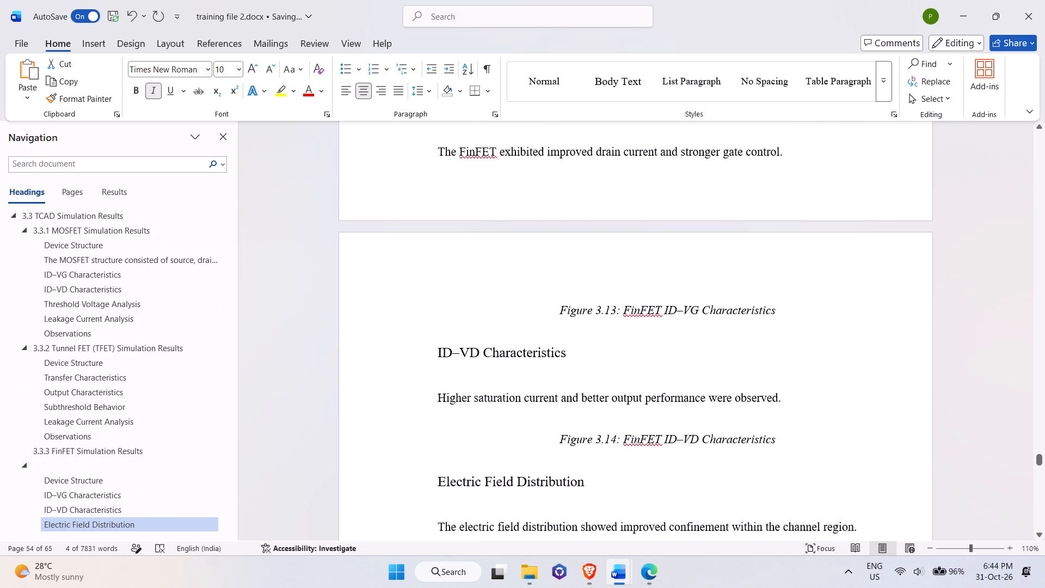
pyautogui.click(552, 315)
pyautogui.press('Return')
pyautogui.press('Up')
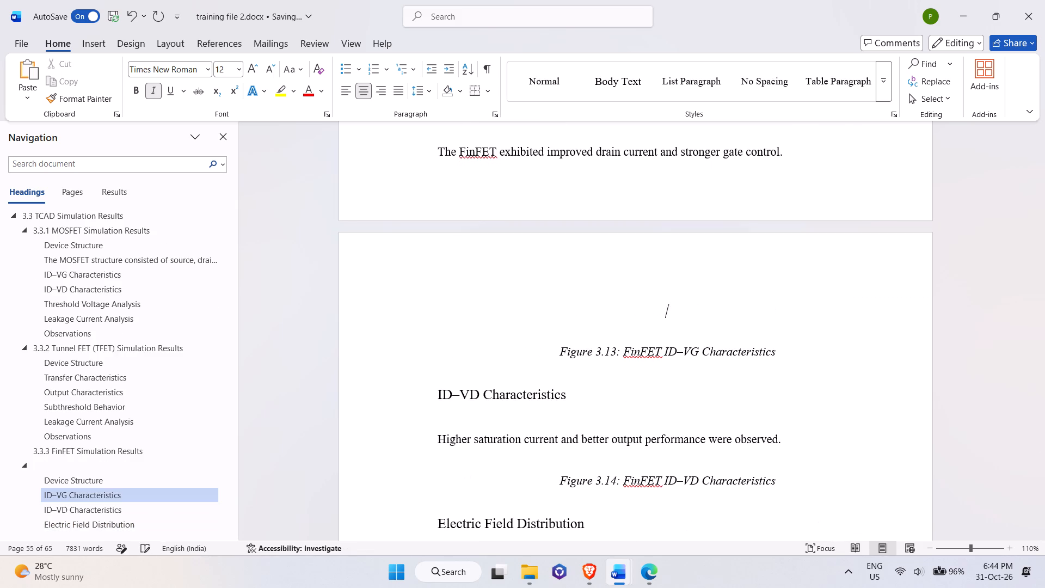
# Insert the downloaded picture ID–VG Characteristics of FinFET.webp on the empty line above the Figure 3.13 caption.
pyautogui.click(100, 47)
pyautogui.click(144, 105)
pyautogui.click(171, 140)
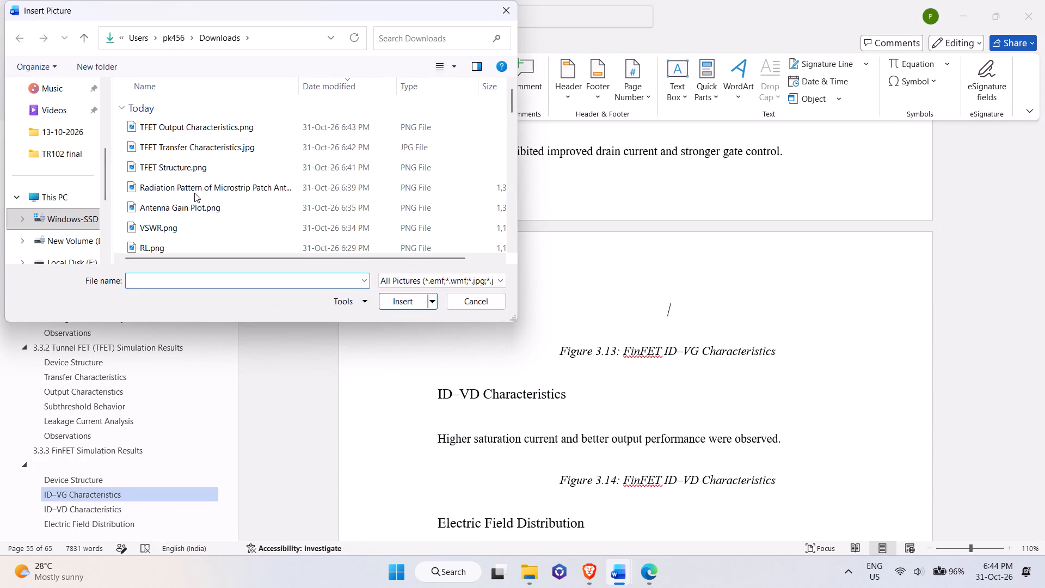
pyautogui.scroll(-5, 198, 208)
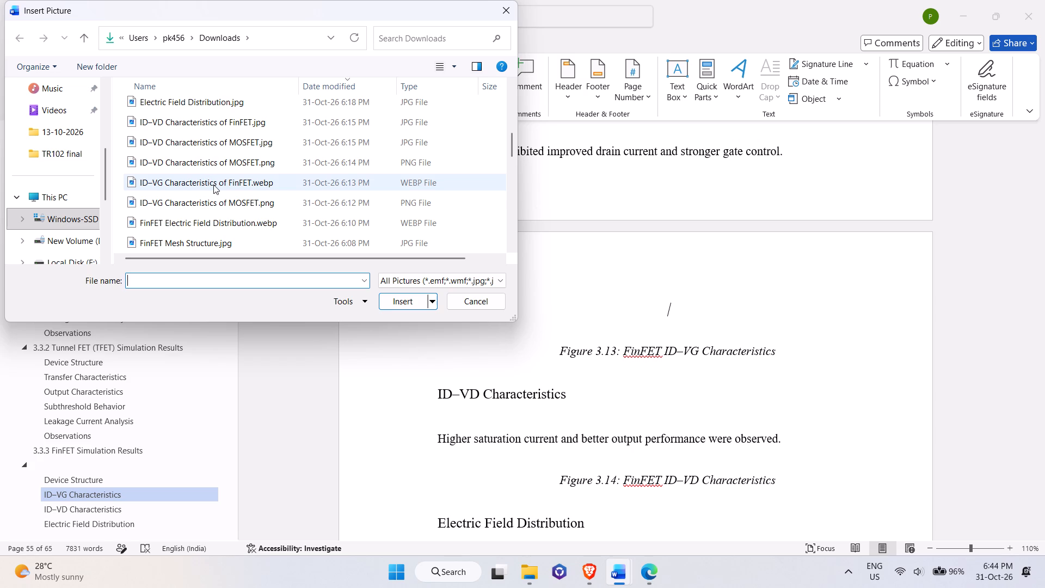
pyautogui.click(216, 187)
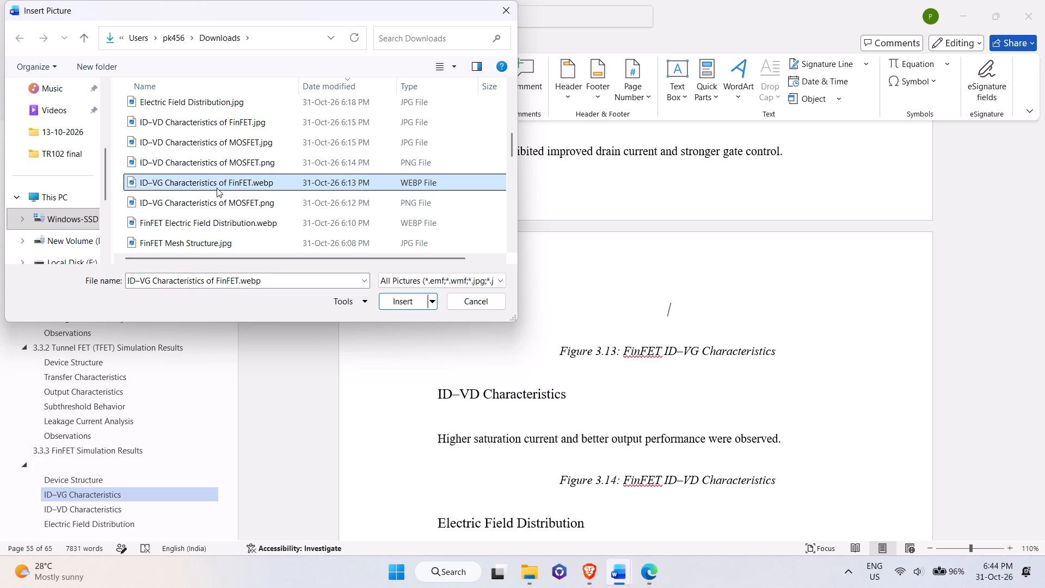
pyautogui.click(225, 130)
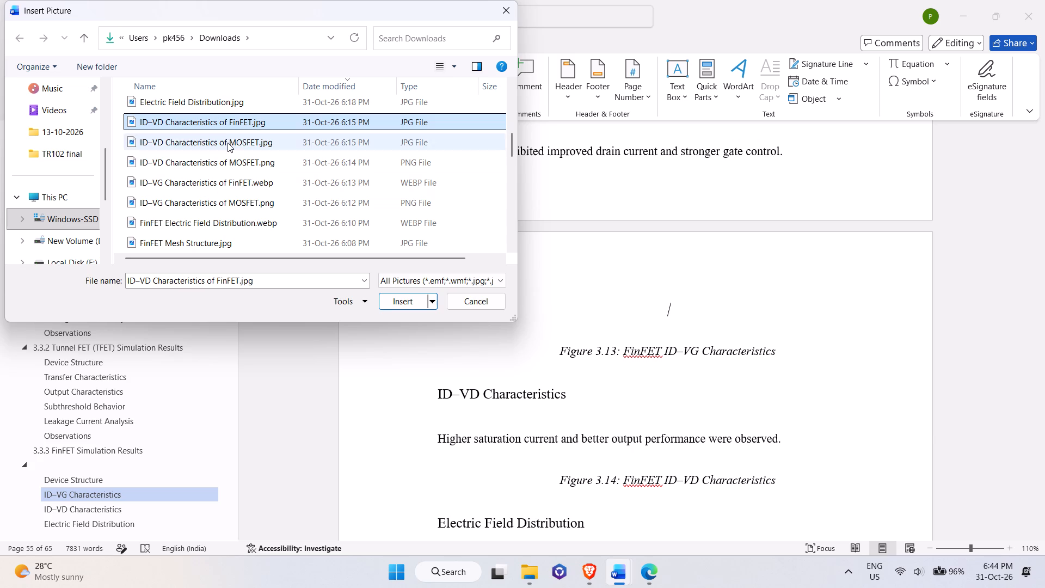
pyautogui.click(239, 186)
pyautogui.press('Return')
# Shrink the FinFET ID–VG picture proportionally to about 2.24" high by 2.79" wide.
pyautogui.scroll(-5, 530, 305)
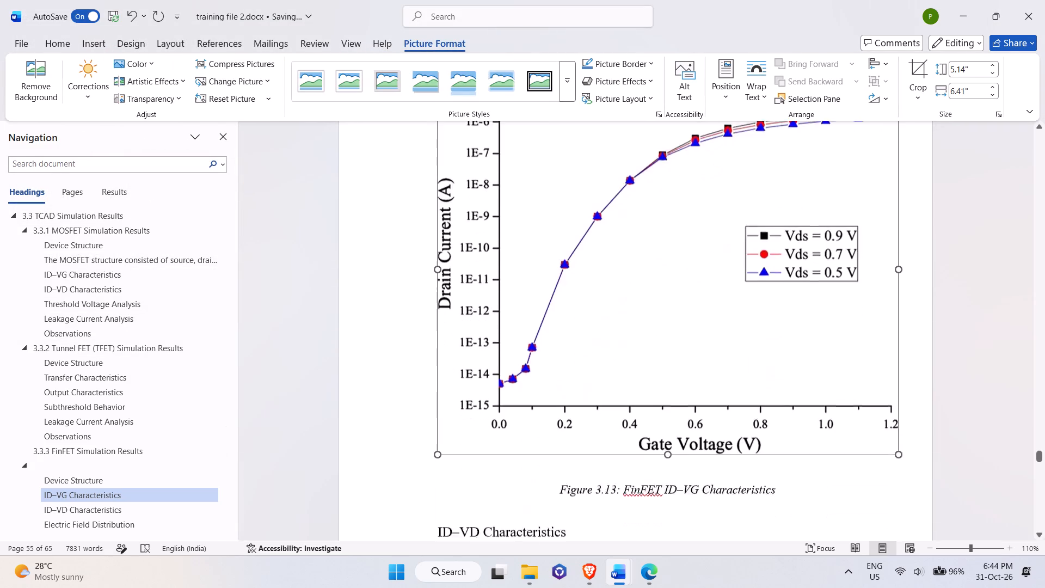
pyautogui.moveTo(898, 418); pyautogui.dragTo(726, 257)
pyautogui.scroll(2, 726, 257)
pyautogui.rightClick(726, 257)
pyautogui.scroll(3, 721, 287)
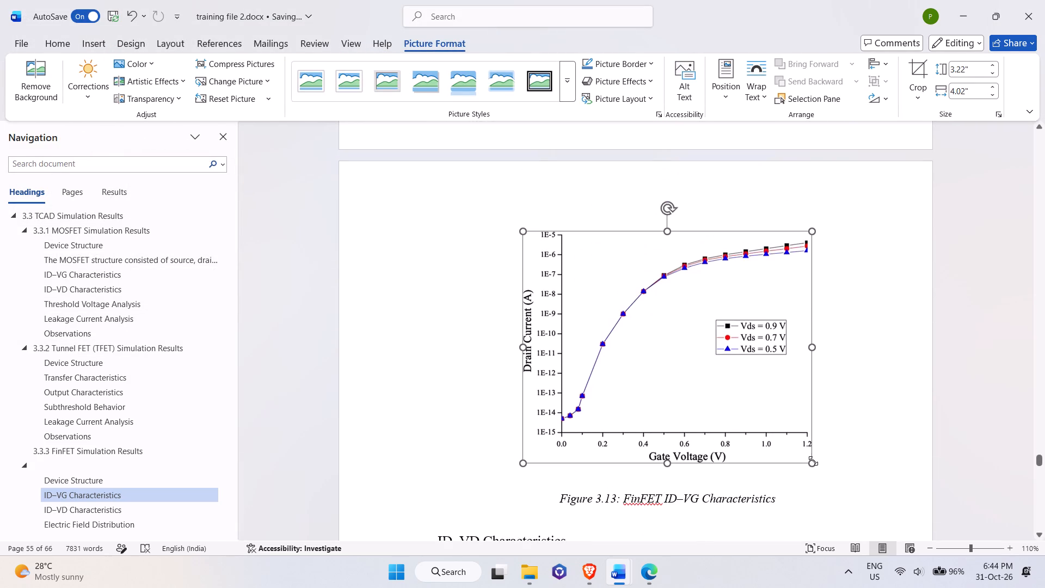
pyautogui.moveTo(813, 460); pyautogui.dragTo(720, 393)
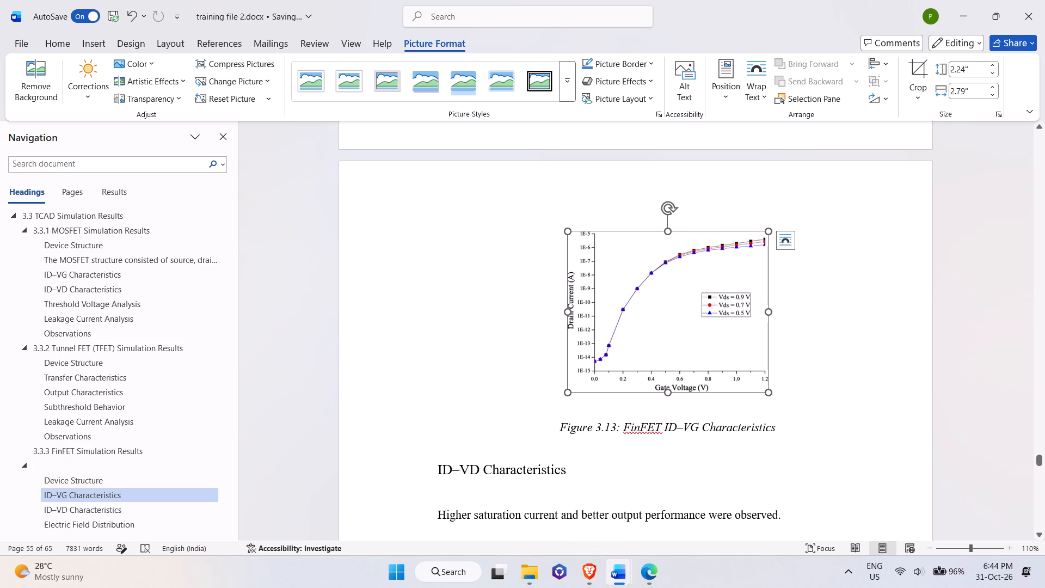
# Reduce the Figure 3.13 caption to font size 10.
pyautogui.moveTo(552, 426); pyautogui.dragTo(896, 440)
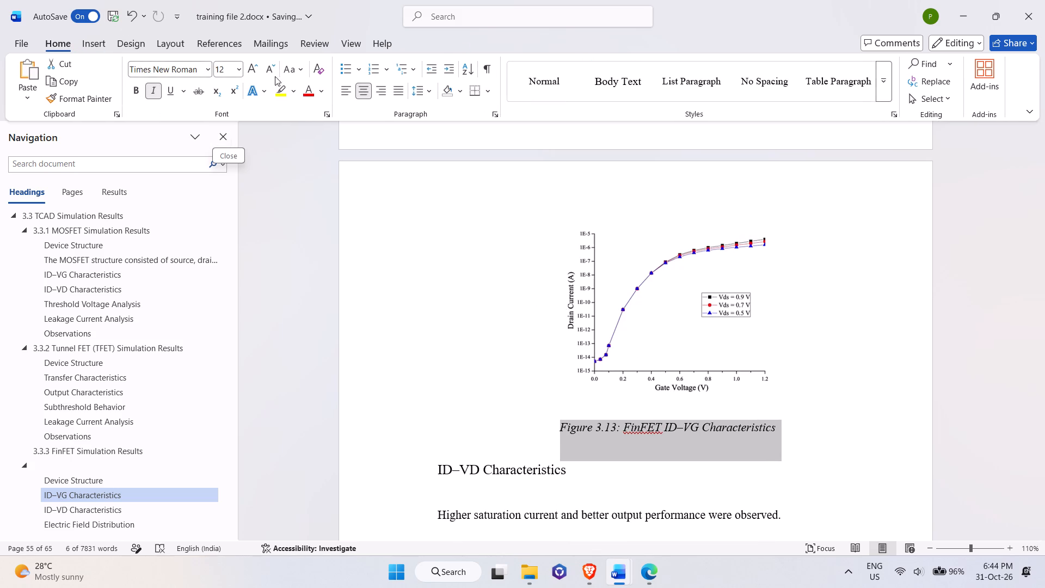
pyautogui.doubleClick(271, 72)
# Add a centered empty line above the Figure 3.14 FinFET ID–VD Characteristics caption.
pyautogui.scroll(-1, 527, 278)
pyautogui.scroll(-5, 685, 399)
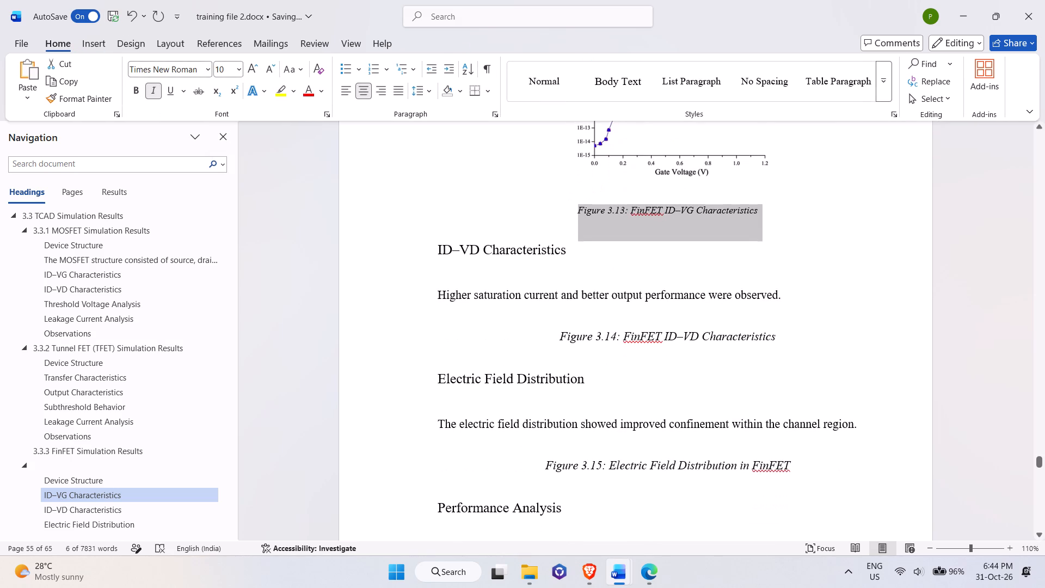
pyautogui.click(793, 292)
pyautogui.press('Return')
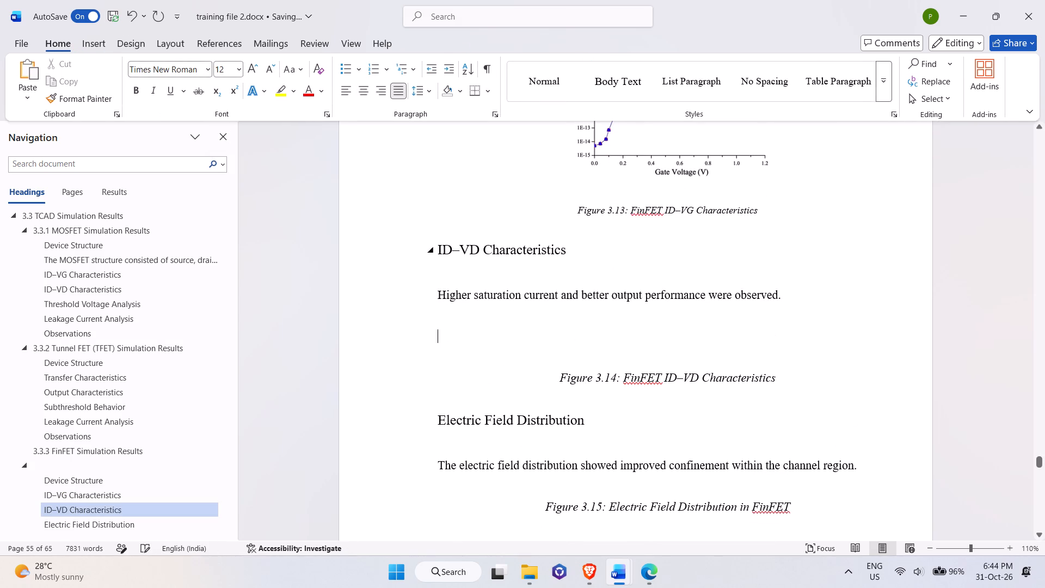
pyautogui.hotkey('ctrl', 'e')
pyautogui.hotkey('alt', 'Tab')
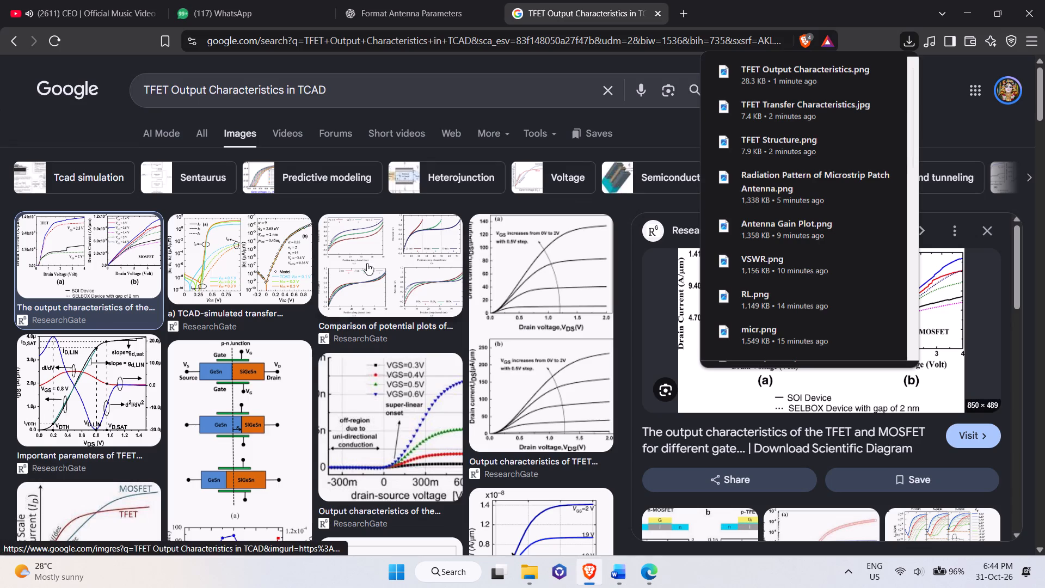
pyautogui.hotkey('alt', 'Tab')
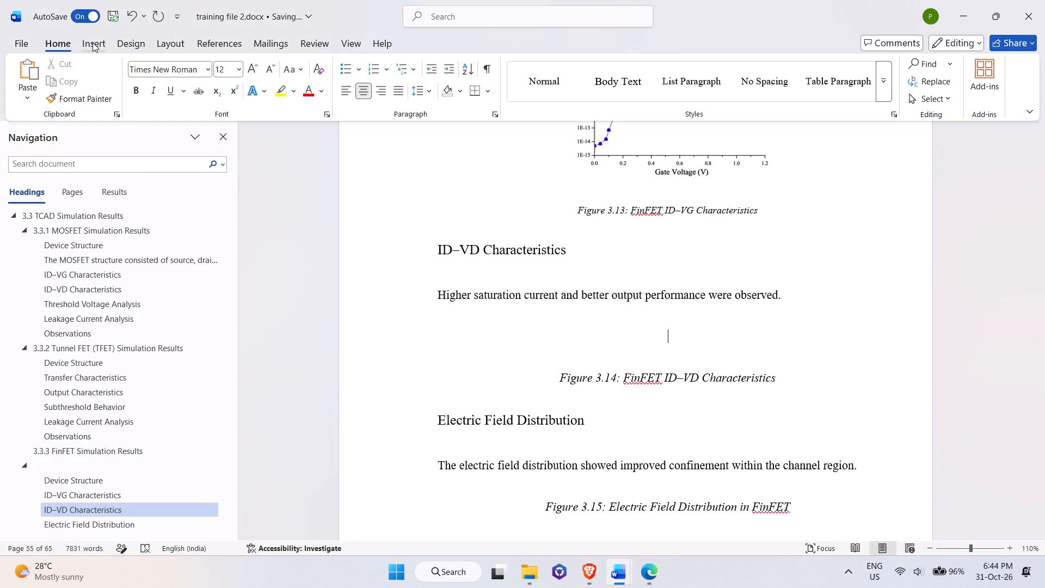
# Insert the downloaded picture ID–VD Characteristics of FinFET.jpg on the empty line above the Figure 3.14 caption.
pyautogui.click(93, 42)
pyautogui.click(122, 96)
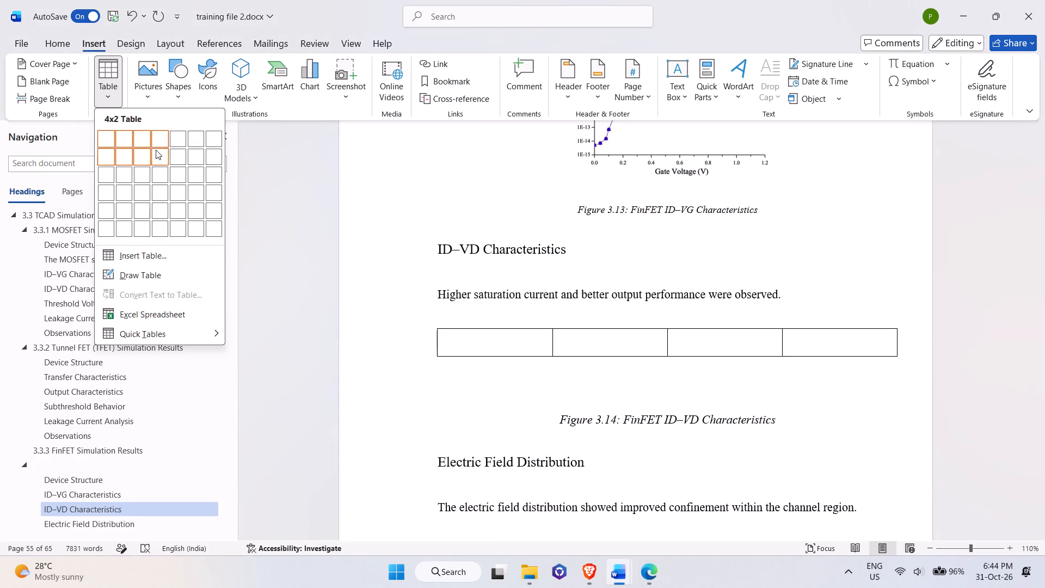
pyautogui.click(149, 90)
pyautogui.click(175, 132)
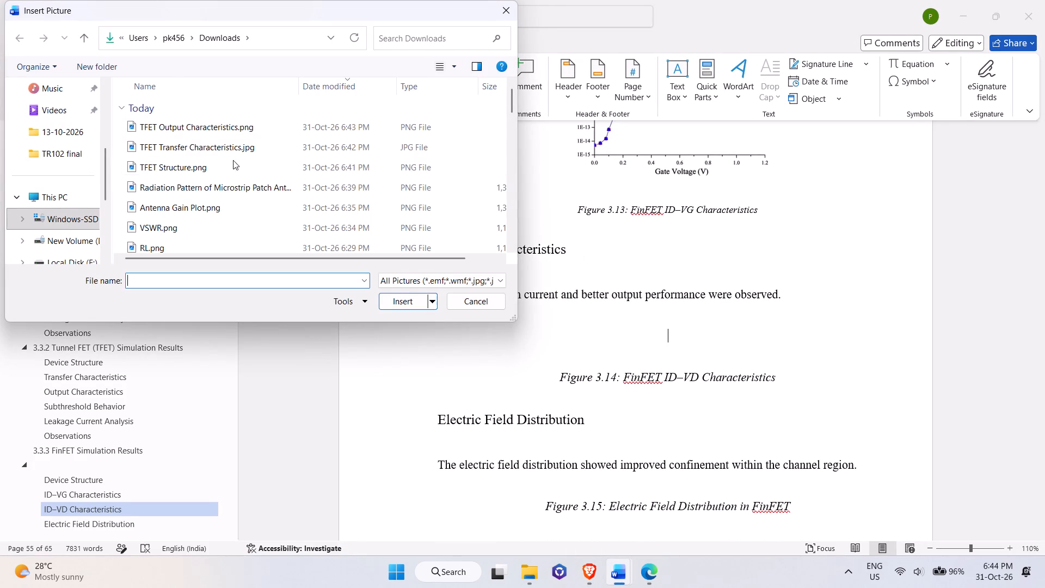
pyautogui.scroll(-4, 235, 197)
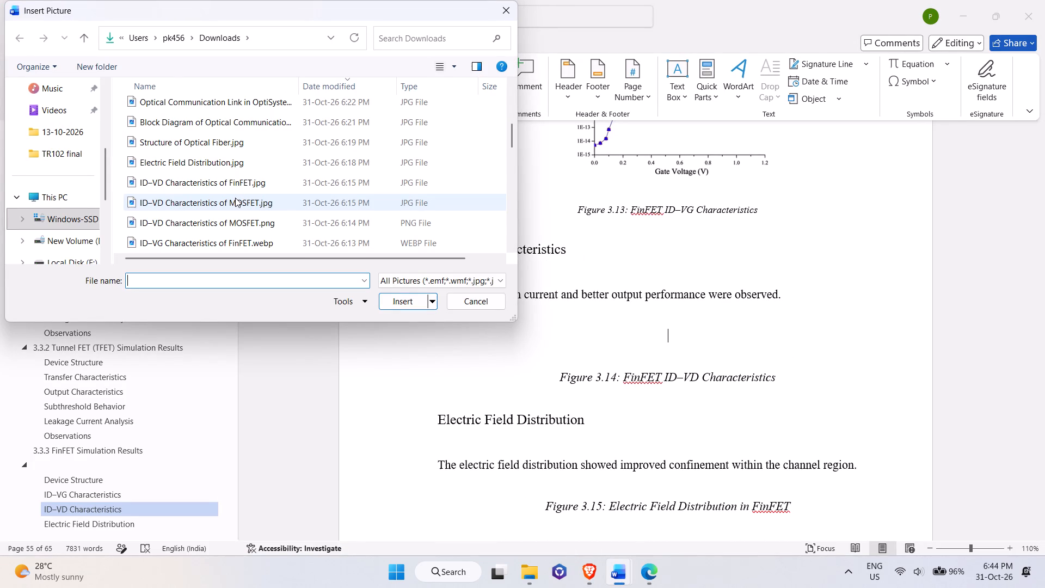
pyautogui.click(239, 179)
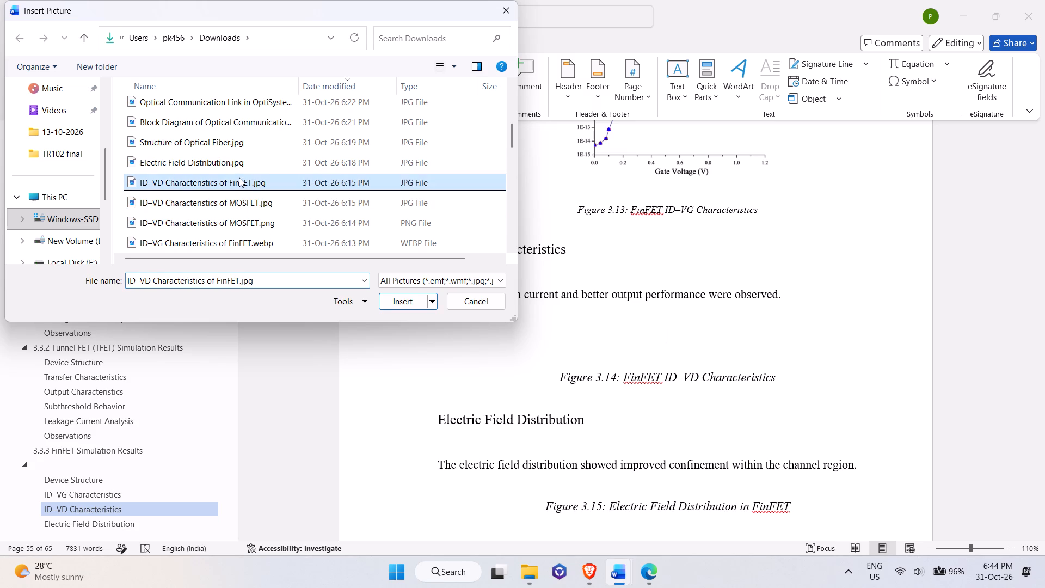
pyautogui.press('Return')
# Shrink the FinFET ID–VD picture proportionally to roughly half its inserted size.
pyautogui.scroll(-2, 272, 269)
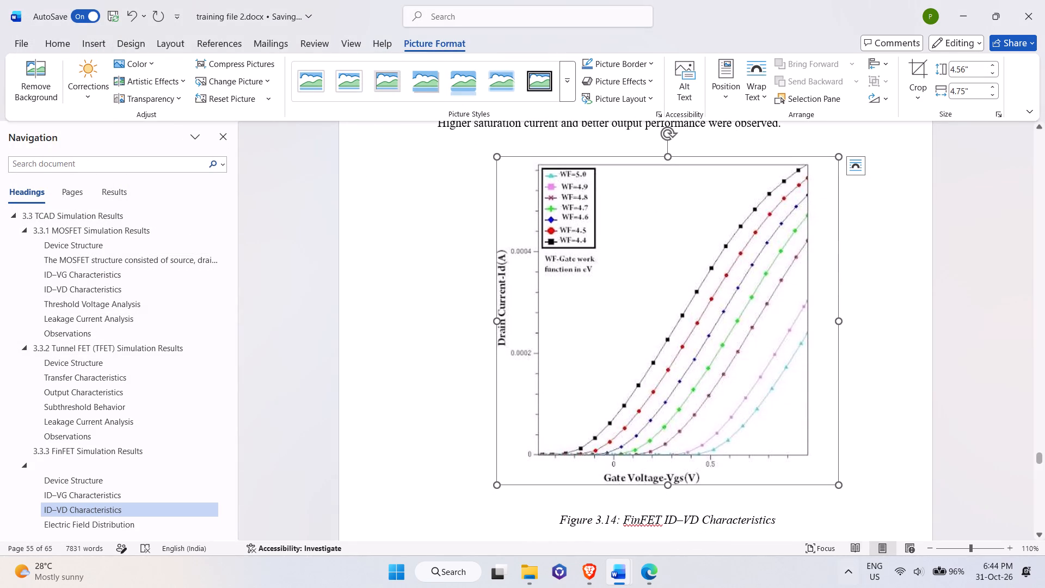
pyautogui.moveTo(841, 487); pyautogui.dragTo(669, 335)
# Reduce the Figure 3.14 caption to font size 10.
pyautogui.moveTo(555, 366); pyautogui.dragTo(785, 368)
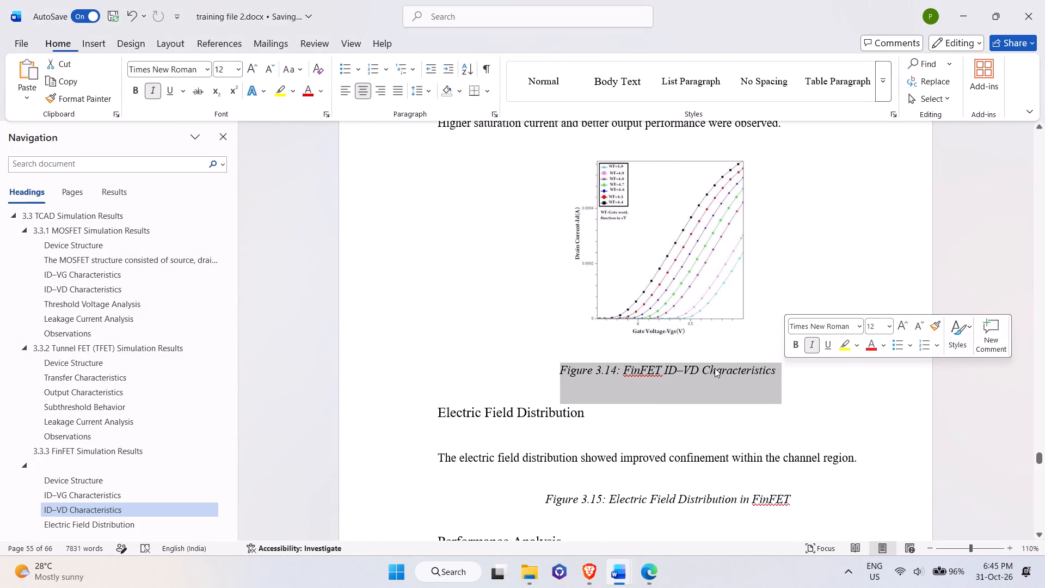
pyautogui.doubleClick(271, 73)
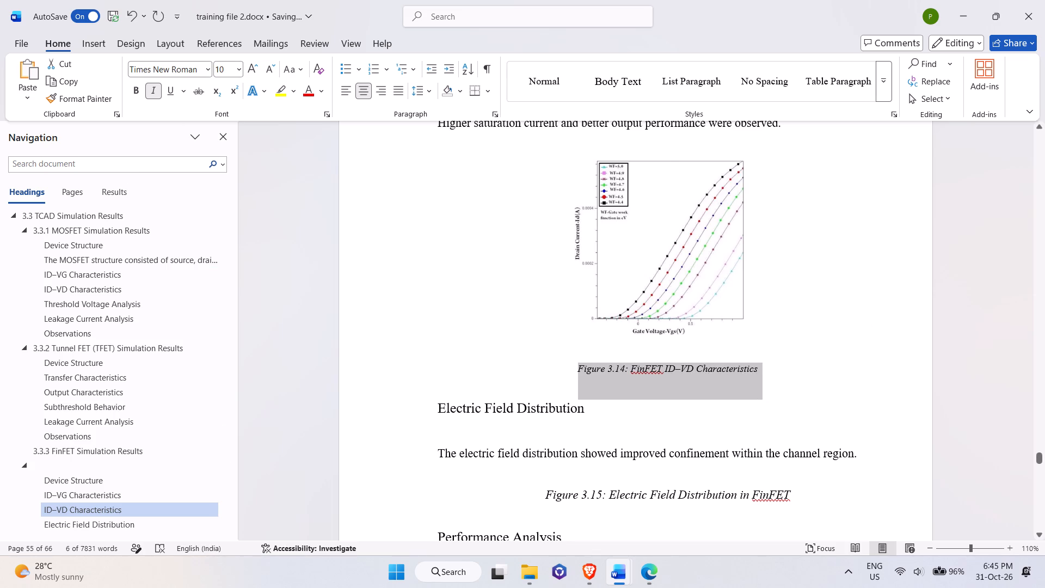
# Enlarge the FinFET ID–VD picture slightly, keeping its proportions.
pyautogui.click(709, 294)
pyautogui.moveTo(759, 331); pyautogui.dragTo(778, 349)
pyautogui.click(826, 384)
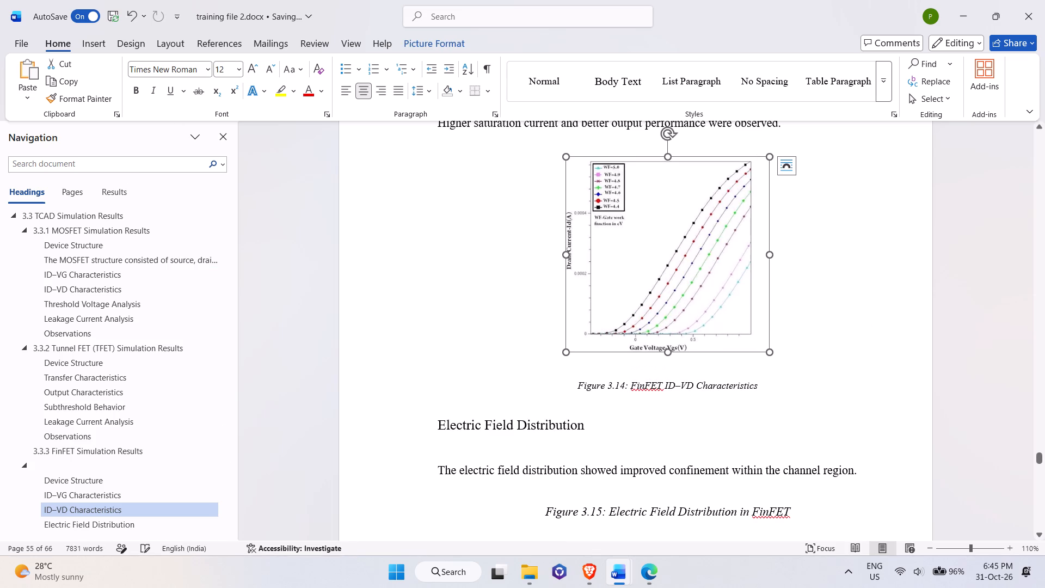
# Reduce the Figure 3.15 Electric Field Distribution in FinFET caption to font size 10.
pyautogui.scroll(-4, 814, 384)
pyautogui.moveTo(821, 369); pyautogui.dragTo(506, 365)
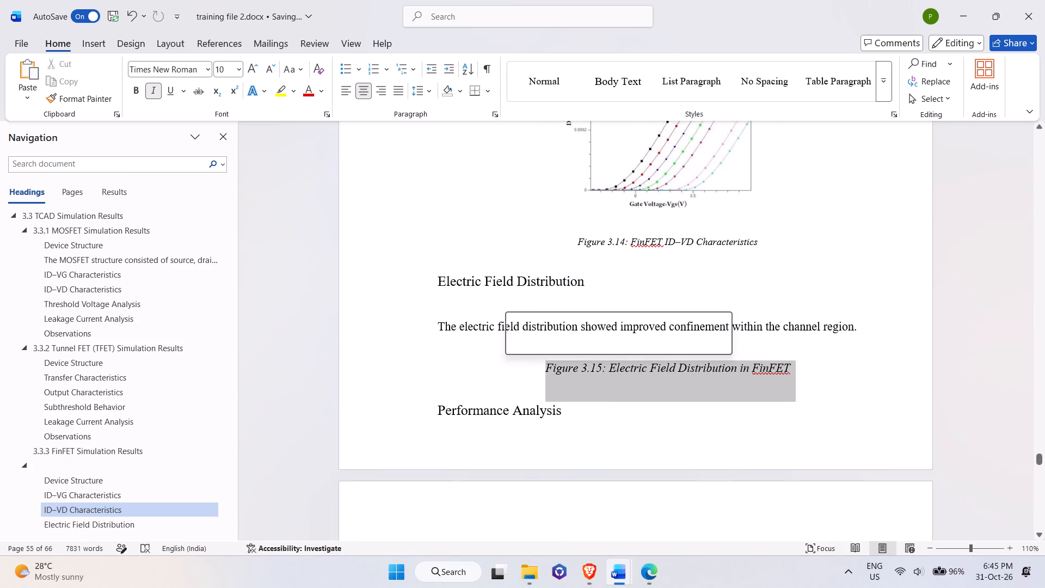
pyautogui.doubleClick(276, 73)
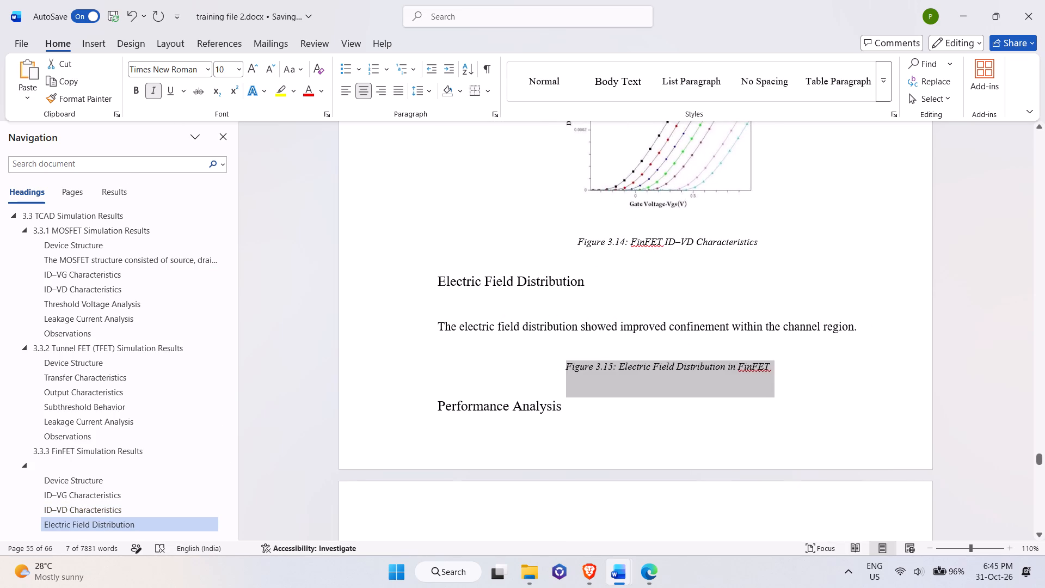
# Insert the downloaded picture Electric Field Distribution.jpg on a new line above the Figure 3.15 caption.
pyautogui.click(870, 330)
pyautogui.press('Return')
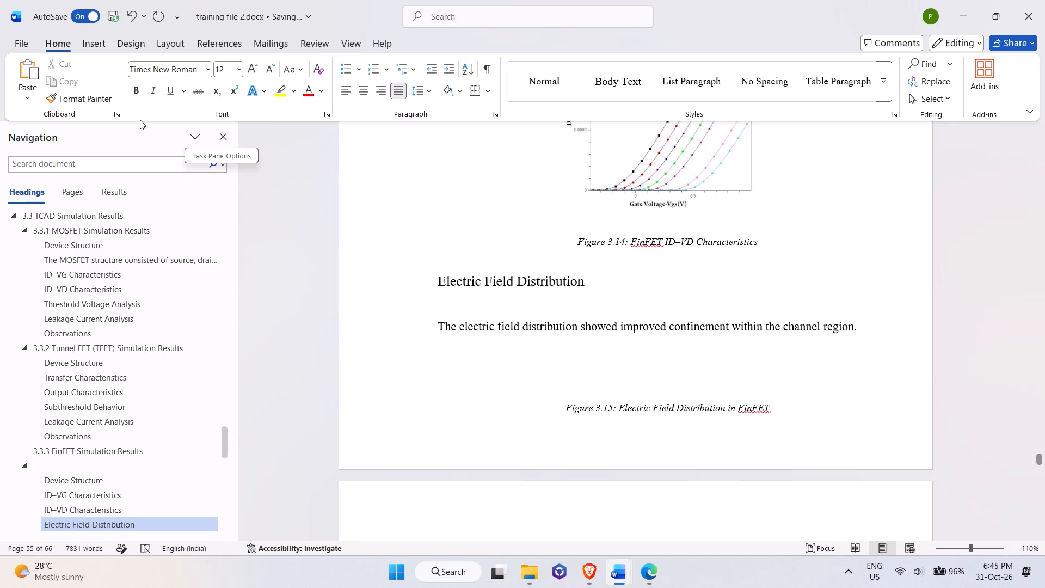
pyautogui.click(87, 42)
pyautogui.click(137, 87)
pyautogui.click(170, 134)
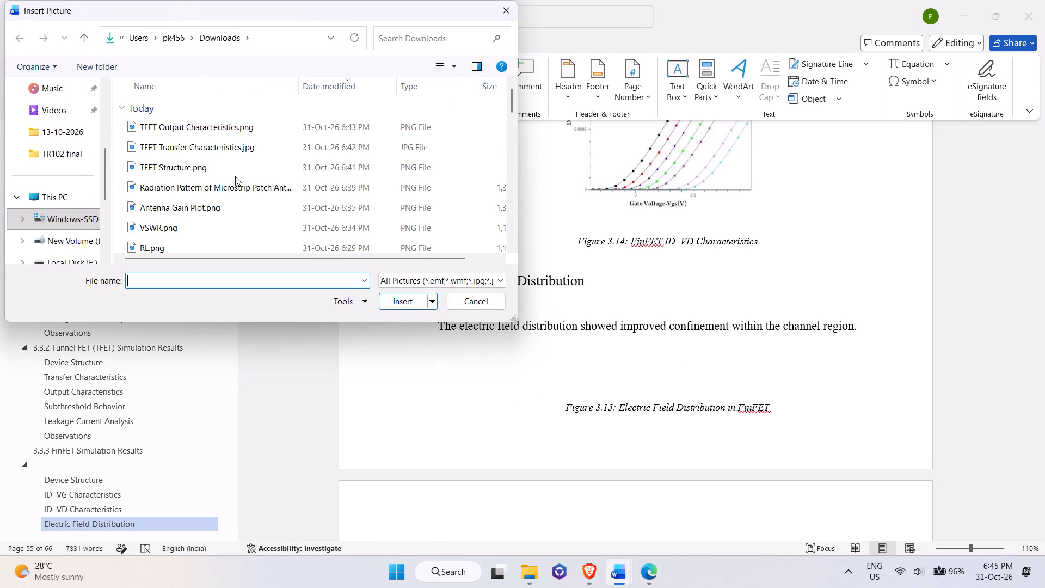
pyautogui.scroll(-4, 235, 176)
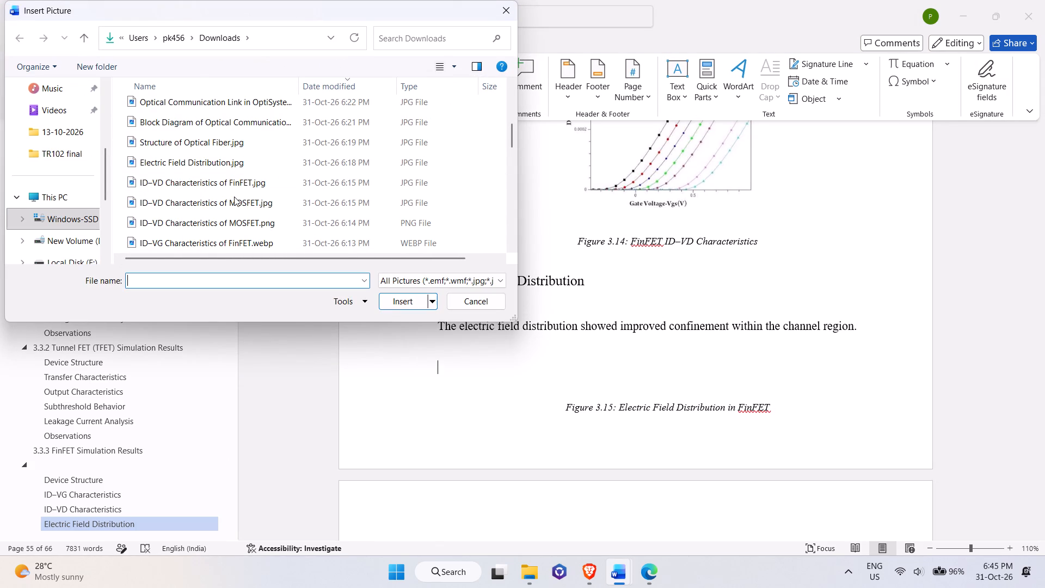
pyautogui.click(242, 164)
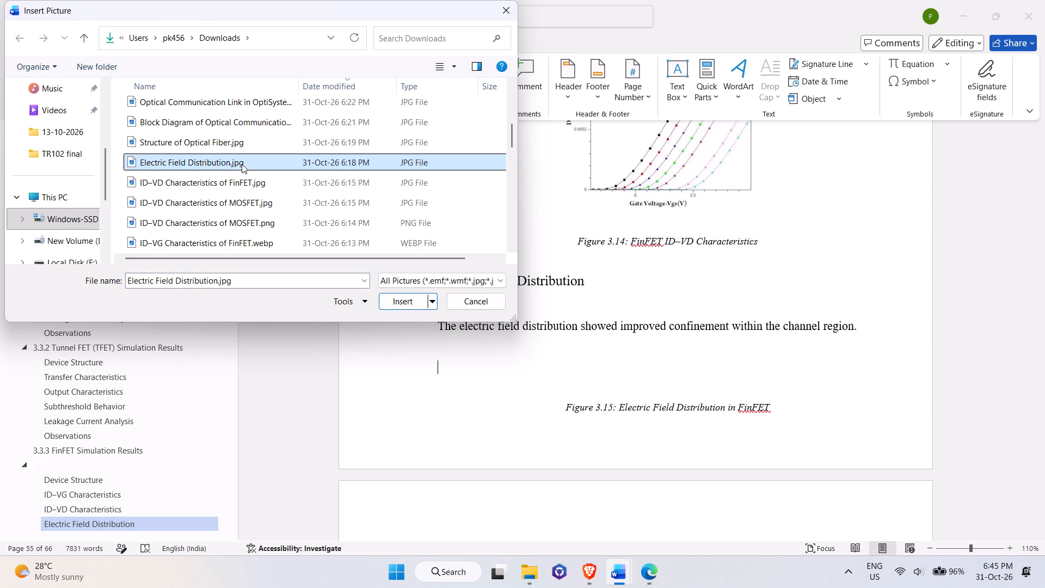
pyautogui.press('Return')
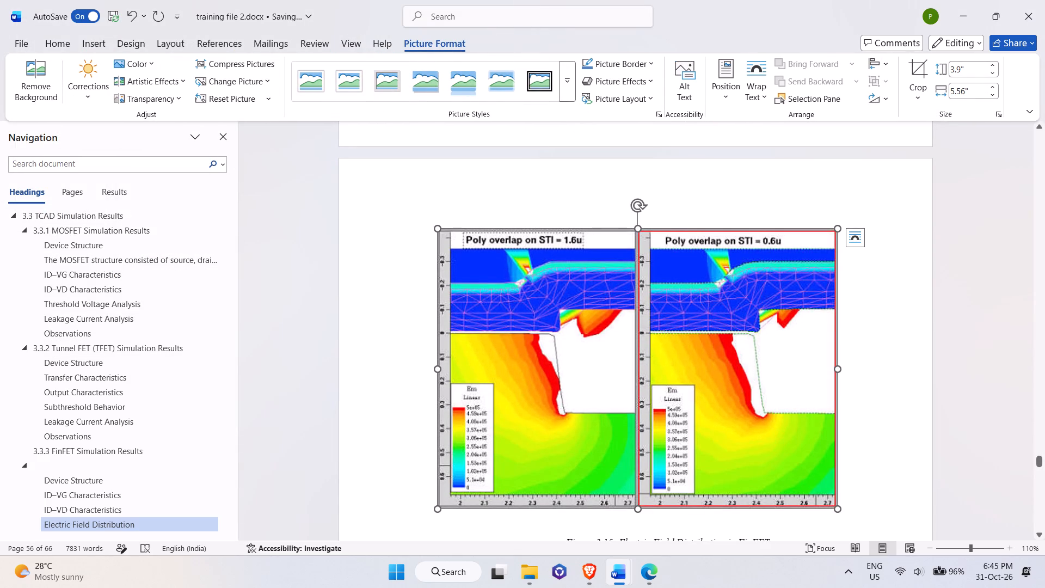
# Shrink the electric field distribution picture proportionally to about 2.19" high by 3.13" wide and center it.
pyautogui.scroll(-1, 630, 355)
pyautogui.moveTo(838, 475); pyautogui.dragTo(661, 347)
pyautogui.hotkey('ctrl', 'e')
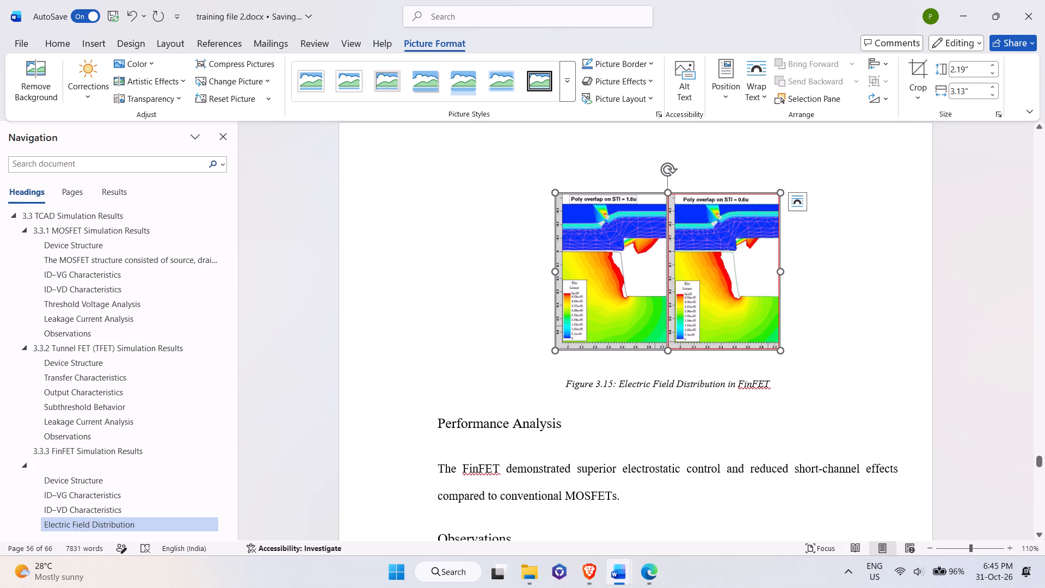
# Copy the Figure 3.15 caption's title and search Google Images in Brave for "Electric Field Distribution in FinFET".
pyautogui.moveTo(623, 384); pyautogui.dragTo(632, 383)
pyautogui.moveTo(632, 383); pyautogui.dragTo(786, 385)
pyautogui.hotkey('ctrl', 'c')
pyautogui.hotkey('alt', 'Tab')
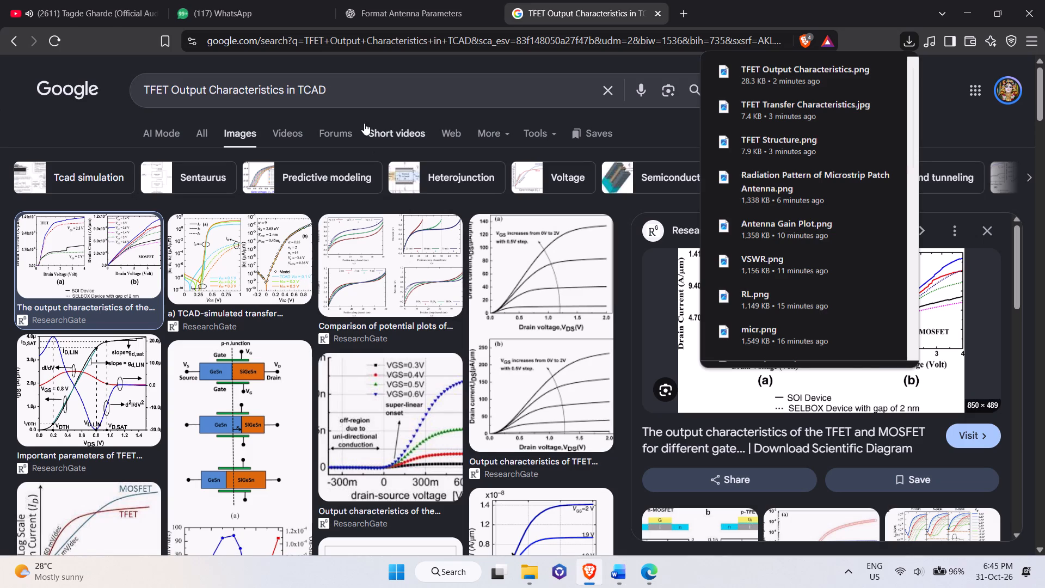
pyautogui.moveTo(345, 93); pyautogui.dragTo(44, 57)
pyautogui.hotkey('ctrl', 'v')
pyautogui.press('Return')
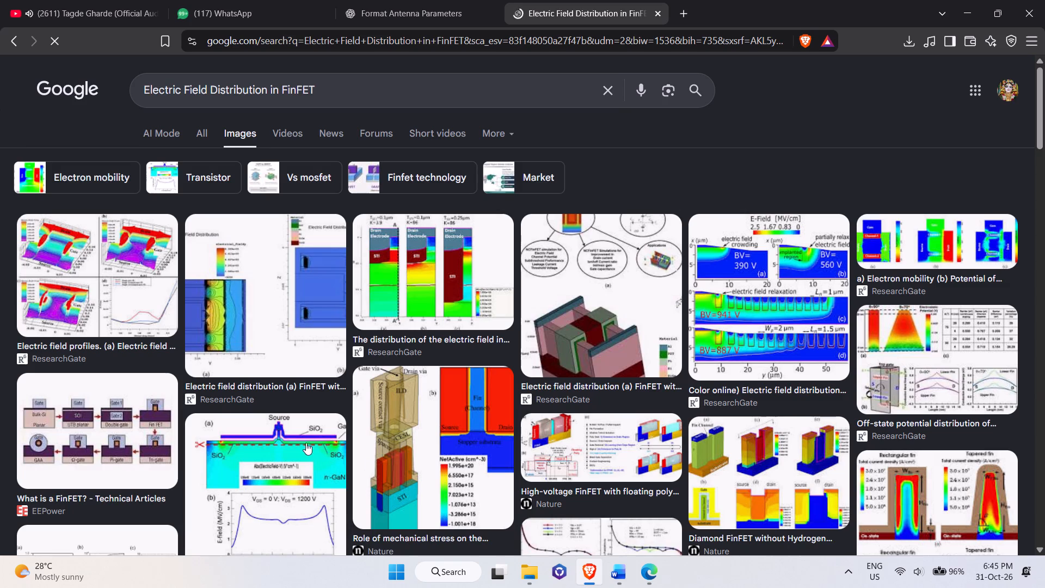
# Browse the FinFET electric field distribution image results for a suitable picture, previewing the gate, source and drain potential plot.
pyautogui.scroll(-2, 290, 434)
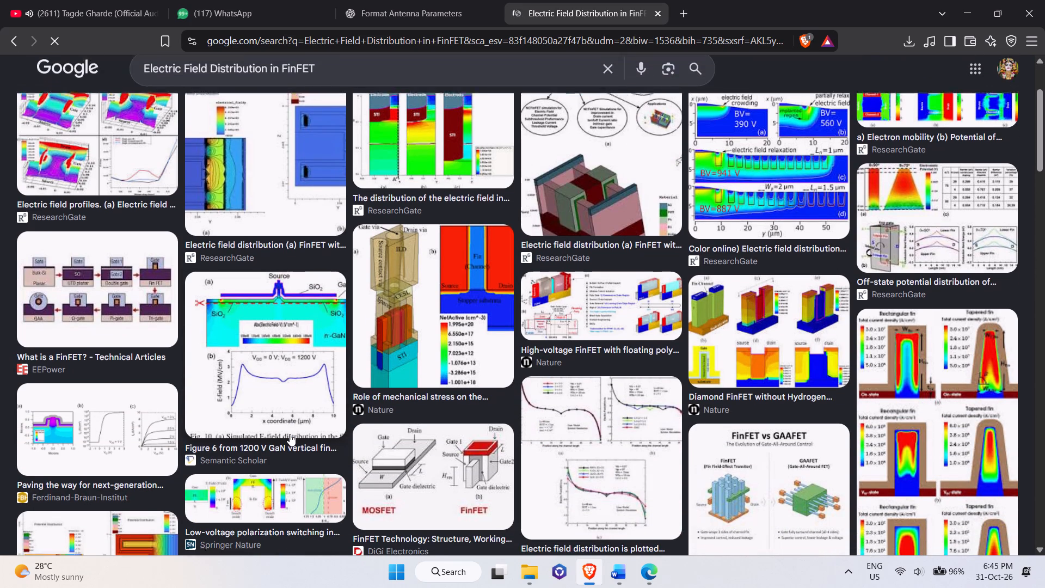
pyautogui.scroll(-4, 406, 411)
pyautogui.scroll(-2, 463, 421)
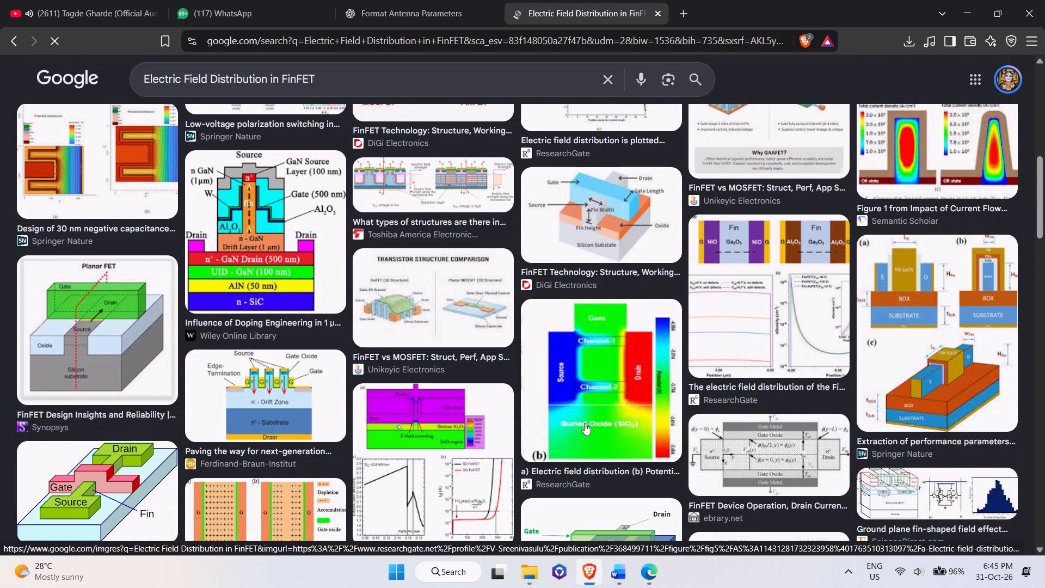
pyautogui.scroll(-1, 586, 420)
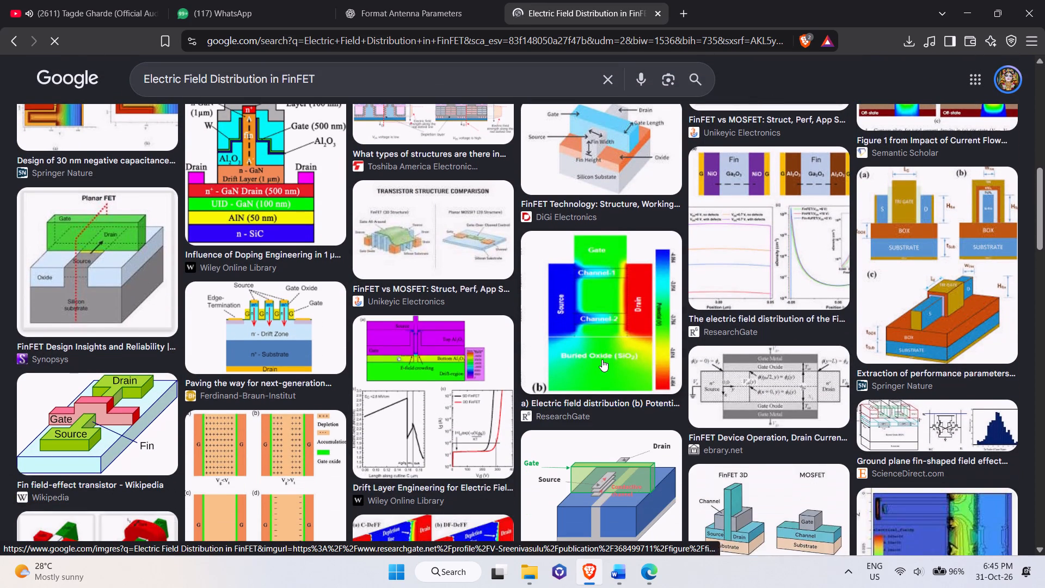
pyautogui.click(604, 359)
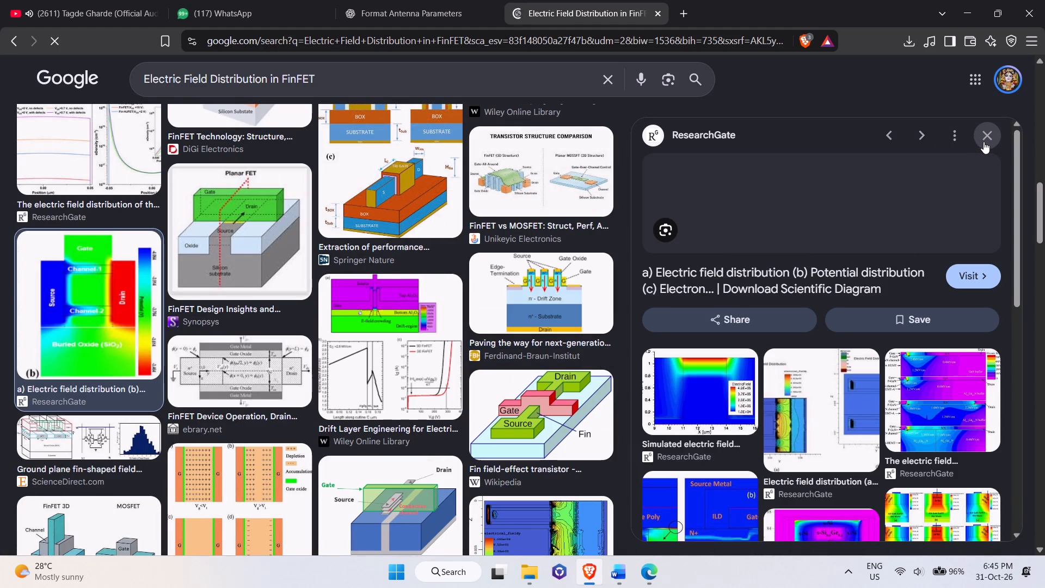
pyautogui.click(983, 142)
pyautogui.scroll(-4, 291, 427)
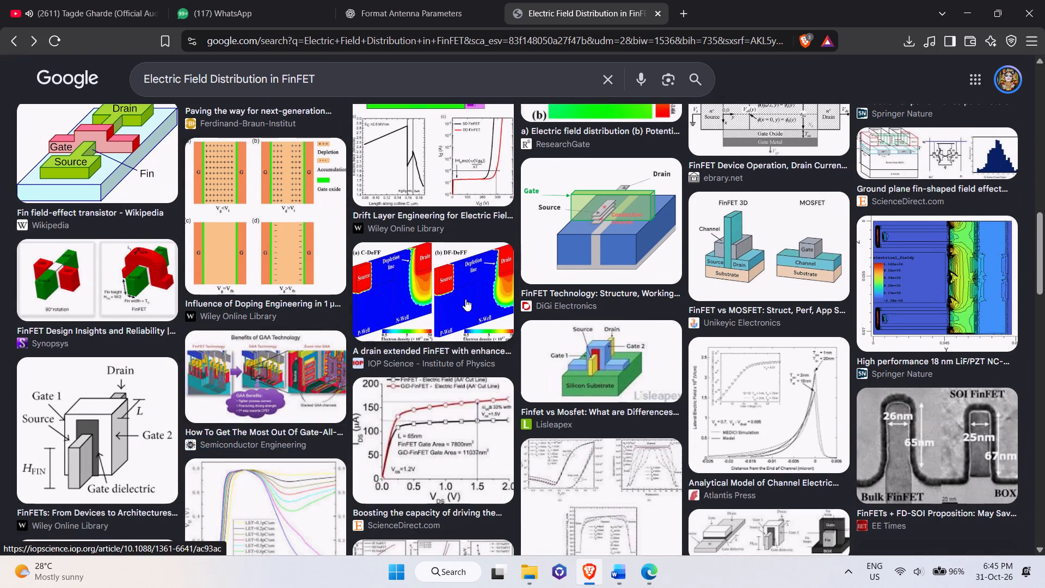
pyautogui.scroll(17, 399, 415)
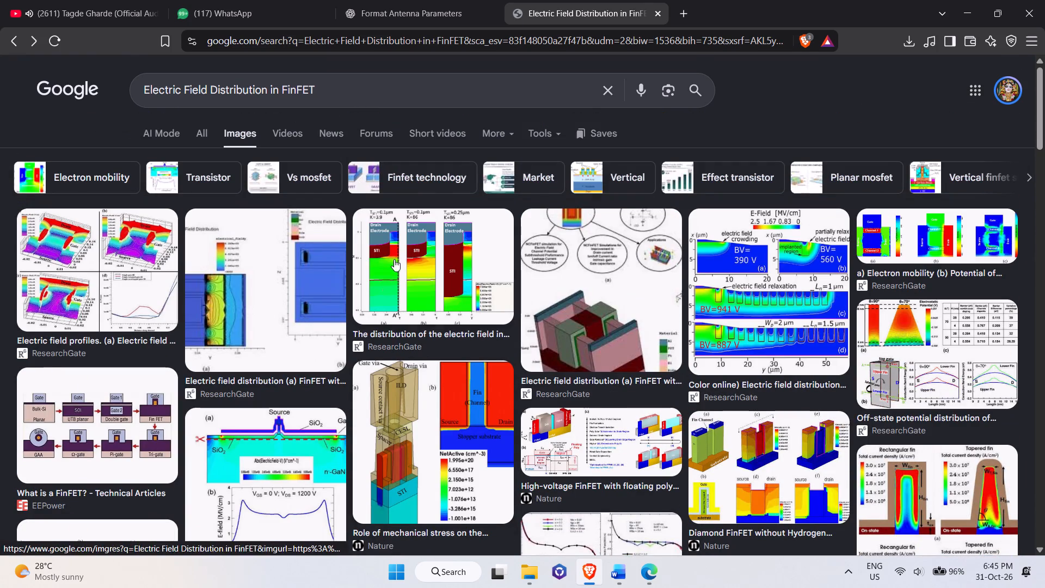
# Play the REGRET video by Gagan Kooner on YouTube and return to the image search results.
pyautogui.click(64, 0)
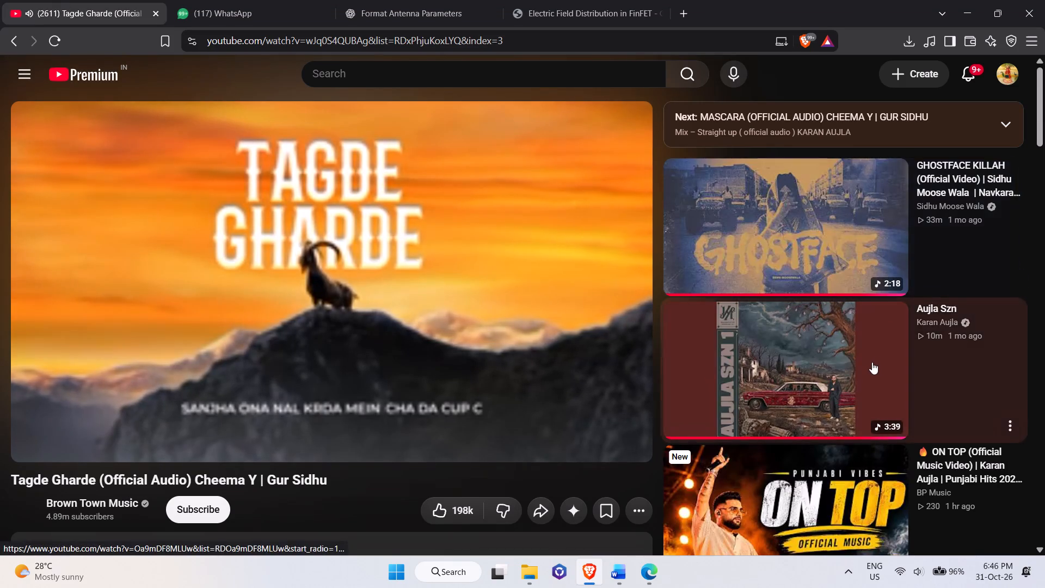
pyautogui.scroll(-10, 872, 362)
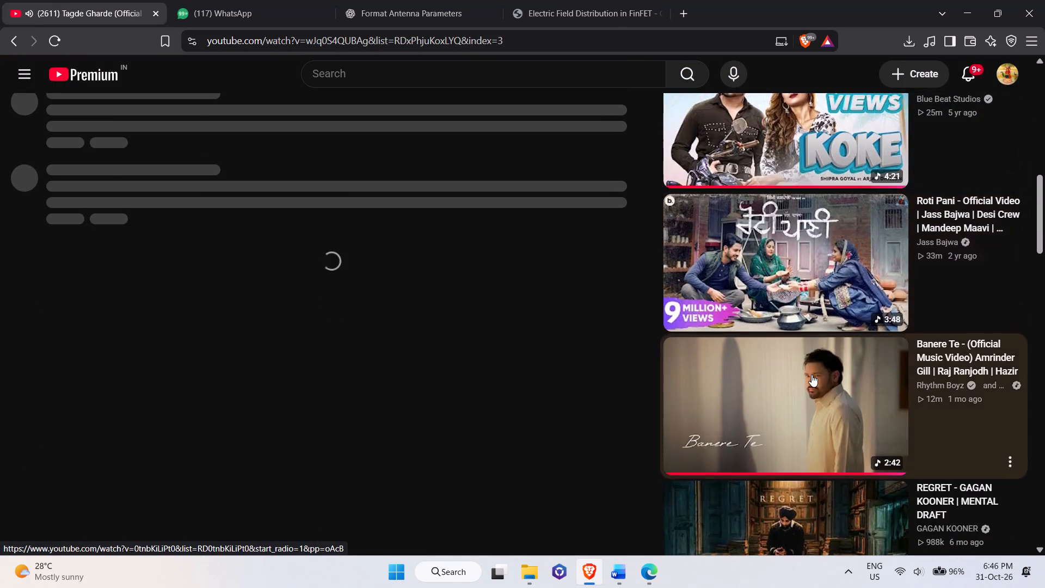
pyautogui.scroll(-3, 815, 376)
pyautogui.click(964, 333)
pyautogui.click(634, 0)
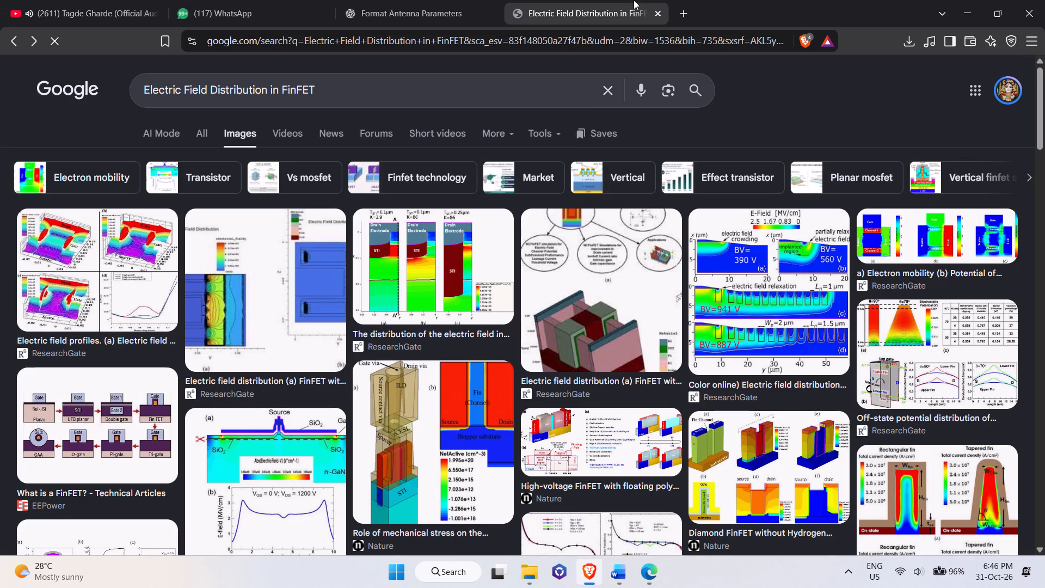
# Compare more of the FinFET electric field distribution images, previewing the potential plot and the electric field profiles result.
pyautogui.scroll(-11, 282, 244)
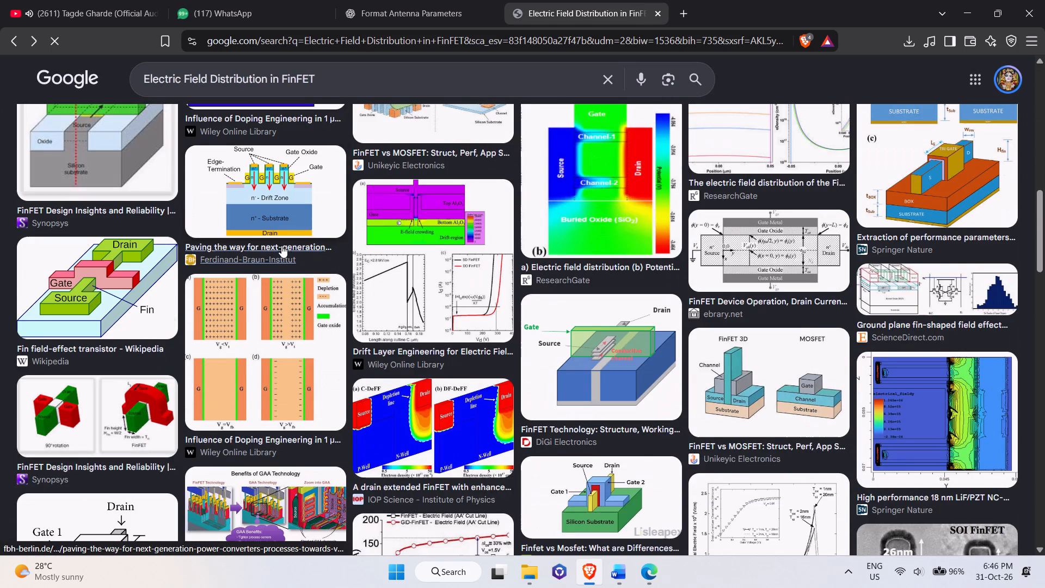
pyautogui.scroll(-5, 281, 246)
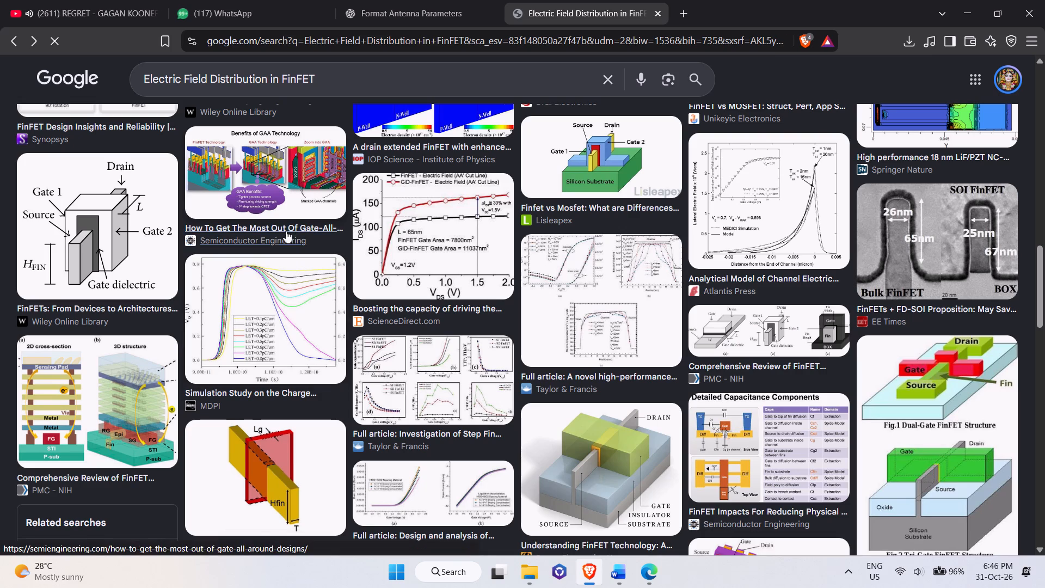
pyautogui.click(27, 0)
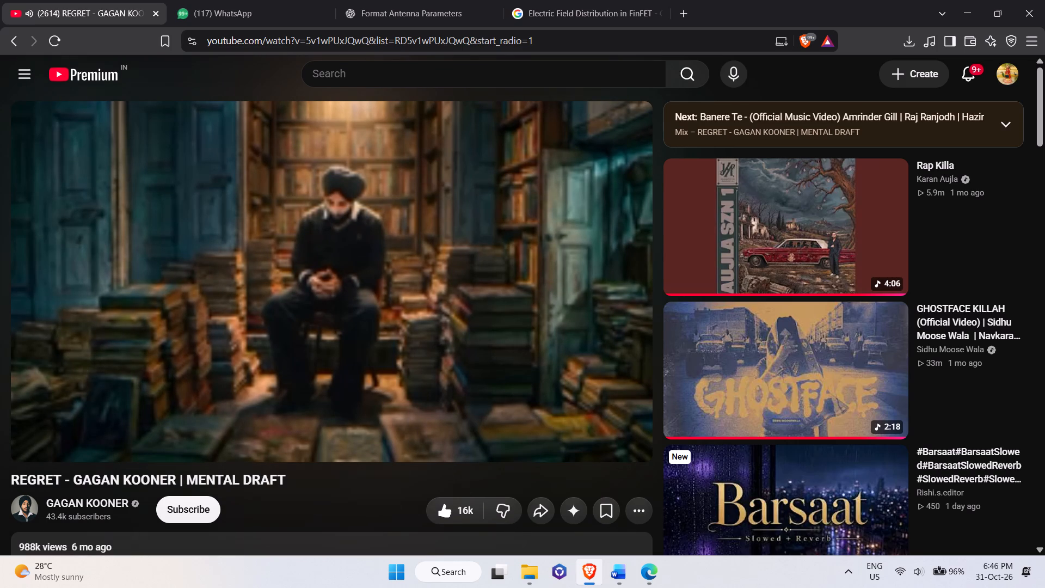
pyautogui.click(550, 0)
pyautogui.scroll(2, 555, 209)
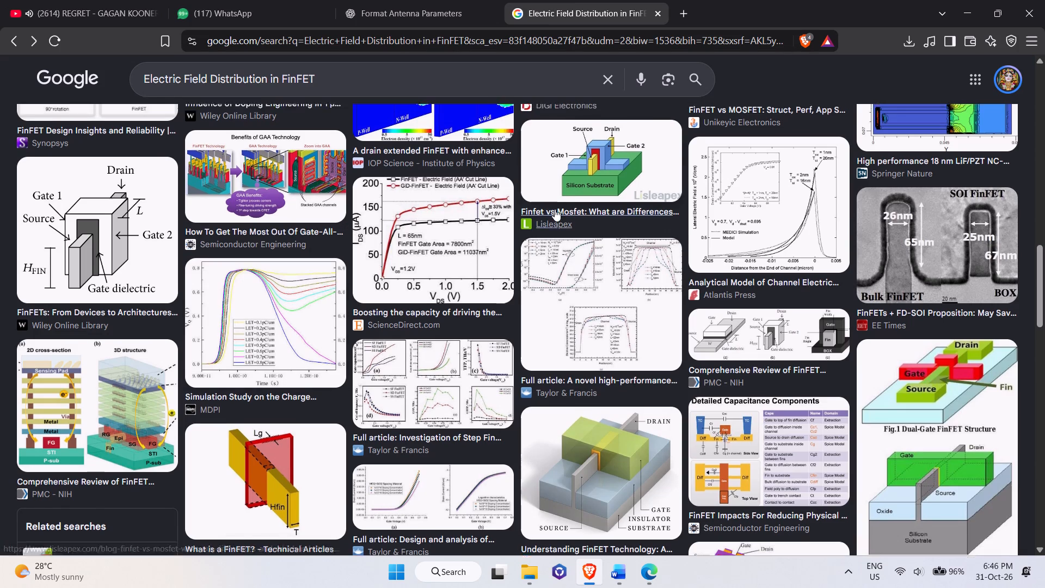
pyautogui.scroll(16, 555, 209)
pyautogui.scroll(-9, 555, 293)
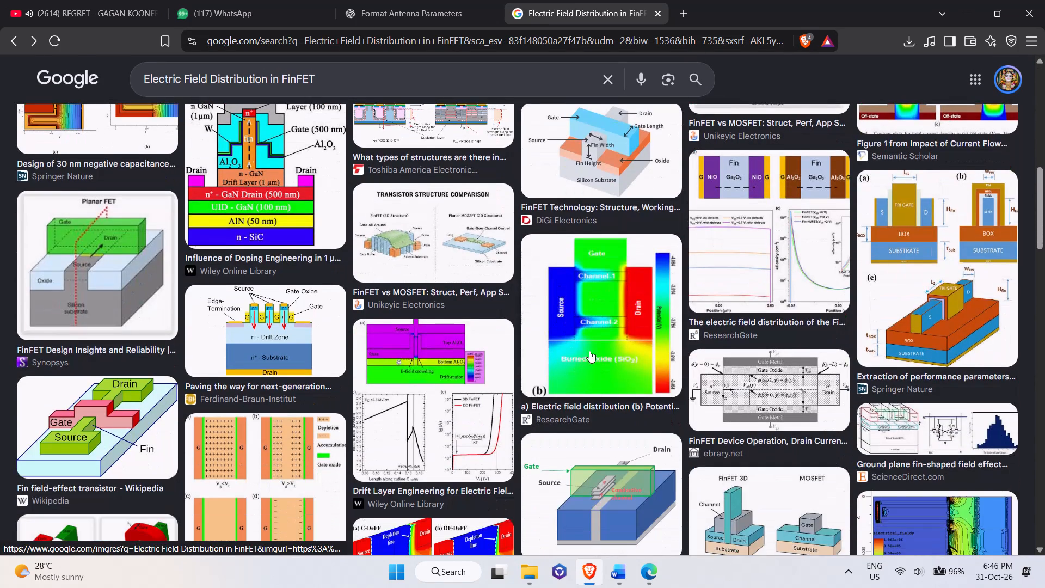
pyautogui.click(591, 350)
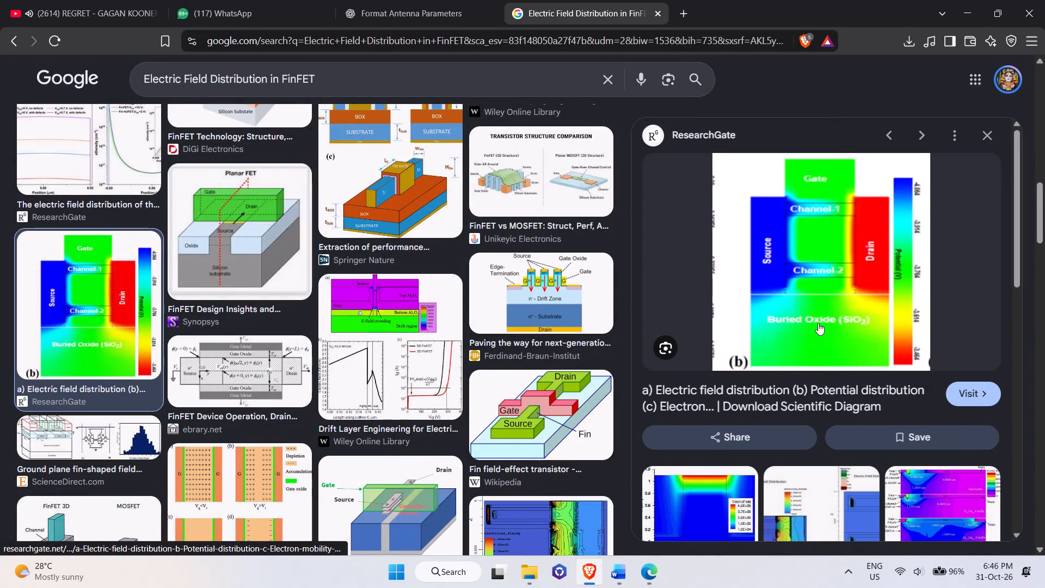
pyautogui.click(989, 137)
pyautogui.scroll(11, 629, 271)
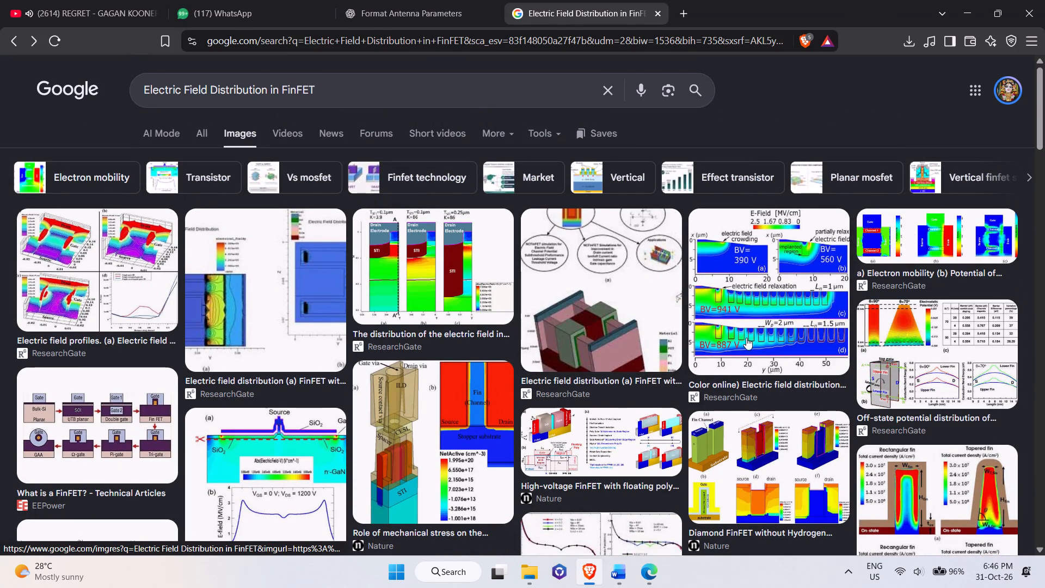
pyautogui.click(102, 265)
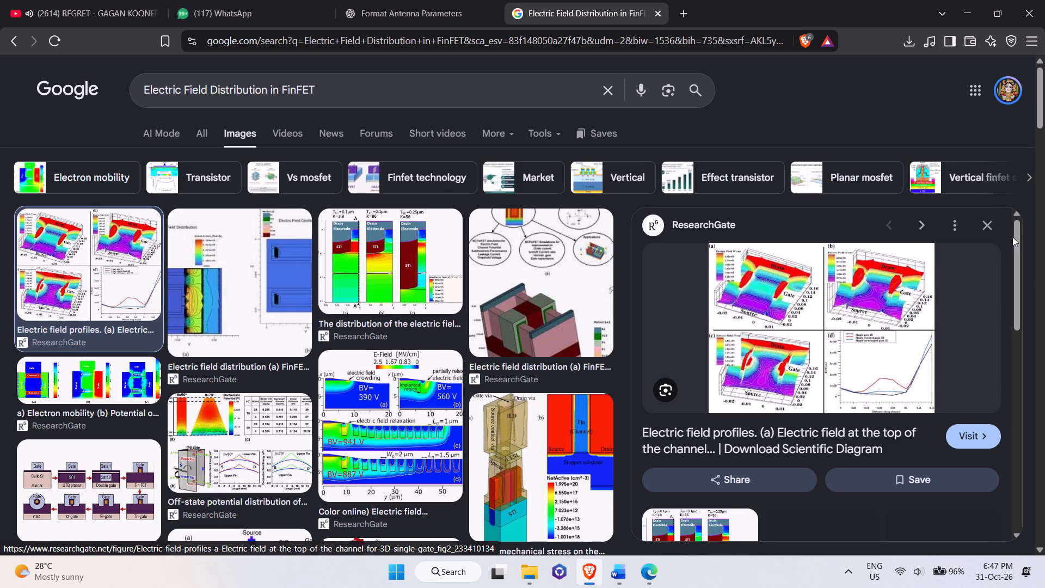
pyautogui.click(989, 221)
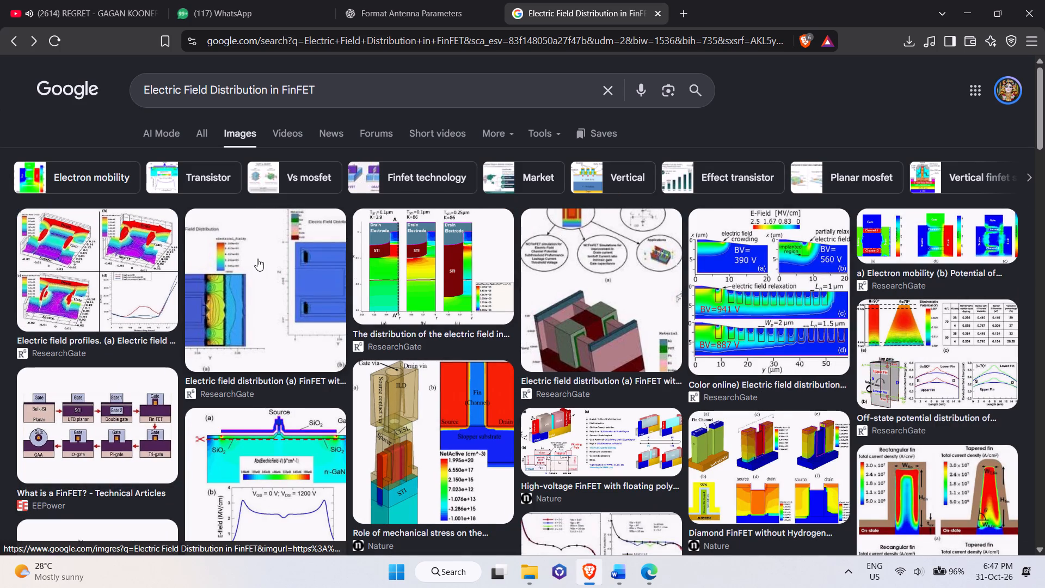
# Save the ResearchGate image of electric field distribution in FinFET with HfO2 as Electric Field Distribution in FinFET.
pyautogui.click(257, 259)
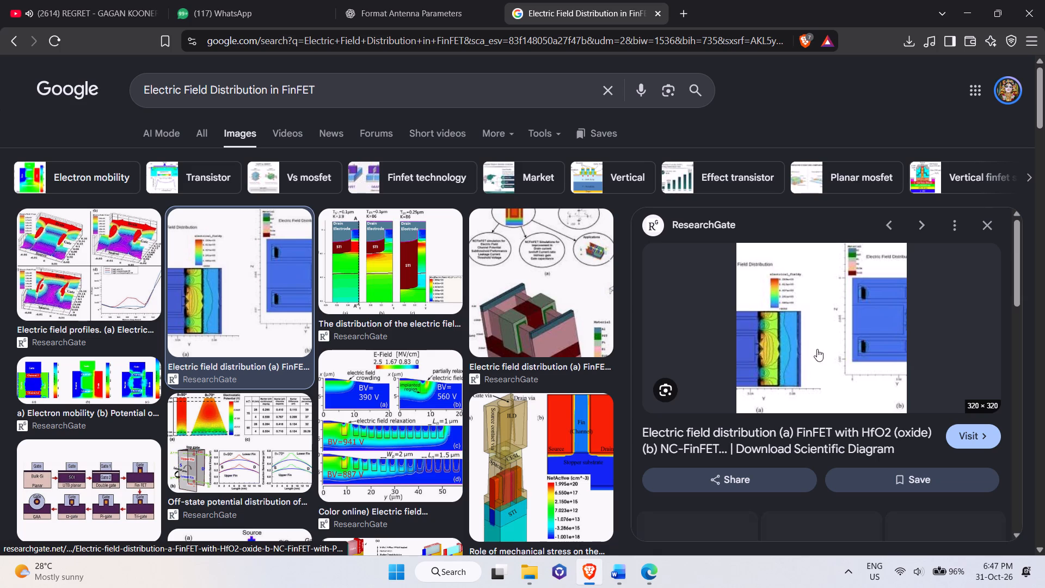
pyautogui.rightClick(807, 311)
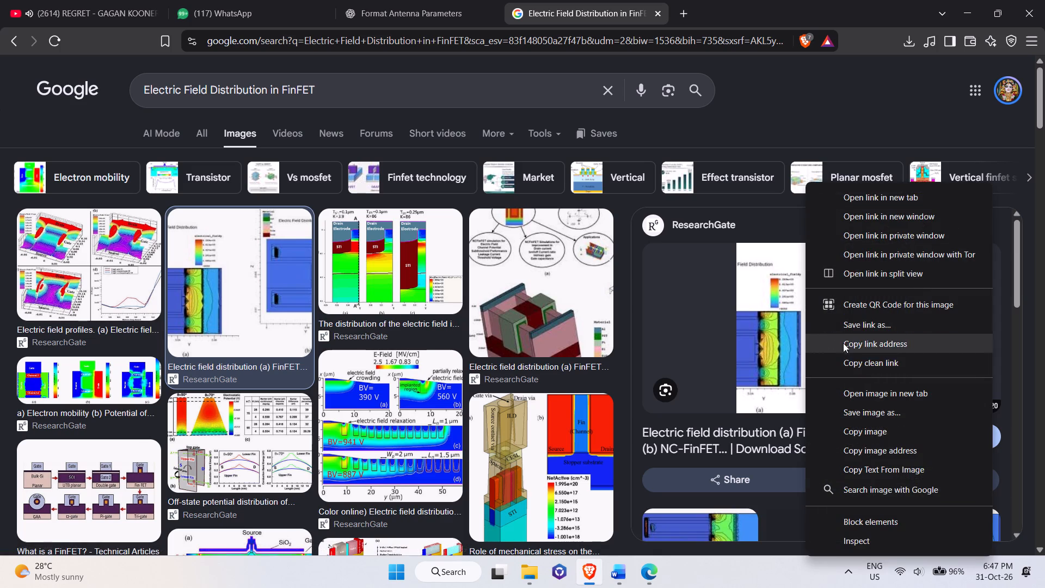
pyautogui.click(870, 411)
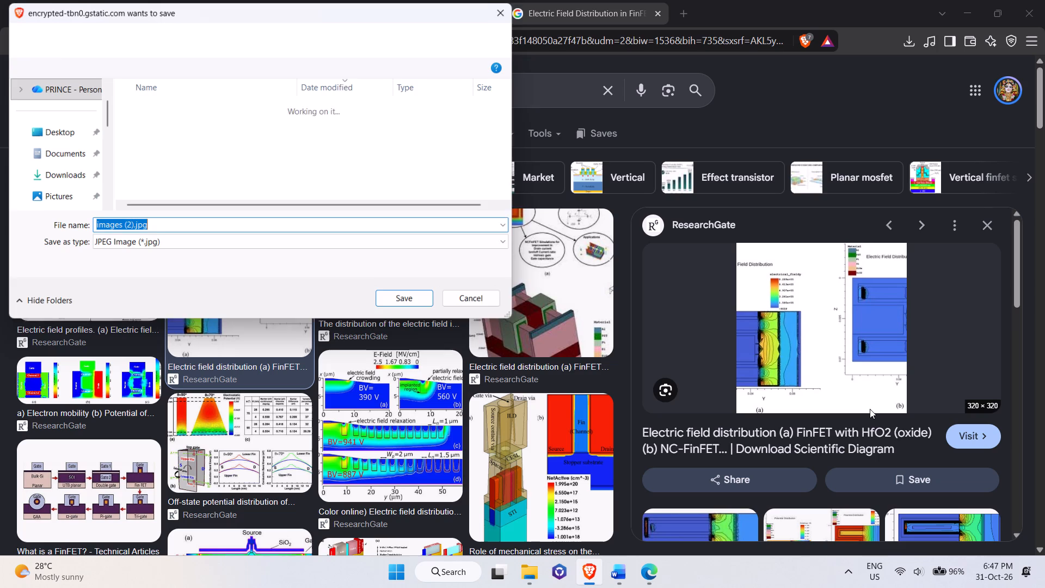
pyautogui.hotkey('ctrl', 'v')
pyautogui.press('Return')
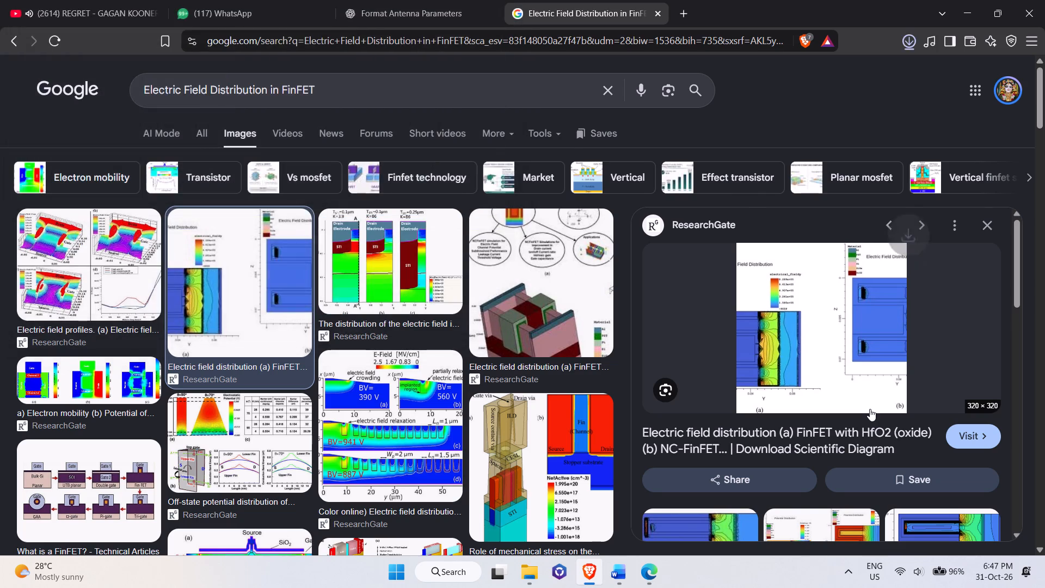
# In Word, replace the selected picture above the Figure 3.15 caption with the downloaded Electric Field Distribution in FinFET.jpg.
pyautogui.hotkey('alt', 'Tab')
pyautogui.click(691, 305)
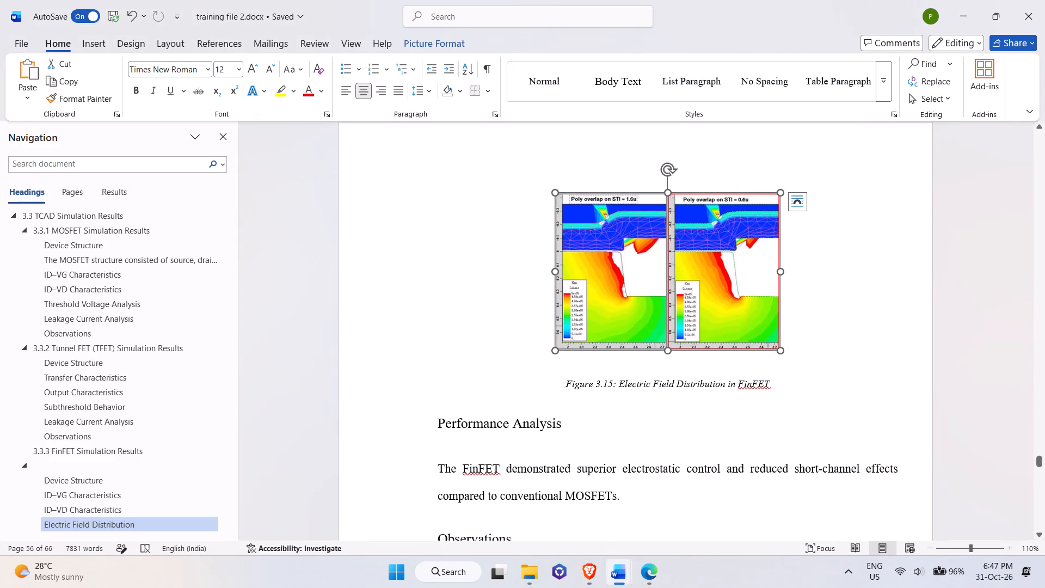
pyautogui.click(82, 40)
pyautogui.click(143, 81)
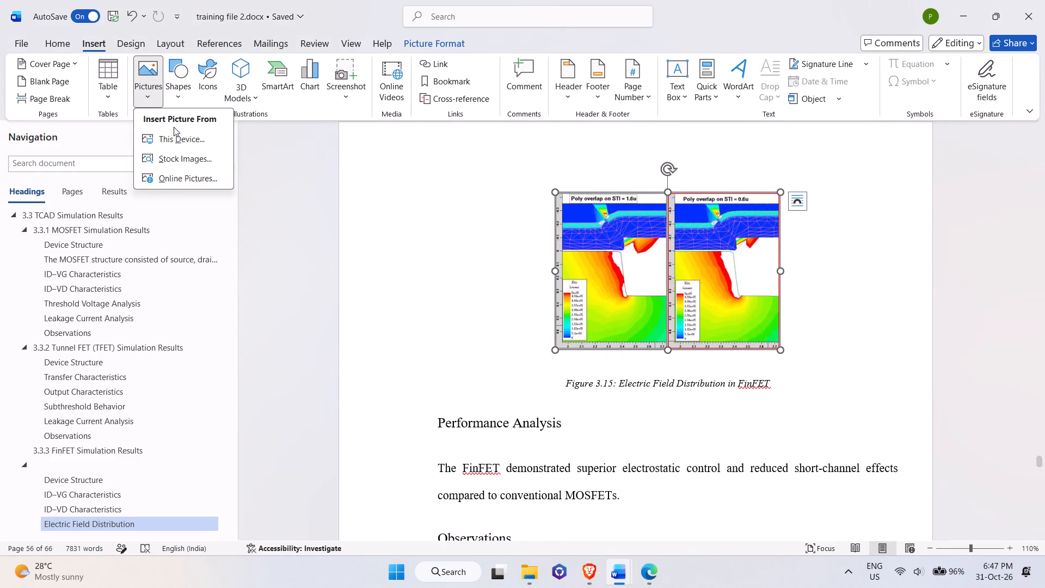
pyautogui.click(174, 135)
pyautogui.click(233, 129)
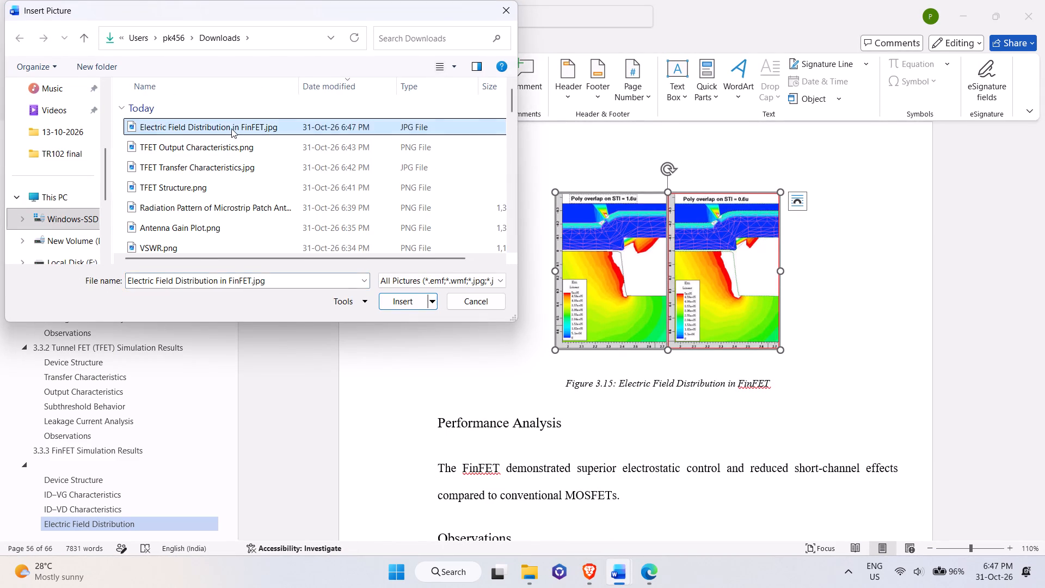
pyautogui.press('Return')
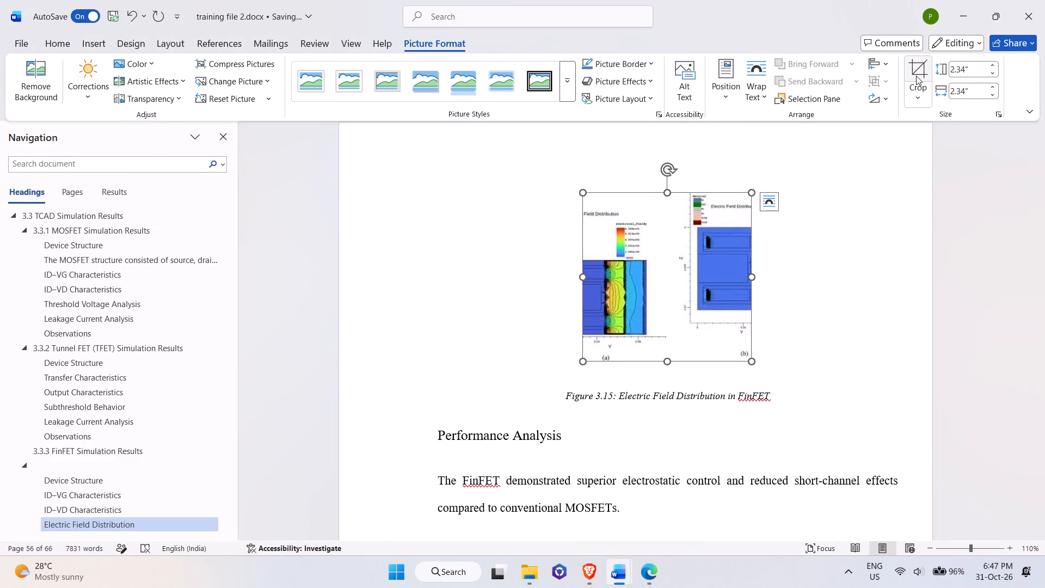
# Crop the new Figure 3.15 picture to its plot (a), without the title and letter label, about 1.85" high by 1.3" wide.
pyautogui.click(916, 76)
pyautogui.moveTo(751, 276); pyautogui.dragTo(673, 261)
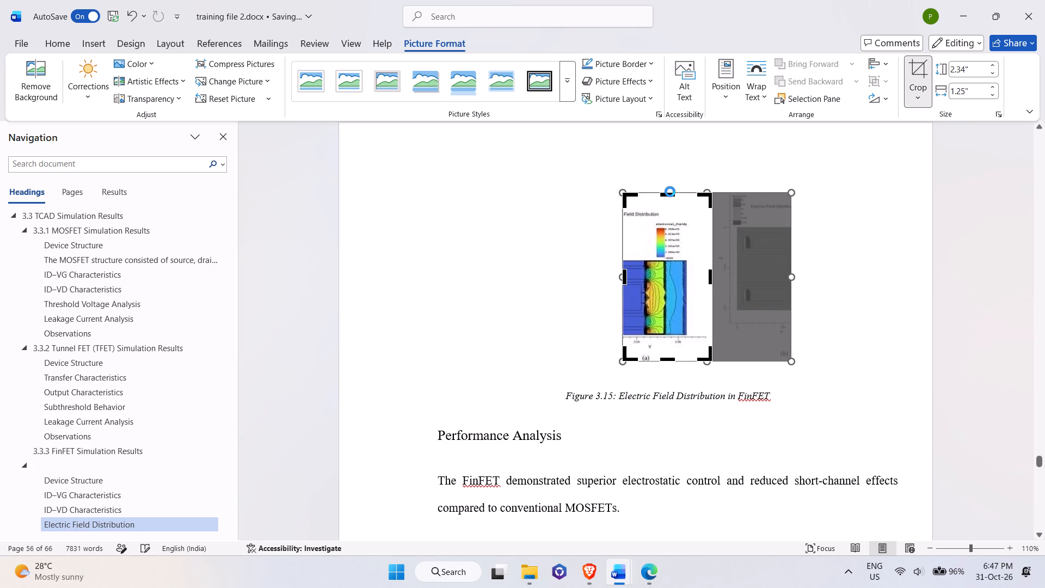
pyautogui.moveTo(711, 194); pyautogui.dragTo(716, 219)
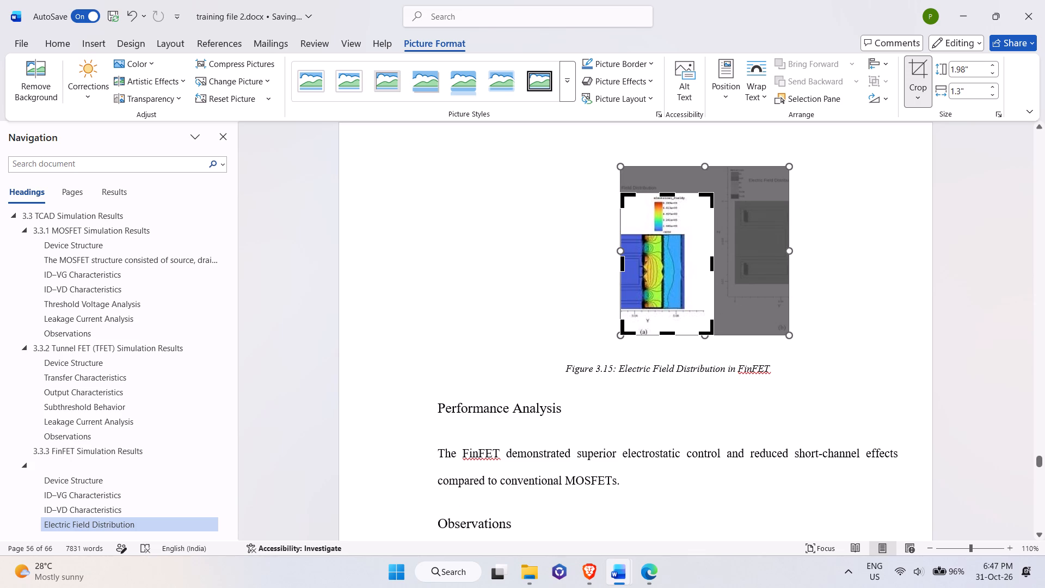
pyautogui.moveTo(666, 334); pyautogui.dragTo(667, 326)
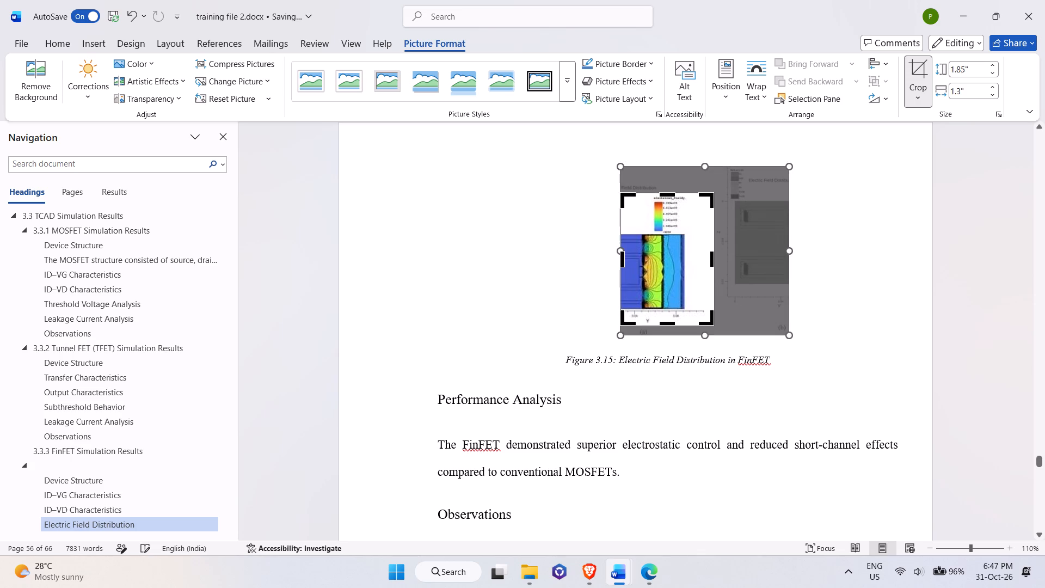
pyautogui.press('Return')
# Enlarge the cropped Figure 3.15 picture proportionally.
pyautogui.click(665, 308)
pyautogui.moveTo(715, 329); pyautogui.dragTo(758, 364)
# Apply the plain grid table style with single borders to Table 3.3 Comparison of Semiconductor Devices.
pyautogui.scroll(-6, 771, 421)
pyautogui.scroll(-3, 611, 347)
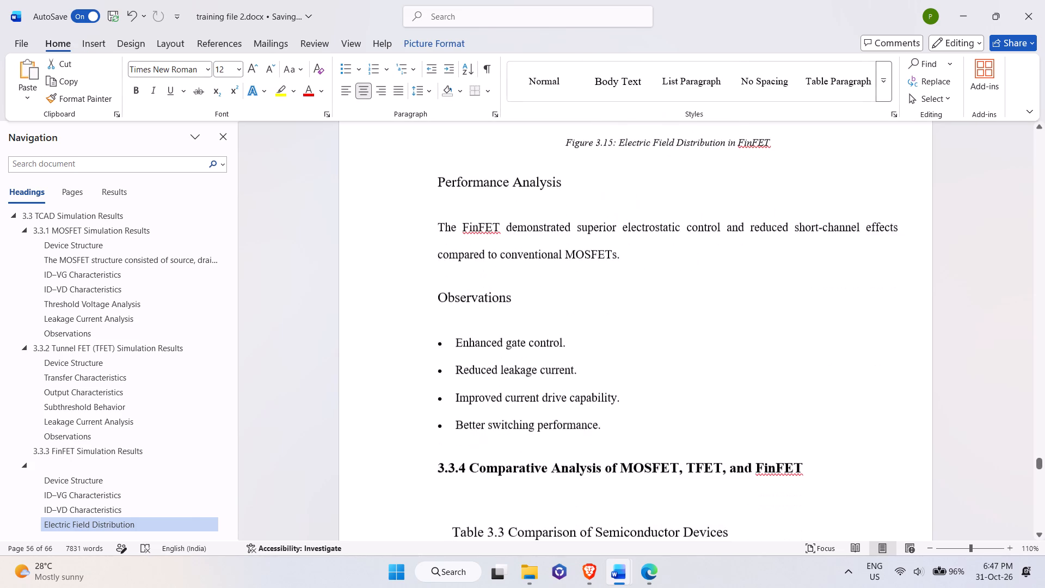
pyautogui.scroll(-7, 611, 347)
pyautogui.click(488, 272)
pyautogui.click(543, 285)
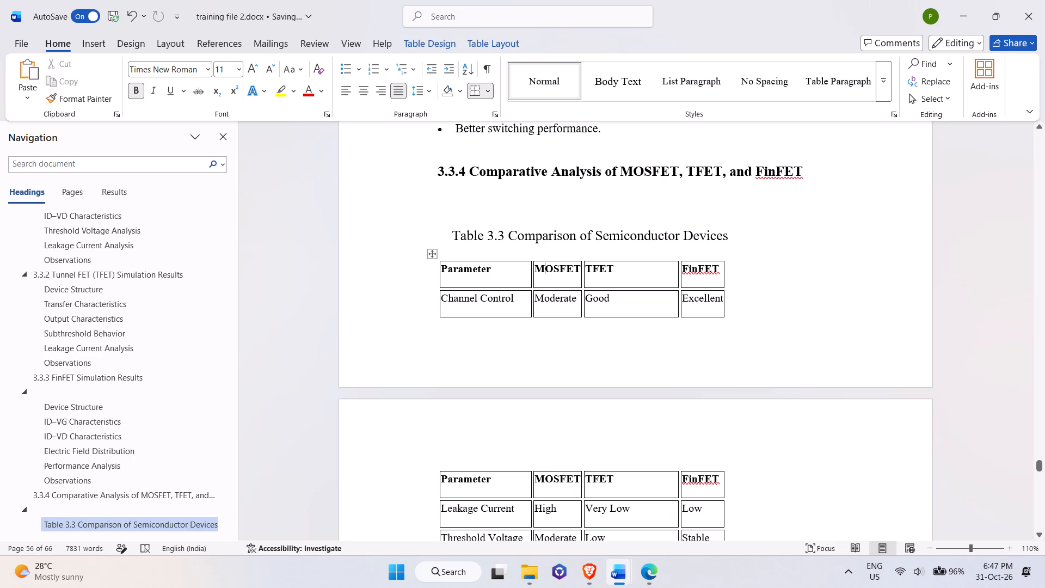
pyautogui.click(433, 50)
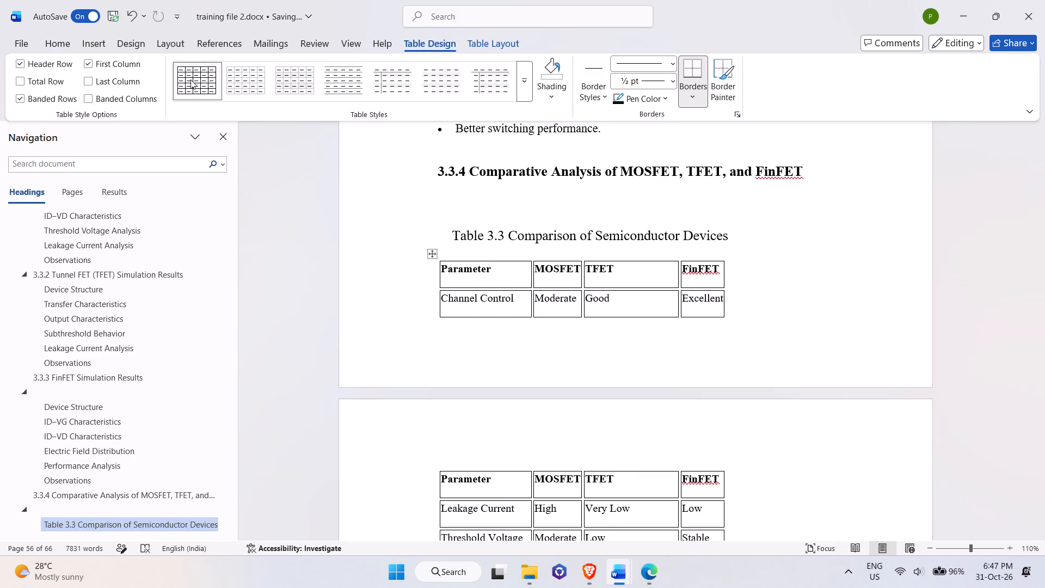
pyautogui.click(190, 79)
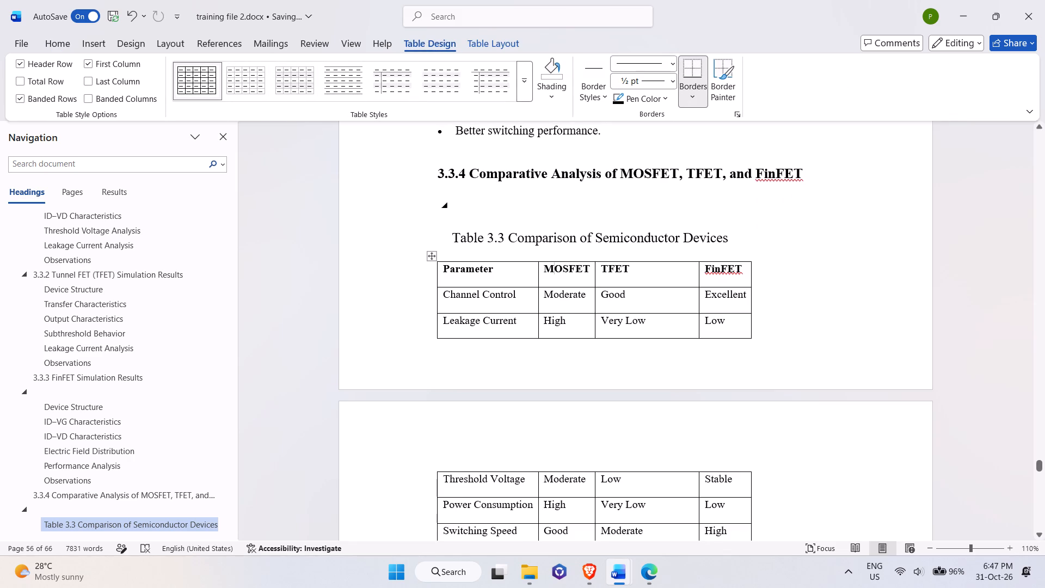
# Remove a blank line above the 3.4 Optical Communication Results heading.
pyautogui.scroll(-10, 534, 218)
pyautogui.scroll(-9, 543, 262)
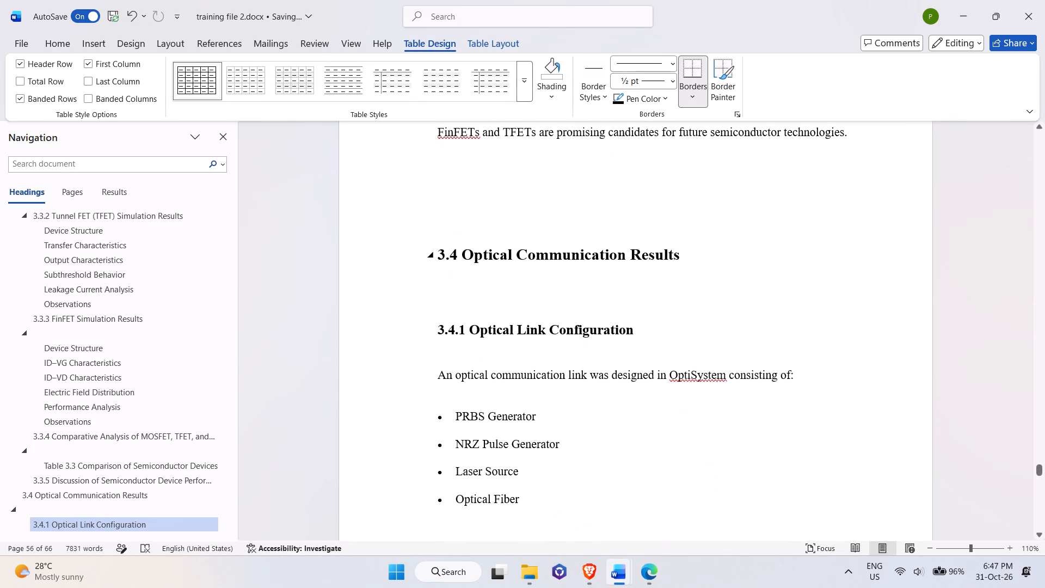
pyautogui.scroll(3, 543, 276)
pyautogui.click(447, 317)
pyautogui.press('BackSpace')
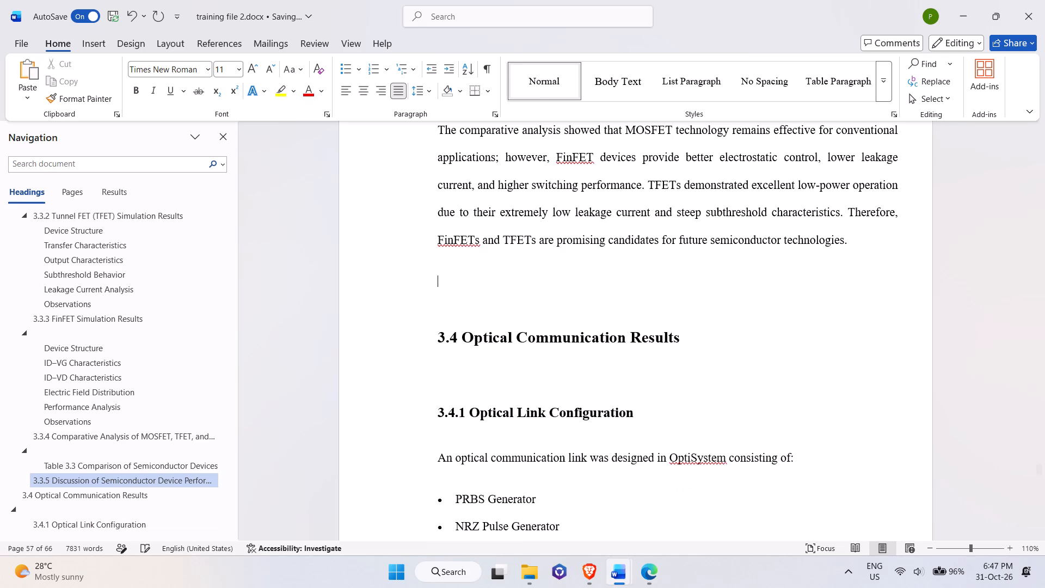
# Remove the blank lines directly above and below the 3.4 Optical Communication Results heading.
pyautogui.press('BackSpace')
pyautogui.press('Down')
pyautogui.press('Down')
pyautogui.press('Down')
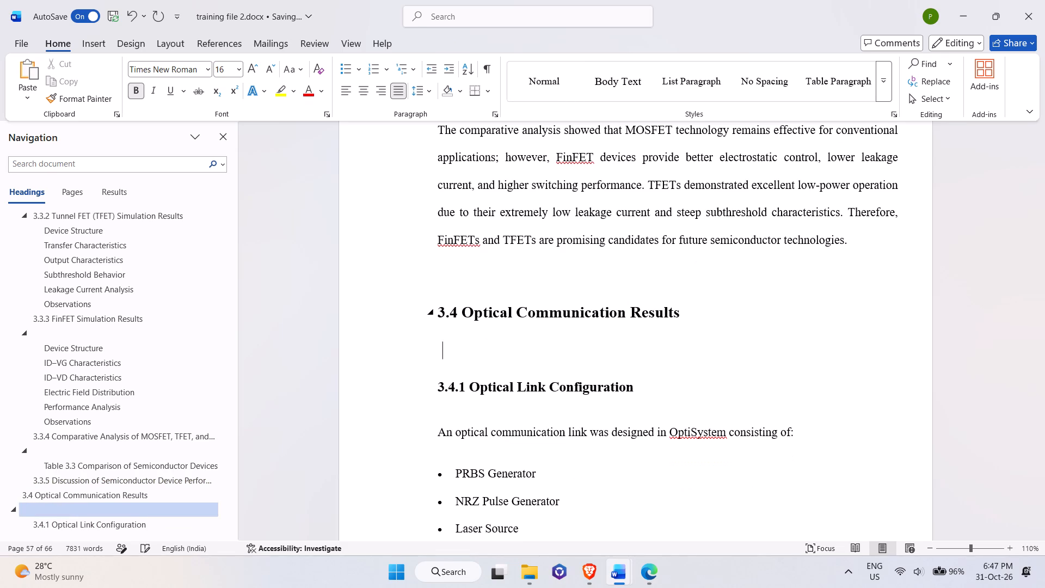
pyautogui.press('BackSpace')
pyautogui.press('Up')
pyautogui.press('Down')
pyautogui.press('Down')
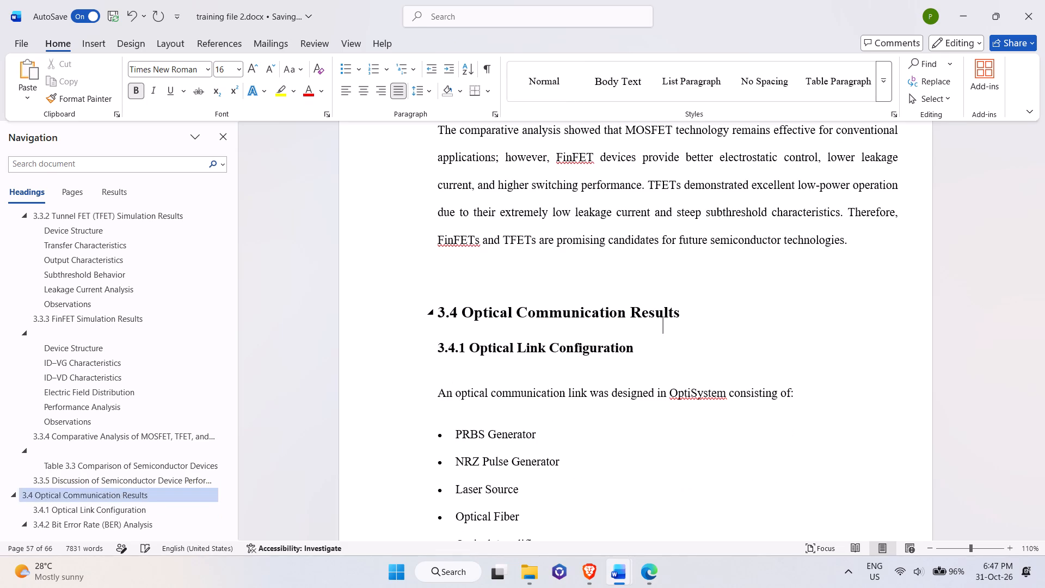
pyautogui.press('Down')
pyautogui.click(475, 285)
pyautogui.press('BackSpace')
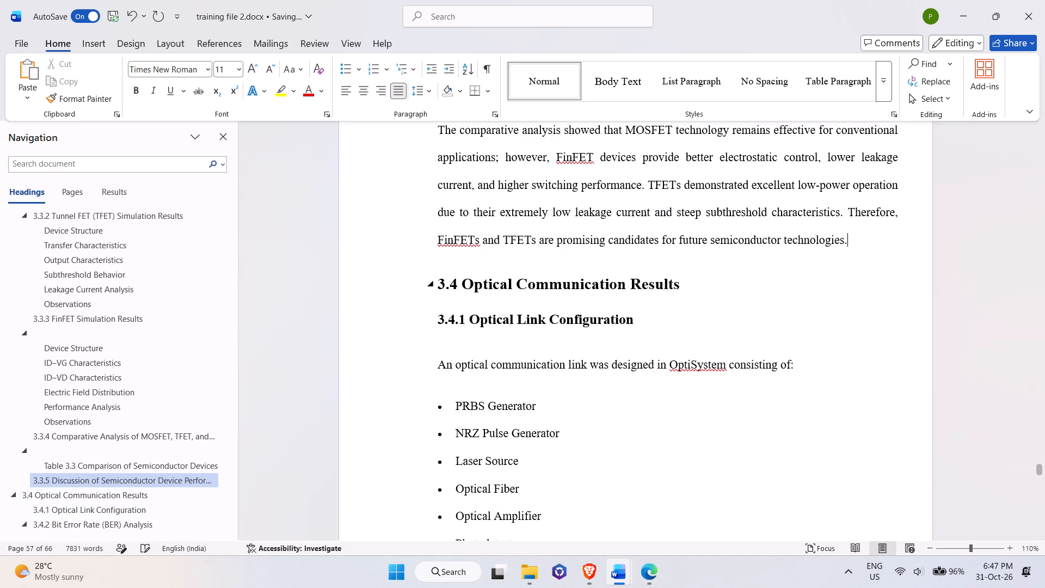
# Insert the Optical Communication Link in OptiSystem picture from Downloads on a new centered line above the Figure 3.16 caption.
pyautogui.scroll(-12, 483, 300)
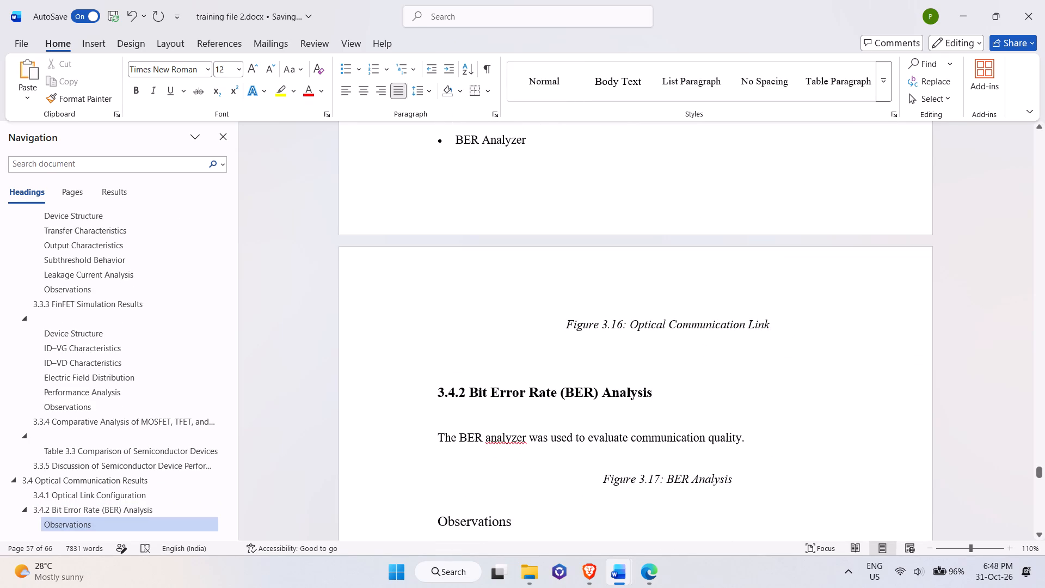
pyautogui.click(556, 320)
pyautogui.press('Return')
pyautogui.press('Up')
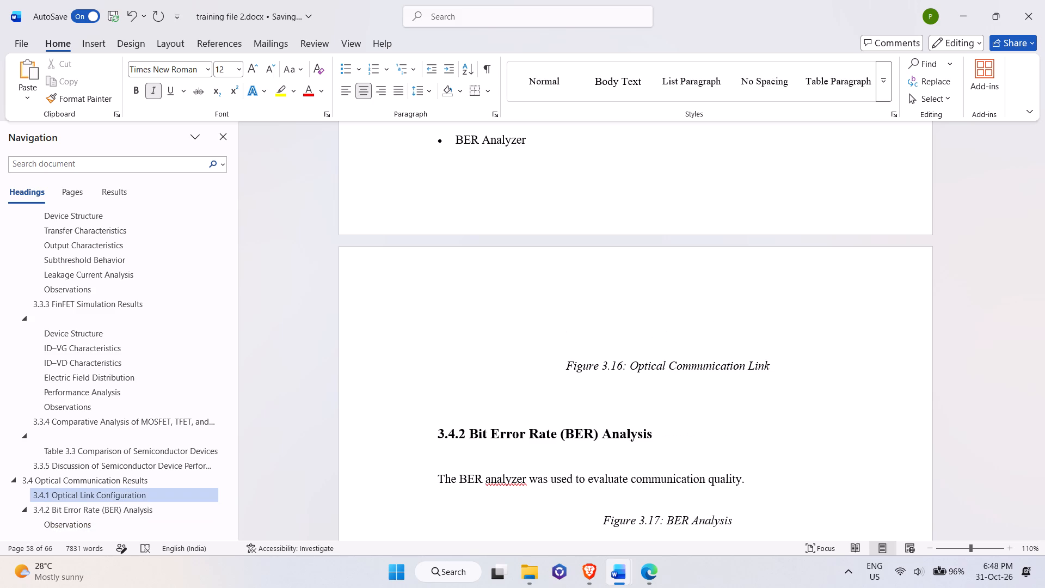
pyautogui.click(72, 48)
pyautogui.click(107, 60)
pyautogui.click(108, 39)
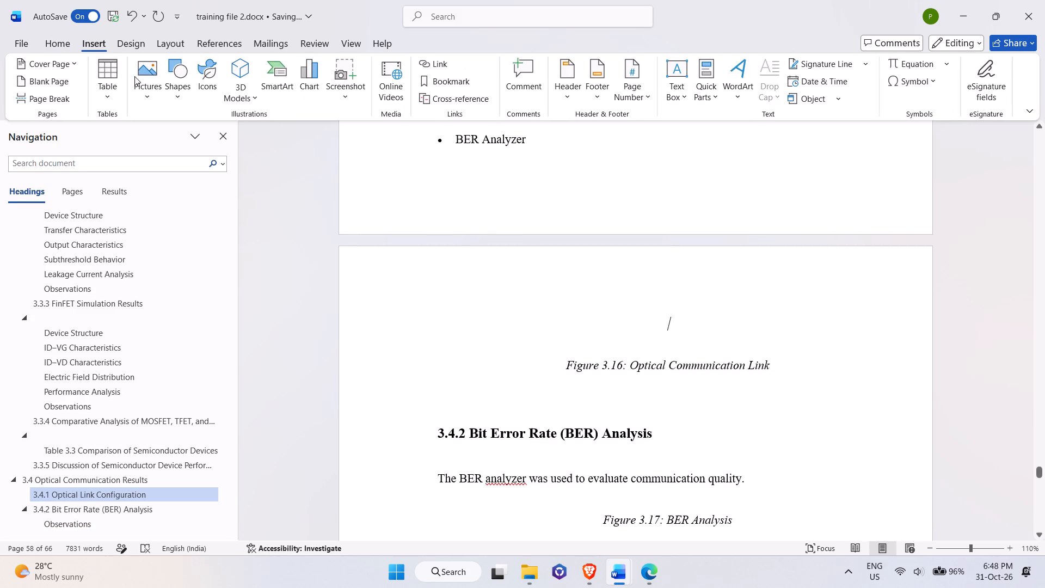
pyautogui.click(138, 81)
pyautogui.click(173, 130)
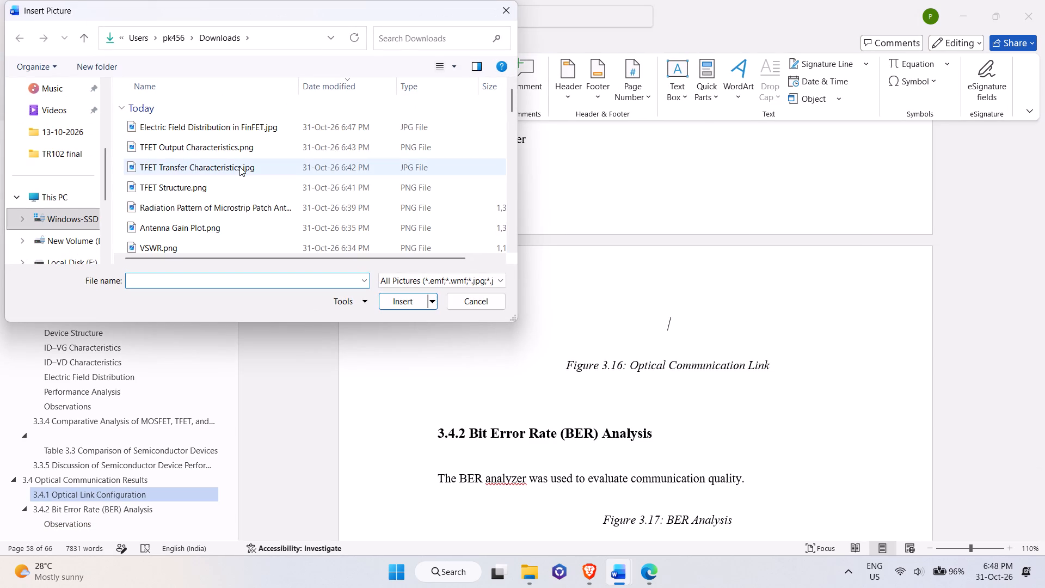
pyautogui.scroll(-2, 239, 183)
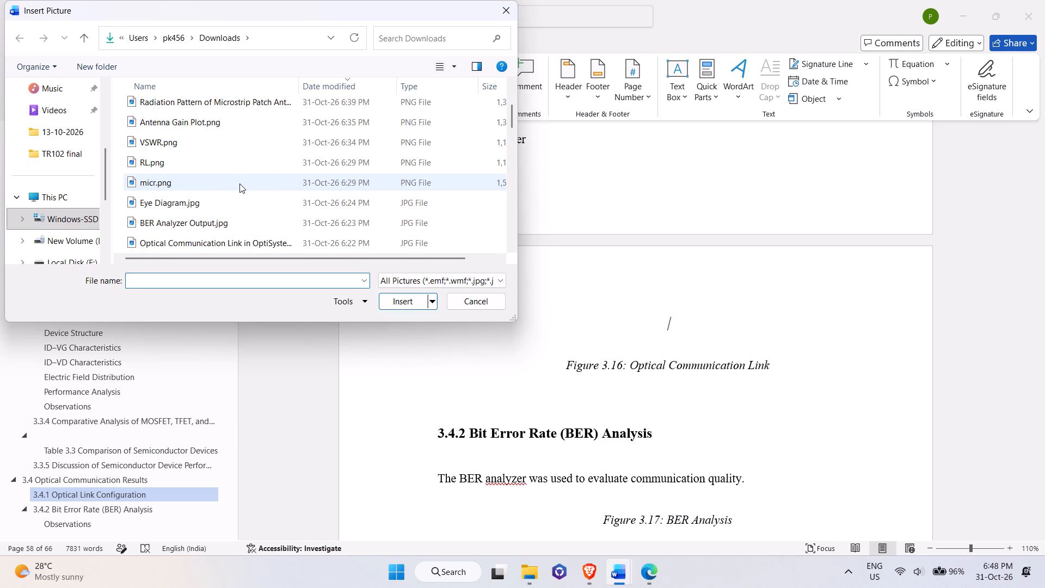
pyautogui.click(234, 237)
pyautogui.press('Return')
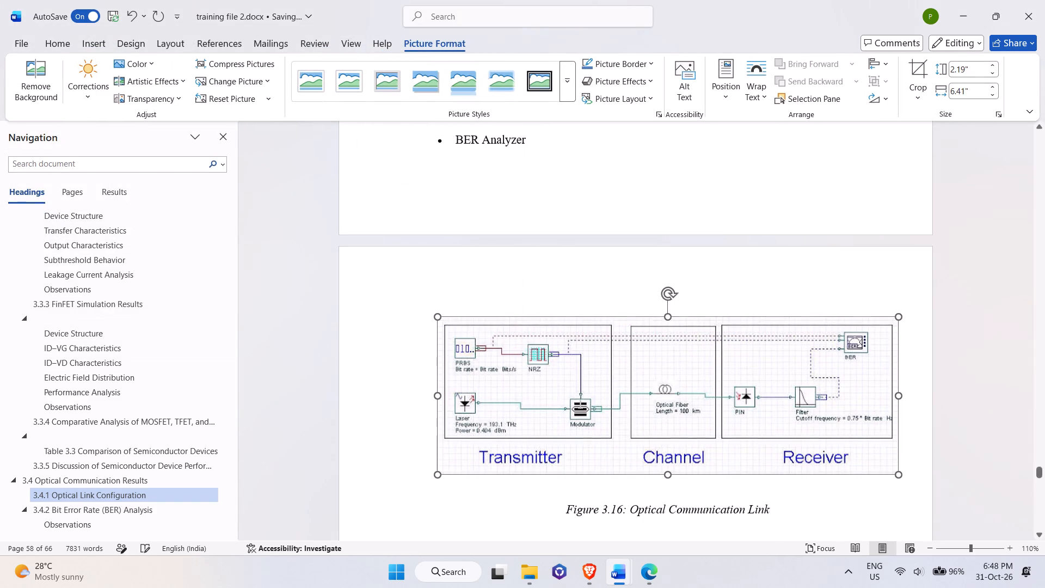
# Add a centered blank line between the BER analyzer sentence and the Figure 3.17 caption.
pyautogui.scroll(-10, 740, 429)
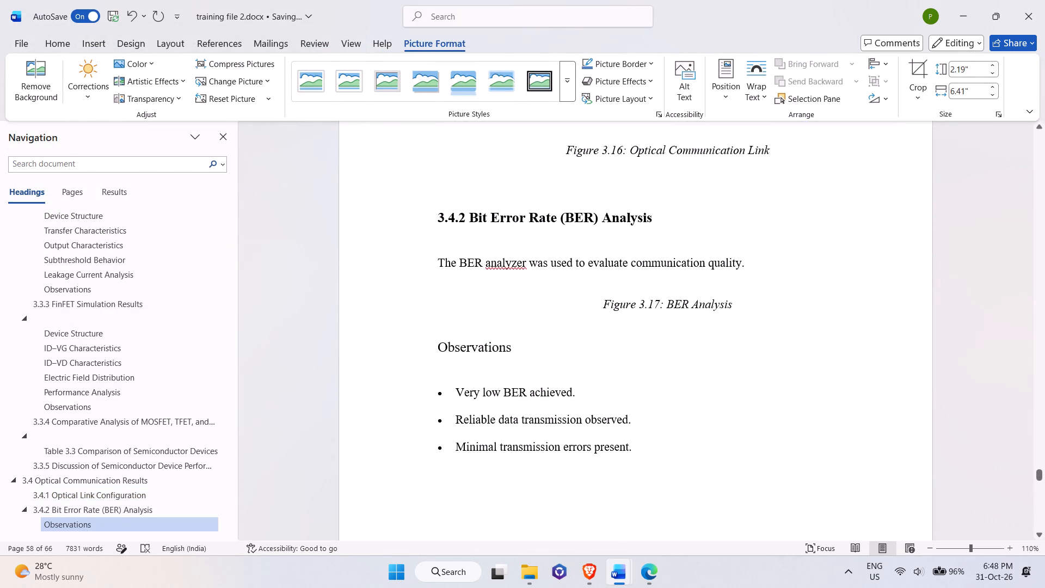
pyautogui.click(763, 260)
pyautogui.press('Return')
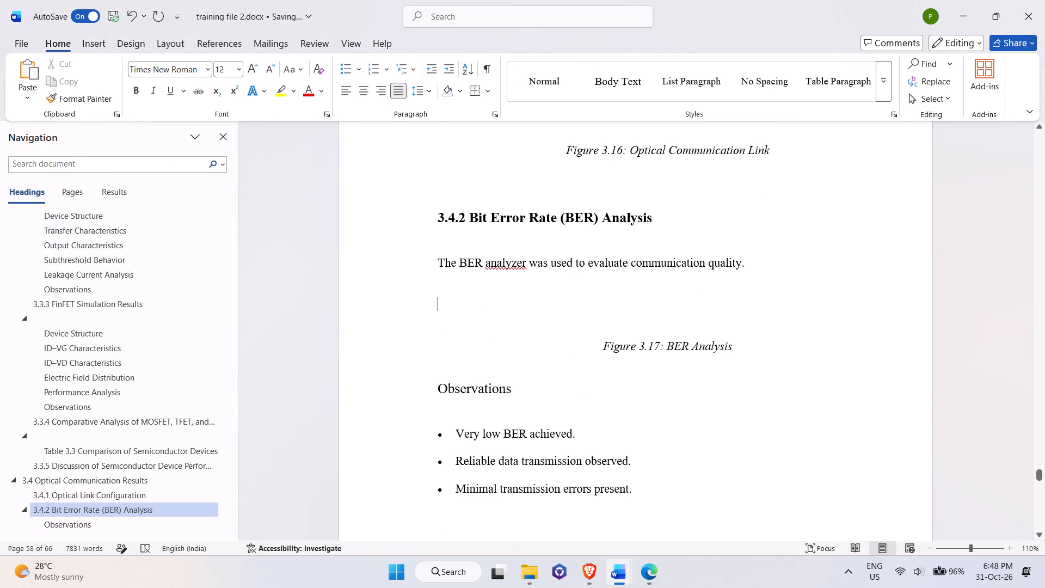
pyautogui.hotkey('ctrl', 'e')
# Reduce the Figure 3.16 Optical Communication Link and Figure 3.17 BER Analysis captions to font size 10.
pyautogui.moveTo(567, 146); pyautogui.dragTo(767, 160)
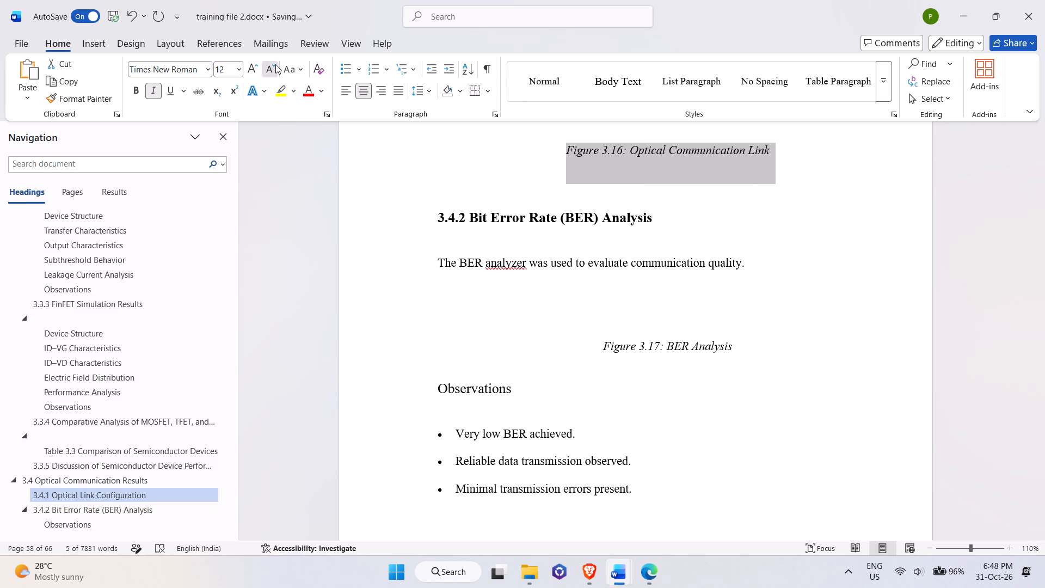
pyautogui.doubleClick(275, 64)
pyautogui.click(639, 312)
pyautogui.moveTo(598, 341); pyautogui.dragTo(756, 342)
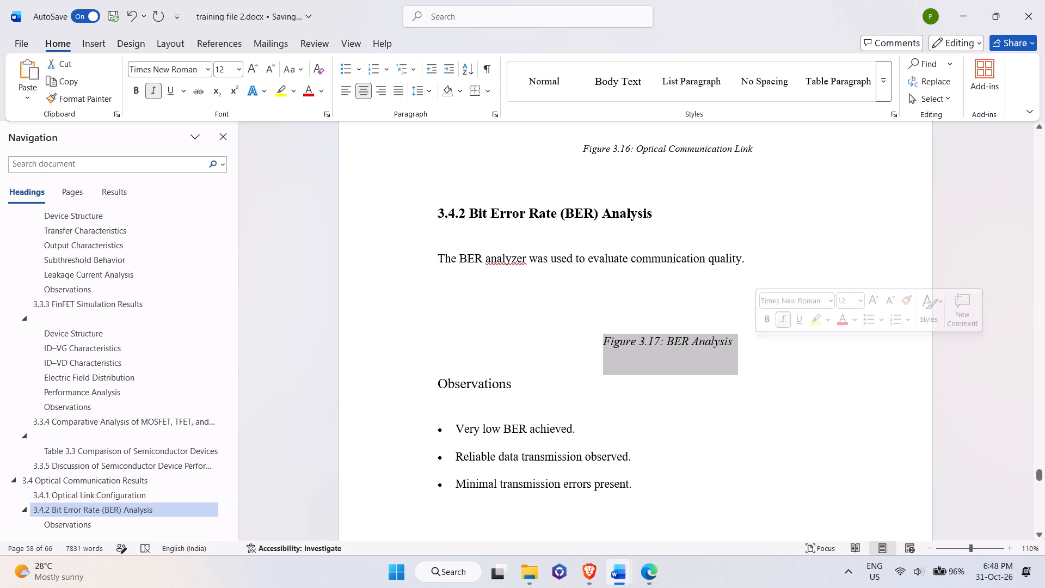
pyautogui.click(256, 69)
pyautogui.doubleClick(266, 75)
pyautogui.click(266, 75)
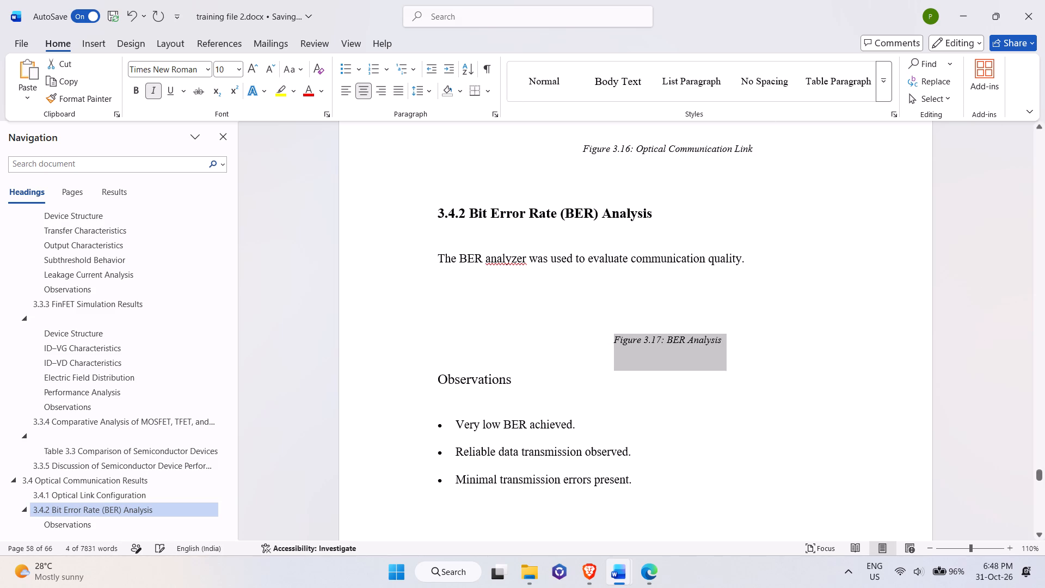
# Insert the picture BER Analyzer Output.jpg on the centered blank line above the Figure 3.17 caption.
pyautogui.click(615, 313)
pyautogui.click(83, 44)
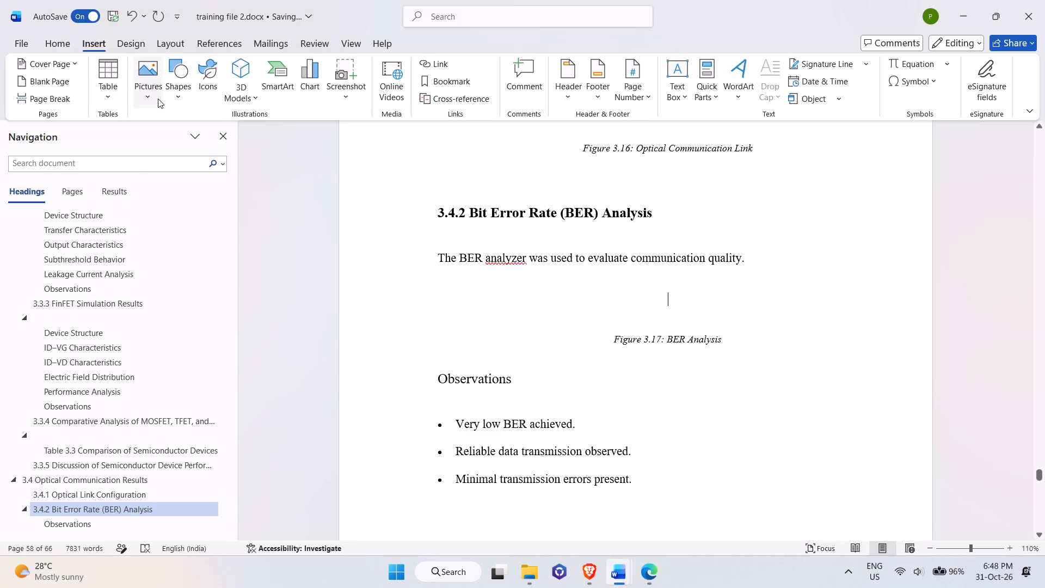
pyautogui.click(158, 99)
pyautogui.click(174, 131)
pyautogui.scroll(-1, 217, 167)
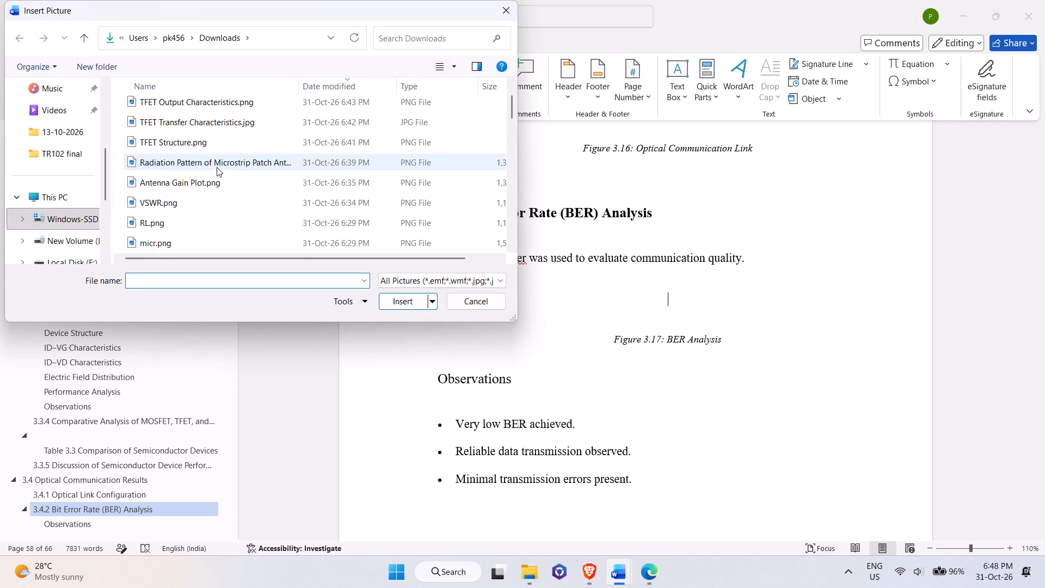
pyautogui.scroll(-1, 217, 167)
pyautogui.click(204, 221)
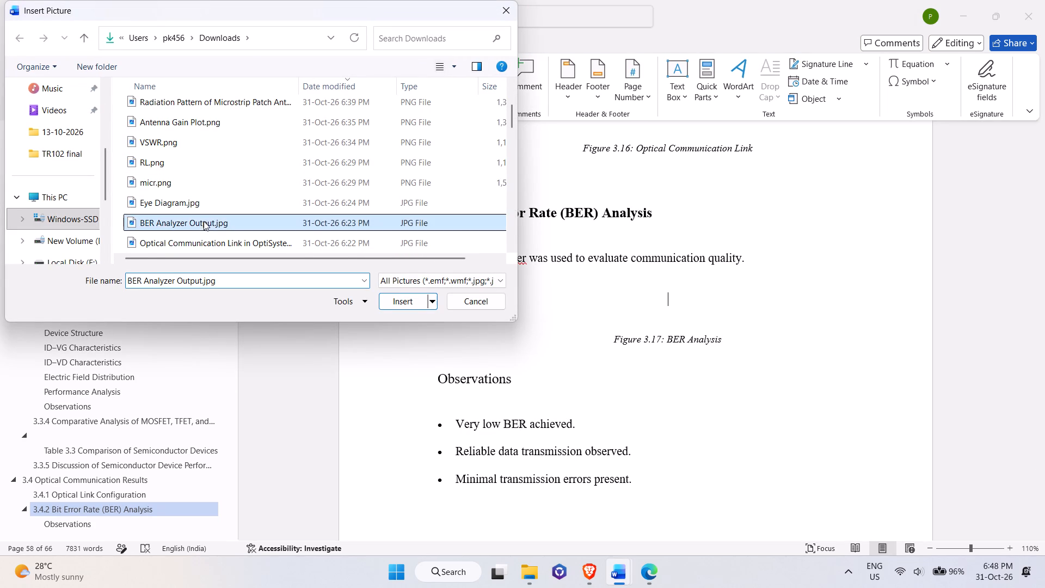
pyautogui.press('Return')
# Shrink the Figure 3.17 BER analyzer picture proportionally to about 2.48" high by 3.44" wide.
pyautogui.scroll(-1, 840, 448)
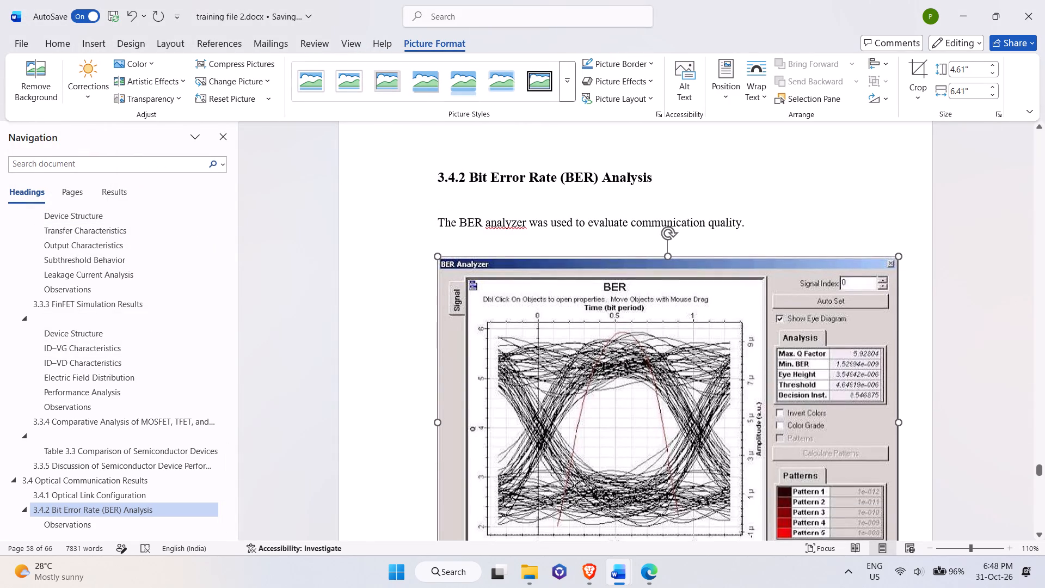
pyautogui.scroll(-2, 841, 450)
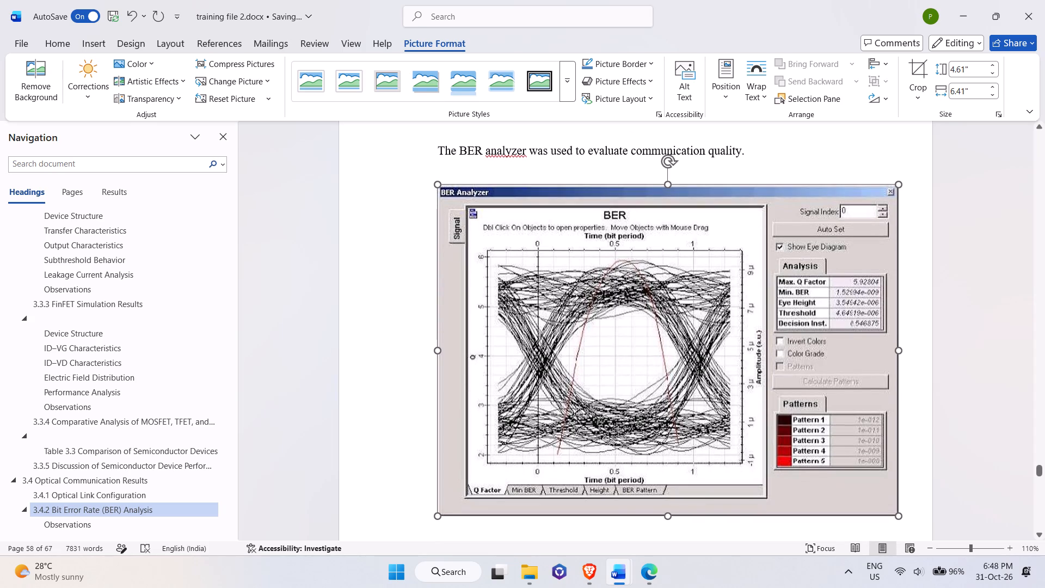
pyautogui.scroll(-3, 863, 475)
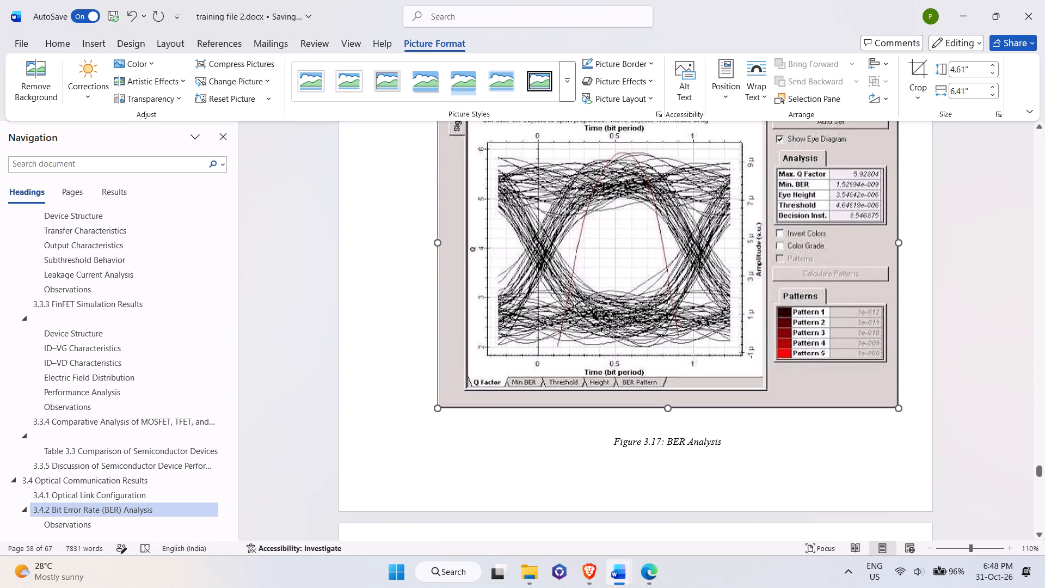
pyautogui.moveTo(897, 408); pyautogui.dragTo(740, 299)
pyautogui.scroll(3, 745, 303)
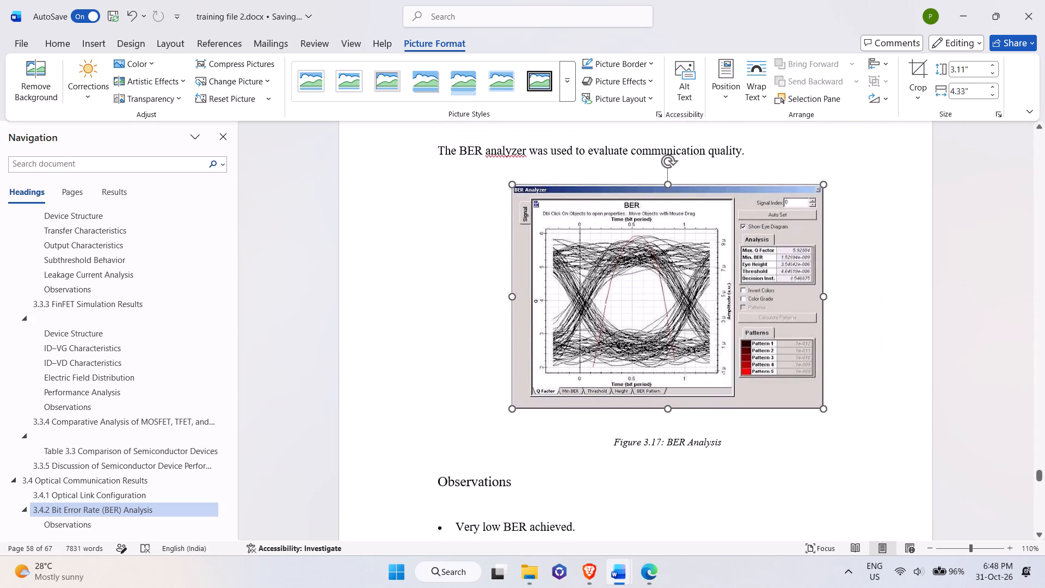
pyautogui.moveTo(823, 413); pyautogui.dragTo(761, 365)
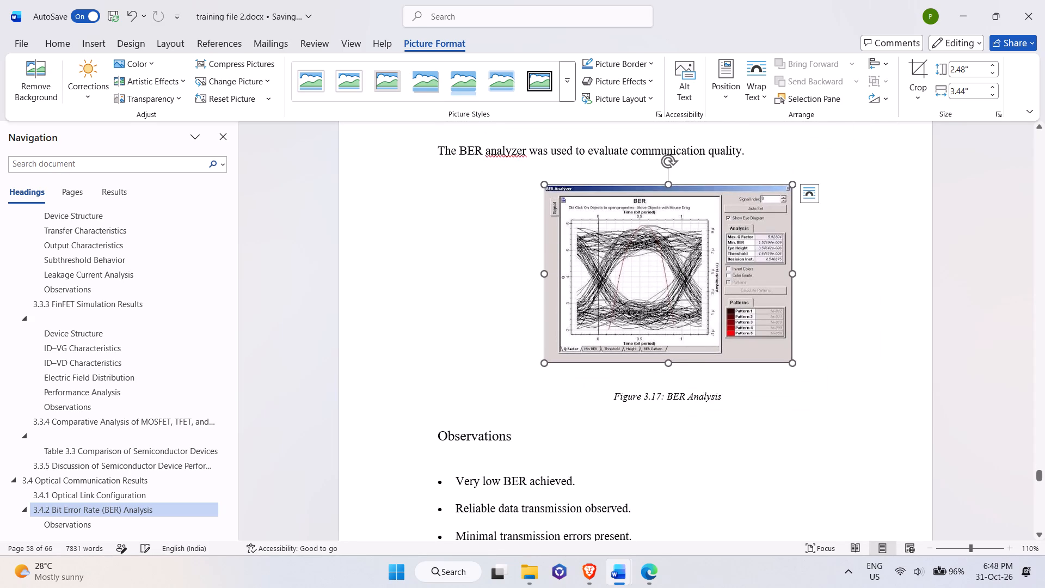
# Remove the blank lines above the 3.4.3 Signal-to-Noise Ratio (SNR) Analysis heading.
pyautogui.scroll(-17, 658, 402)
pyautogui.scroll(4, 656, 403)
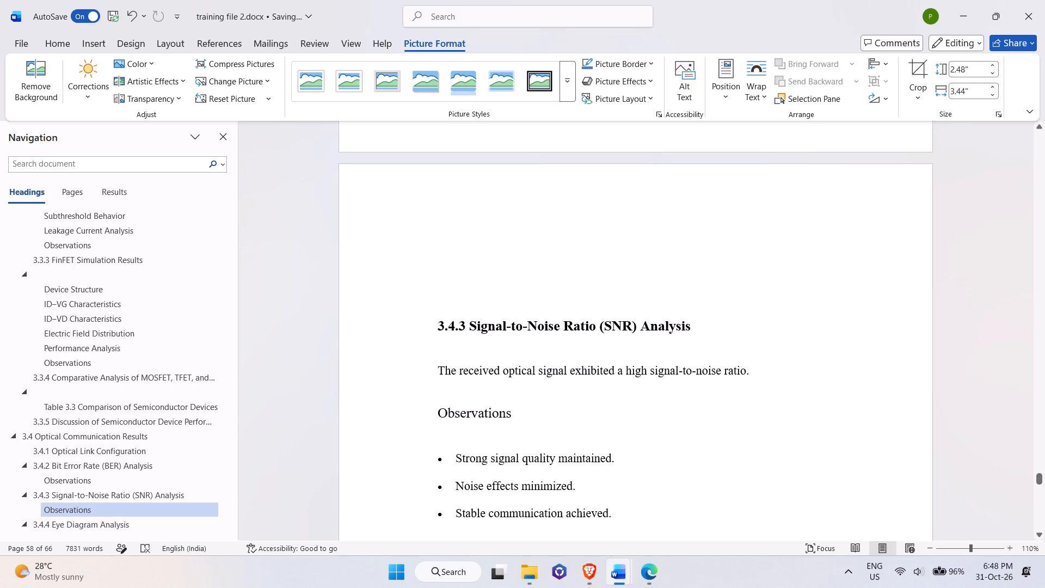
pyautogui.click(433, 303)
pyautogui.press('BackSpace')
pyautogui.press('BackSpace')
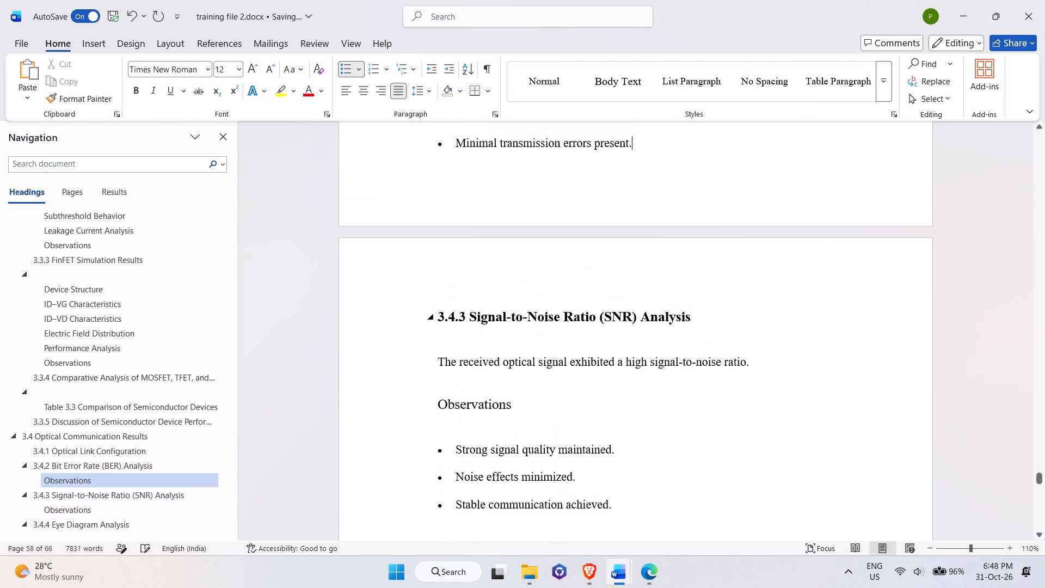
# Insert the picture Eye Diagram.jpg on a new centered line above the Figure 3.18 caption.
pyautogui.scroll(-8, 519, 379)
pyautogui.click(673, 348)
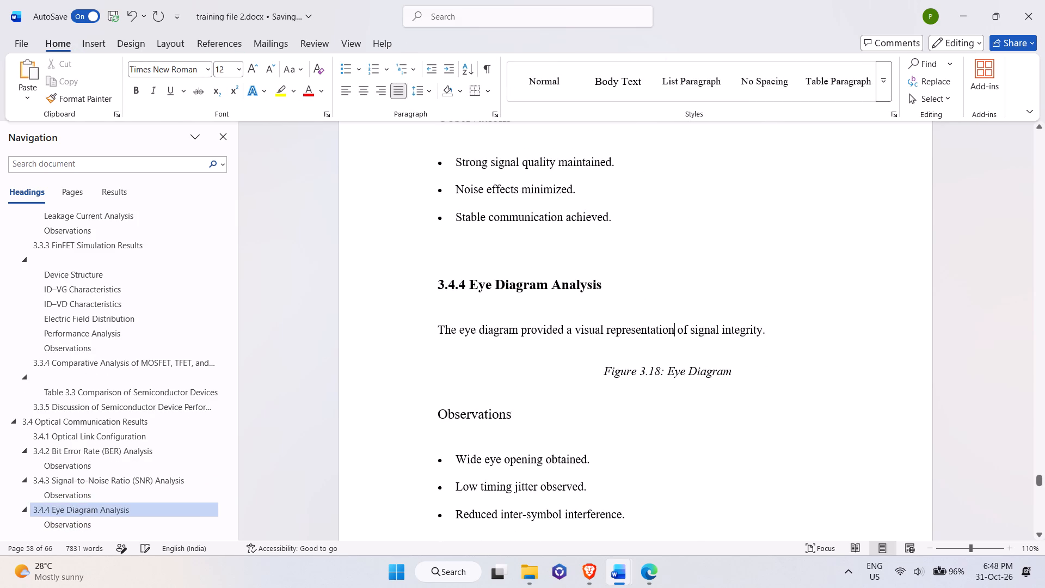
pyautogui.click(832, 323)
pyautogui.press('Return')
pyautogui.scroll(12, 827, 322)
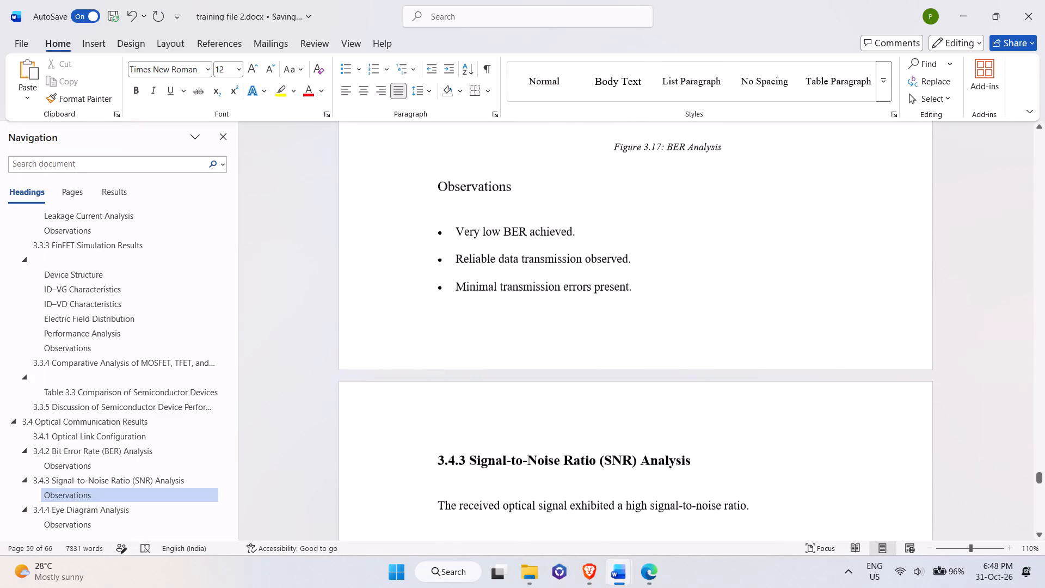
pyautogui.scroll(-12, 826, 323)
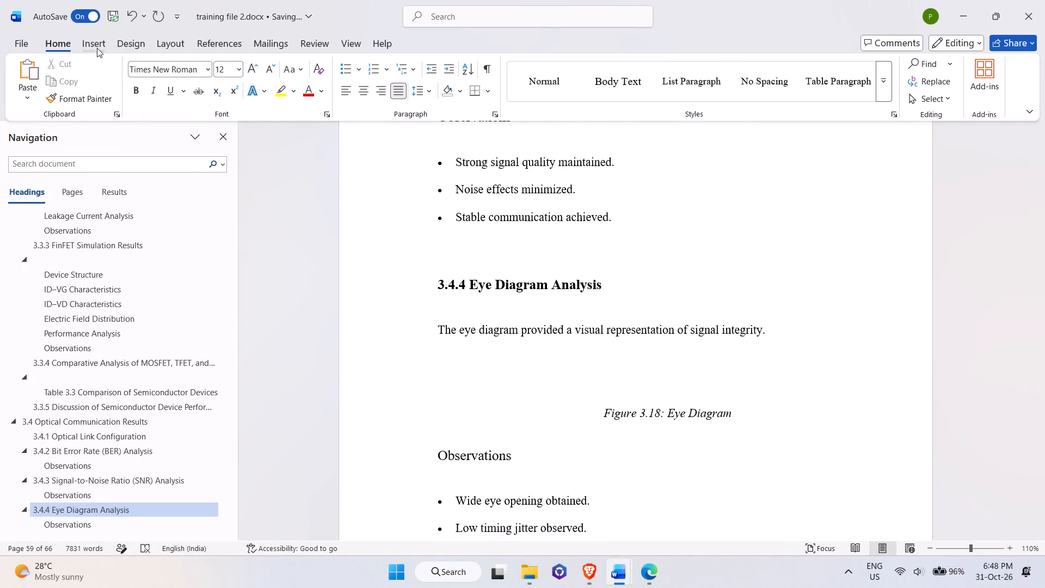
pyautogui.click(99, 47)
pyautogui.hotkey('ctrl', 'e')
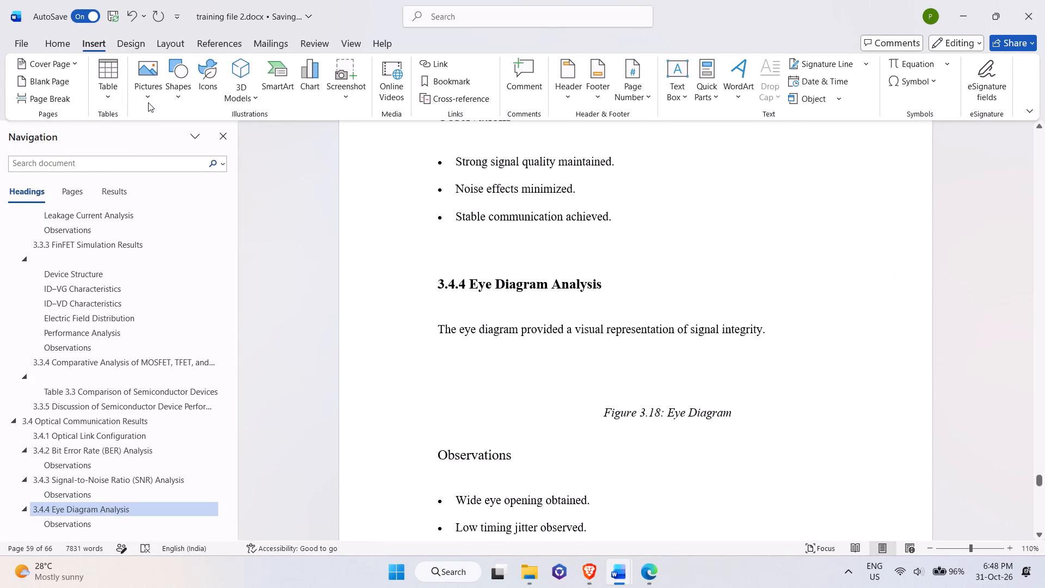
pyautogui.click(149, 102)
pyautogui.click(190, 144)
pyautogui.scroll(-1, 303, 225)
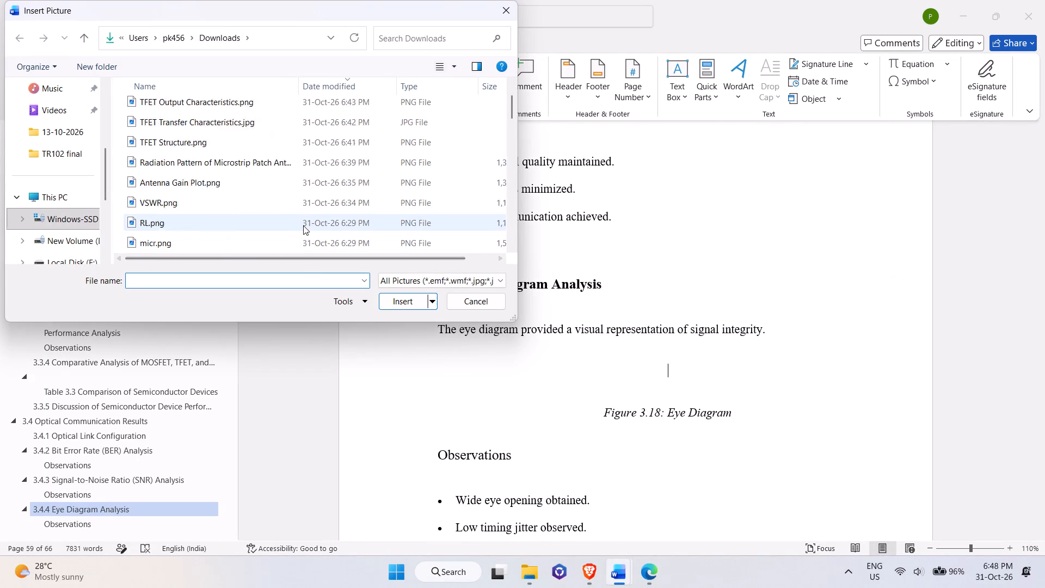
pyautogui.scroll(-1, 303, 225)
pyautogui.click(226, 198)
pyautogui.press('Return')
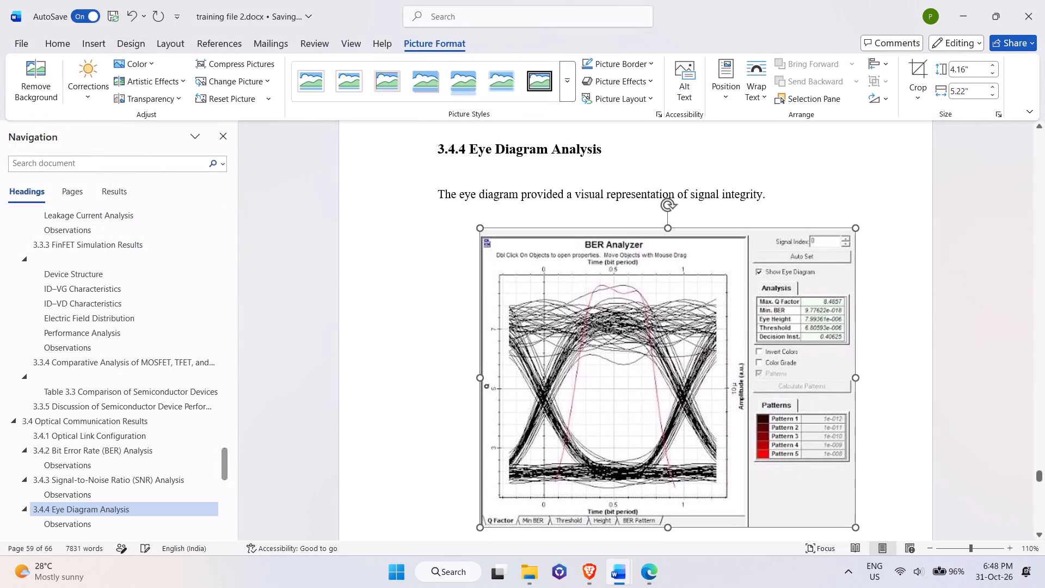
# Shrink the Figure 3.18 eye diagram picture proportionally to about the width of the Figure 3.17 picture.
pyautogui.scroll(-3, 727, 359)
pyautogui.moveTo(857, 424); pyautogui.dragTo(698, 318)
# Reduce the Figure 3.18 Eye Diagram caption to font size 10 and save the document.
pyautogui.moveTo(738, 360); pyautogui.dragTo(575, 349)
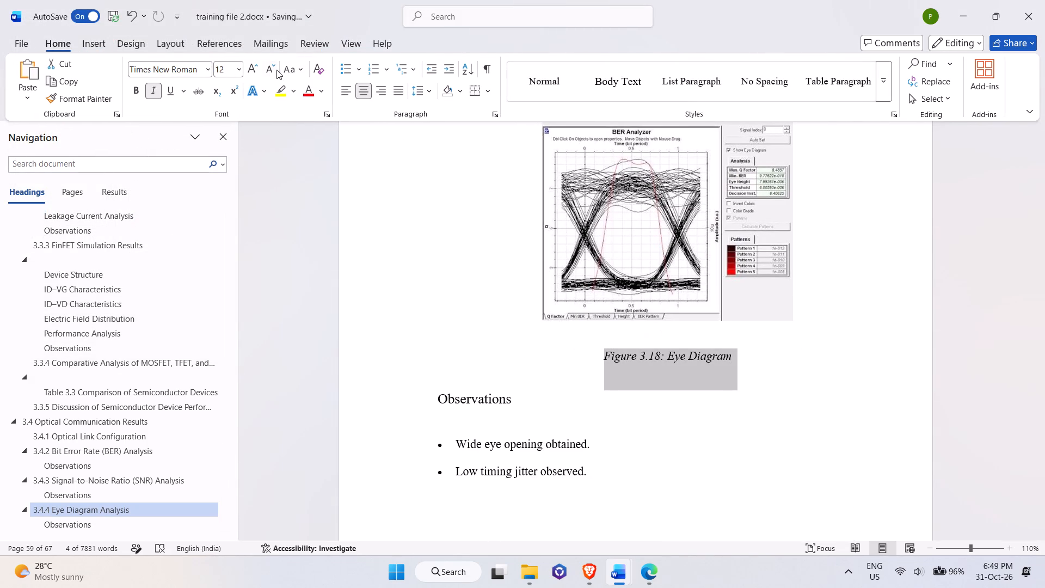
pyautogui.doubleClick(275, 69)
pyautogui.hotkey('ctrl', 's')
# Remove the blank lines above the 3.4.7 Discussion of Optical Communication Performance heading.
pyautogui.scroll(-1, 581, 249)
pyautogui.scroll(2, 647, 256)
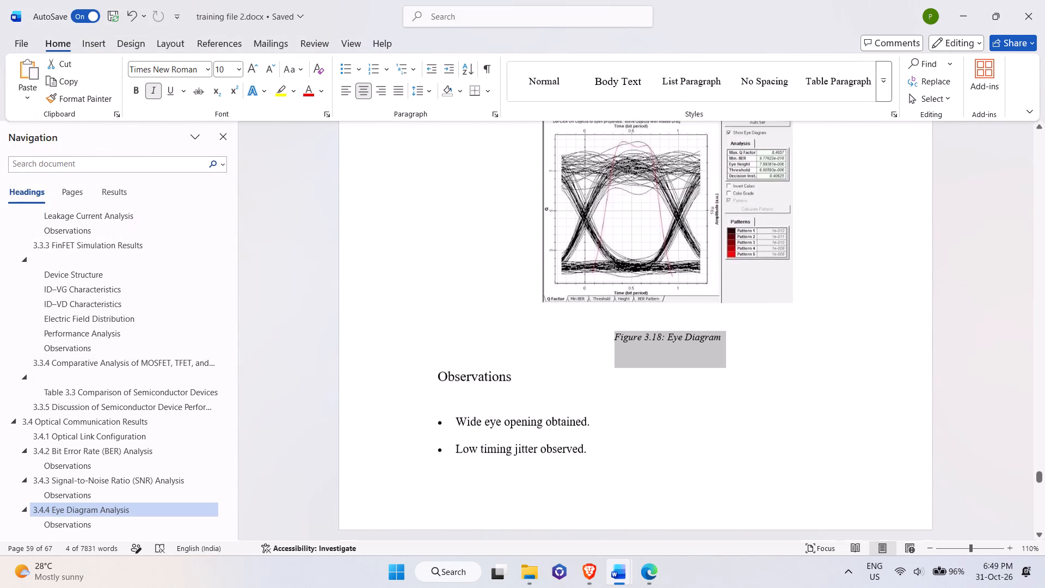
pyautogui.scroll(1, 647, 256)
pyautogui.scroll(-14, 690, 291)
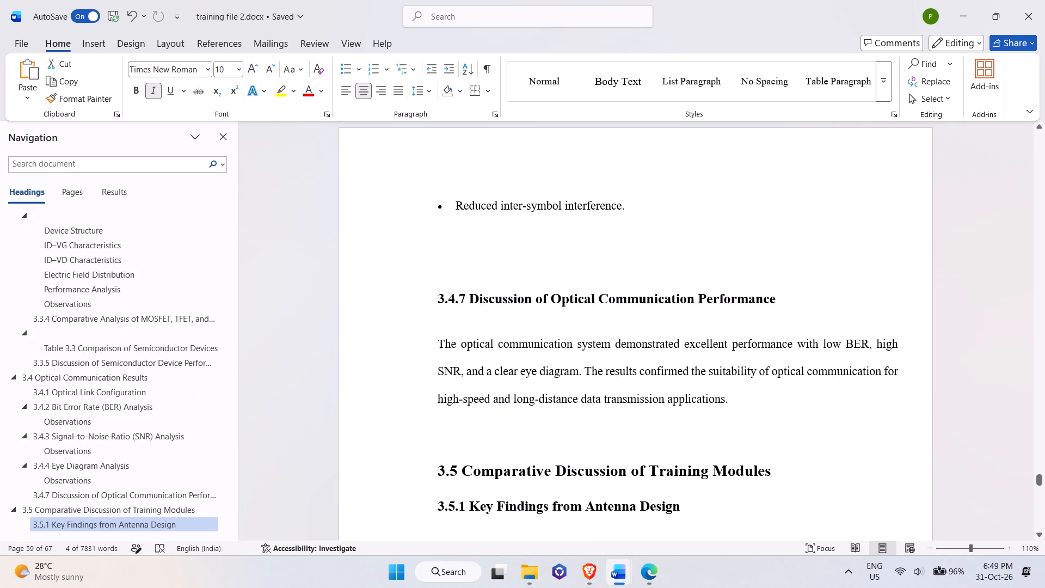
pyautogui.click(474, 265)
pyautogui.press('BackSpace')
pyautogui.press('Down')
pyautogui.press('BackSpace')
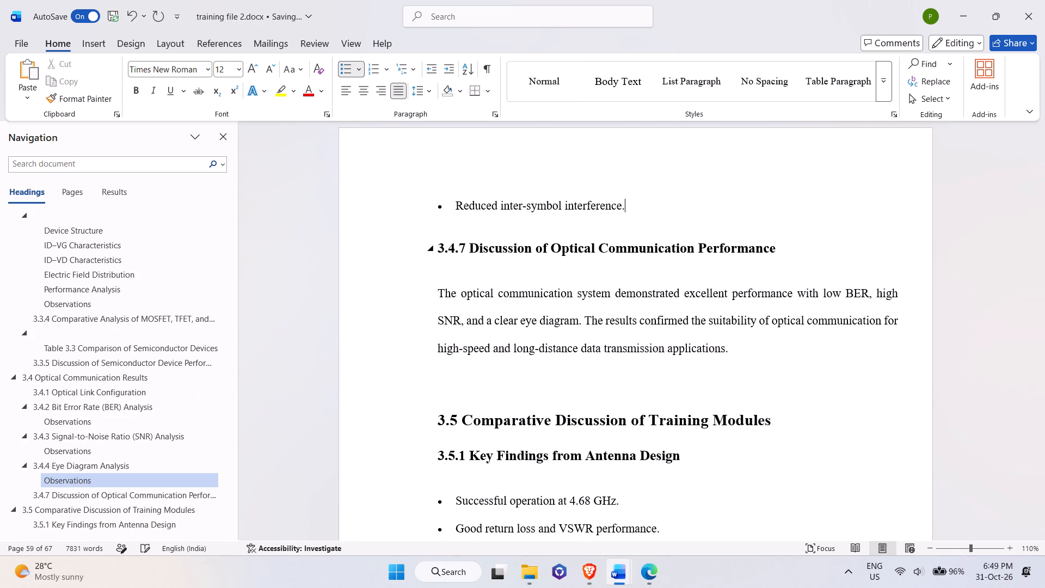
# Remove the blank line above the 3.5 Comparative Discussion of Training Modules heading.
pyautogui.scroll(-1, 519, 329)
pyautogui.click(481, 354)
pyautogui.press('BackSpace')
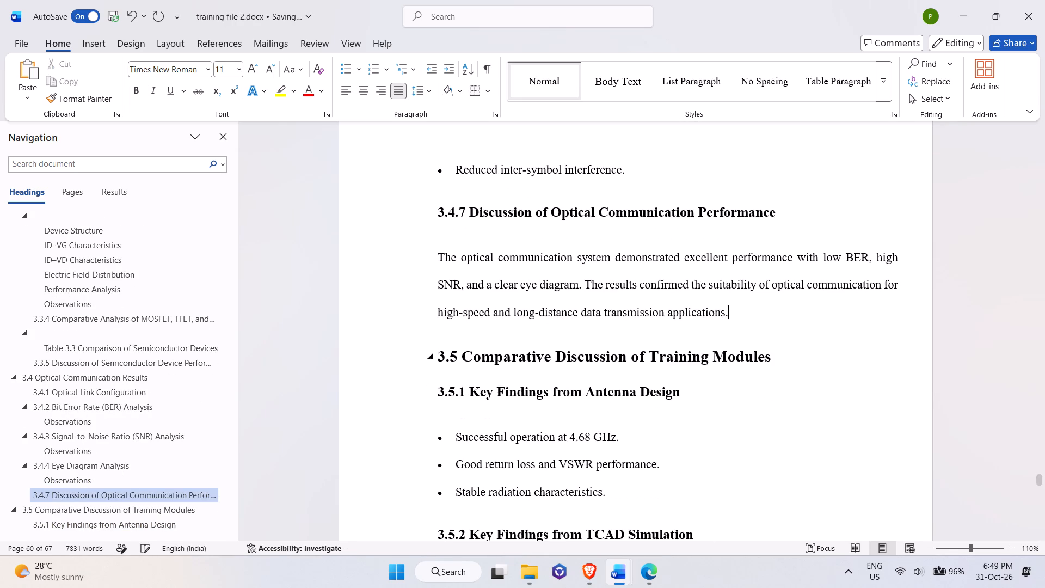
# Remove the blank lines directly above the CHAPTER 4 title at the top of its page.
pyautogui.scroll(-20, 482, 353)
pyautogui.scroll(-2, 482, 353)
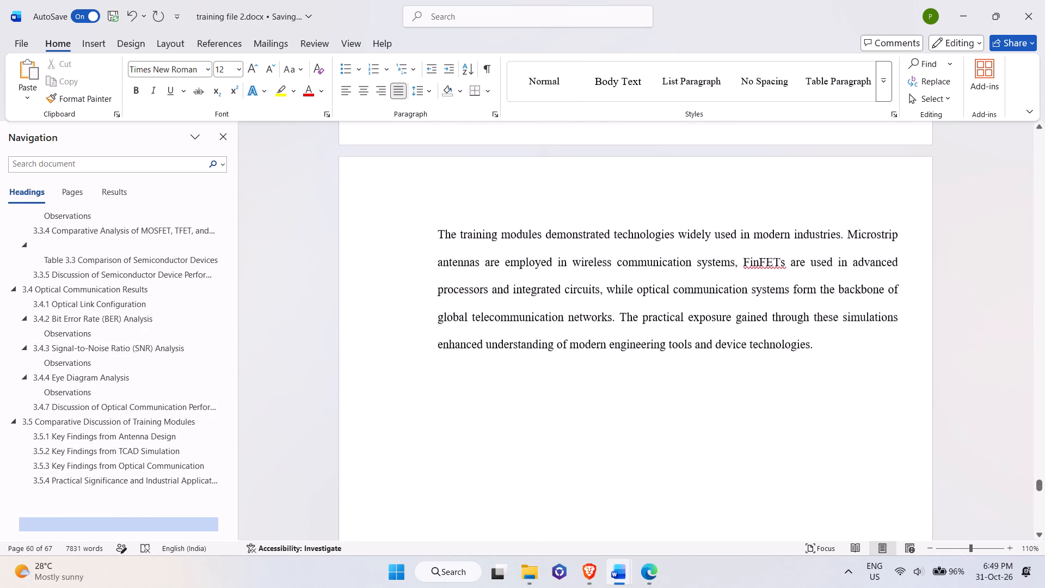
pyautogui.scroll(5, 484, 353)
pyautogui.scroll(-17, 488, 347)
pyautogui.scroll(-7, 488, 347)
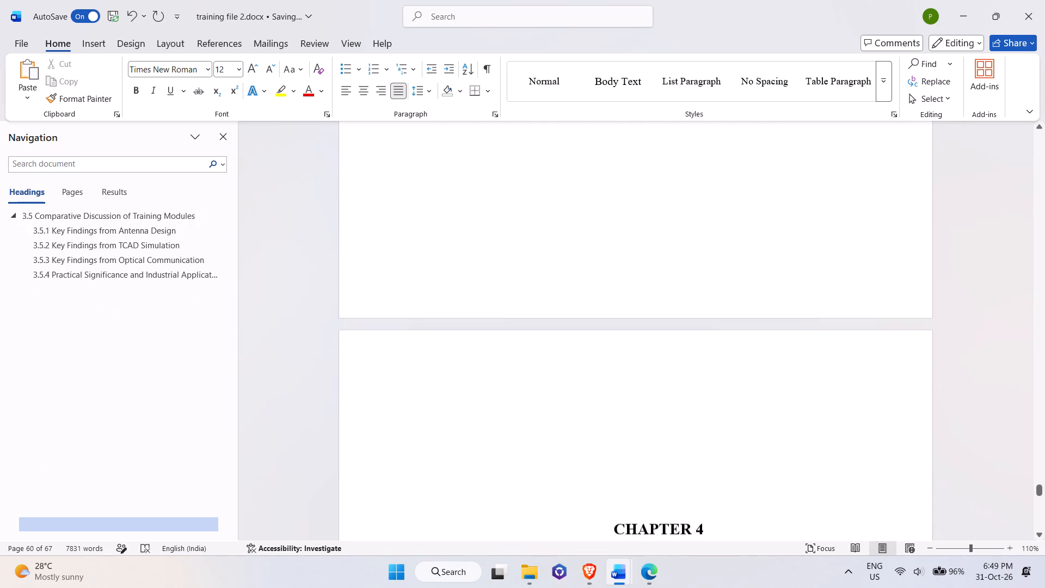
pyautogui.scroll(-5, 488, 347)
pyautogui.click(530, 324)
pyautogui.press('BackSpace')
pyautogui.press('BackSpace')
pyautogui.press('BackSpace')
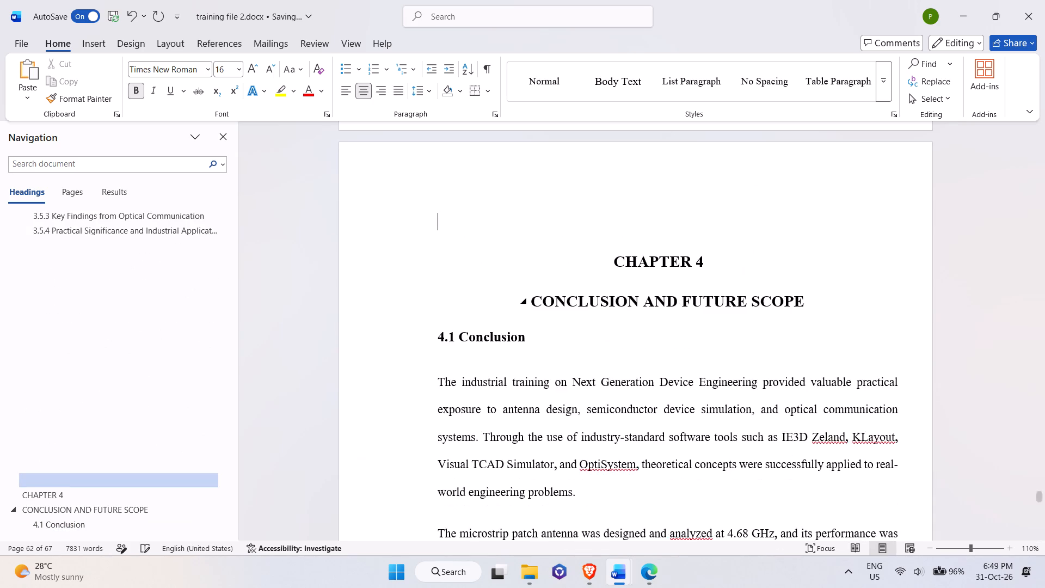
pyautogui.press('BackSpace')
# Review the layout and spacing of the Conclusion, Future Scope and References pages through to the end of the document.
pyautogui.scroll(-11, 595, 430)
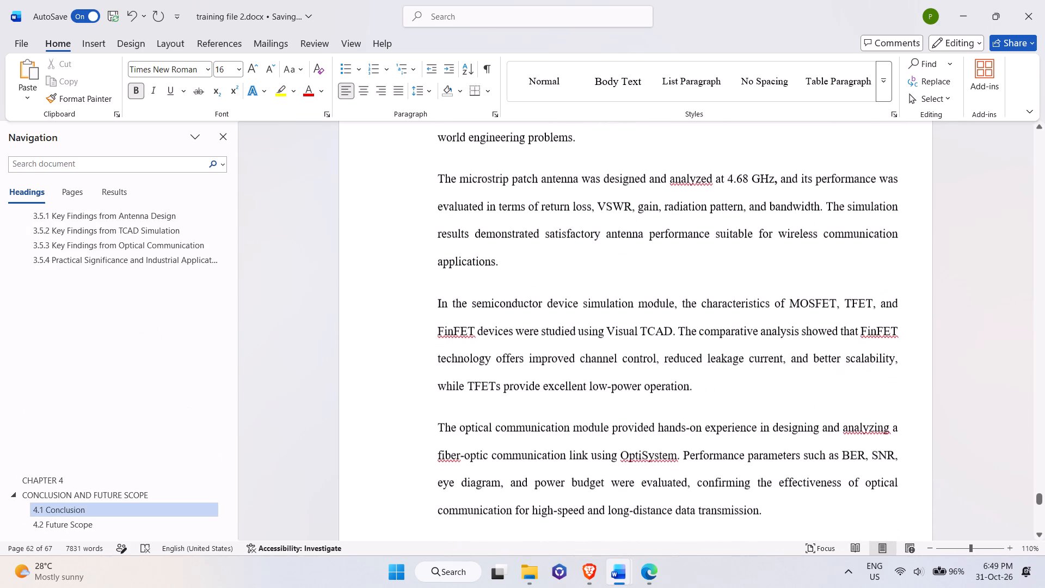
pyautogui.scroll(-20, 598, 429)
pyautogui.scroll(-5, 598, 429)
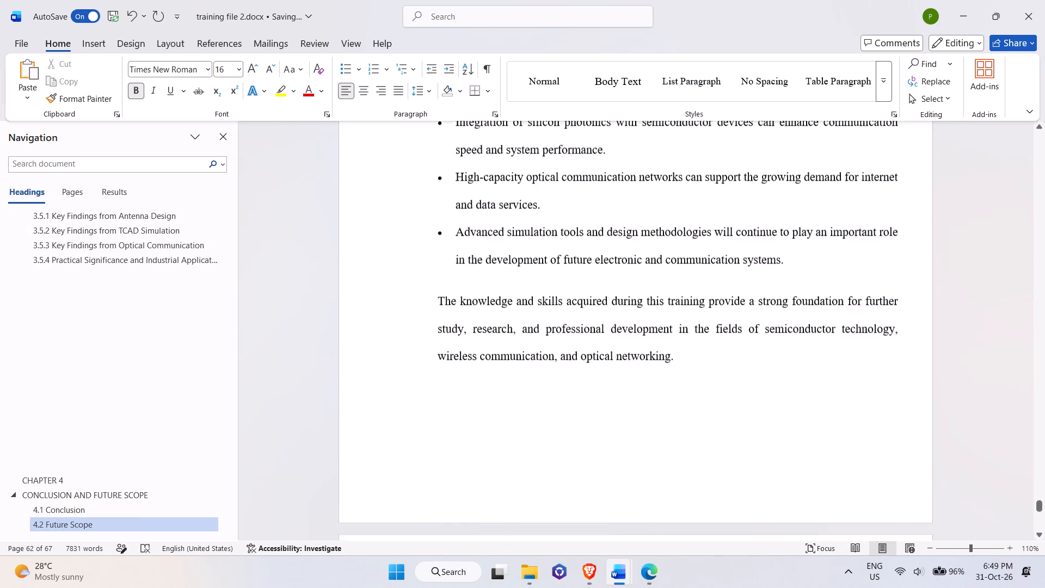
pyautogui.scroll(-20, 598, 429)
pyautogui.scroll(-2, 598, 429)
pyautogui.scroll(8, 598, 429)
pyautogui.scroll(-6, 598, 429)
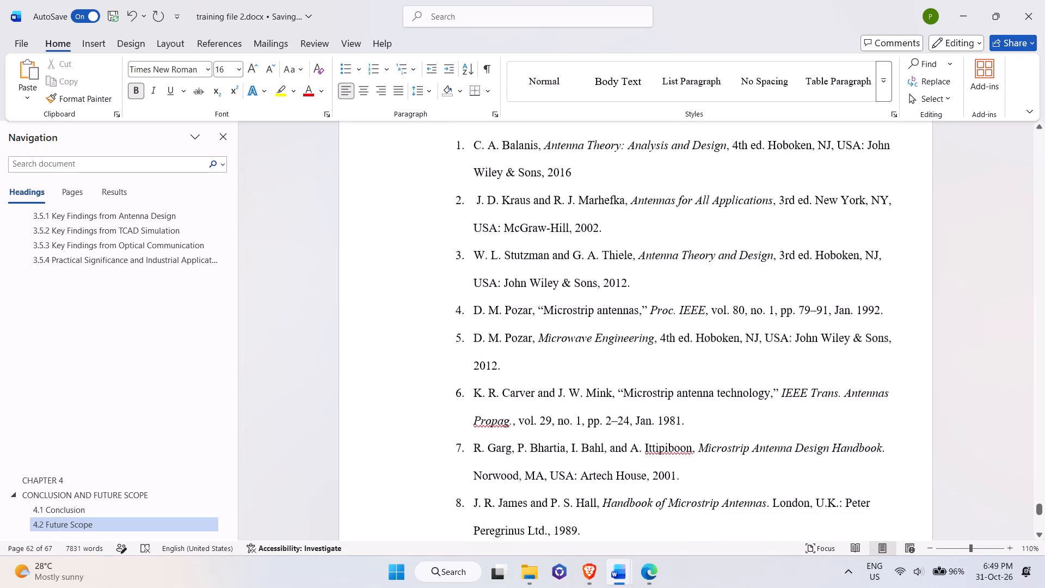
pyautogui.scroll(-20, 598, 429)
pyautogui.scroll(-8, 598, 429)
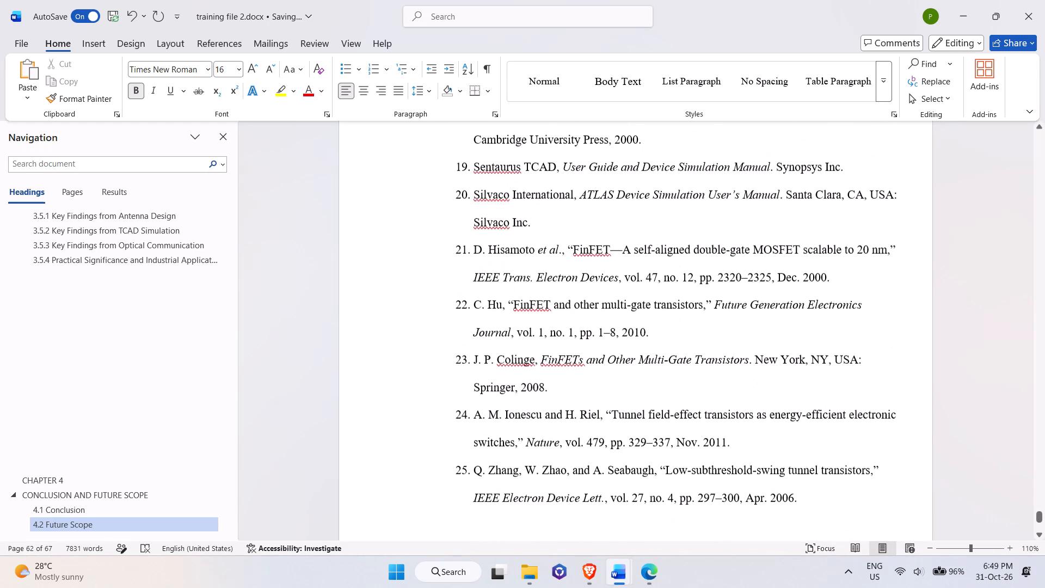
pyautogui.scroll(-6, 598, 429)
pyautogui.scroll(-15, 598, 429)
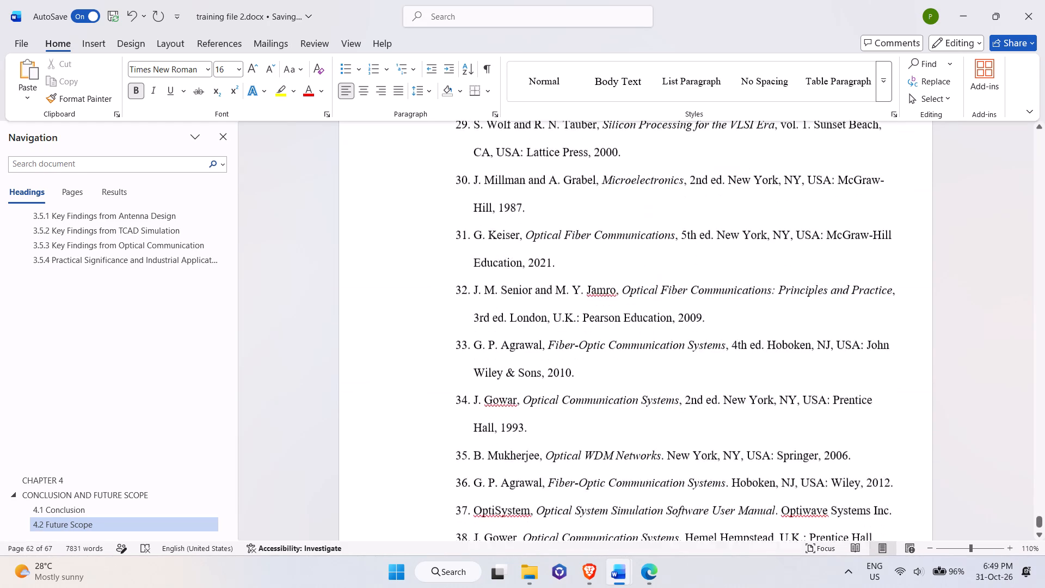
pyautogui.scroll(-15, 598, 429)
pyautogui.scroll(3, 598, 429)
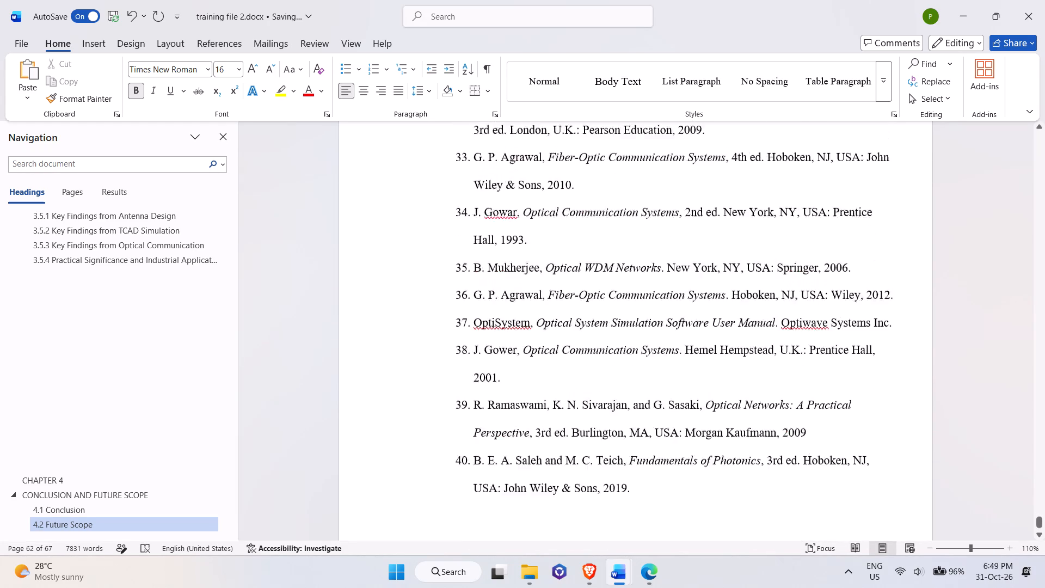
pyautogui.scroll(20, 598, 429)
pyautogui.scroll(20, 598, 429)
pyautogui.scroll(20, 598, 429)
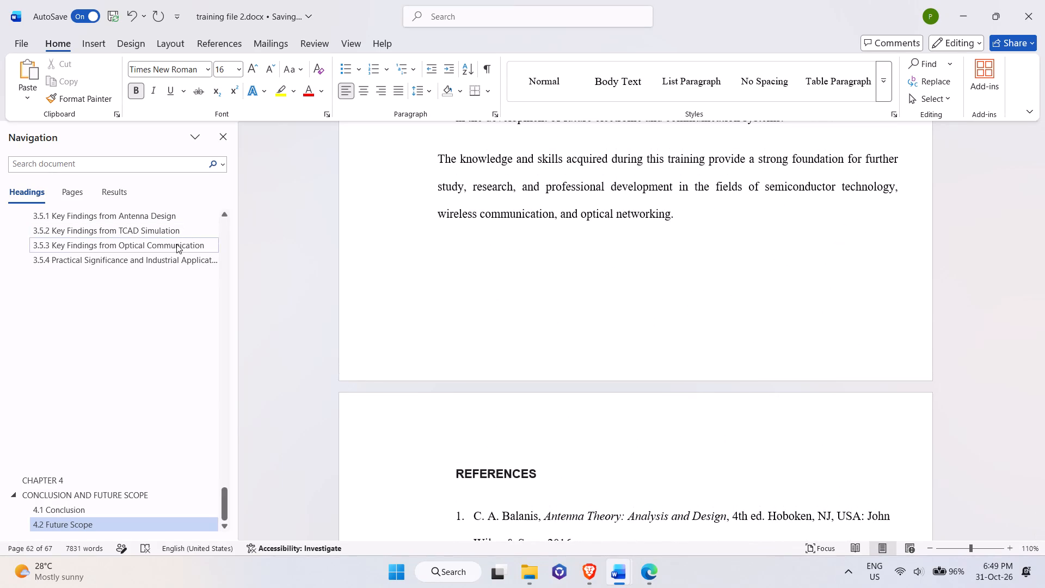
pyautogui.scroll(20, 595, 378)
pyautogui.scroll(8, 595, 378)
pyautogui.scroll(-9, 595, 378)
pyautogui.scroll(7, 593, 381)
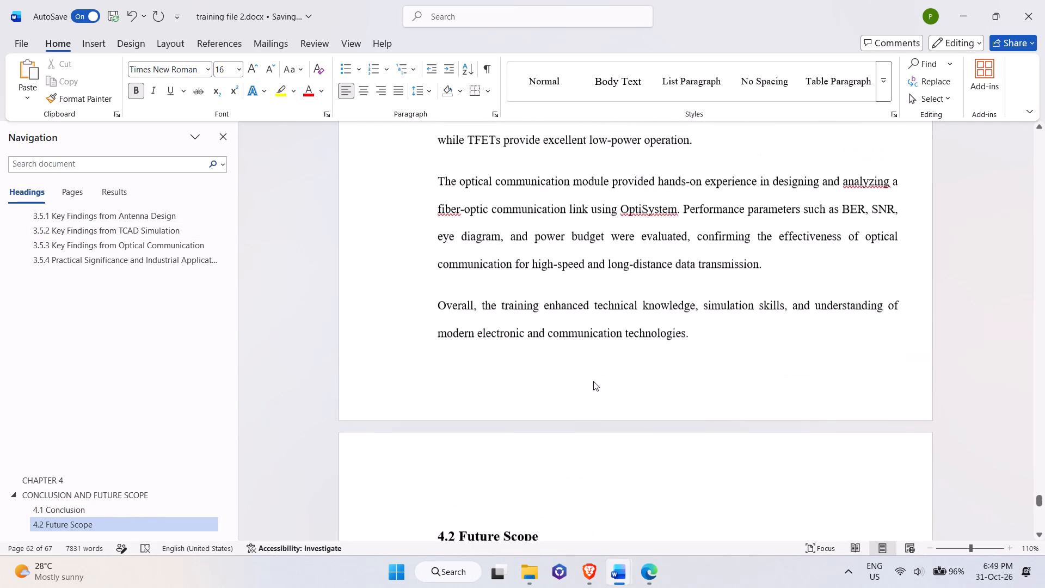
# Delete all the remaining blank lines between the closing paragraph of section 3.5.4 and the CHAPTER 4 title.
pyautogui.scroll(20, 593, 381)
pyautogui.scroll(18, 593, 381)
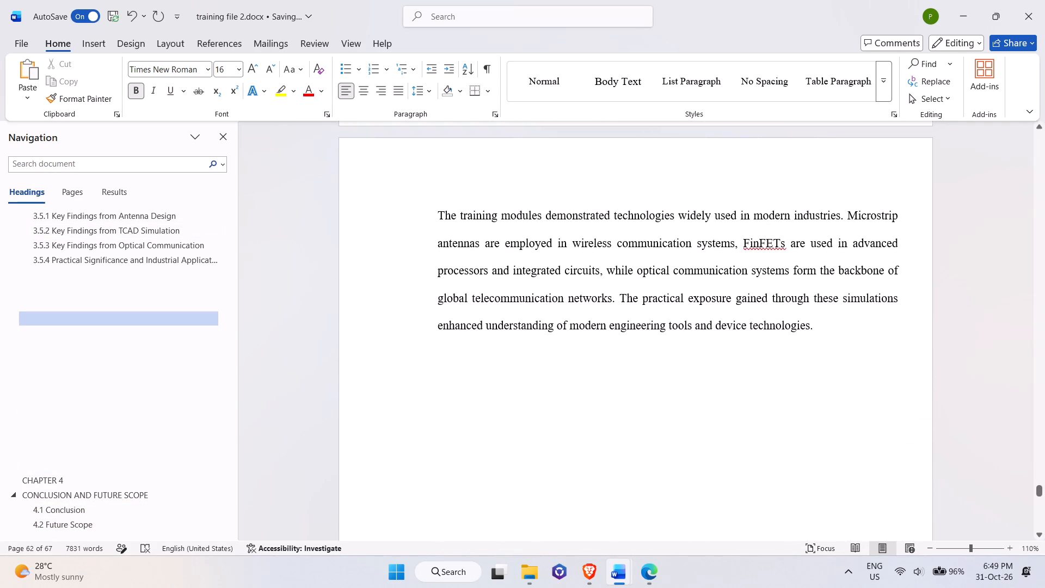
pyautogui.moveTo(447, 368); pyautogui.dragTo(570, 479)
pyautogui.scroll(-13, 571, 480)
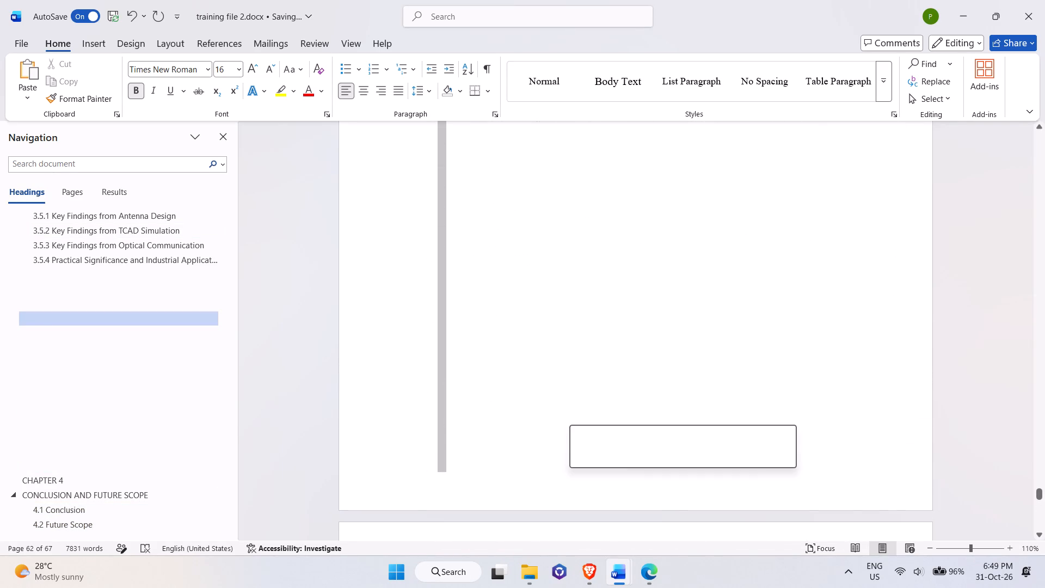
pyautogui.press('Delete')
# Insert 14 blank lines after the closing paragraph of section 3.5.4 to push the CHAPTER 4 title down.
pyautogui.scroll(13, 564, 475)
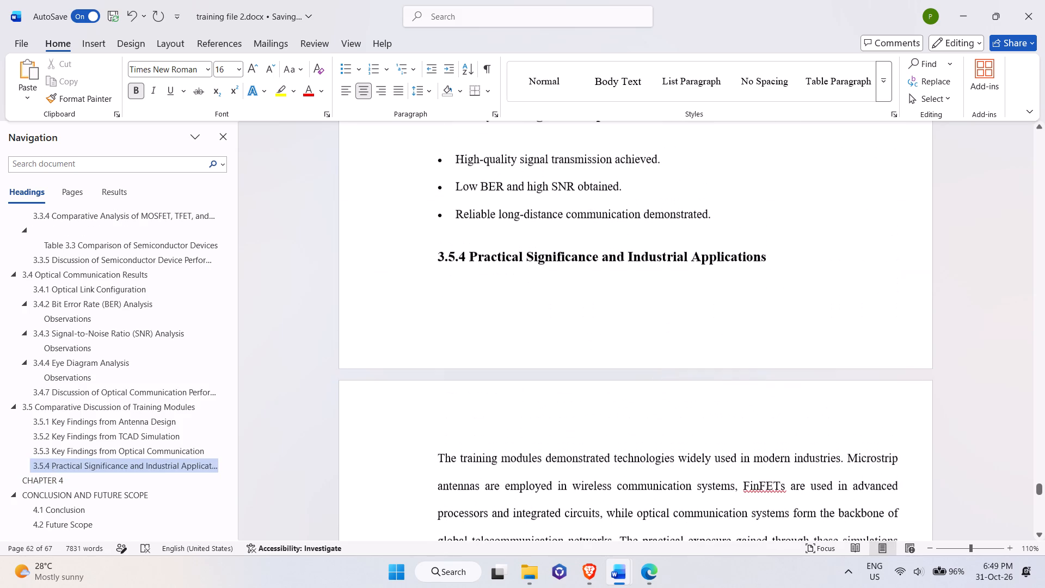
pyautogui.scroll(-11, 703, 420)
pyautogui.click(849, 172)
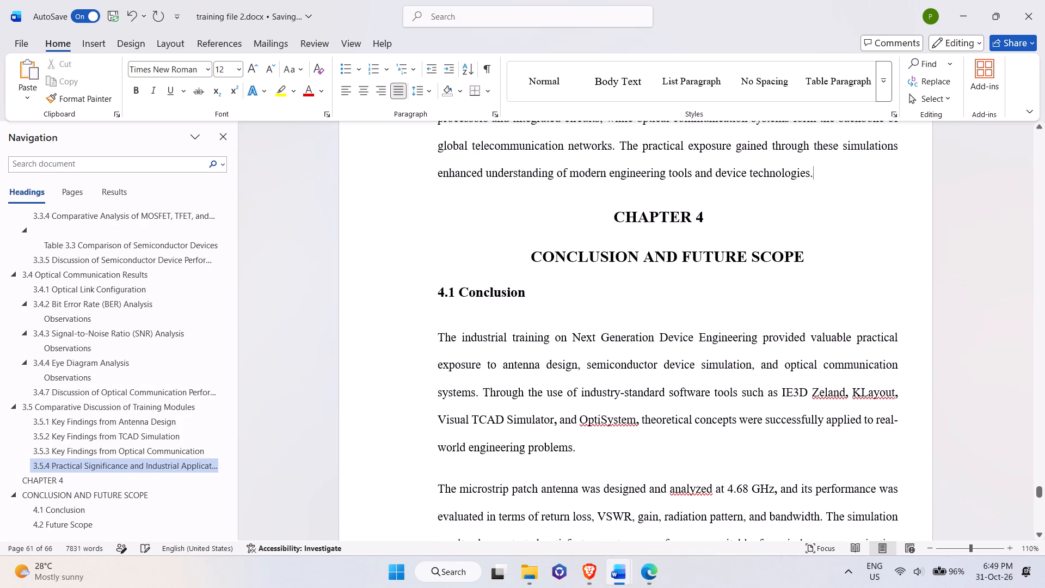
pyautogui.press('Return')
pyautogui.press('Return')
pyautogui.press('Return')
pyautogui.press('Return')
pyautogui.press('Return')
pyautogui.press('Return')
pyautogui.press('Return')
pyautogui.scroll(-5, 714, 293)
pyautogui.press('Return')
pyautogui.press('Return')
pyautogui.press('Return')
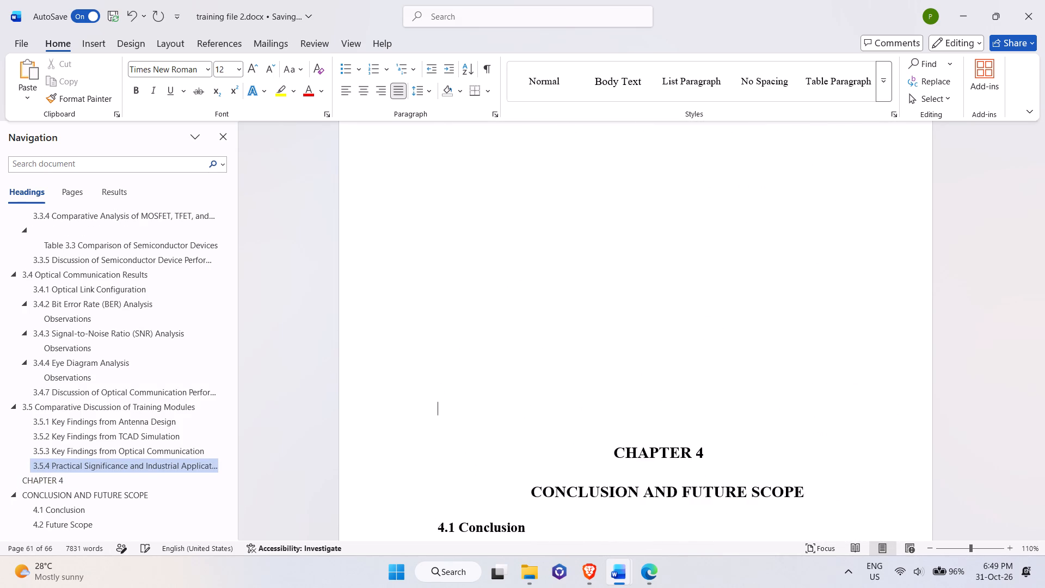
pyautogui.scroll(-5, 714, 293)
pyautogui.press('Return')
pyautogui.press('Return')
pyautogui.press('Return')
pyautogui.press('Return')
pyautogui.scroll(-4, 714, 293)
pyautogui.scroll(9, 713, 295)
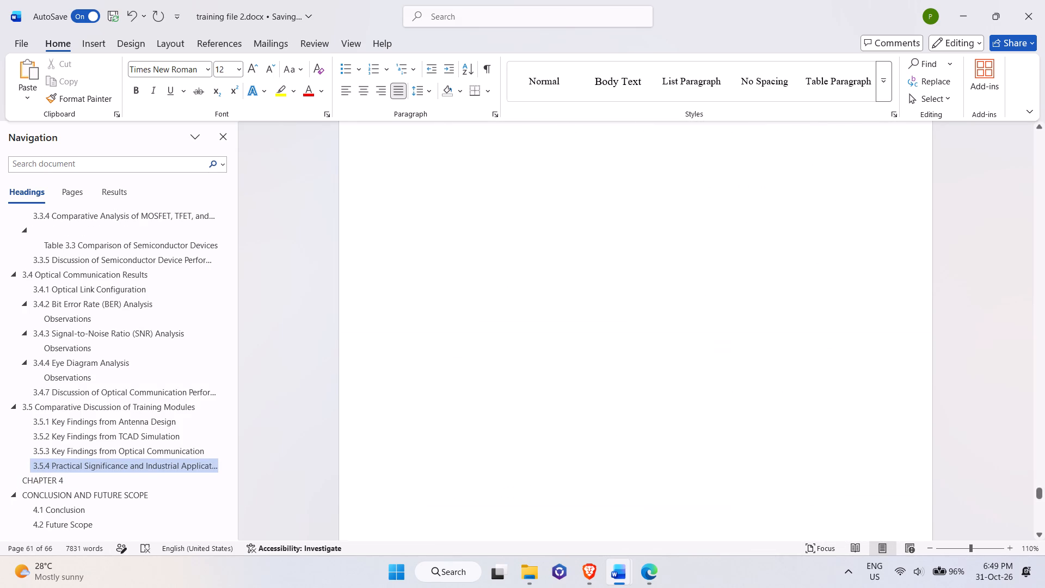
# Remove the empty heading line between the 3.3.4 heading and the Table 3.3 Comparison of Semiconductor Devices title.
pyautogui.scroll(20, 713, 295)
pyautogui.scroll(20, 713, 295)
pyautogui.scroll(7, 713, 295)
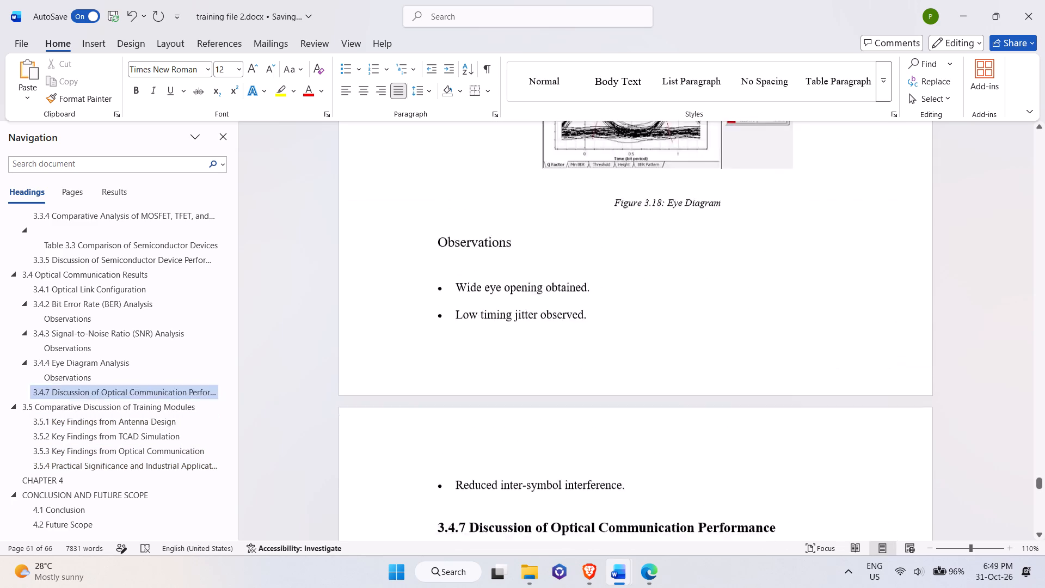
pyautogui.scroll(20, 713, 295)
pyautogui.scroll(20, 713, 295)
pyautogui.scroll(7, 713, 295)
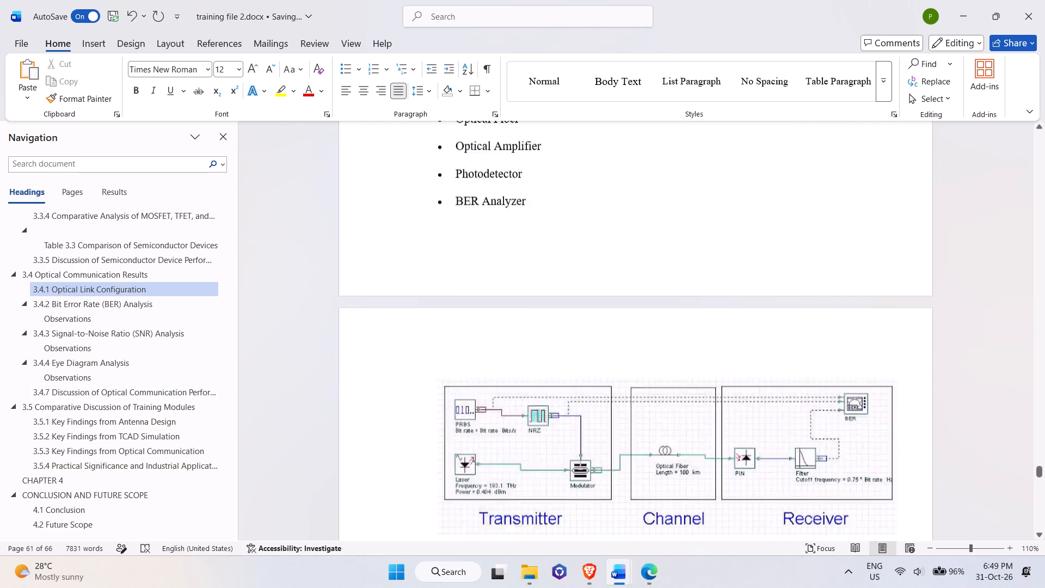
pyautogui.scroll(20, 713, 295)
pyautogui.scroll(17, 713, 295)
pyautogui.scroll(-11, 713, 295)
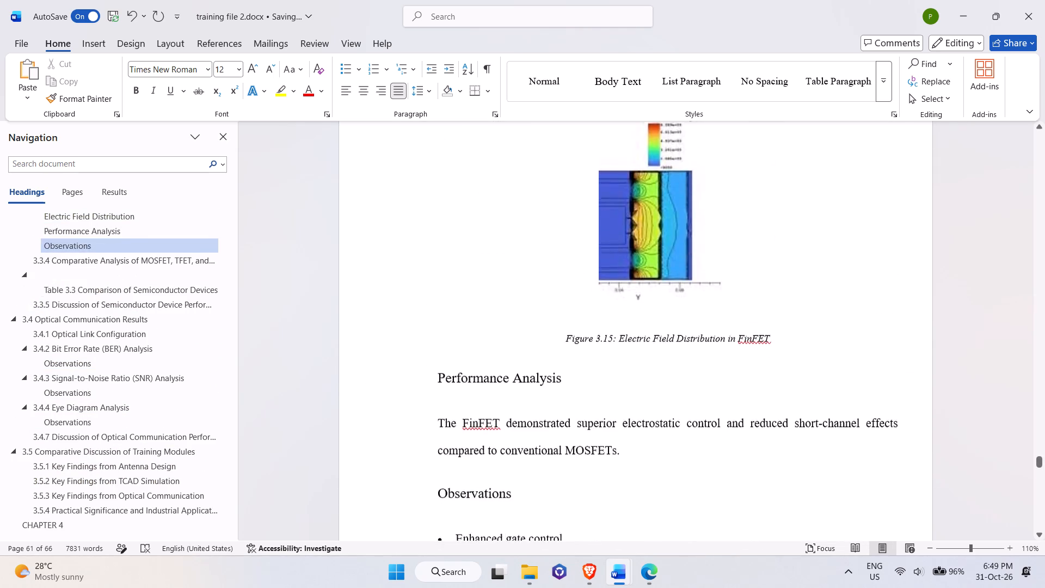
pyautogui.scroll(-12, 713, 295)
pyautogui.scroll(3, 713, 295)
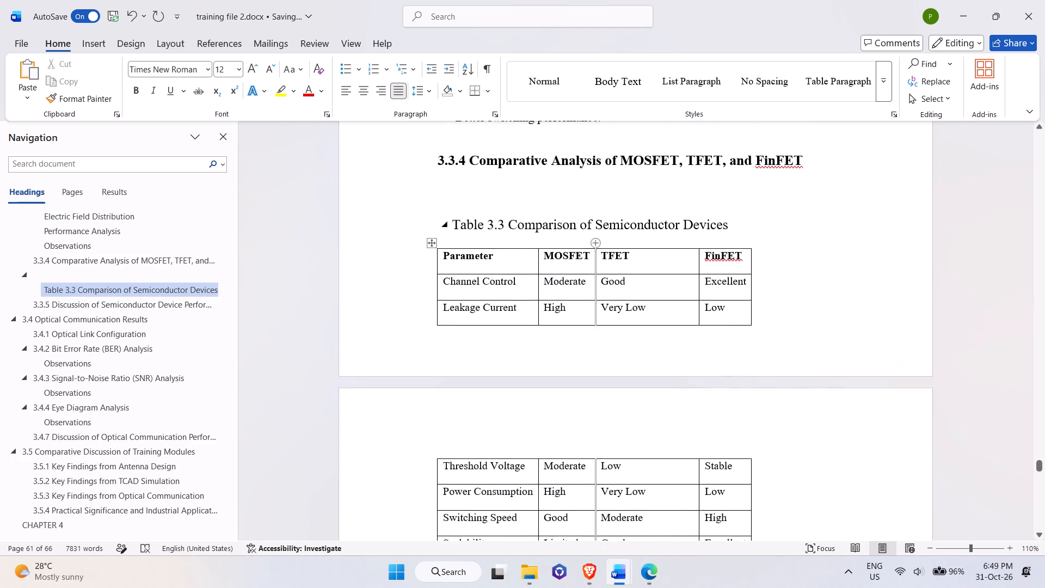
pyautogui.click(463, 200)
pyautogui.press('BackSpace')
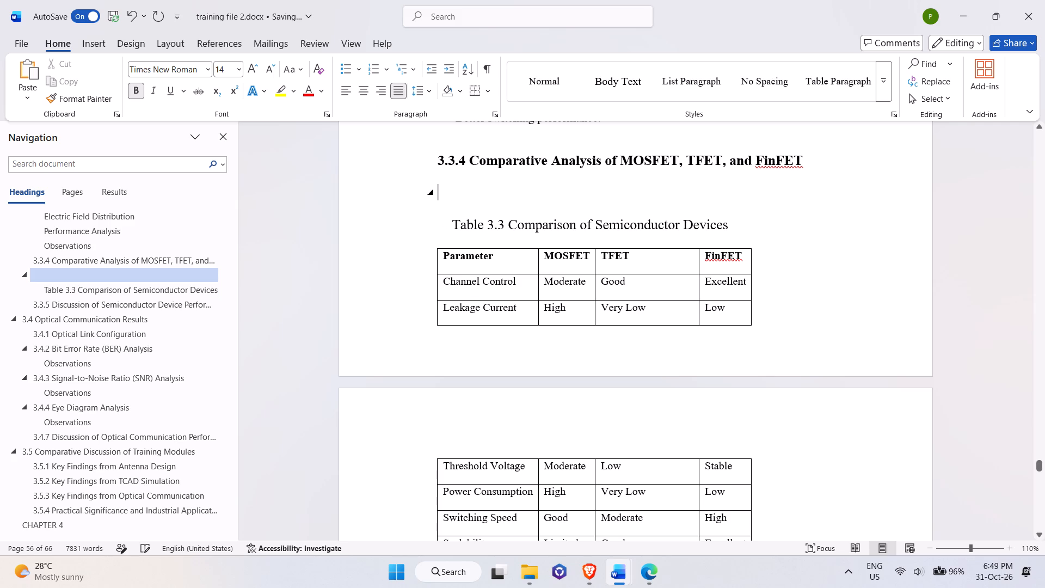
pyautogui.press('BackSpace')
# Remove the extra blank line between Table 3.3 and the 3.3.5 heading, and save the document.
pyautogui.scroll(-10, 588, 352)
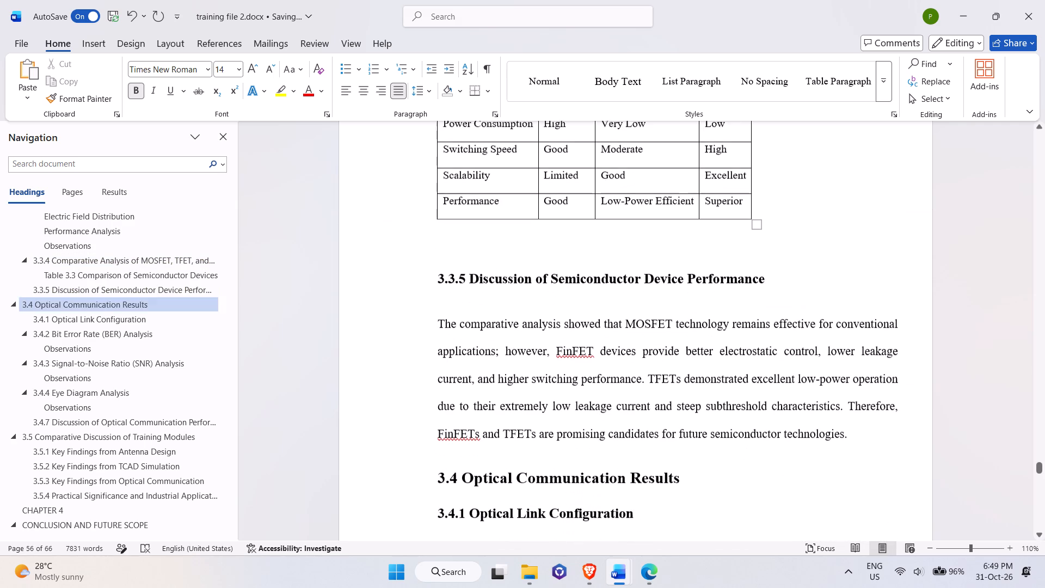
pyautogui.click(450, 246)
pyautogui.press('BackSpace')
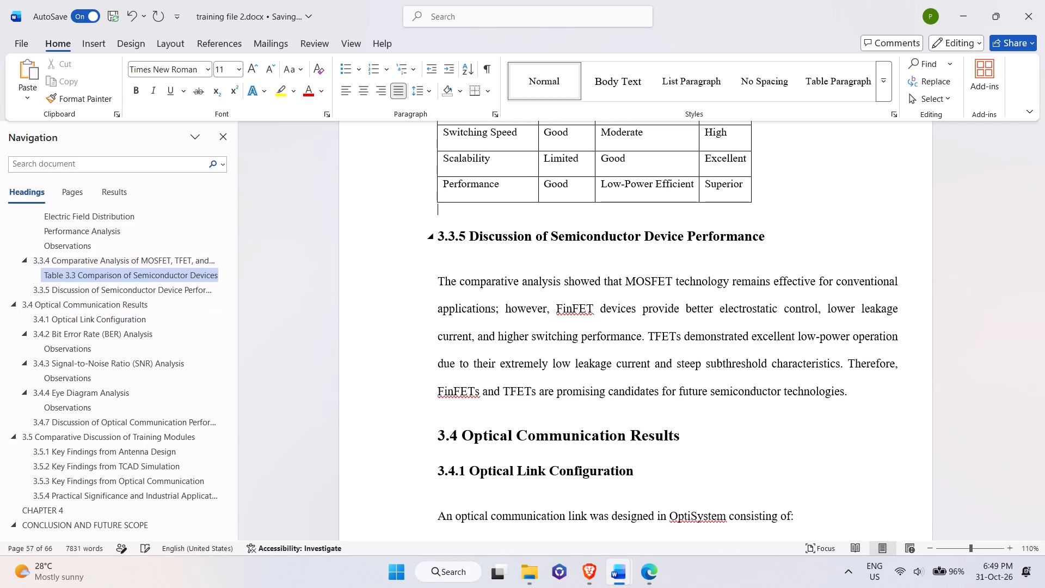
pyautogui.scroll(-9, 507, 329)
pyautogui.hotkey('ctrl', 's')
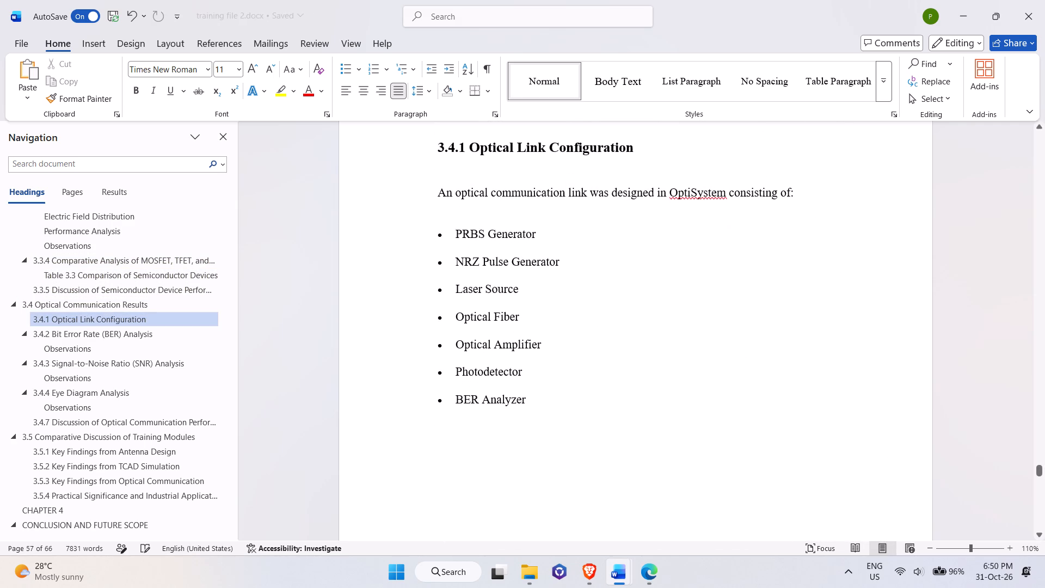
# Switch to the TRANING P2.docx document and save it.
pyautogui.scroll(20, 548, 286)
pyautogui.scroll(10, 548, 286)
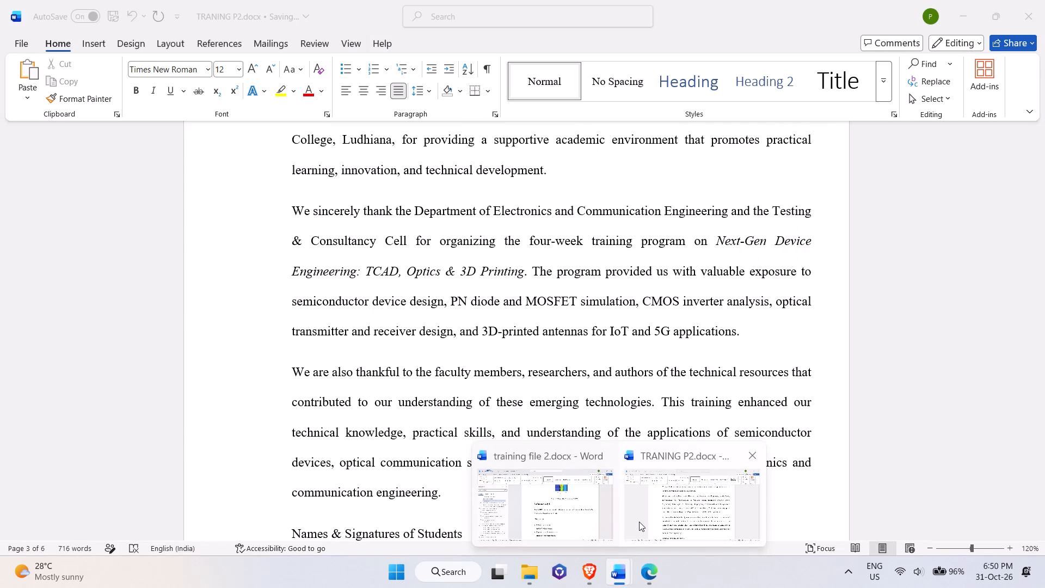
pyautogui.click(639, 522)
pyautogui.hotkey('ctrl', 's')
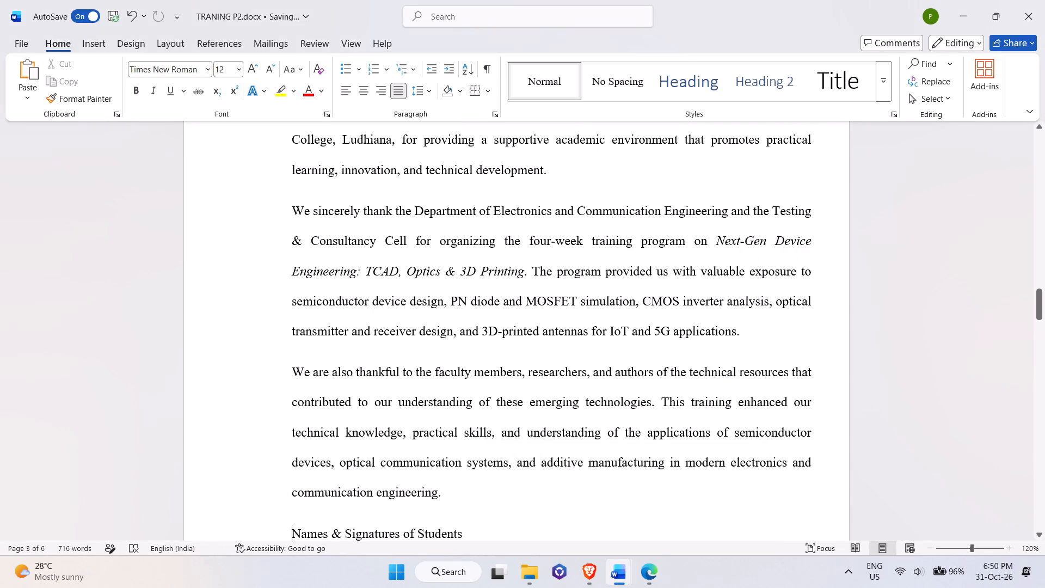
# Minimize the open Word documents and close the Brave browser.
pyautogui.click(966, 0)
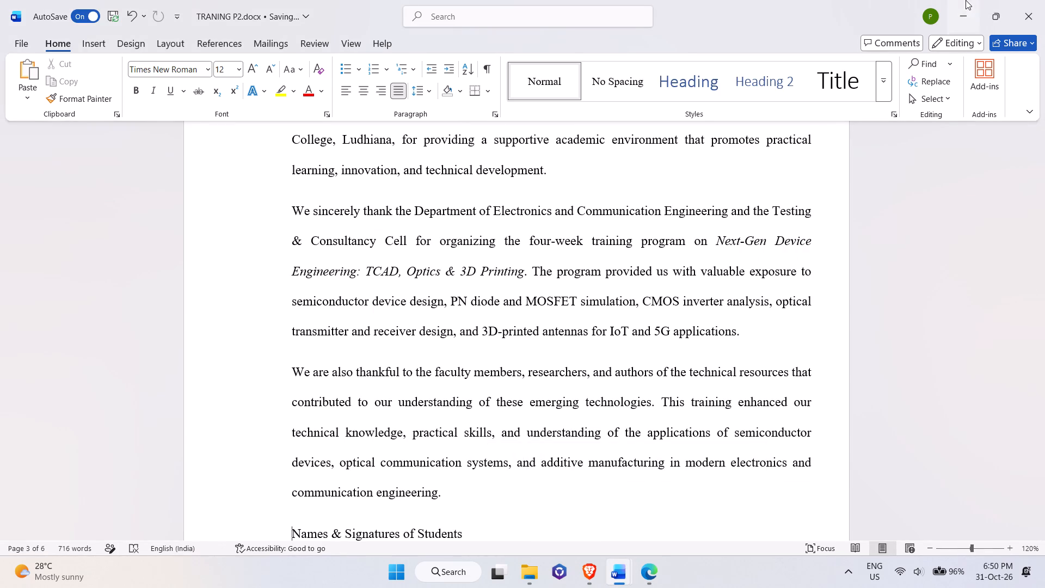
pyautogui.click(966, 0)
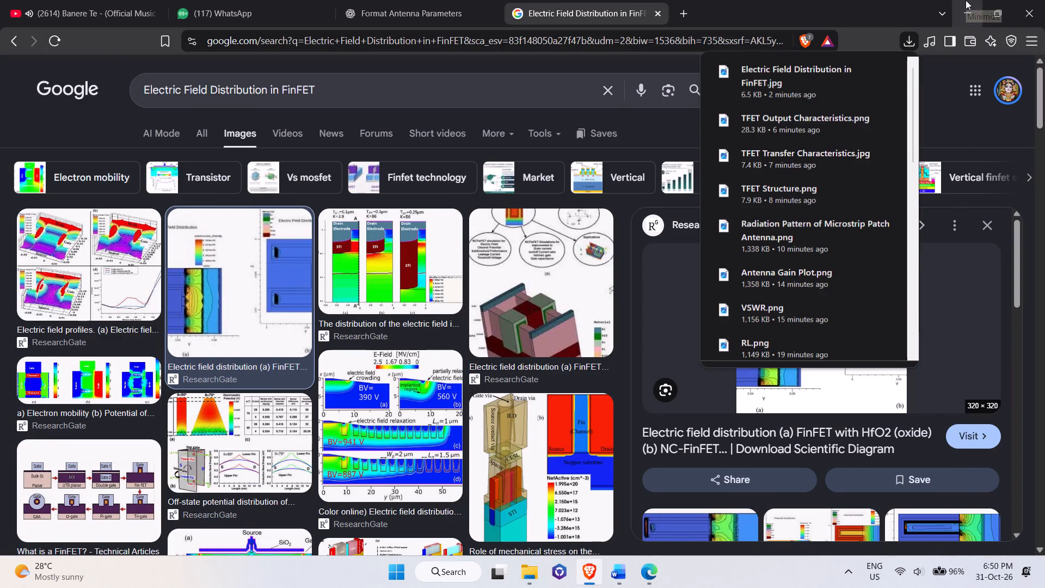
pyautogui.click(1043, 0)
pyautogui.click(545, 166)
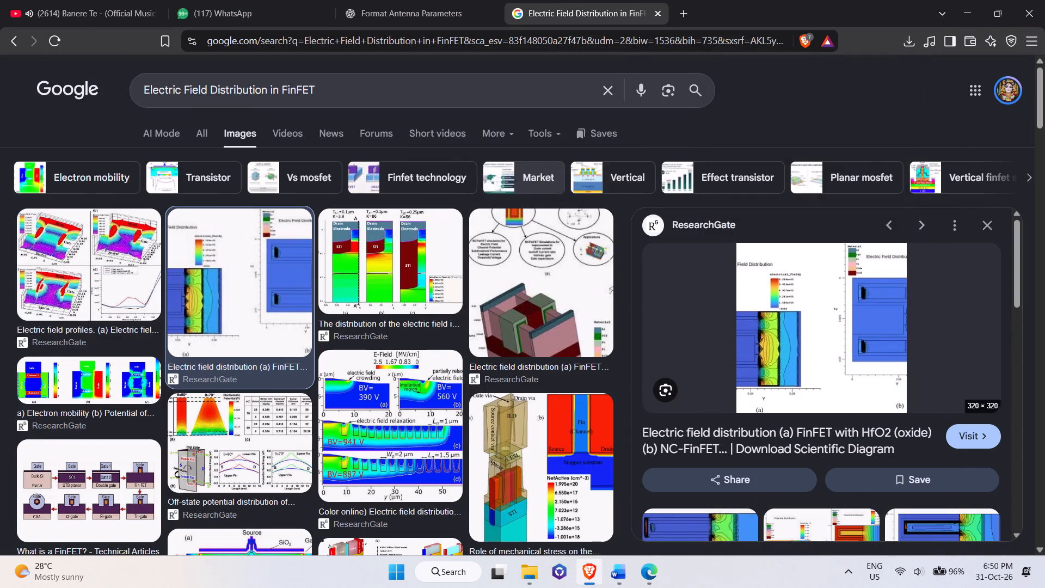
# Close all open Word and Microsoft Edge windows.
pyautogui.rightClick(612, 566)
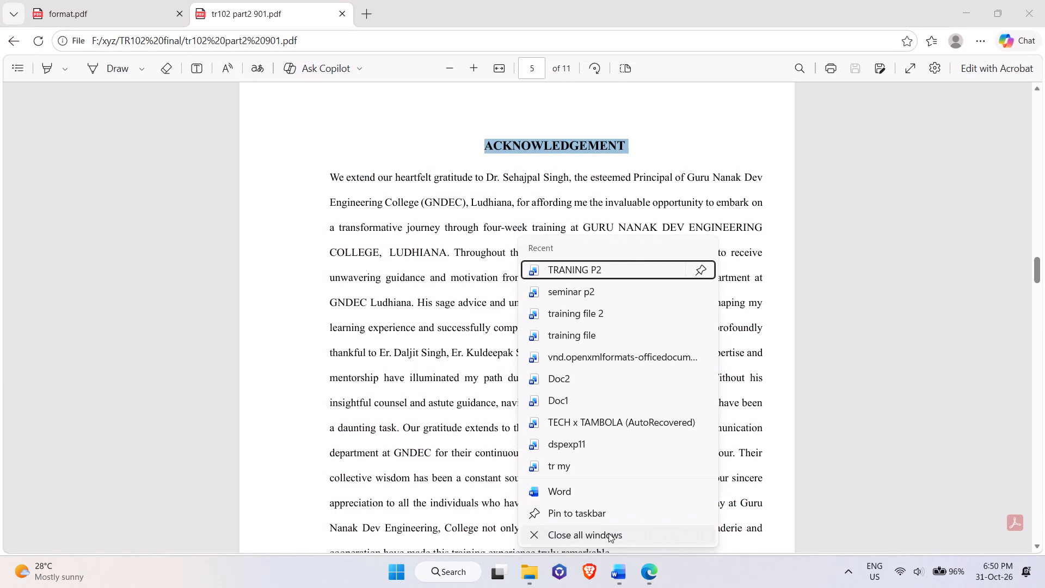
pyautogui.click(608, 533)
pyautogui.rightClick(648, 581)
pyautogui.click(628, 531)
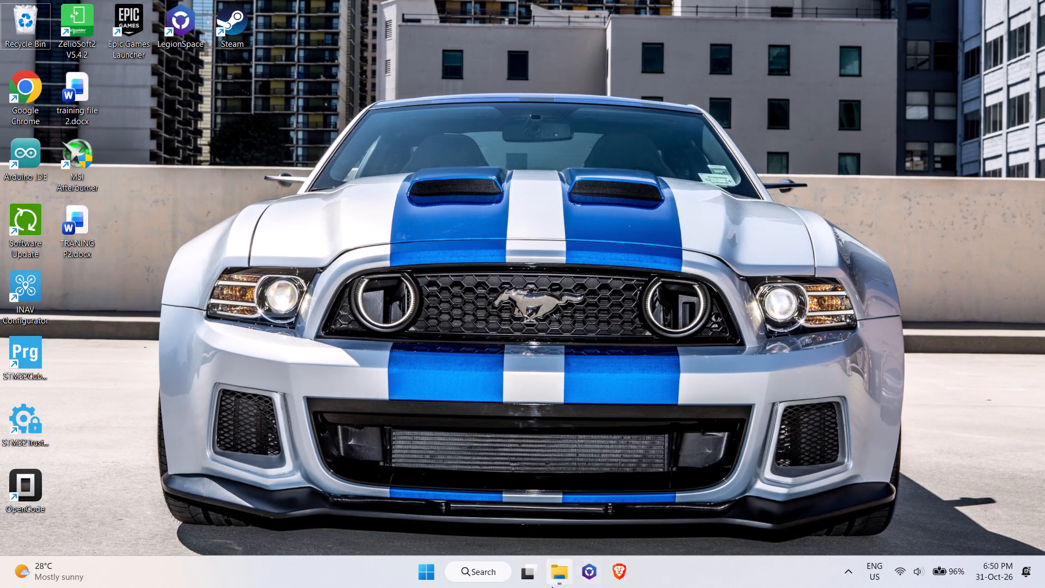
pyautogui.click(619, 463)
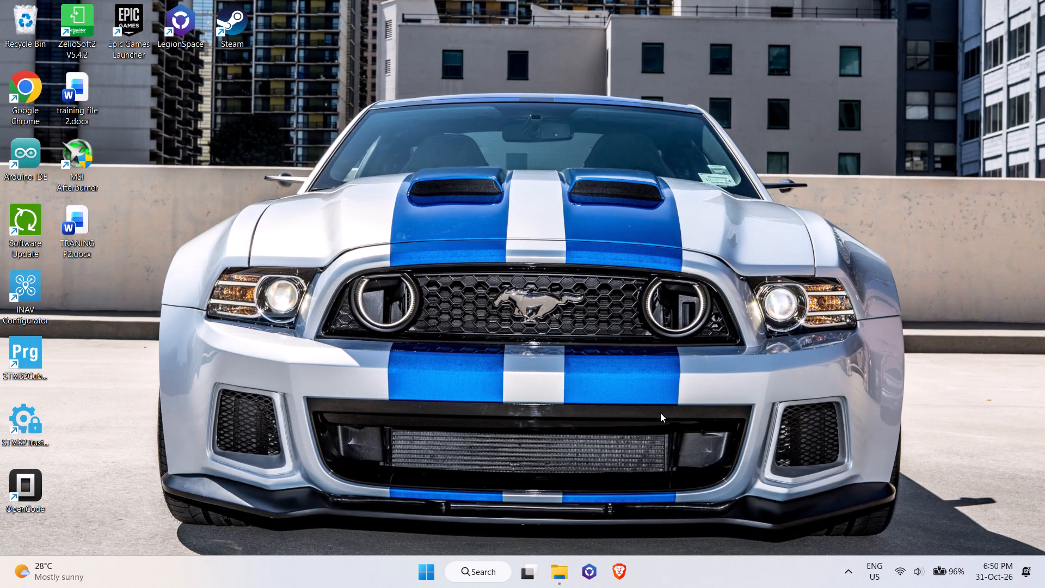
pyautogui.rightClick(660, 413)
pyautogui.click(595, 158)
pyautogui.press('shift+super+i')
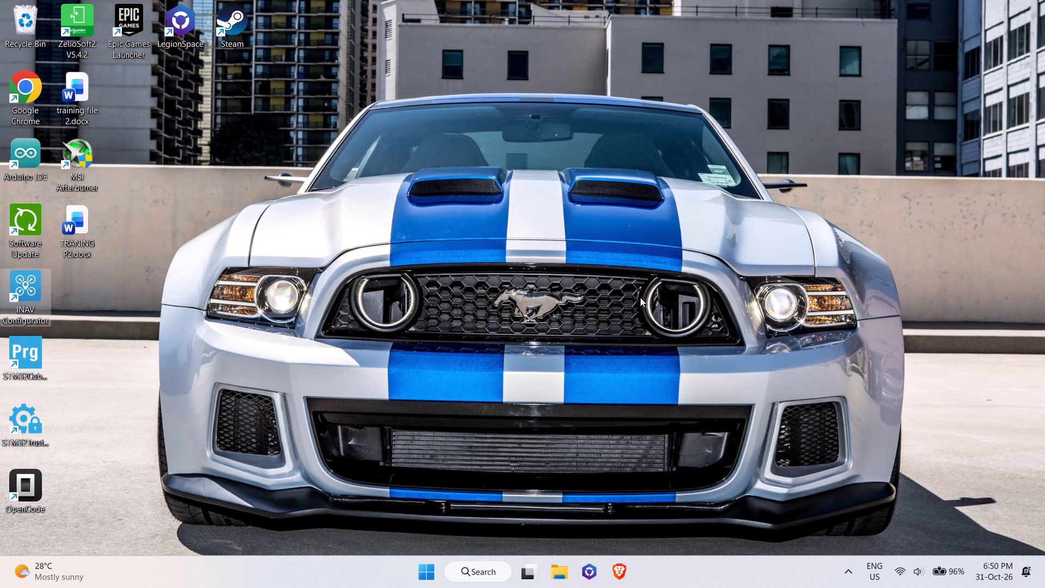
# Open the computer's power options to shut it down.
pyautogui.click(431, 585)
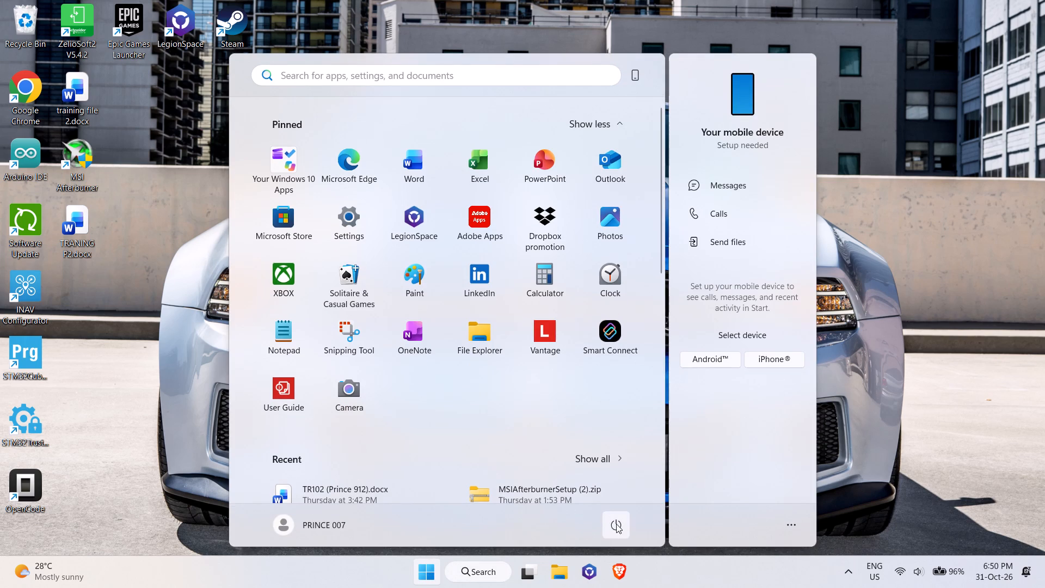
pyautogui.click(616, 524)
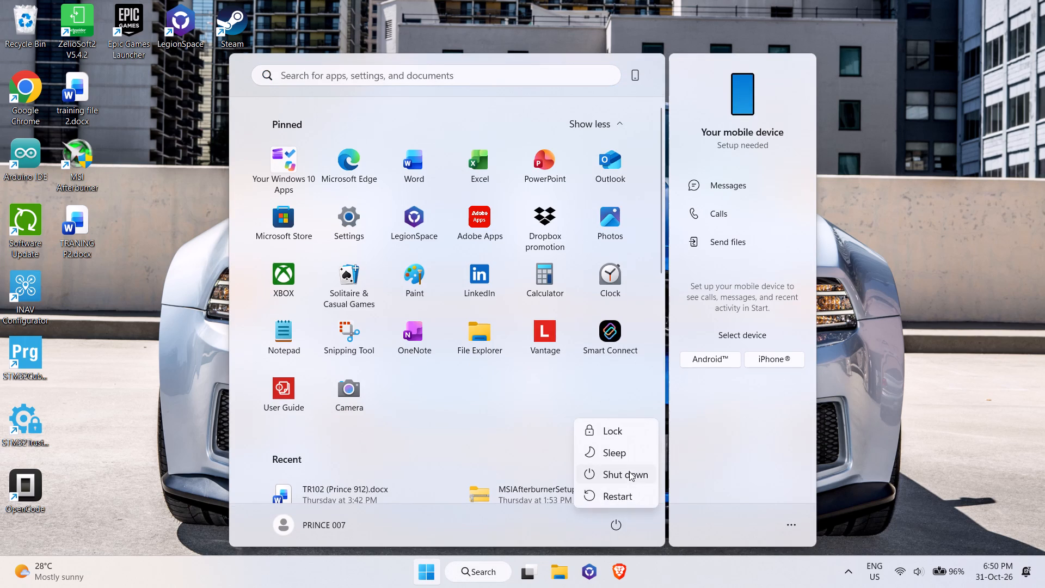